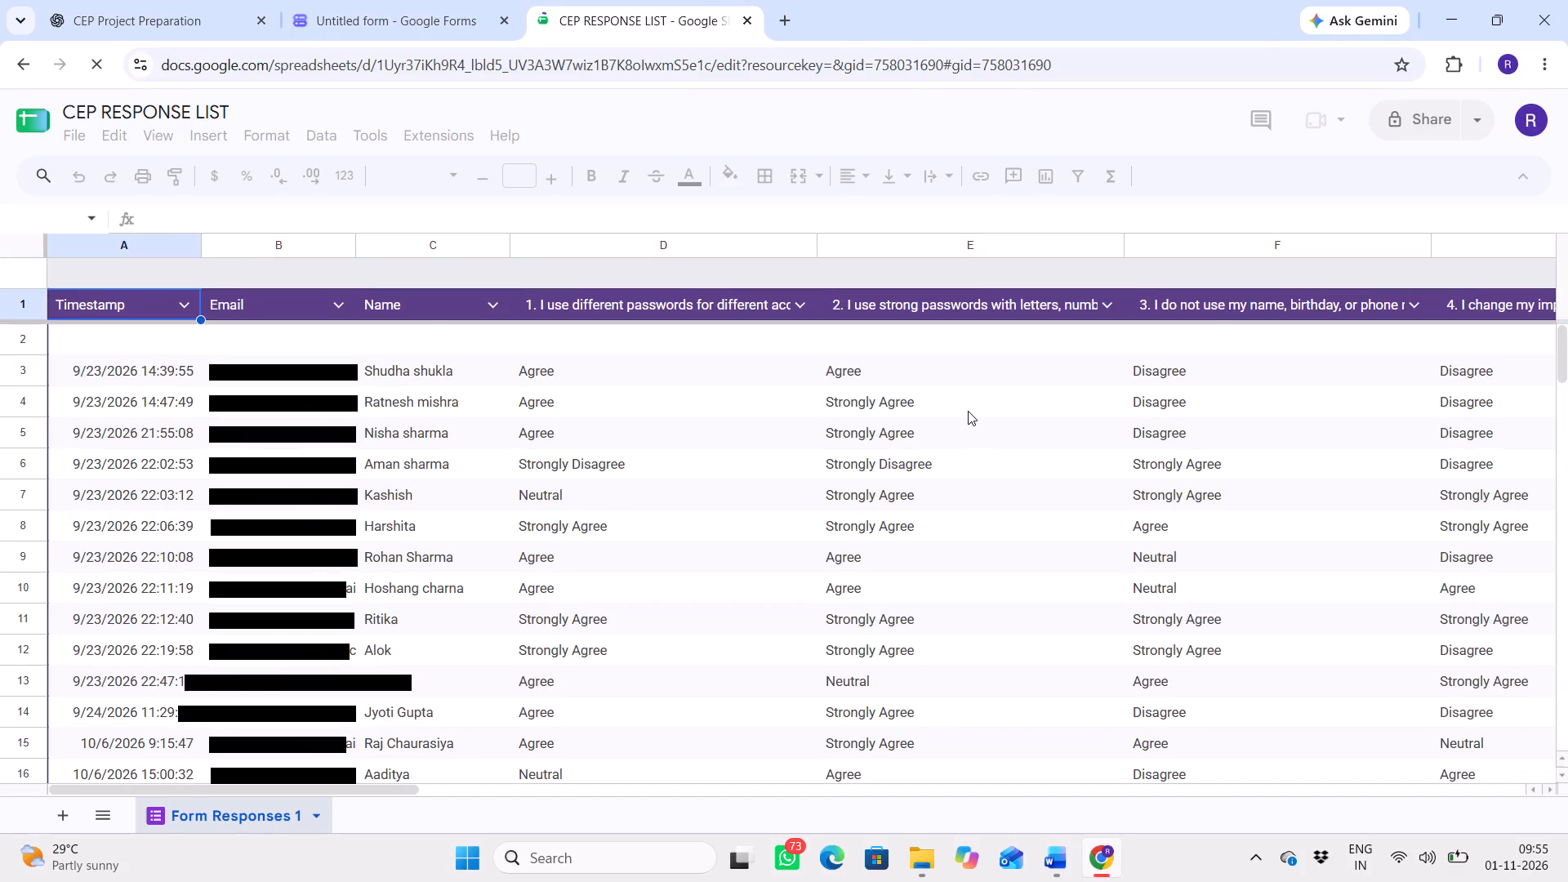
Look over the survey responses in the CEP RESPONSE LIST spreadsheet.
scroll(968, 411, up, 1)
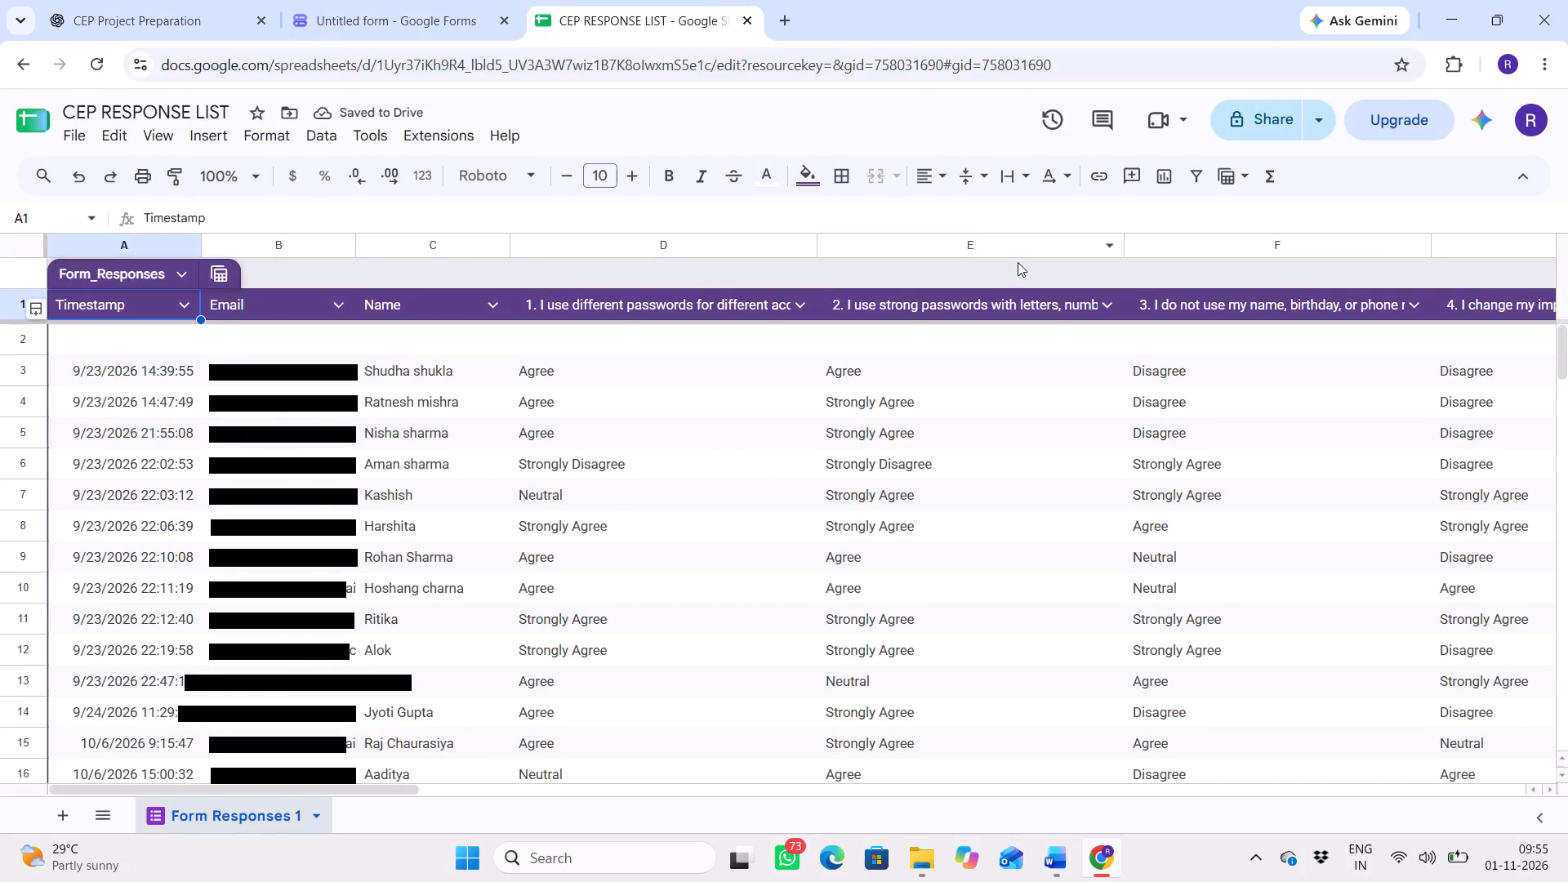
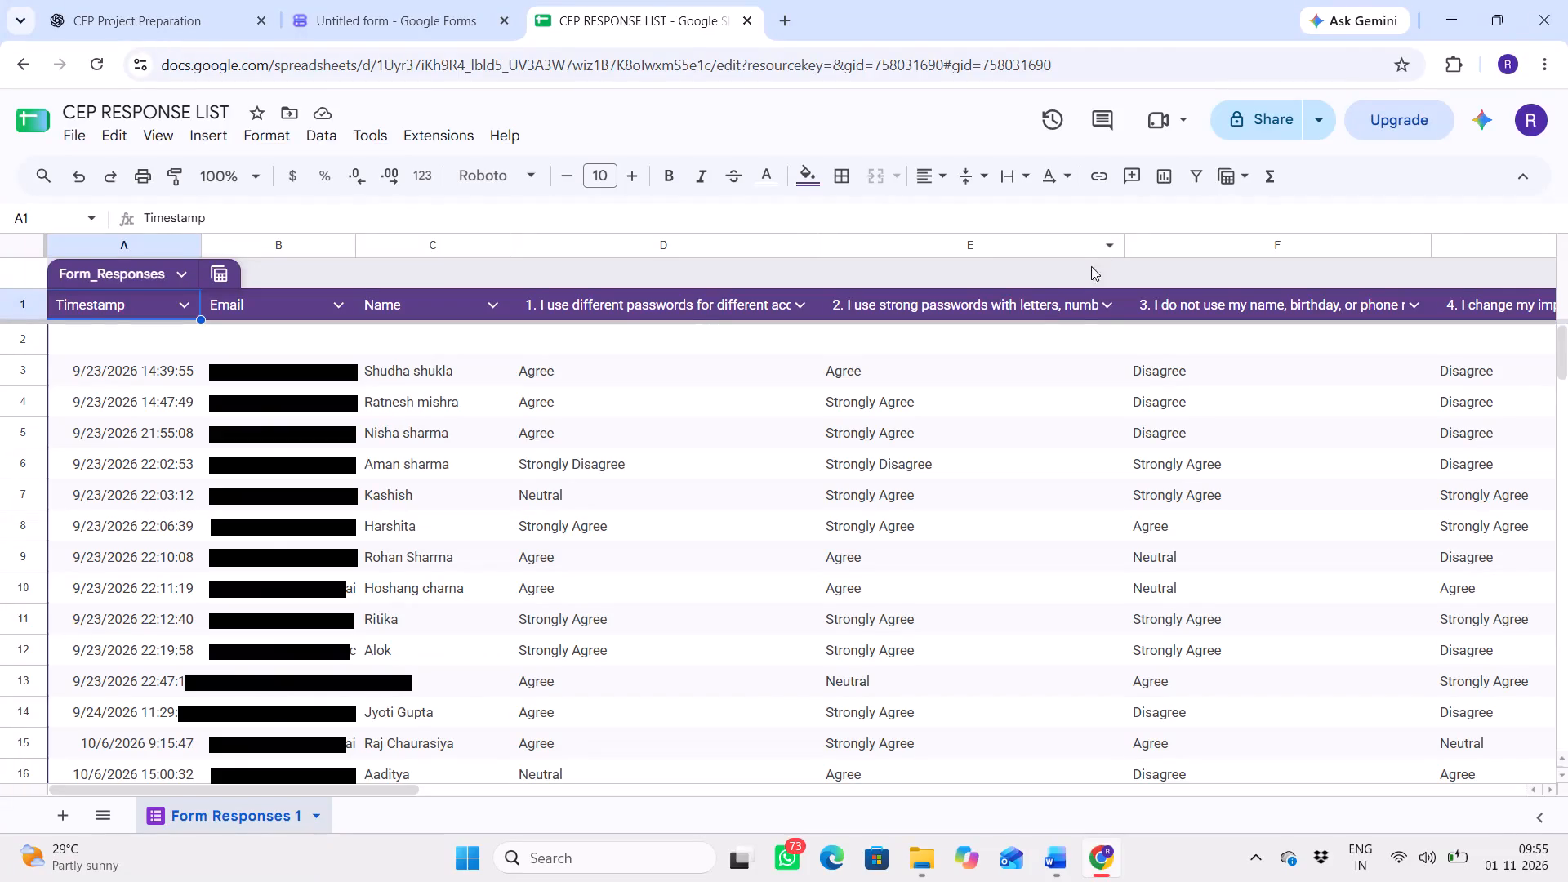
Delete the empty row 2 between the header and the first survey response in the CEP RESPONSE LIST sheet.
click(967, 345)
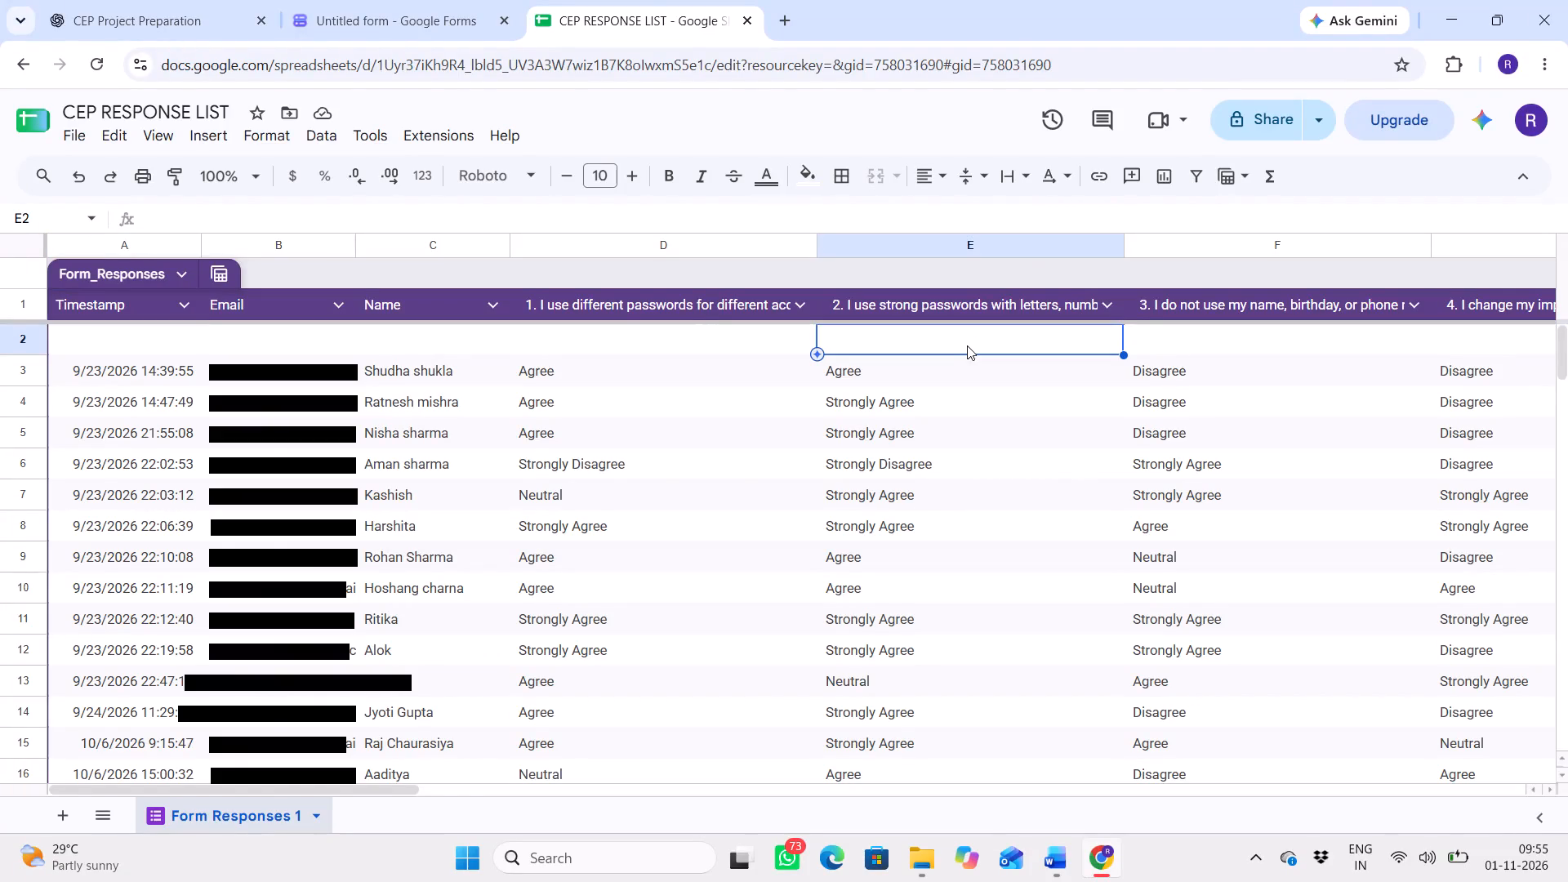
click(33, 343)
right_click(33, 343)
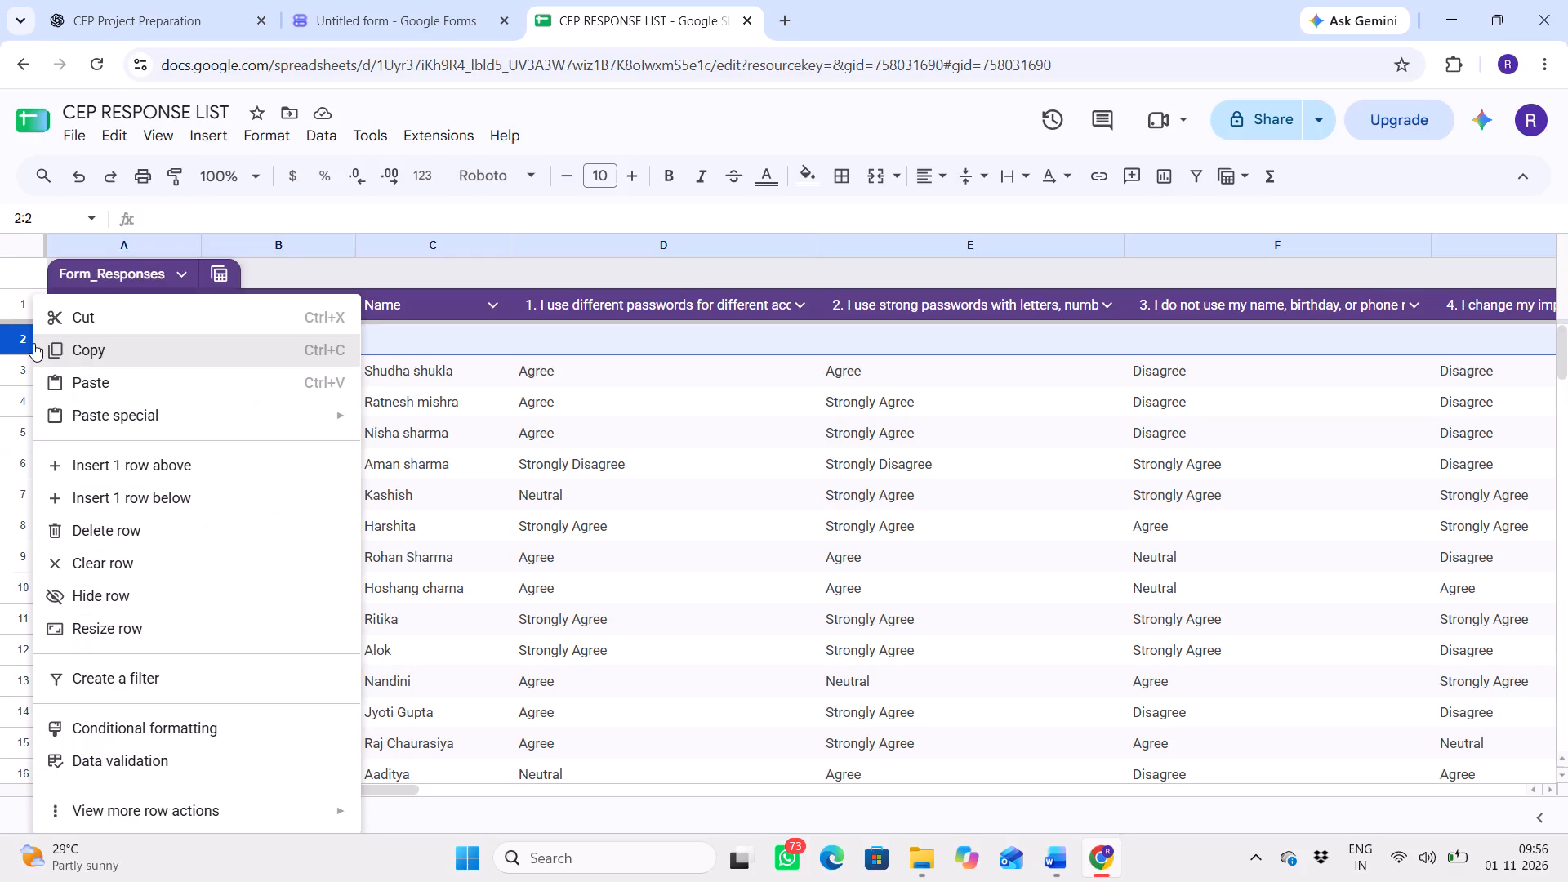
click(152, 532)
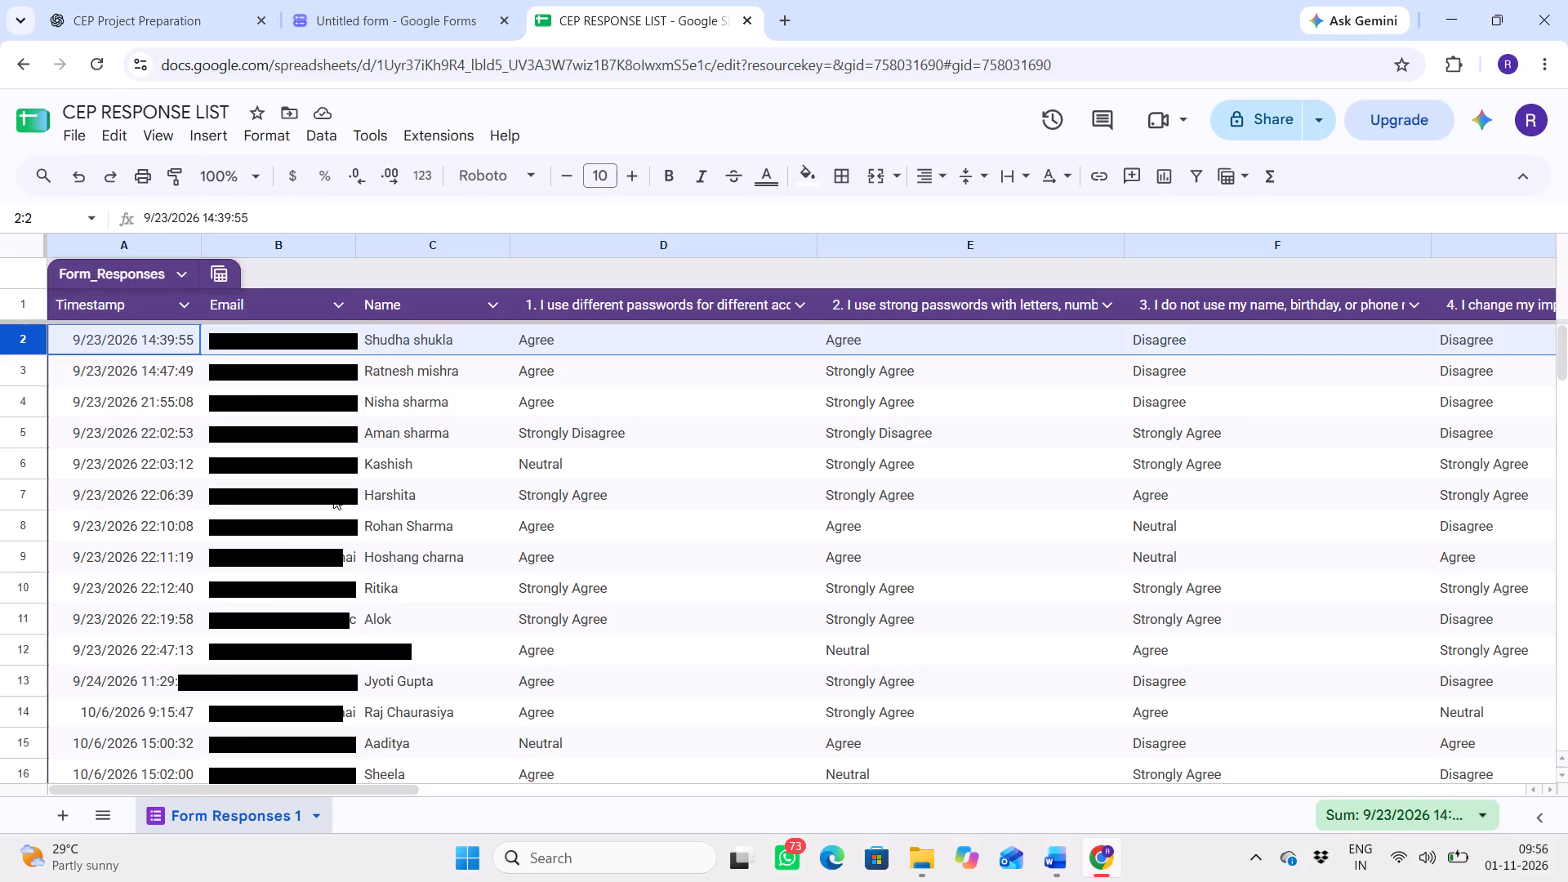
Look through the survey response rows in the sheet.
scroll(431, 563, down, 1)
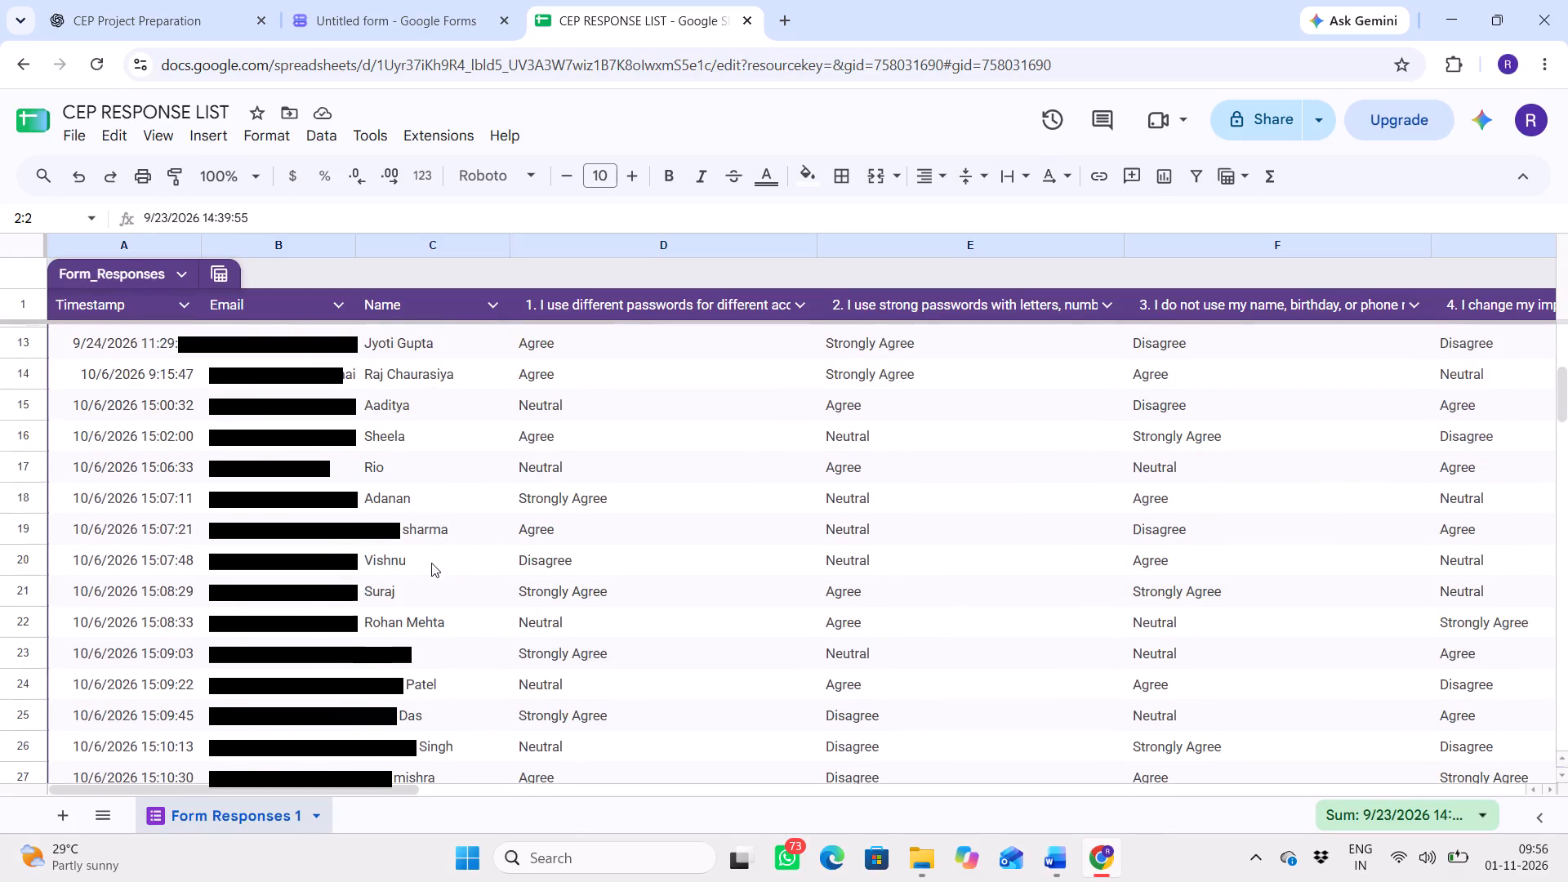
scroll(431, 563, down, 2)
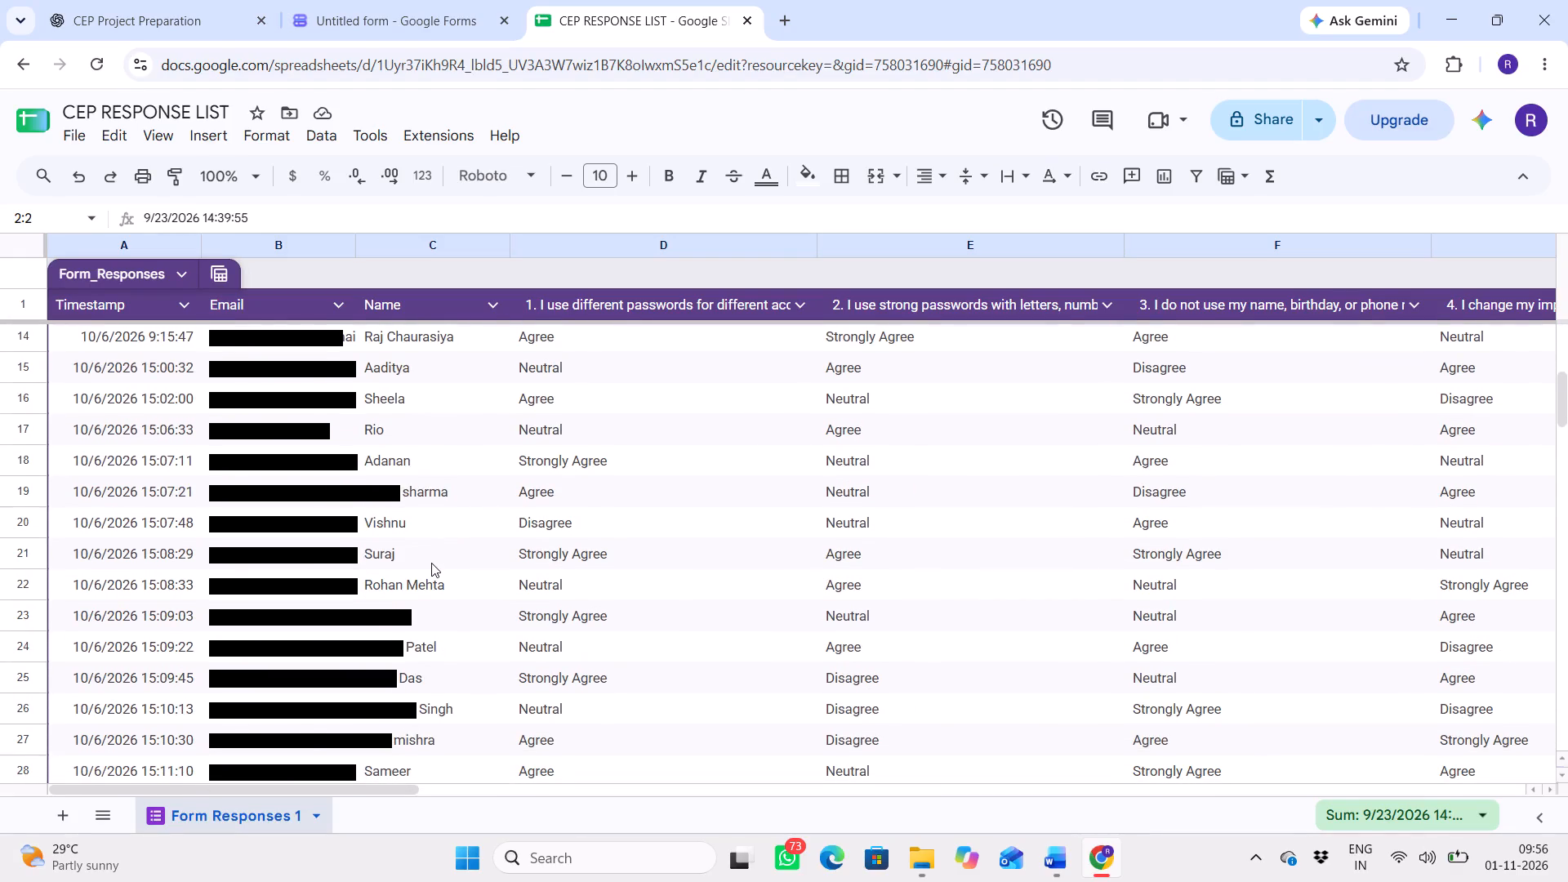
scroll(431, 563, up, 7)
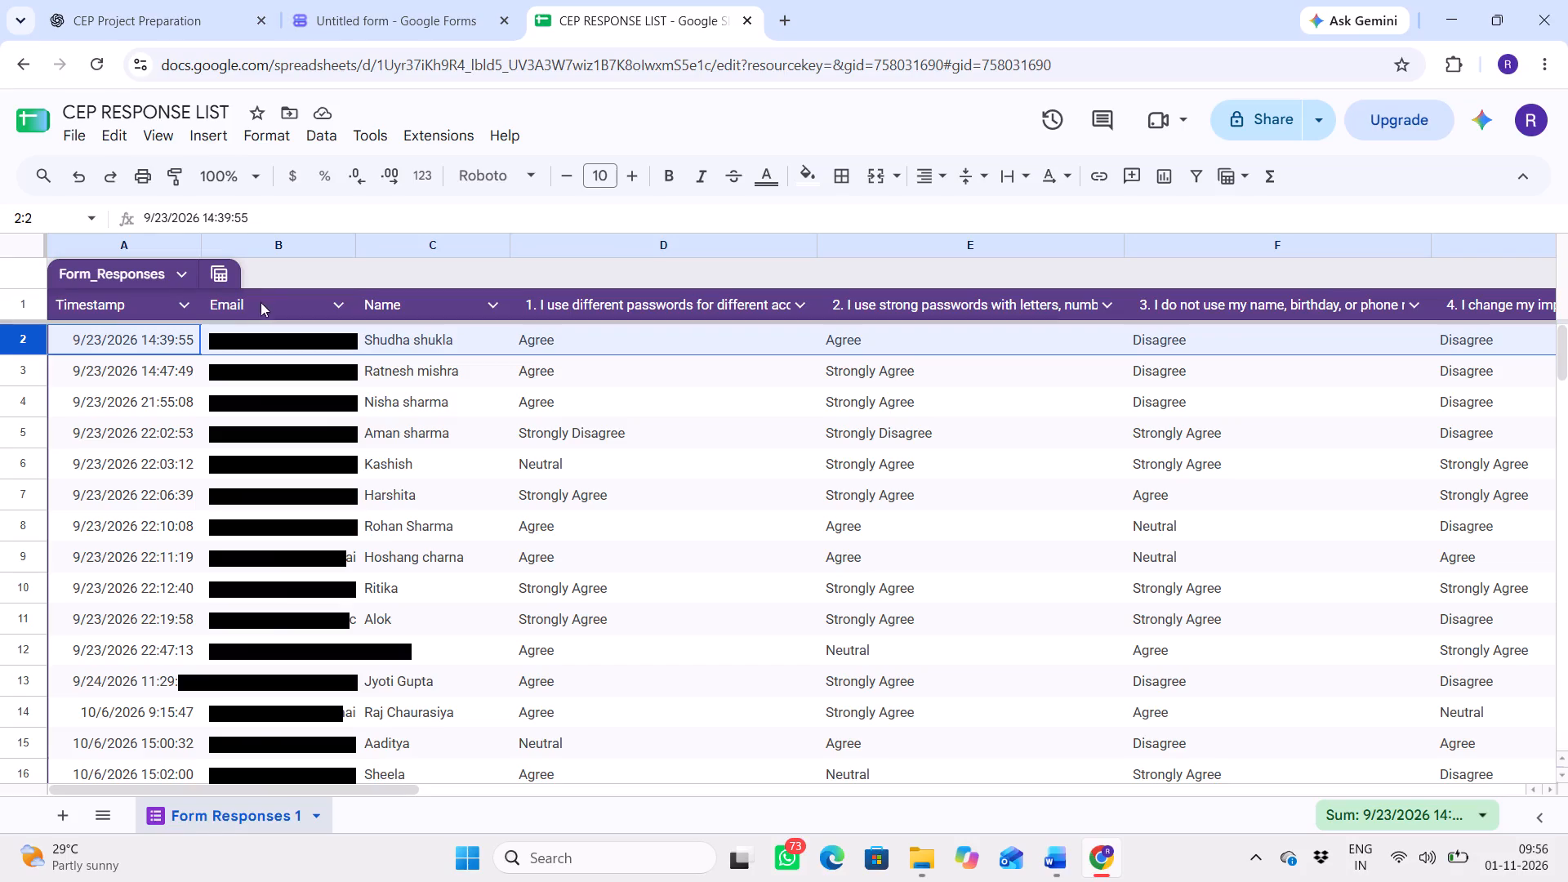
click(275, 268)
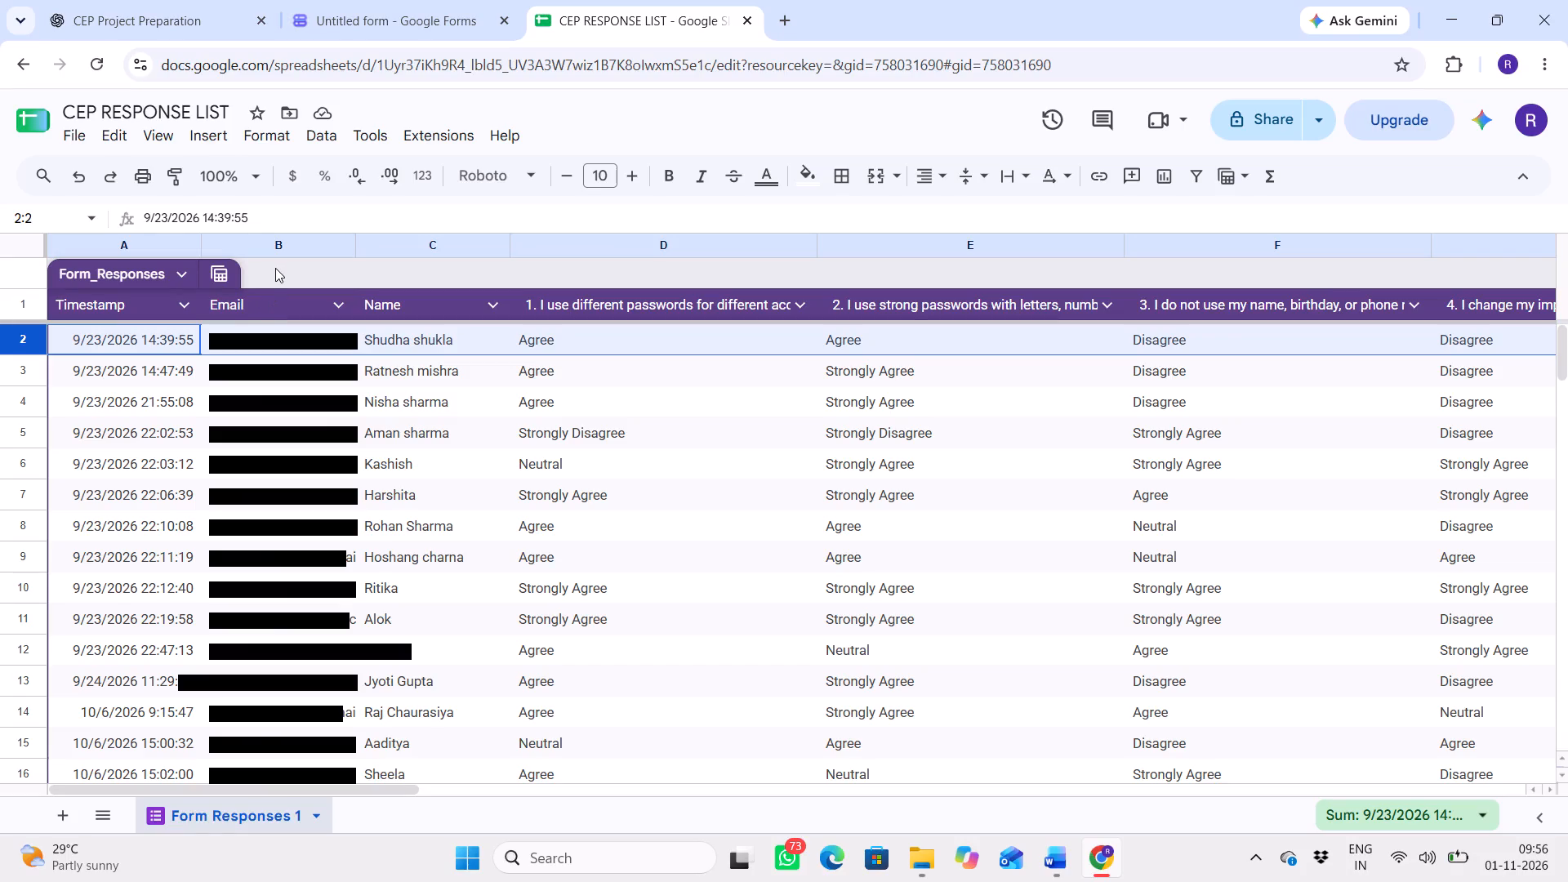
click(275, 268)
double_click(24, 272)
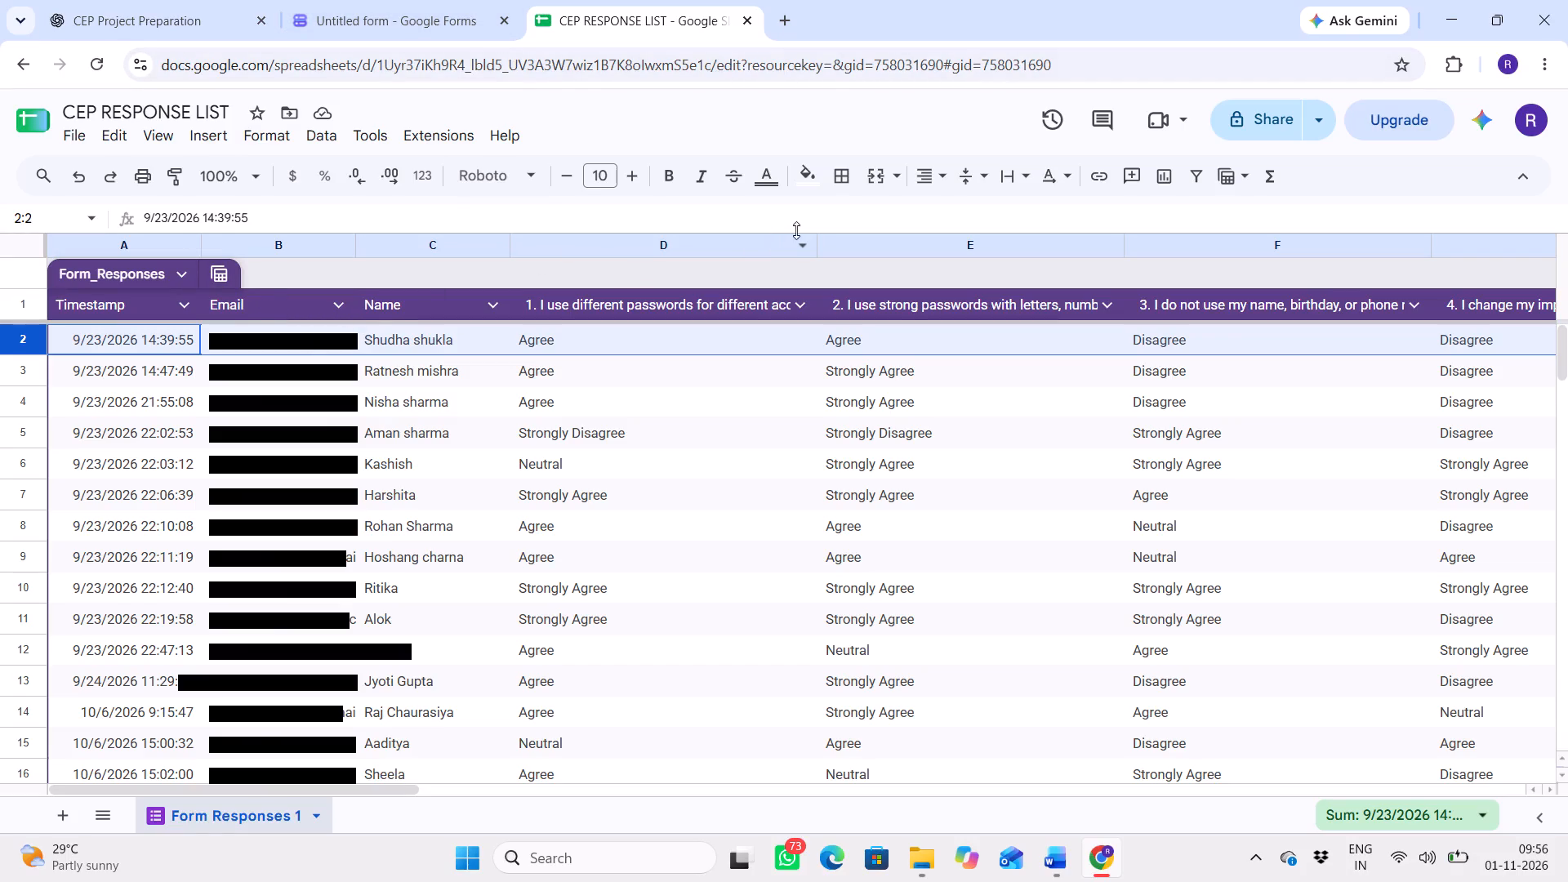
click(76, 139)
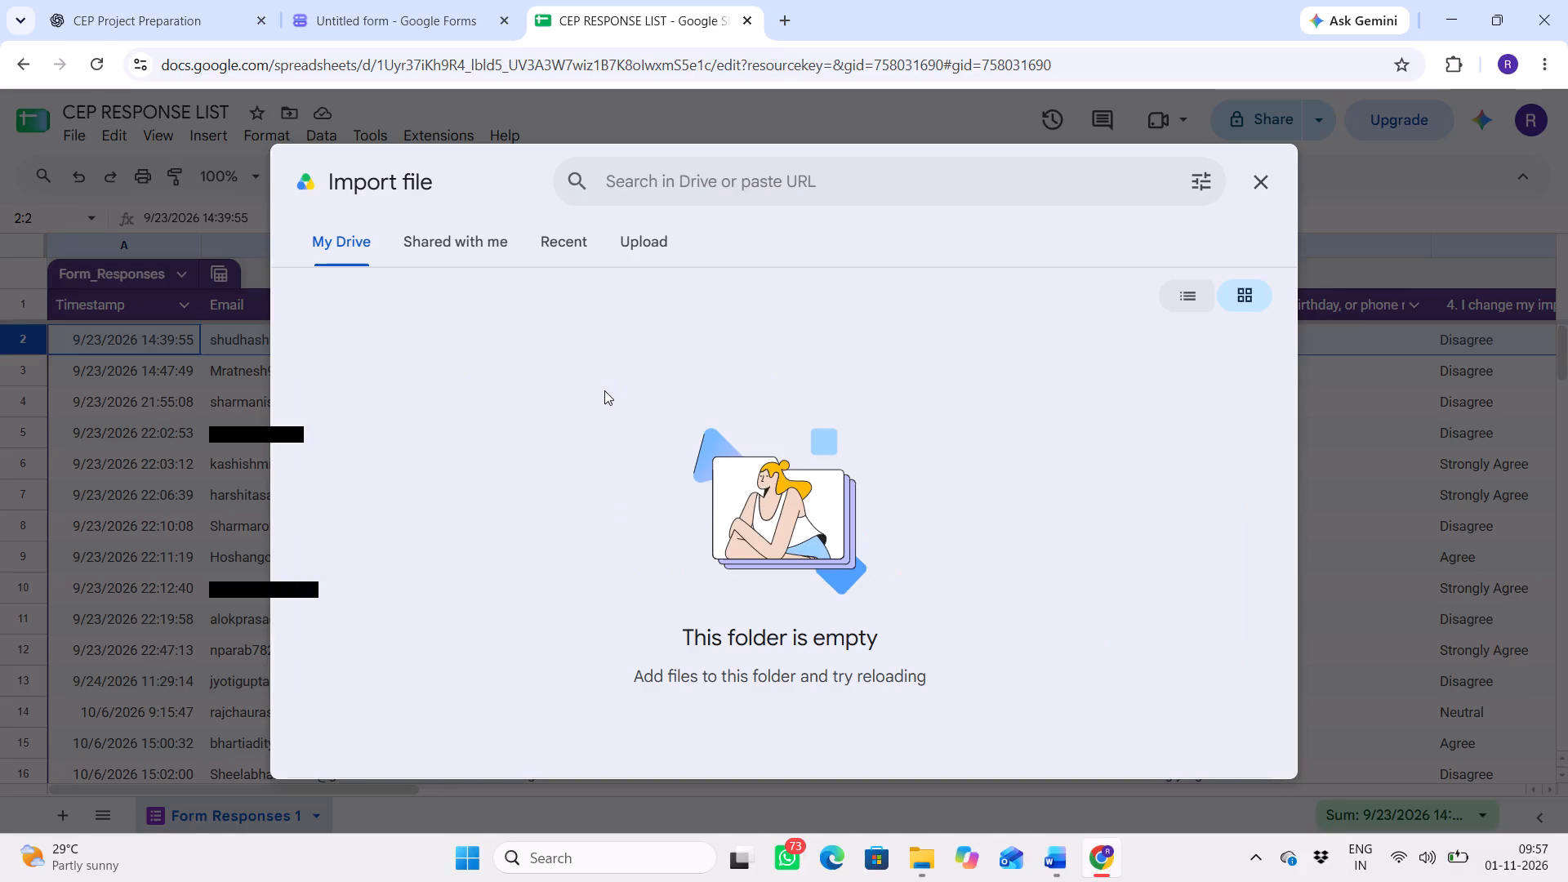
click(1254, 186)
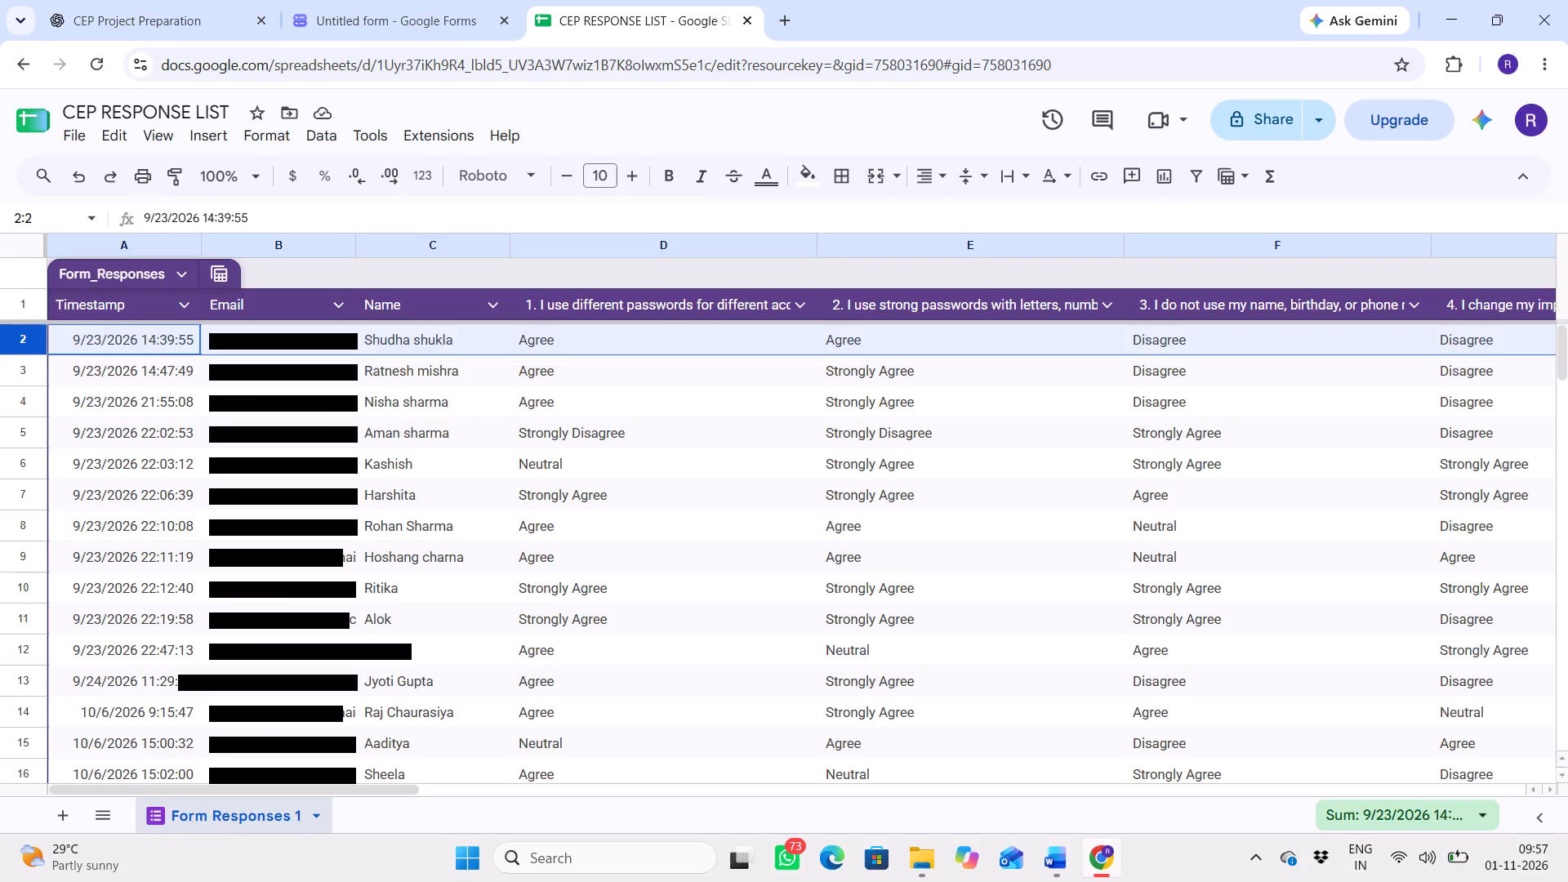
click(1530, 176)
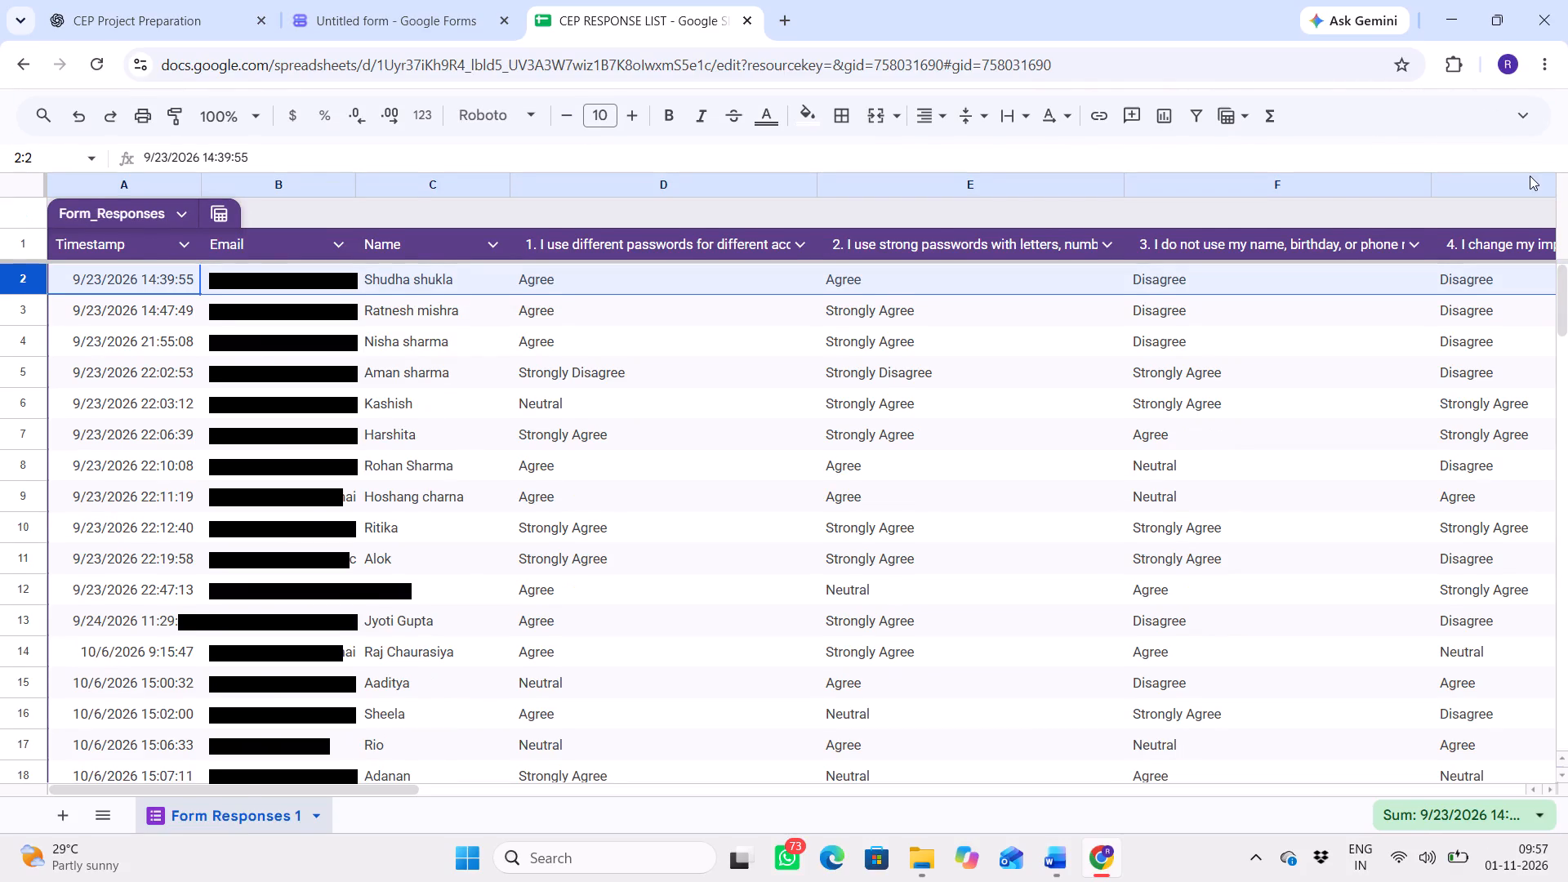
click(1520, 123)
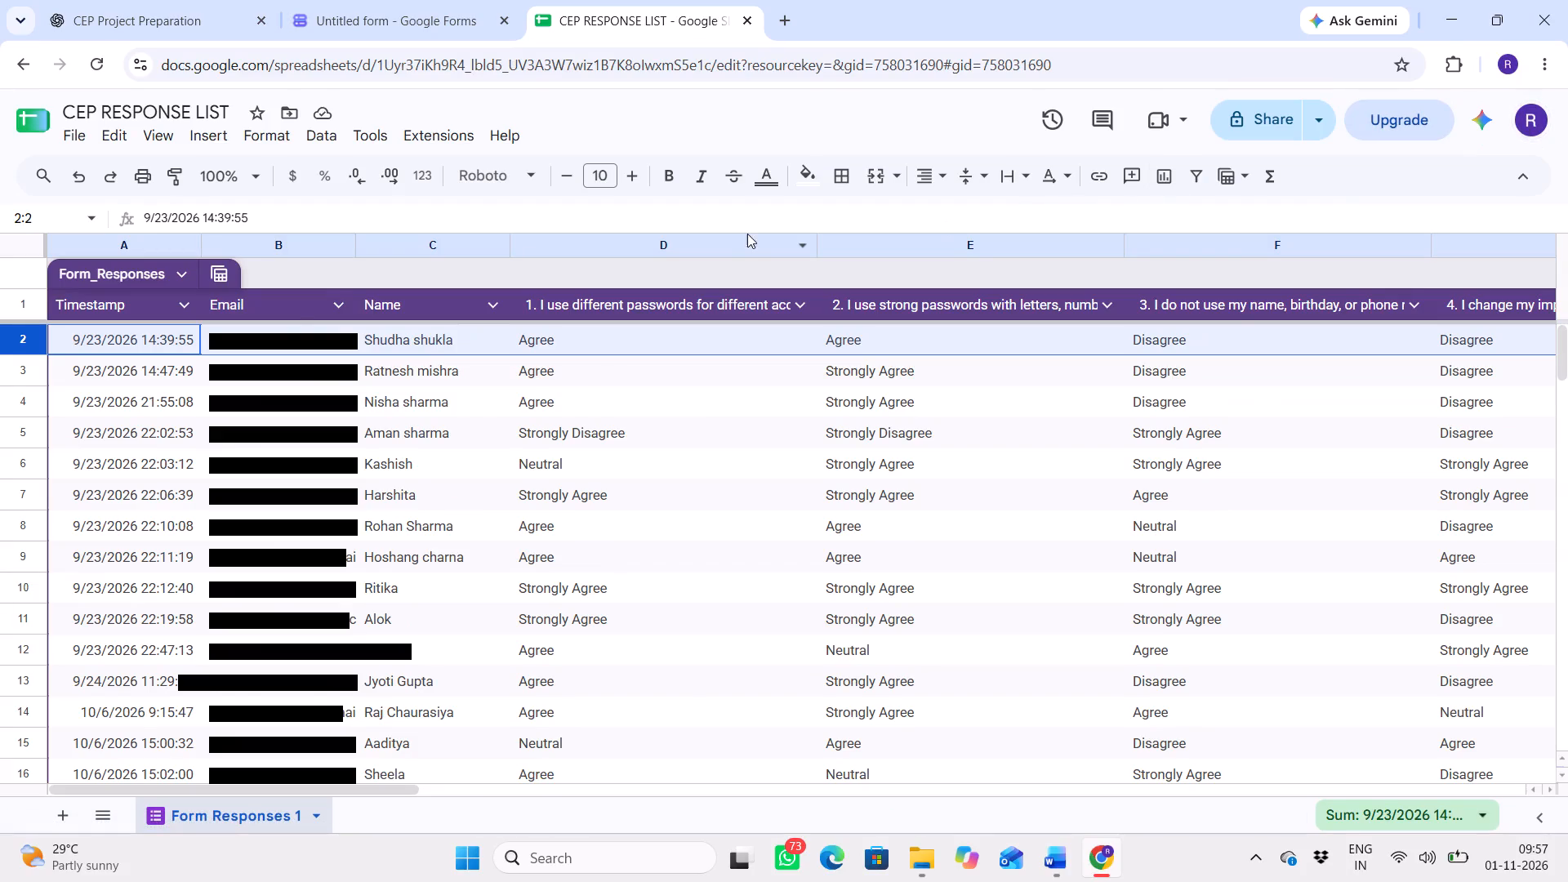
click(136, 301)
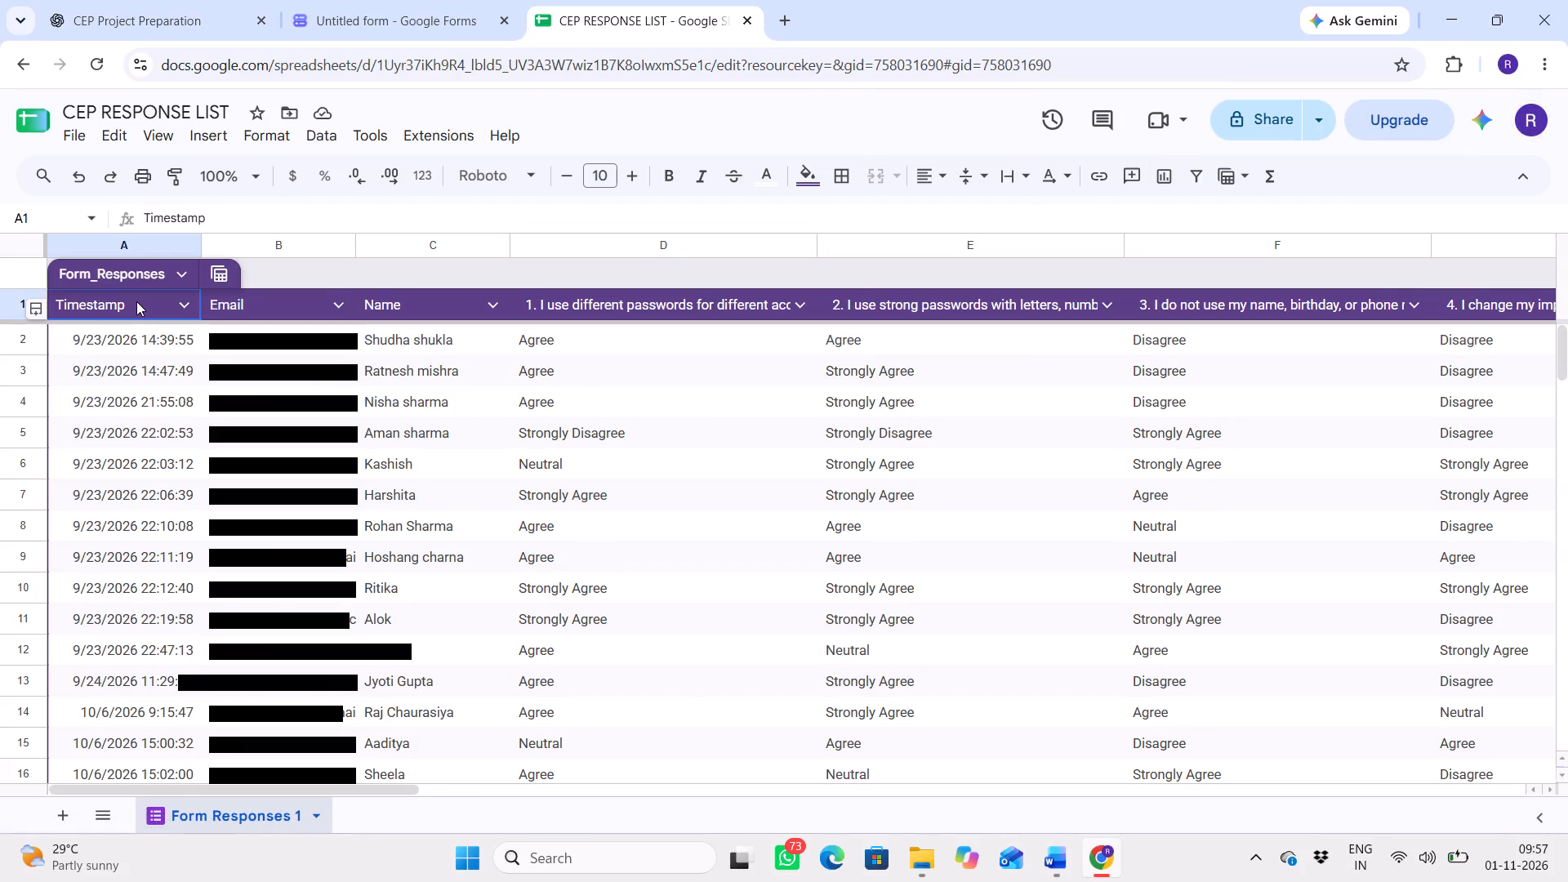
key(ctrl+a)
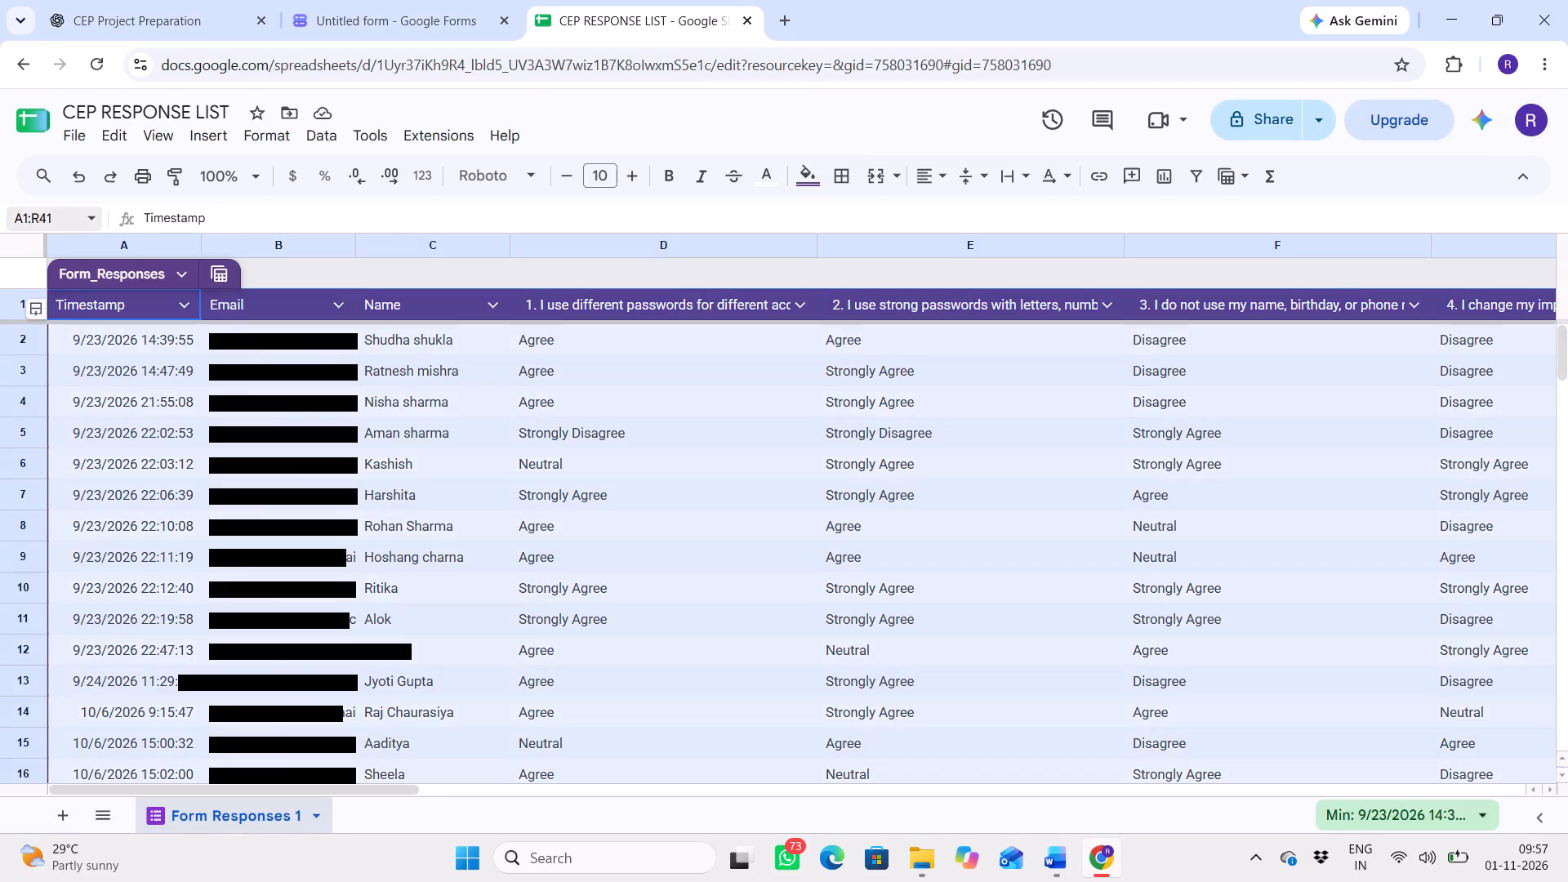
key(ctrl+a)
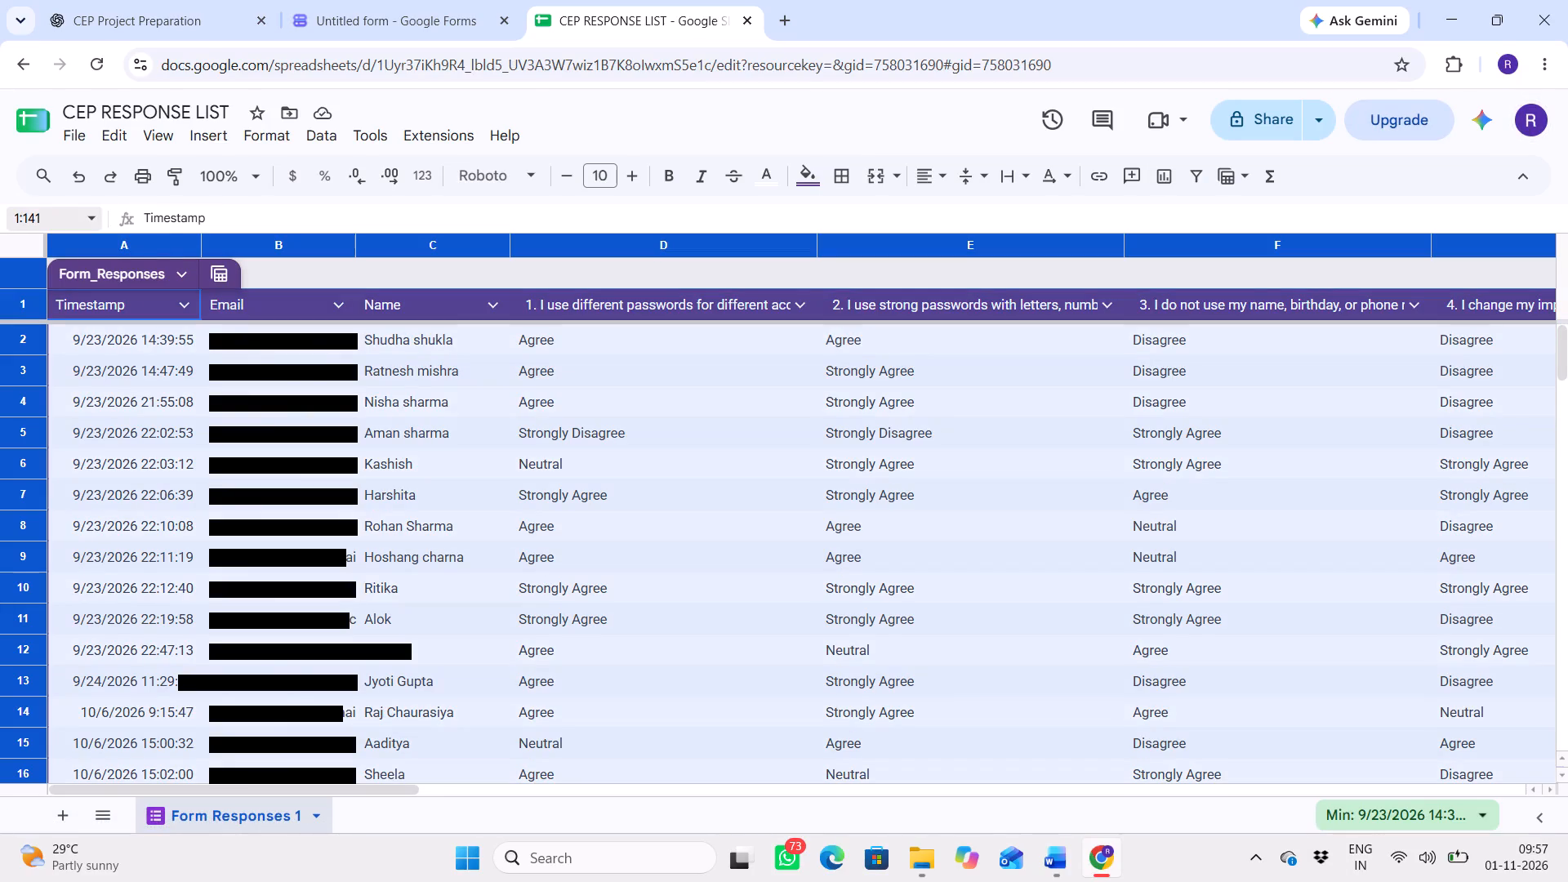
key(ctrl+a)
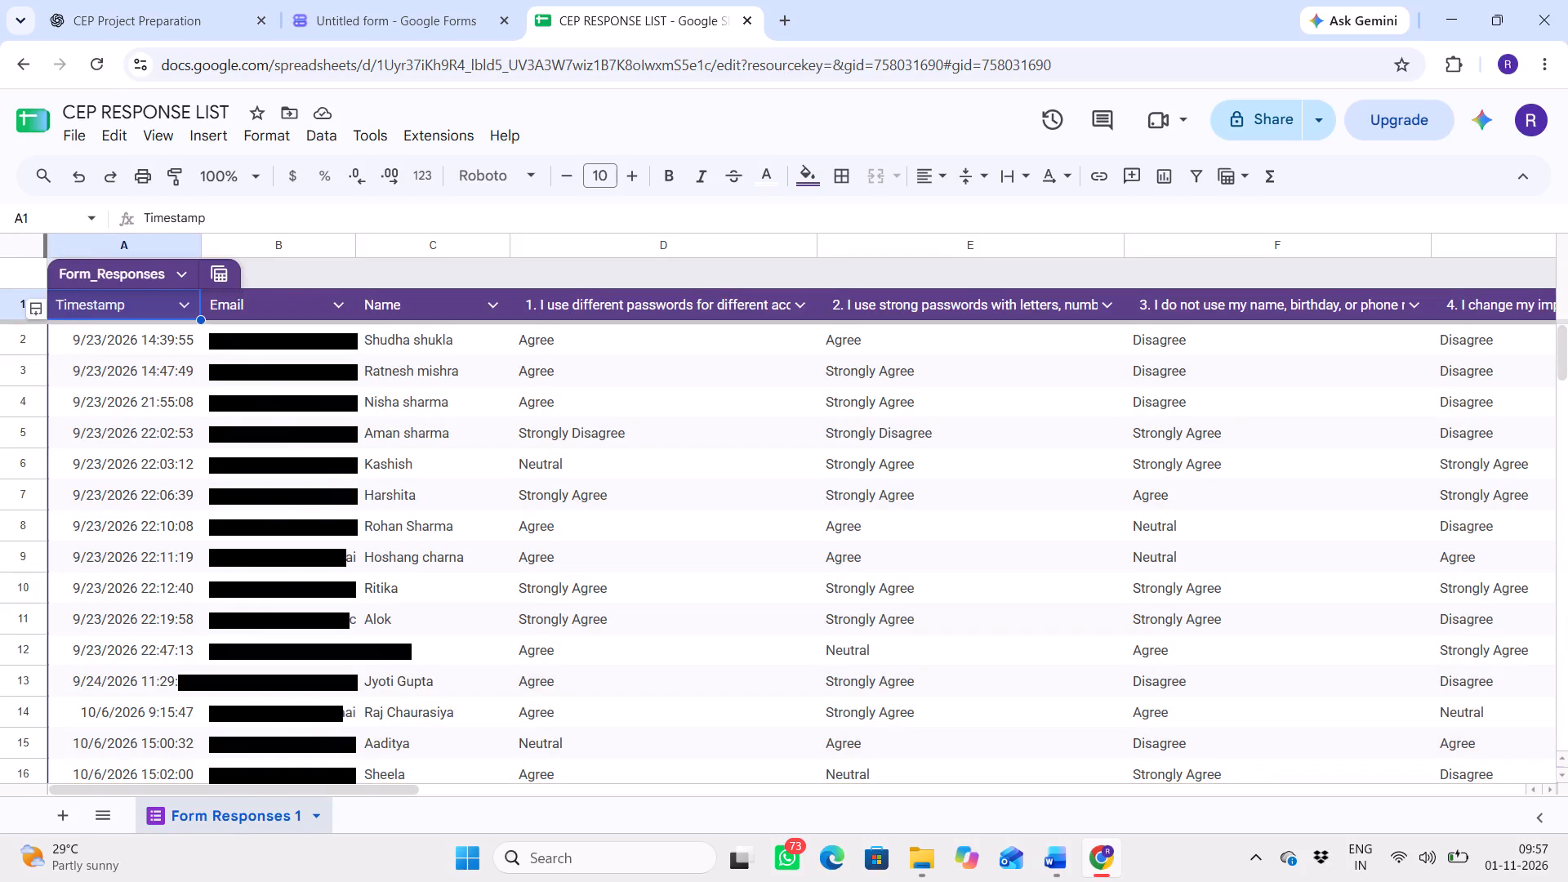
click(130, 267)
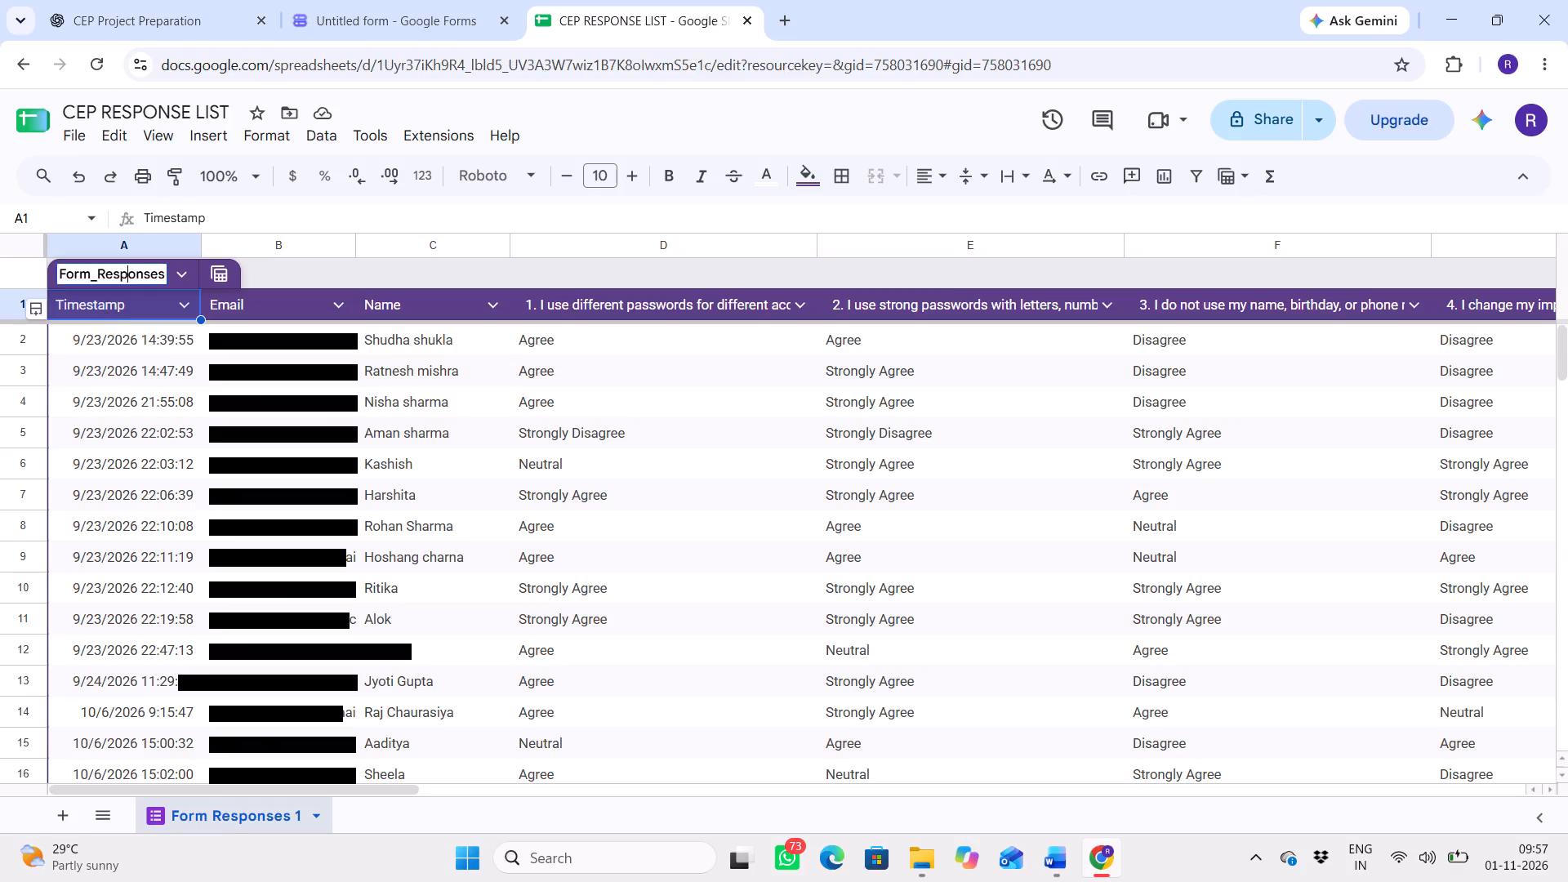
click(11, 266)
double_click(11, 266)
Check the Google Forms responses page and examine the response sheet down to its last row and across to question 15.
click(406, 33)
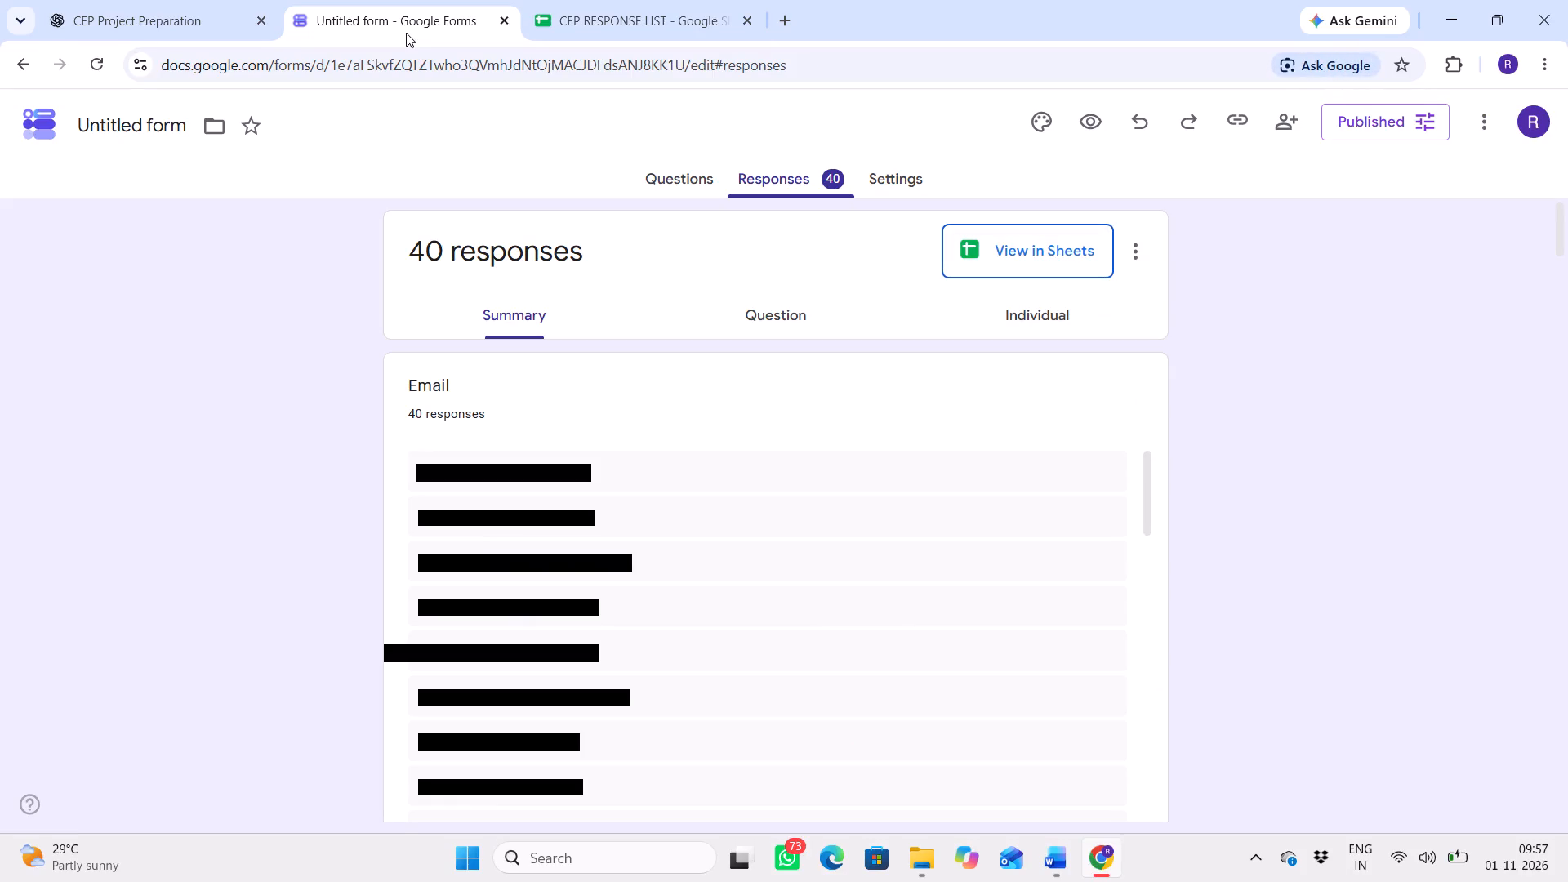
click(612, 16)
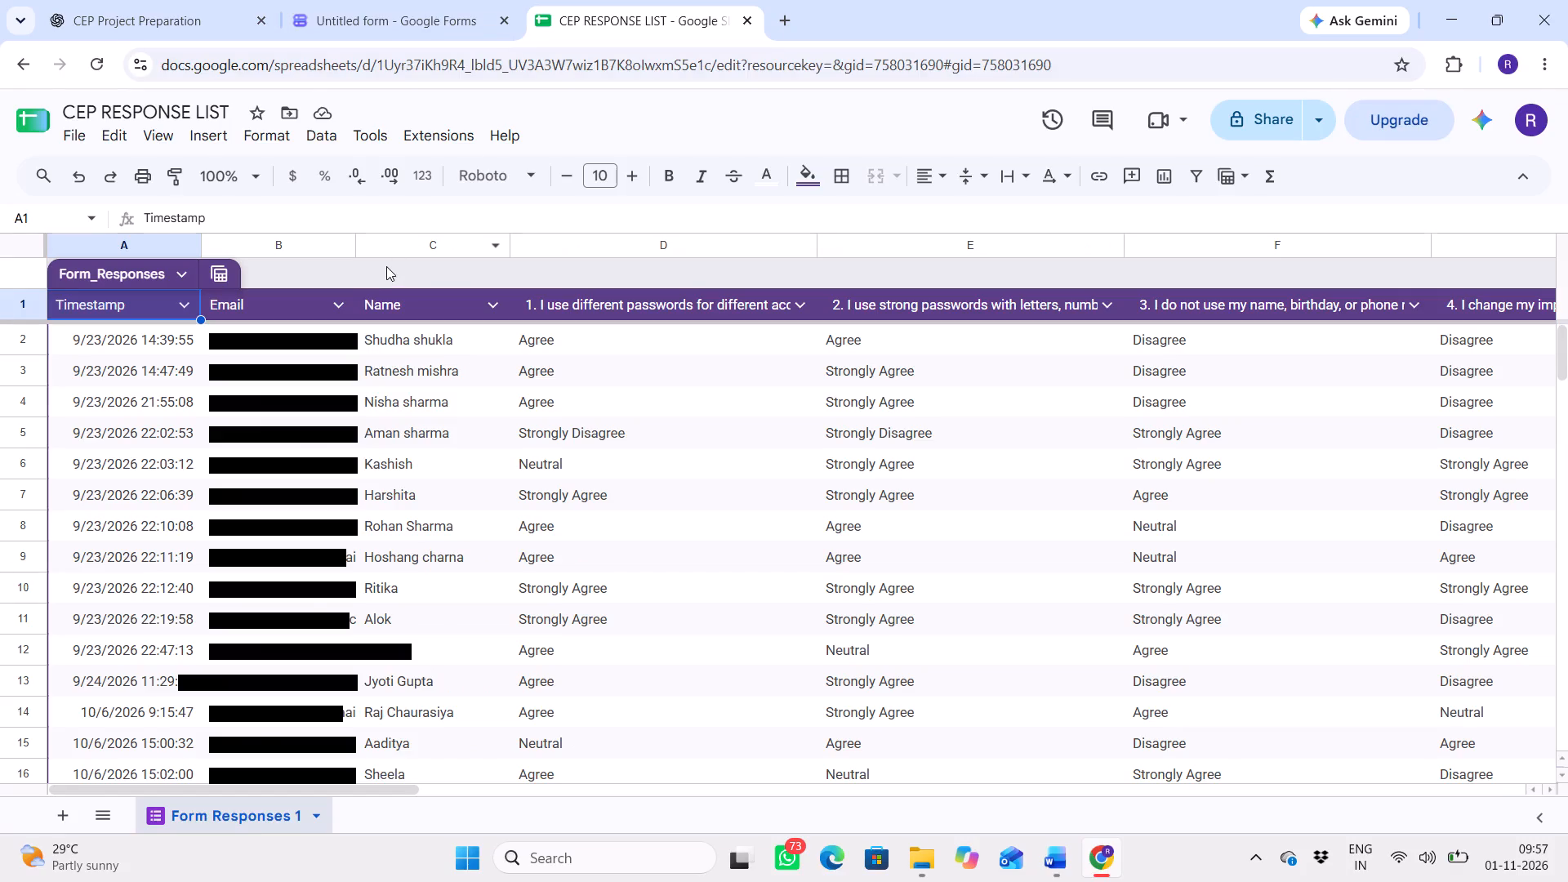
scroll(655, 554, down, 2)
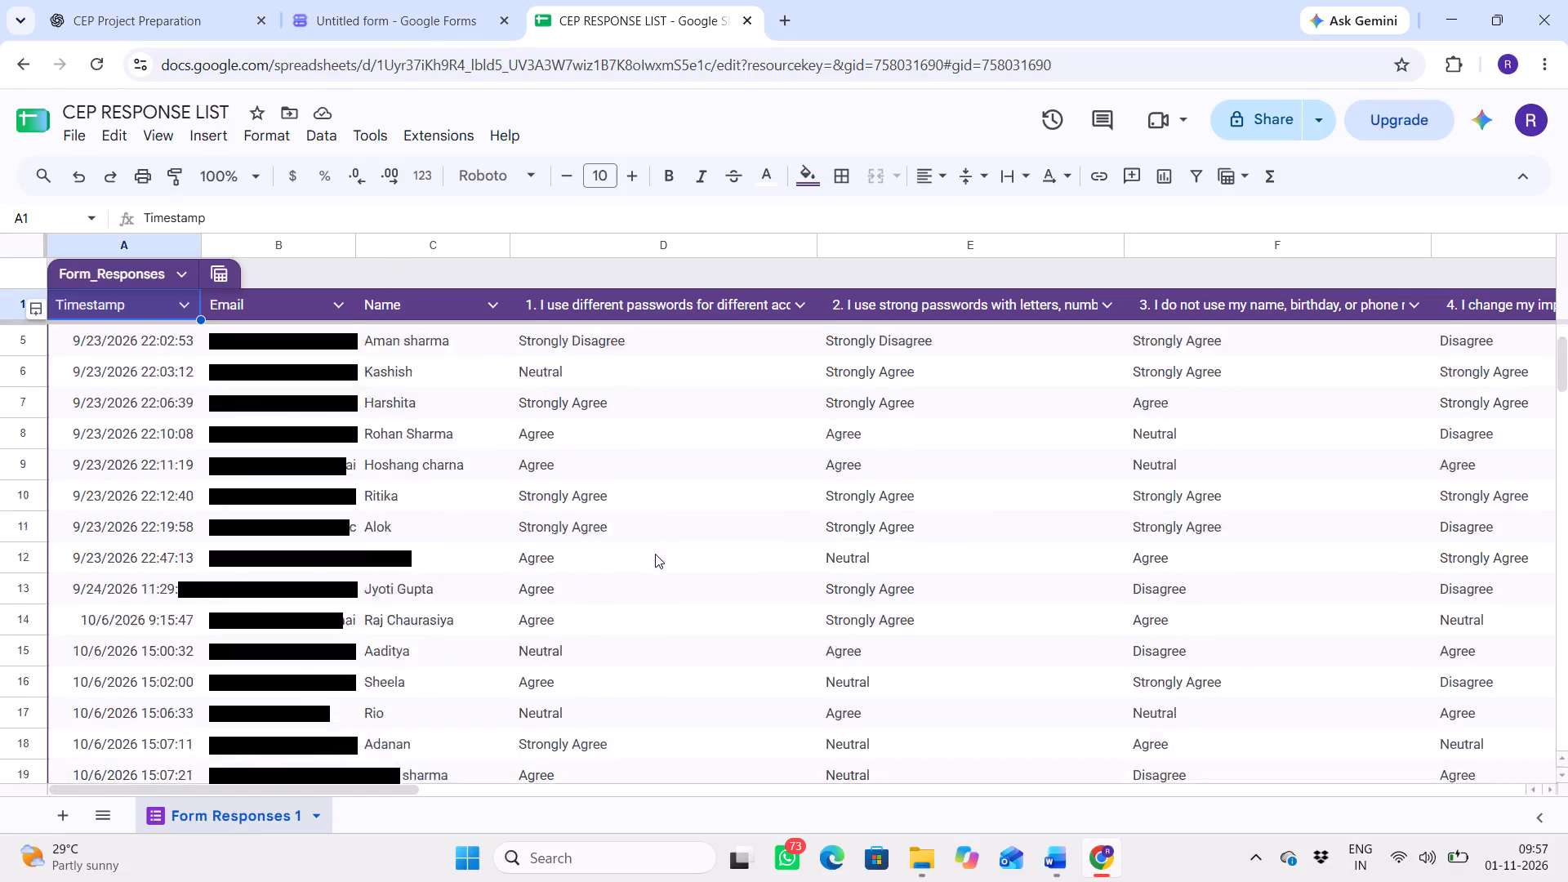
scroll(655, 554, down, 5)
scroll(655, 565, up, 4)
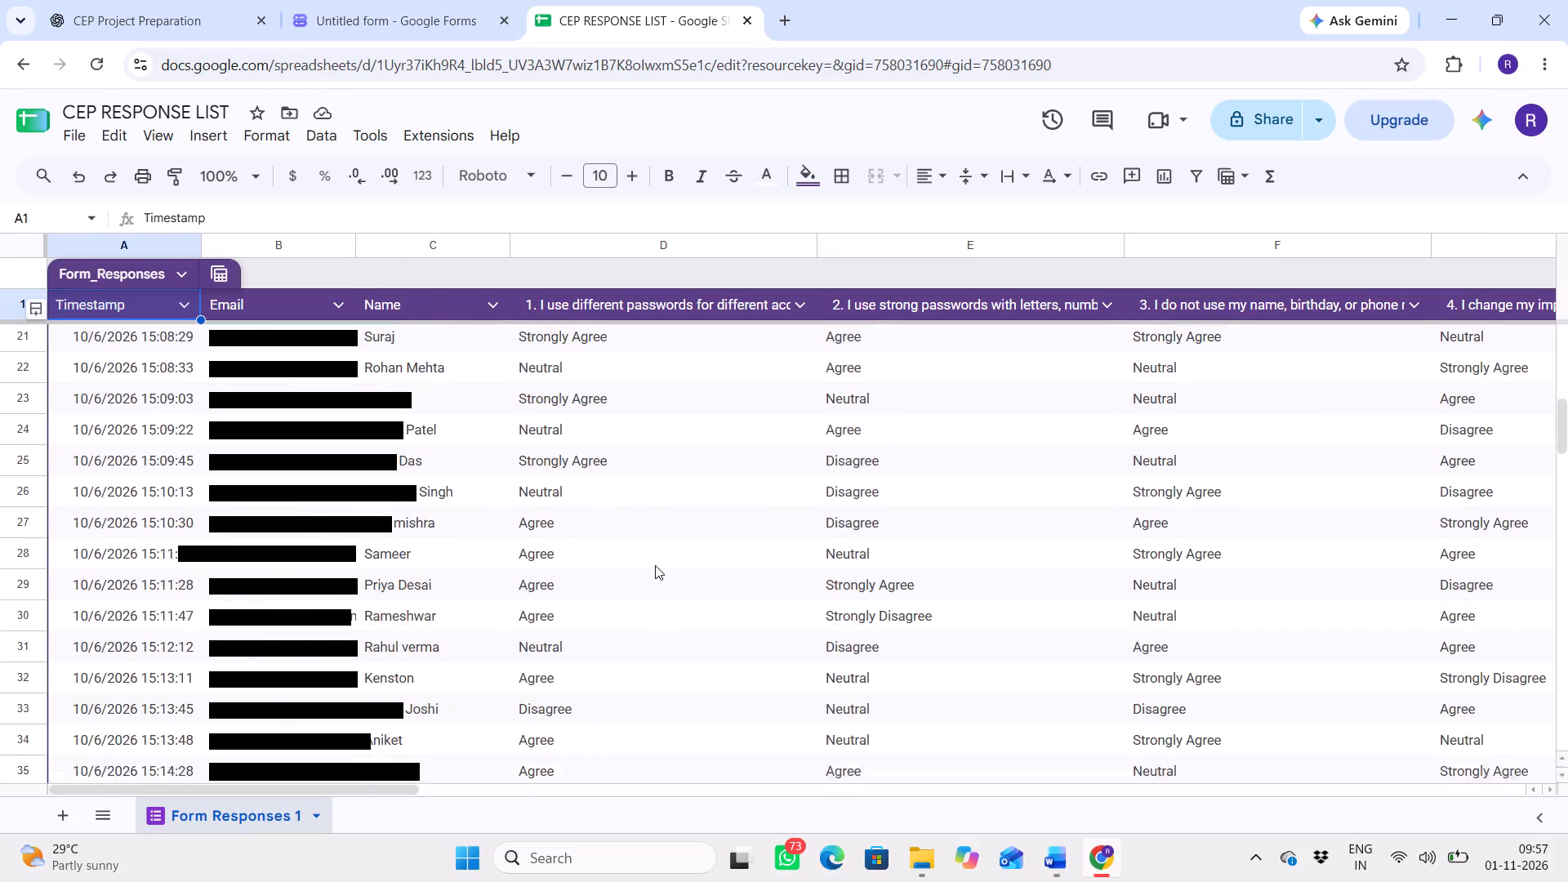
scroll(655, 565, up, 1)
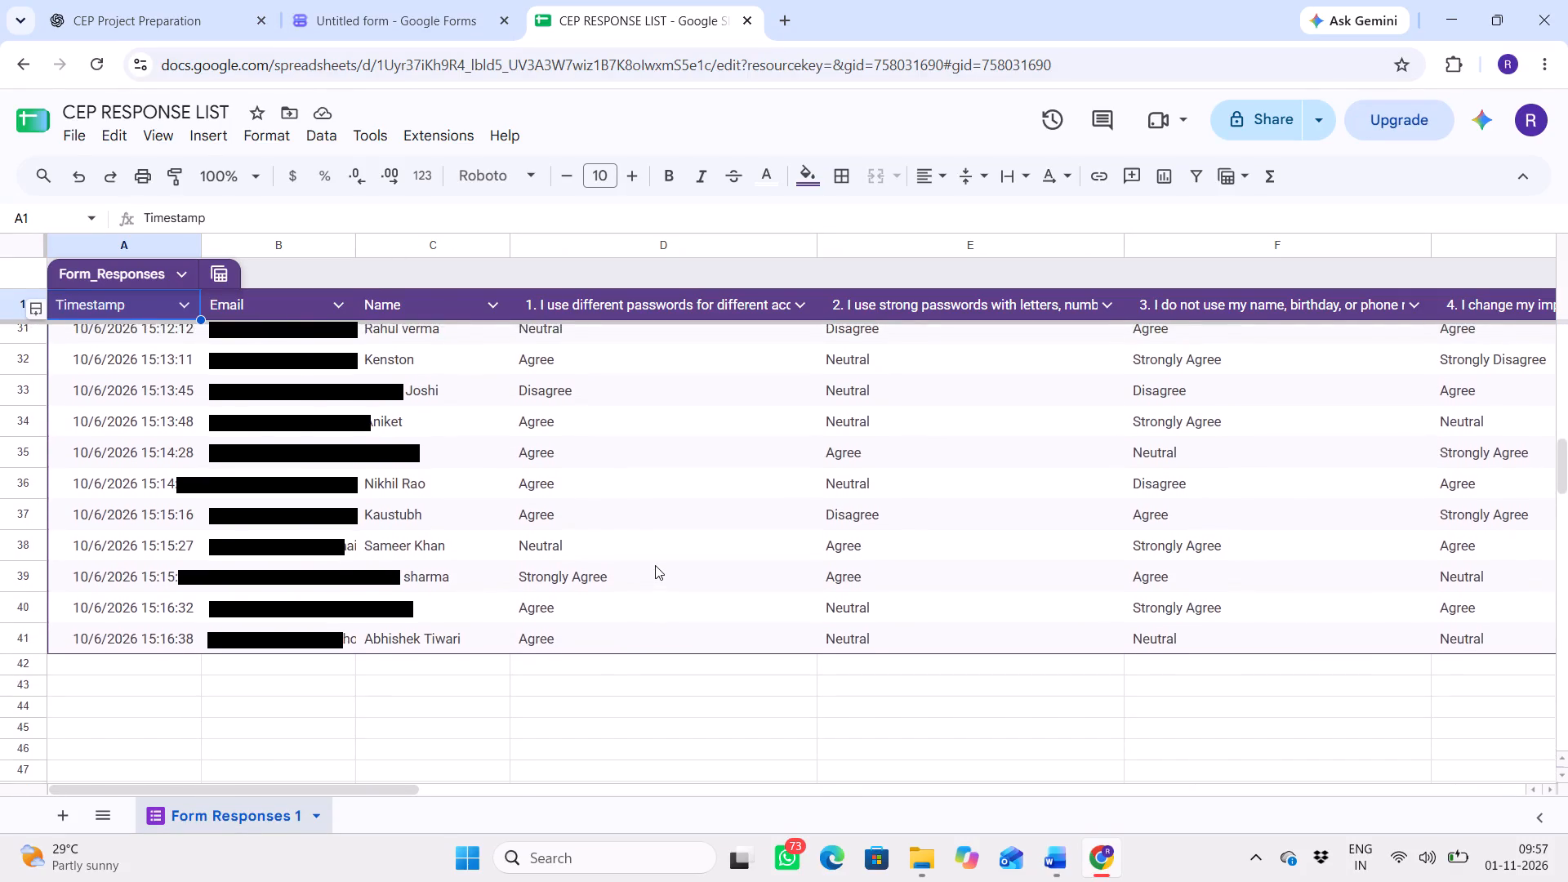
scroll(655, 565, up, 10)
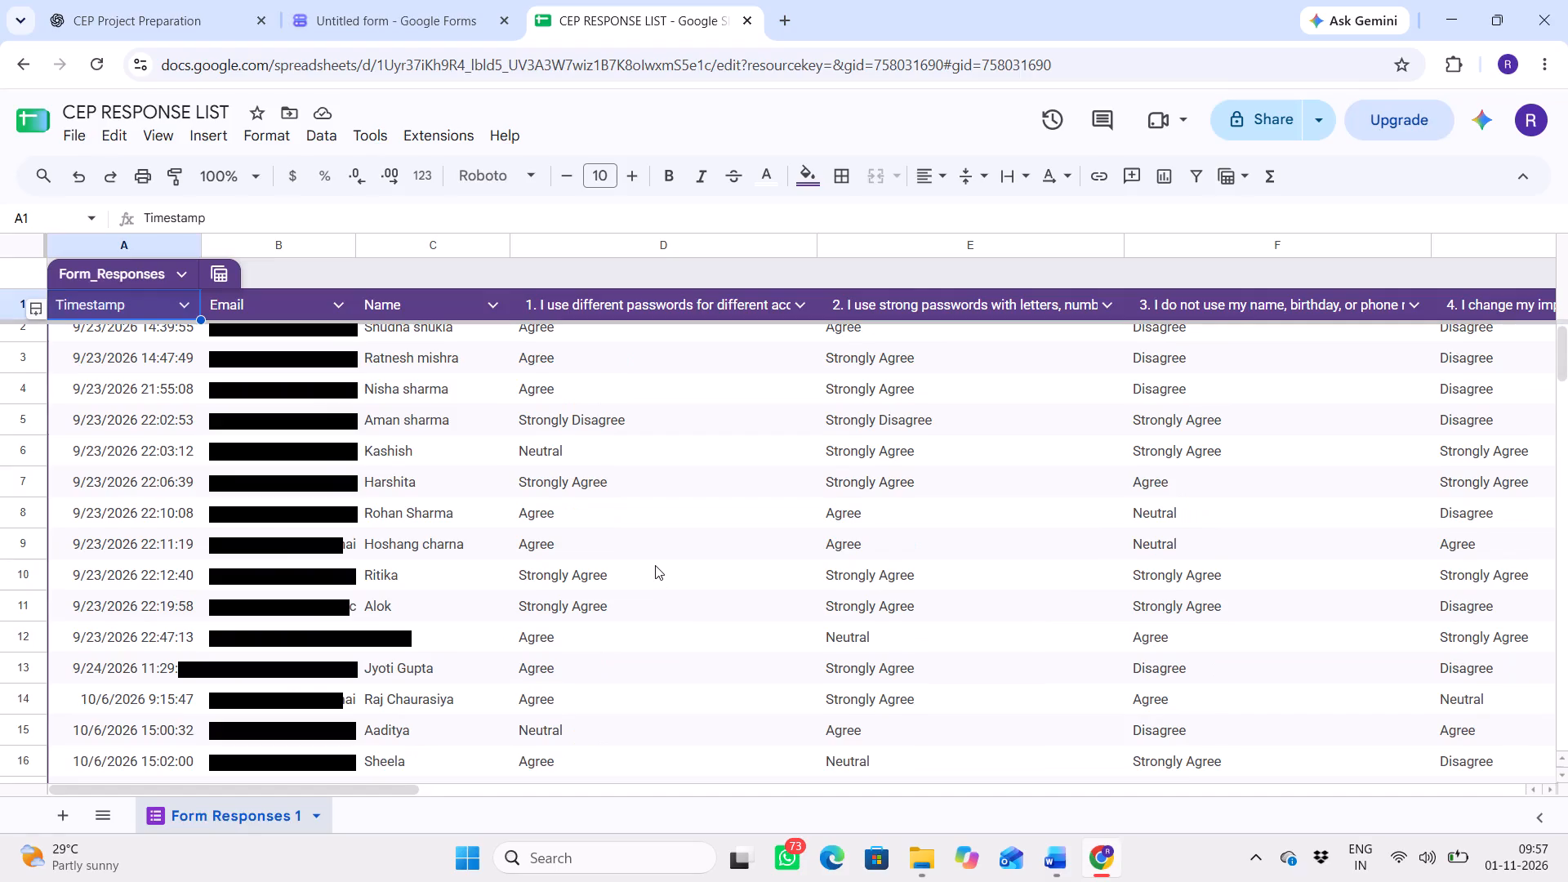
scroll(655, 565, right, 2)
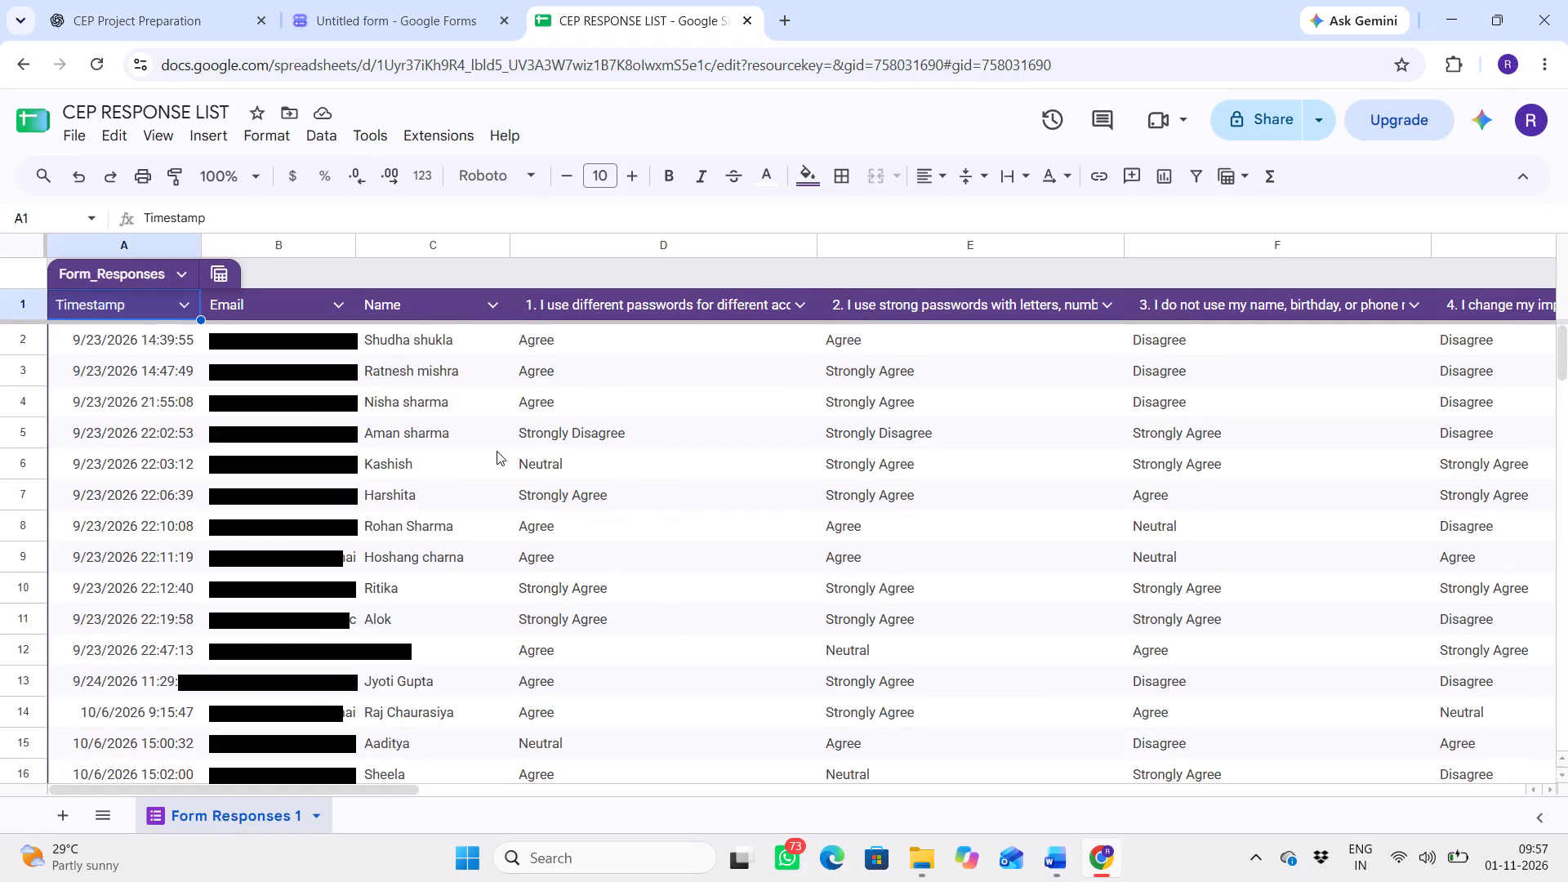
scroll(725, 383, left, 3)
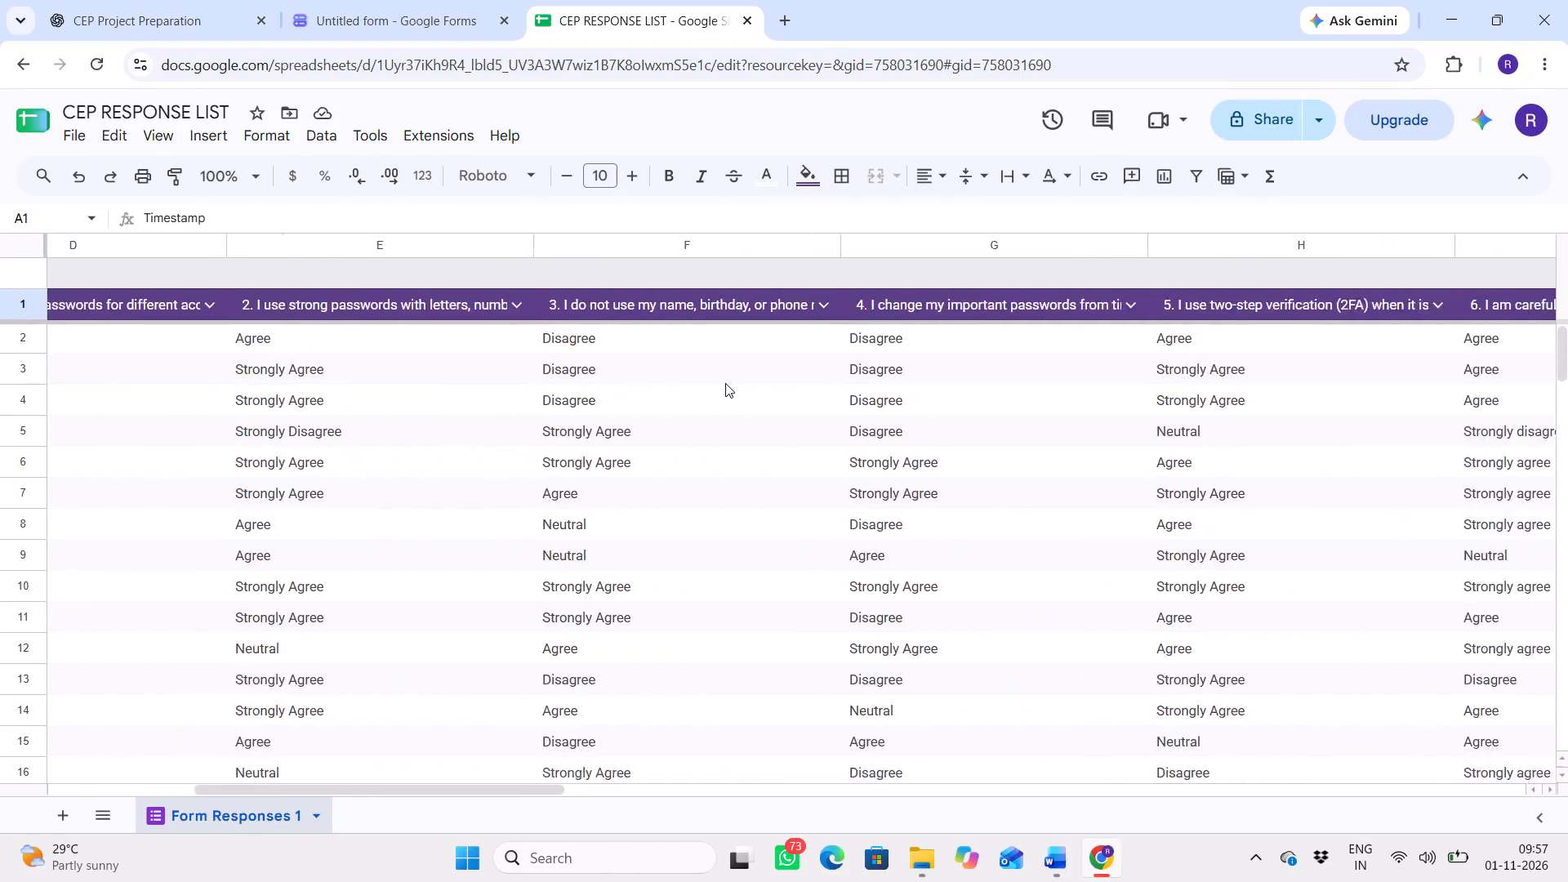
scroll(725, 383, left, 9)
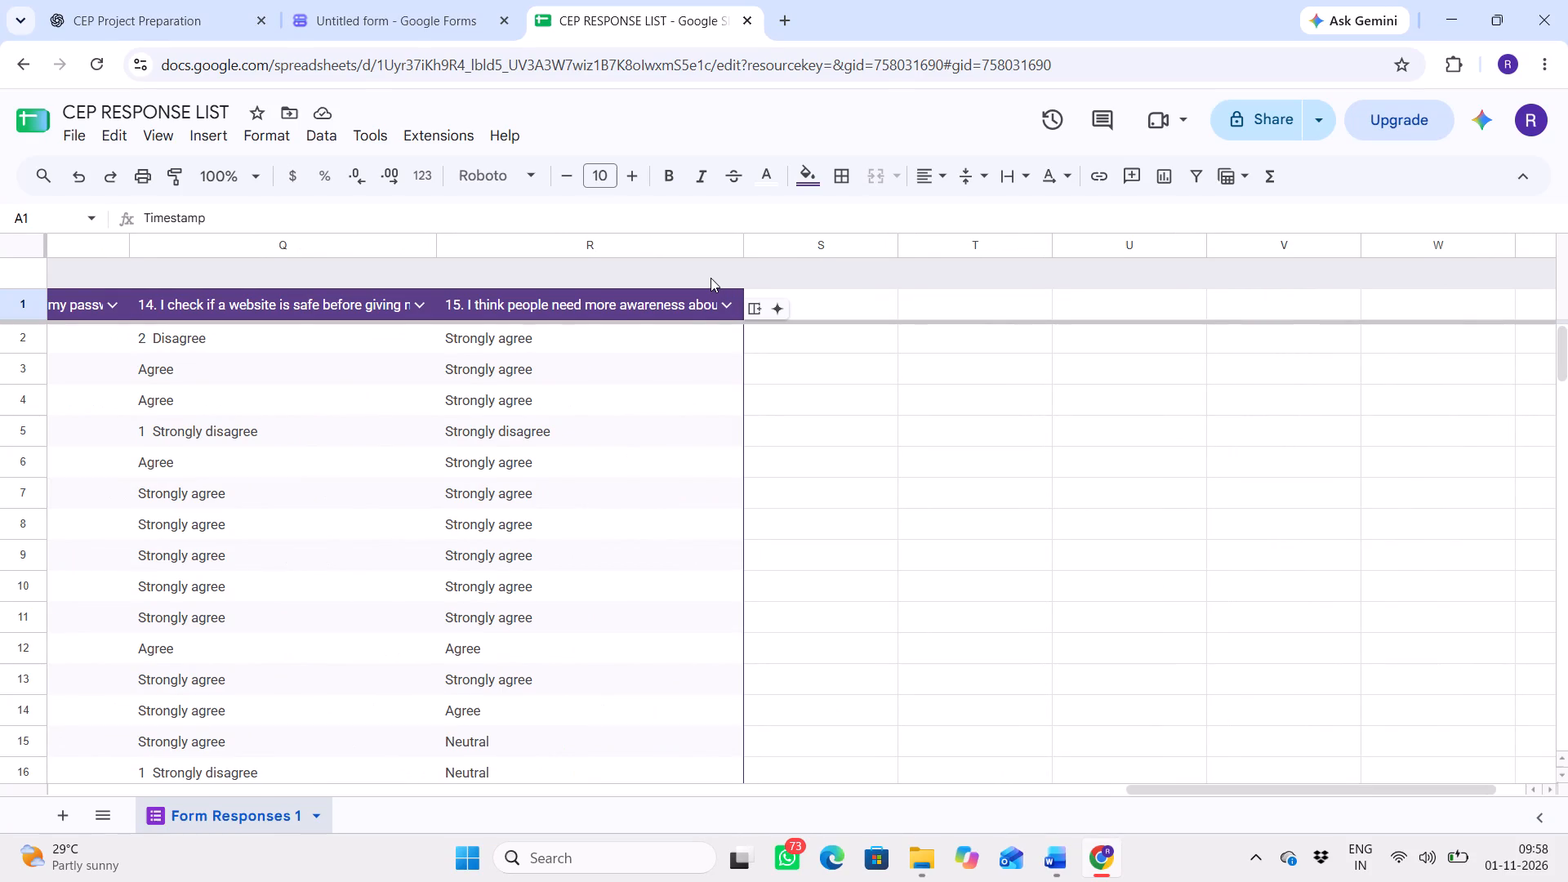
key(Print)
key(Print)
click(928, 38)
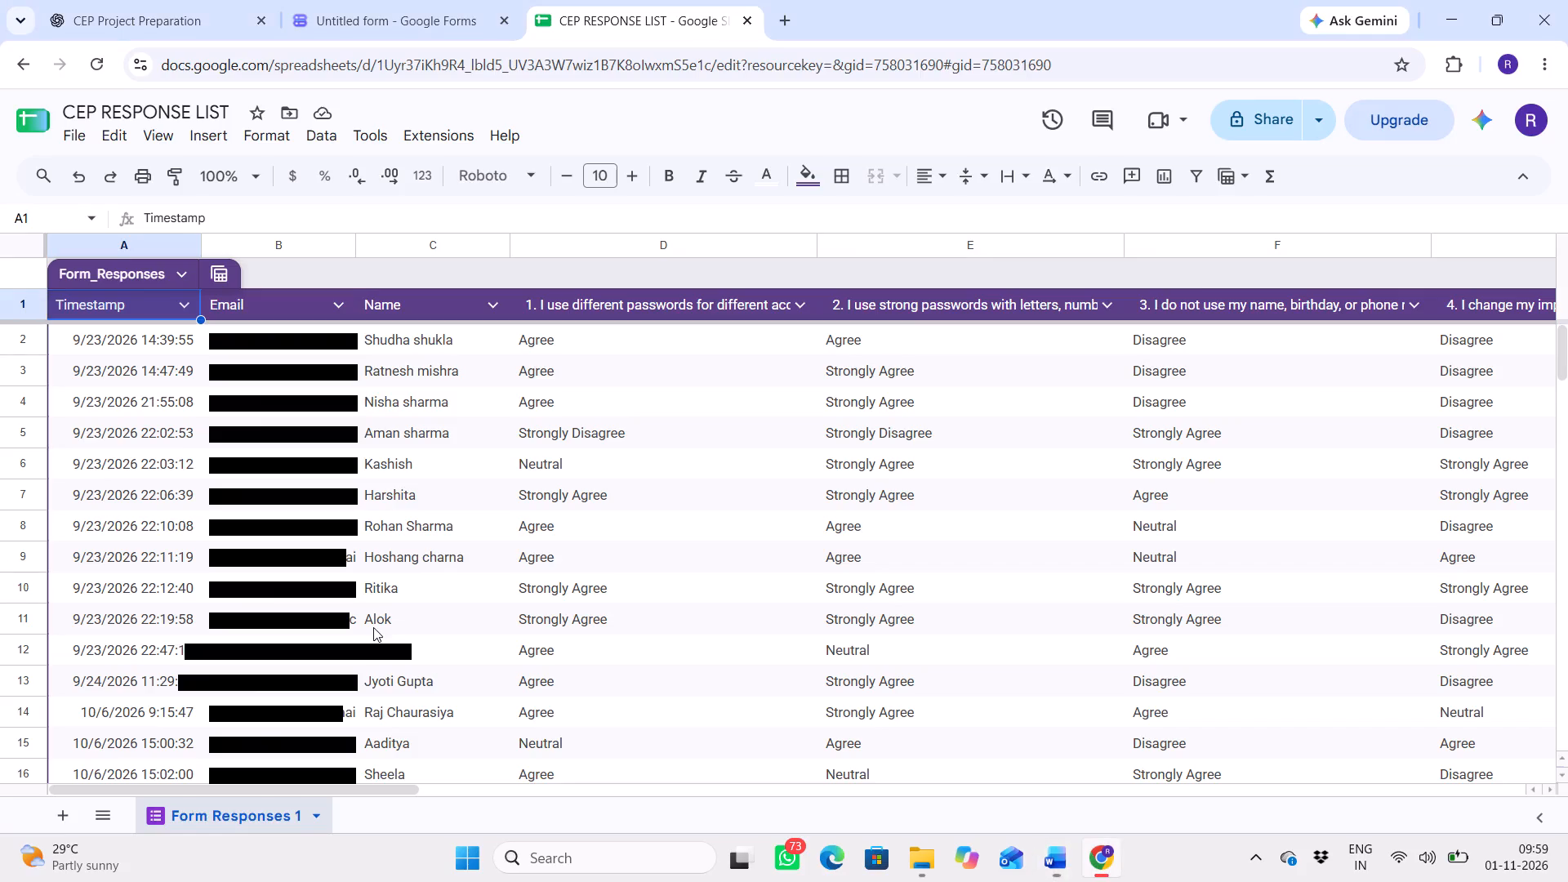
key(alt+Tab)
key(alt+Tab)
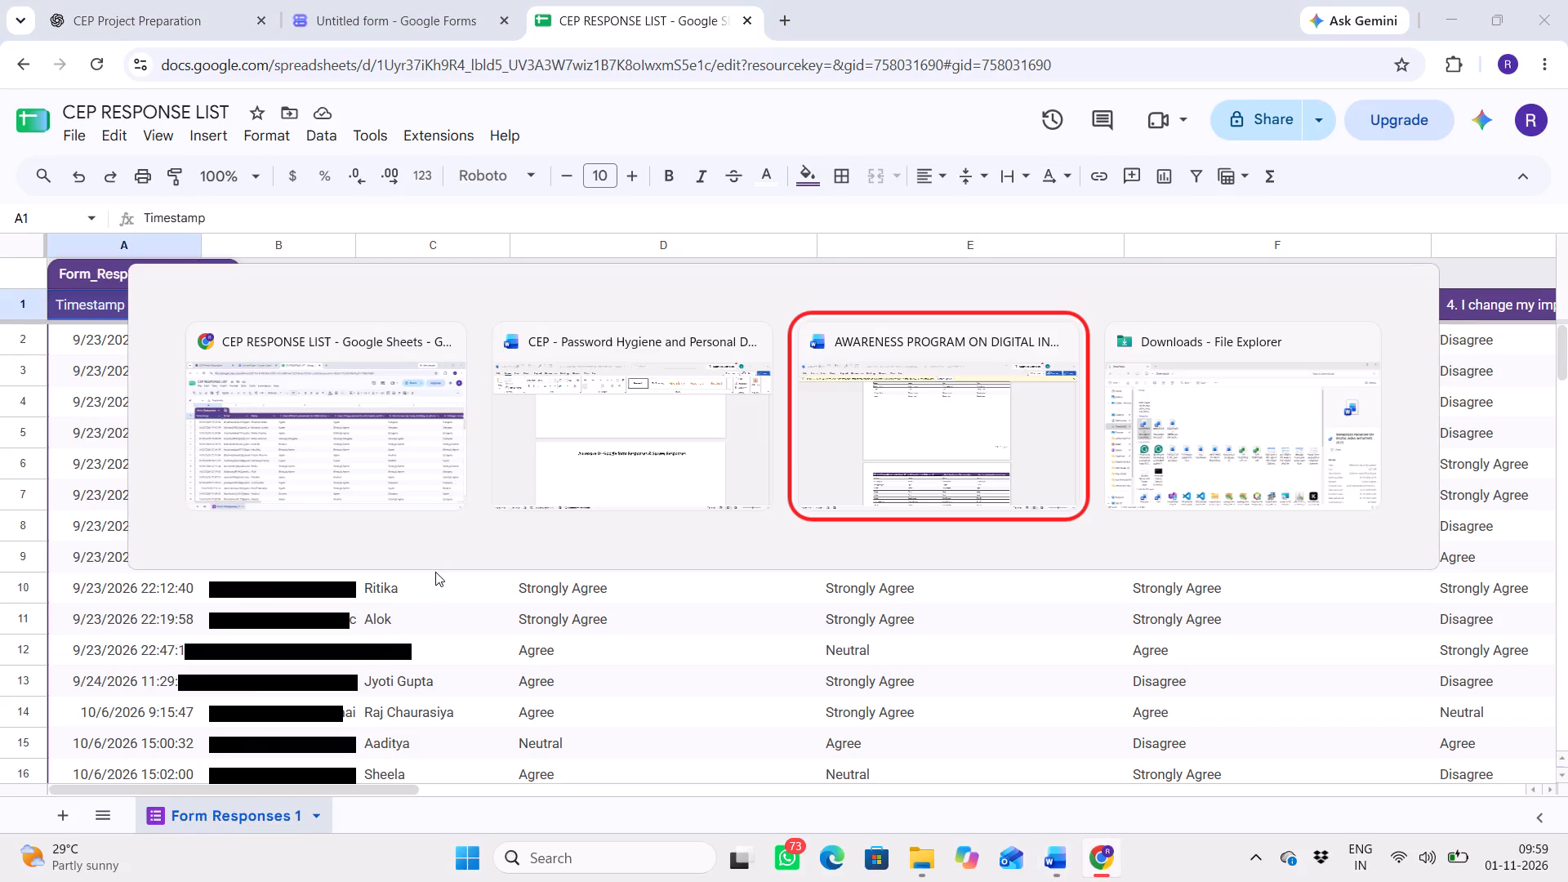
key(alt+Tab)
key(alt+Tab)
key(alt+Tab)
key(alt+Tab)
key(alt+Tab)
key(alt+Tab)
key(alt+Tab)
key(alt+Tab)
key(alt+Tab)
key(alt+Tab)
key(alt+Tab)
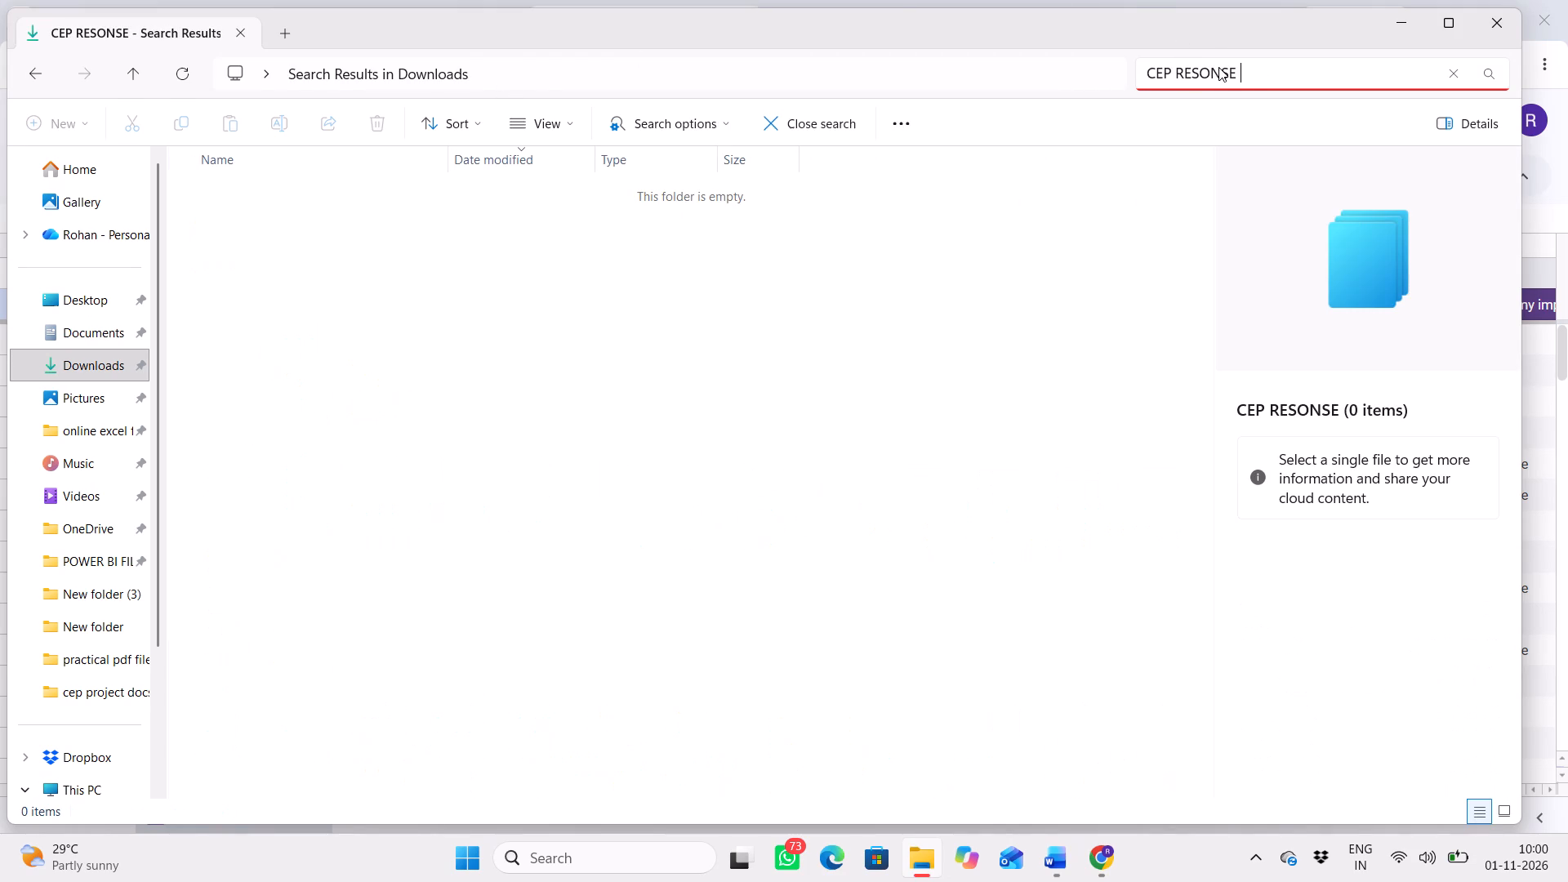
key(BackSpace)
key(BackSpace)
key(BackSpace)
key(BackSpace)
key(BackSpace)
key(BackSpace)
key(BackSpace)
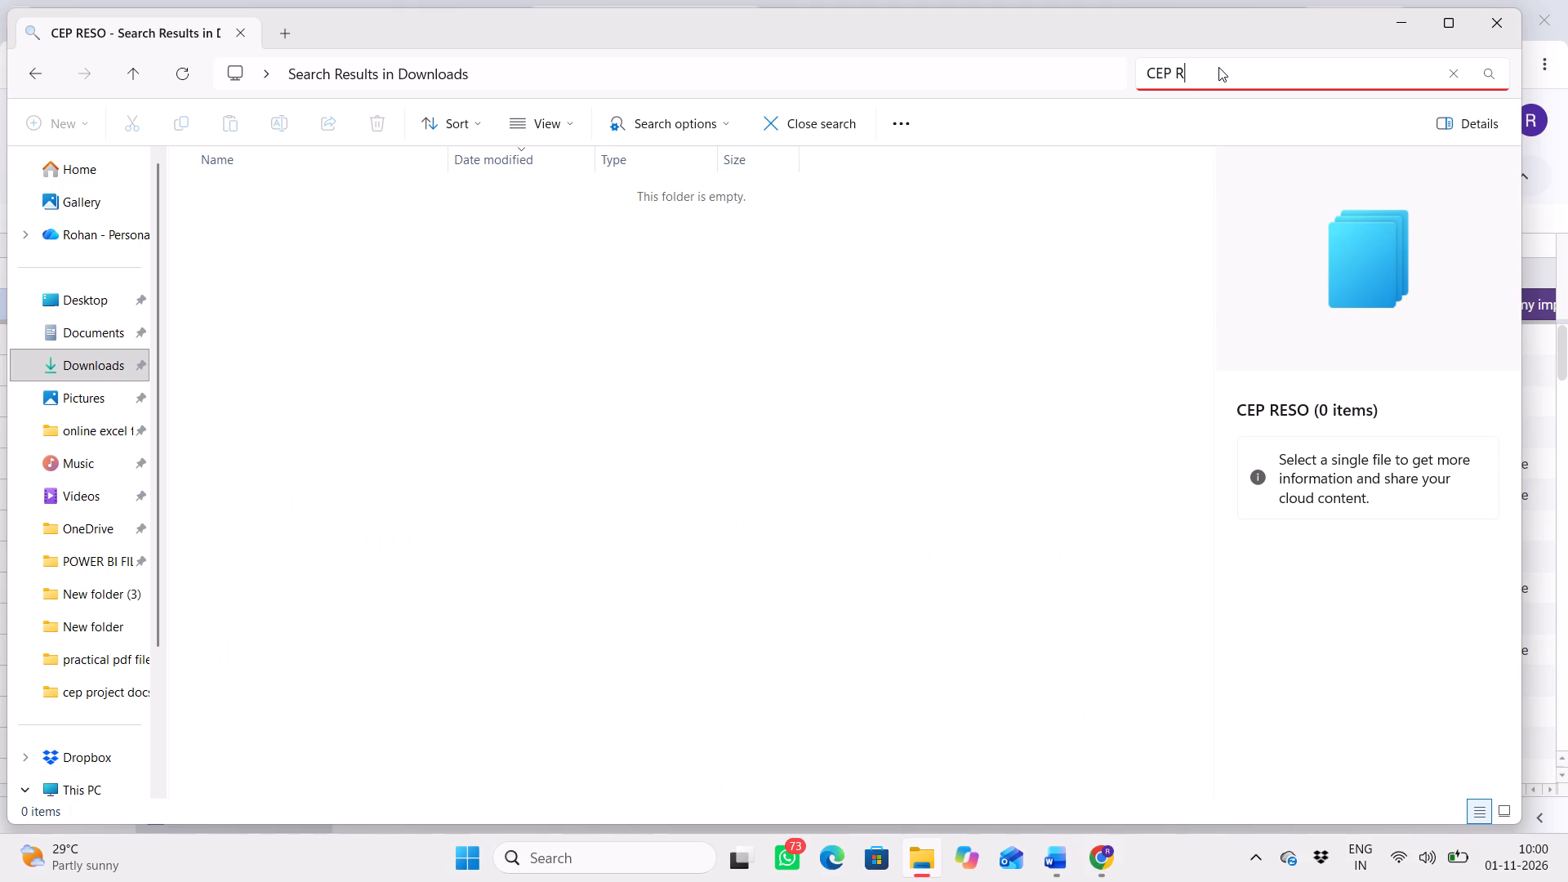
key(BackSpace)
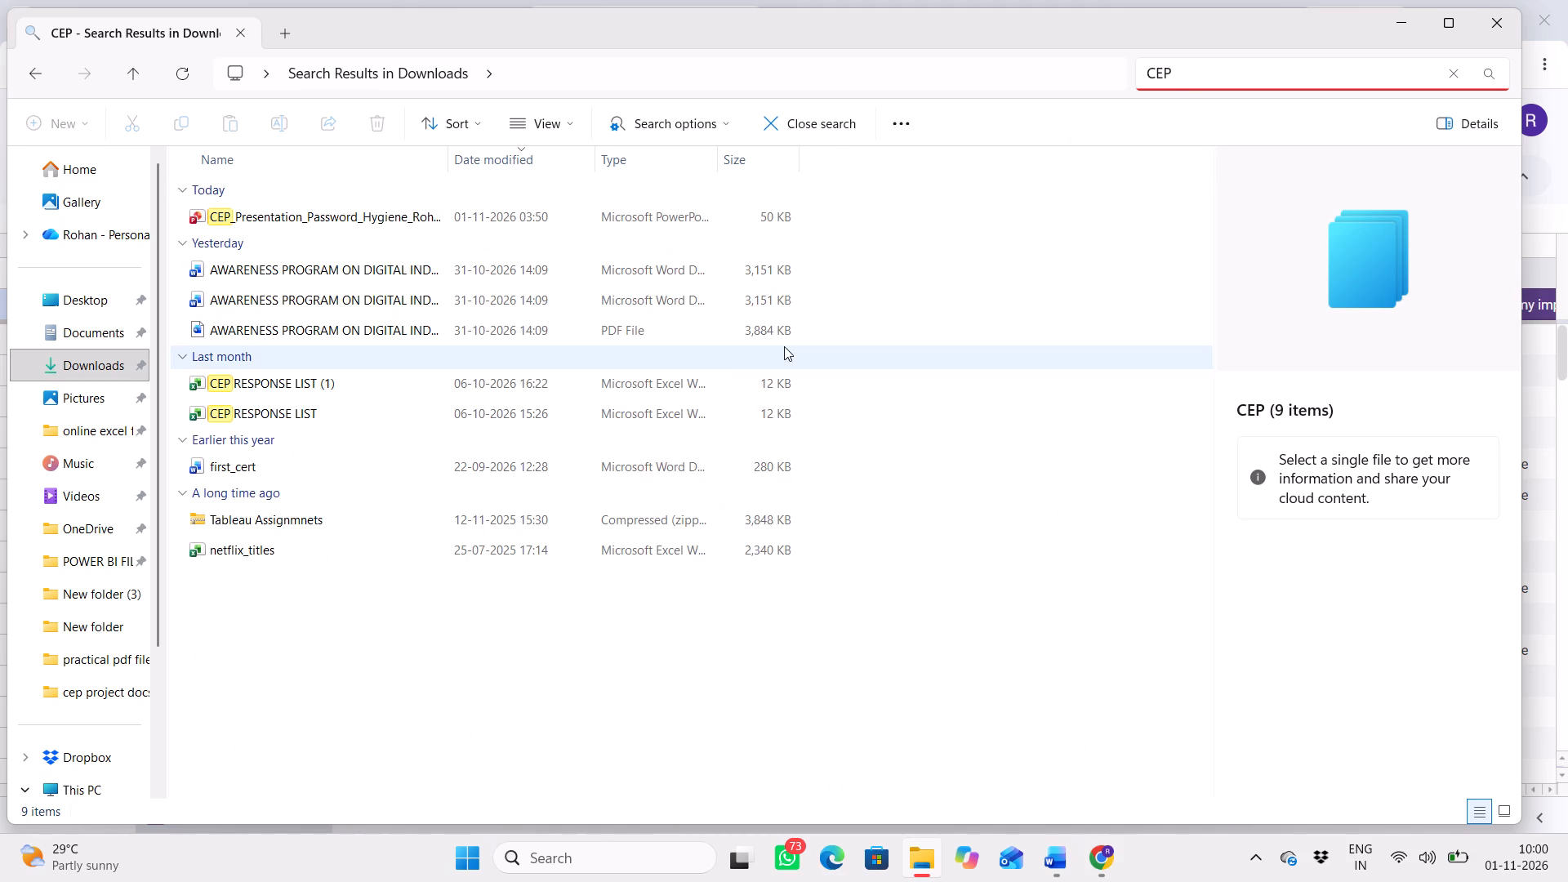
double_click(642, 392)
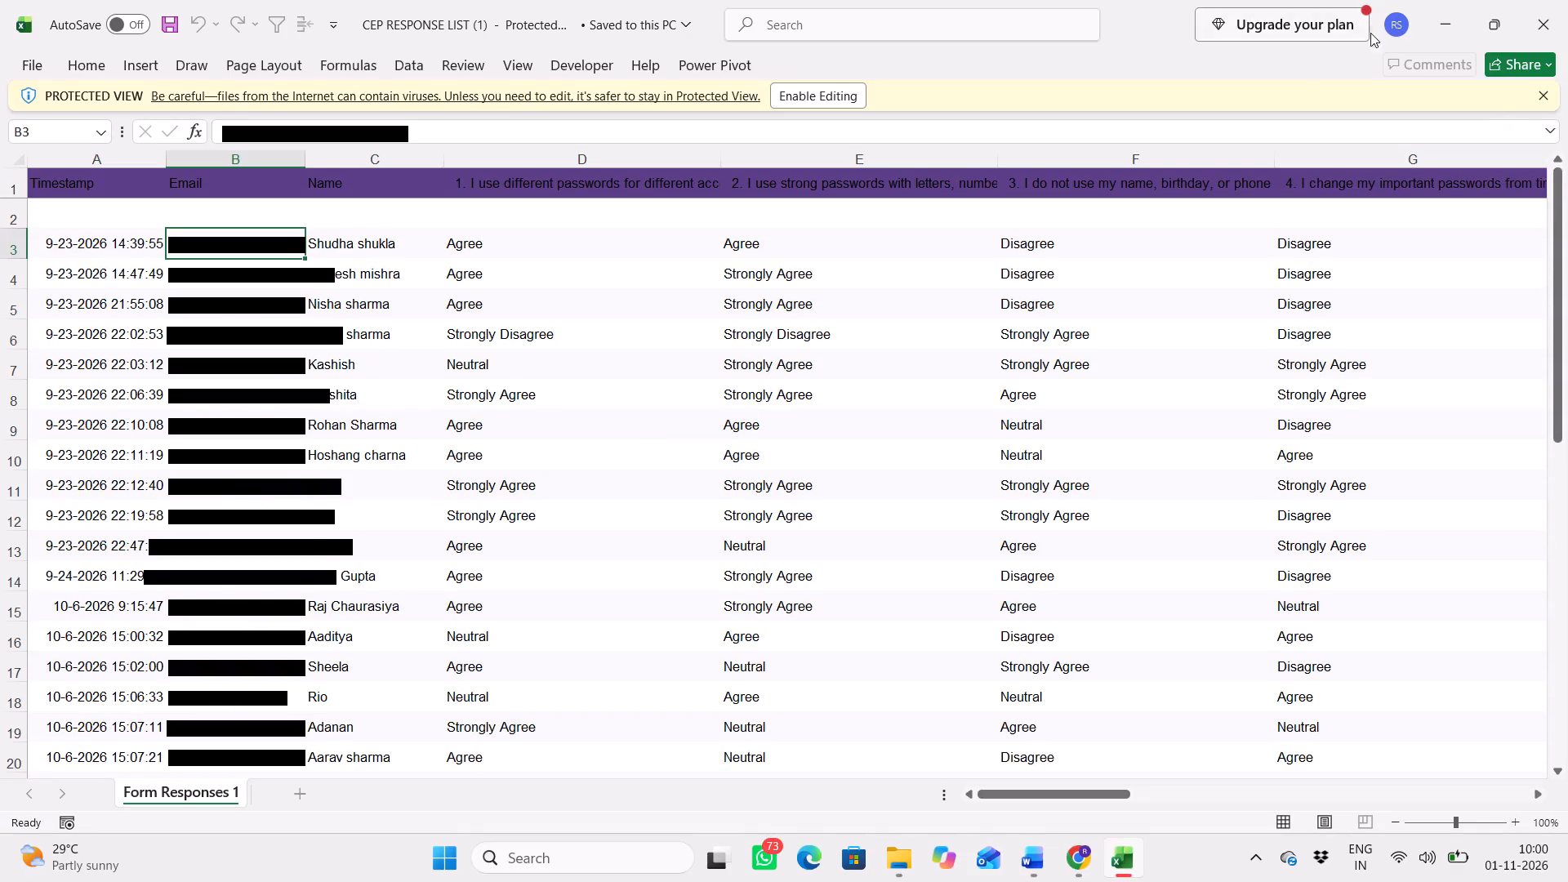
click(1556, 39)
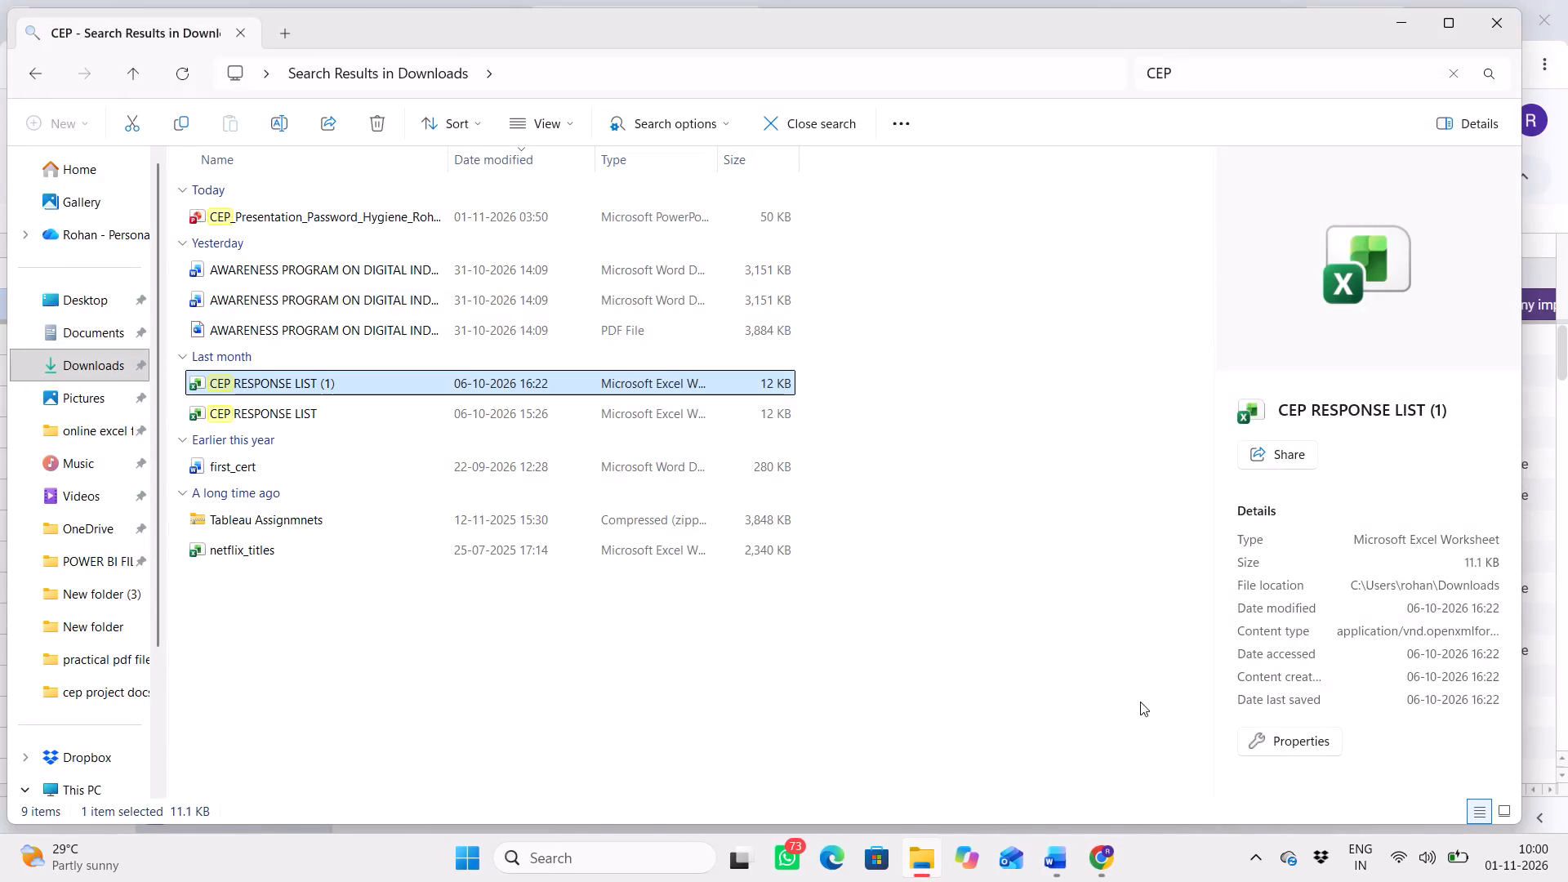
triple_click(506, 394)
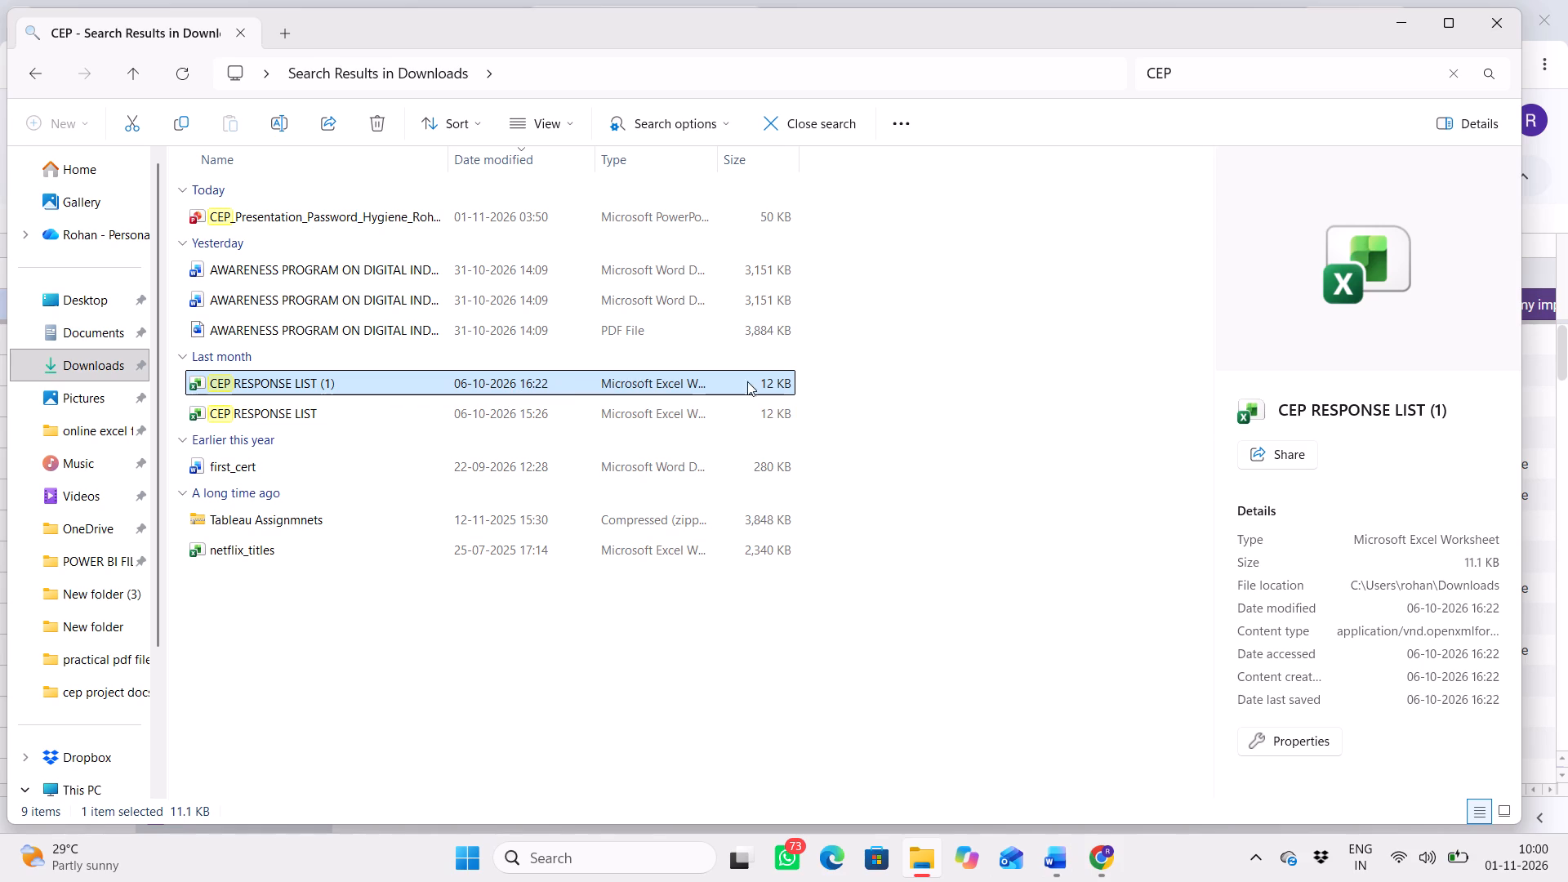
click(1408, 24)
Hide the empty row 2 between the header and the first survey response in CEP RESPONSE LIST (1).
scroll(813, 350, up, 2)
scroll(813, 350, down, 1)
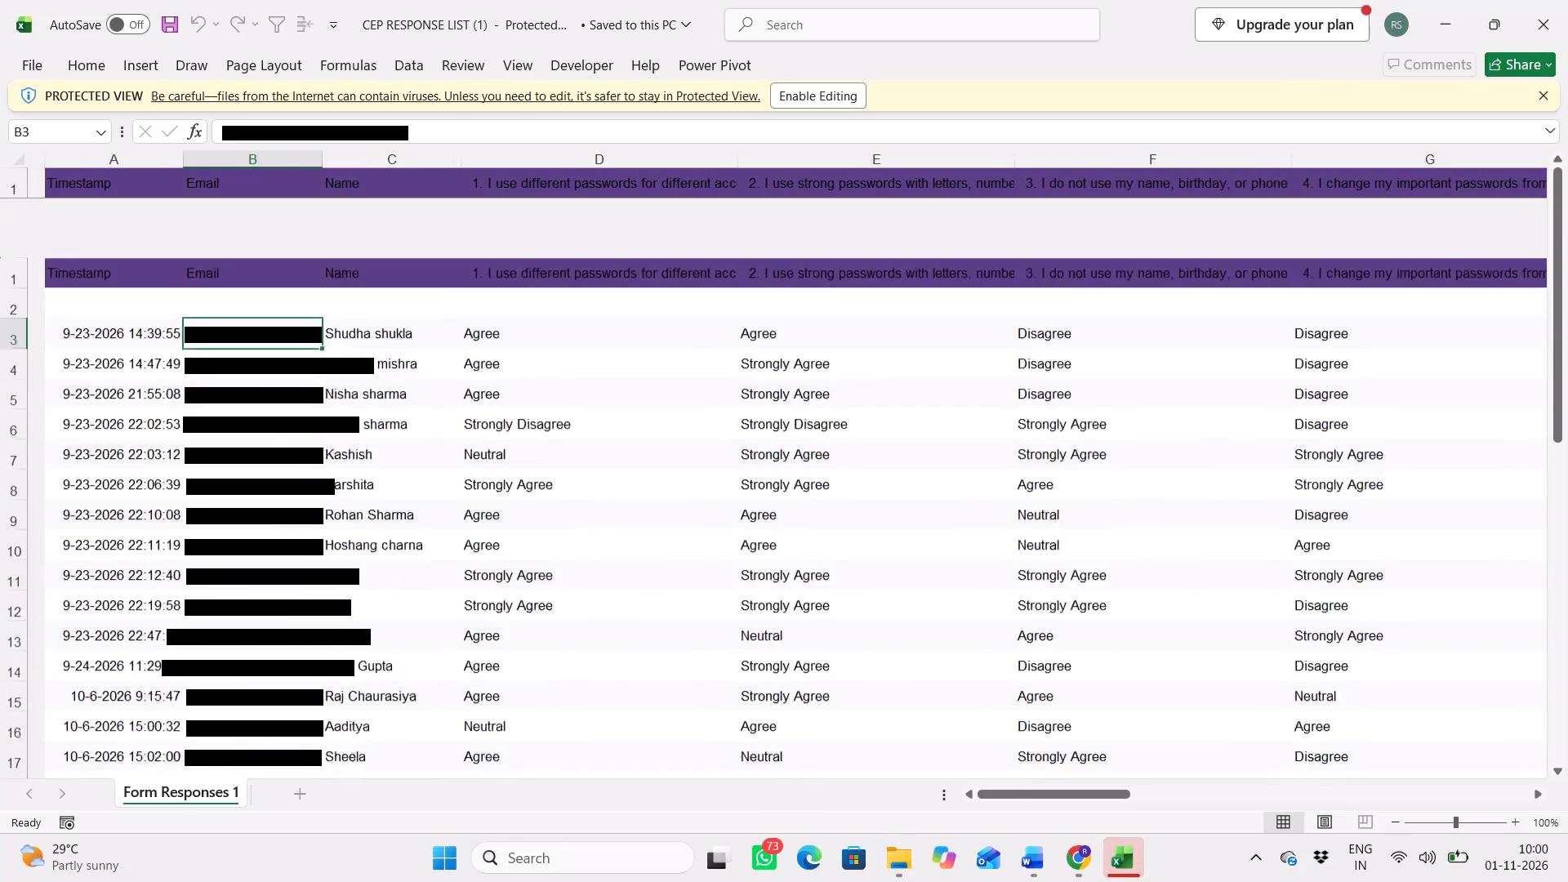
scroll(813, 350, down, 1)
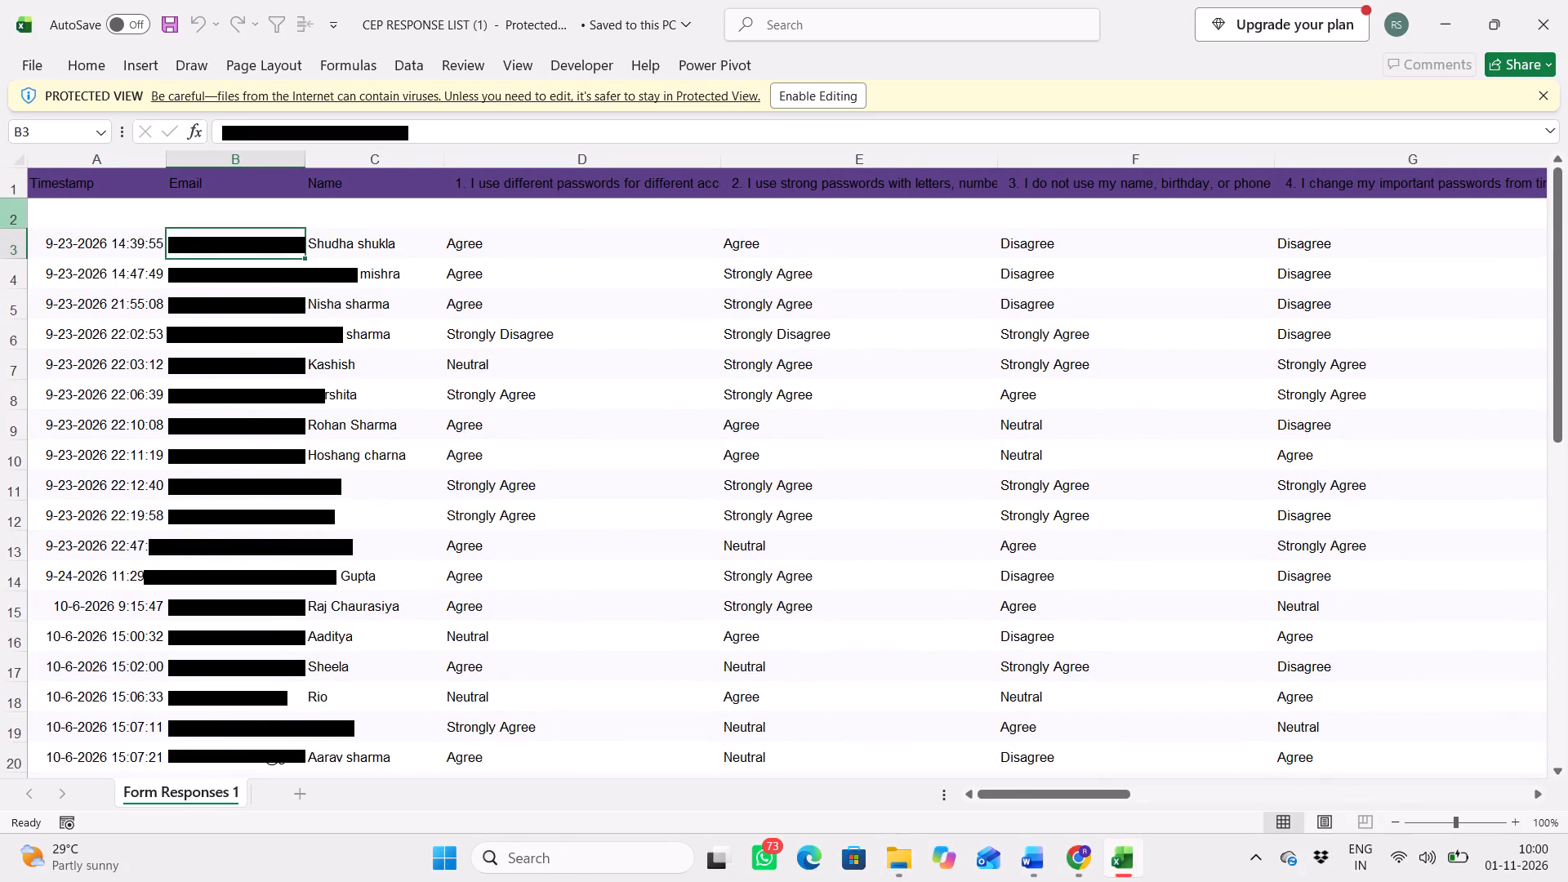
right_click(22, 217)
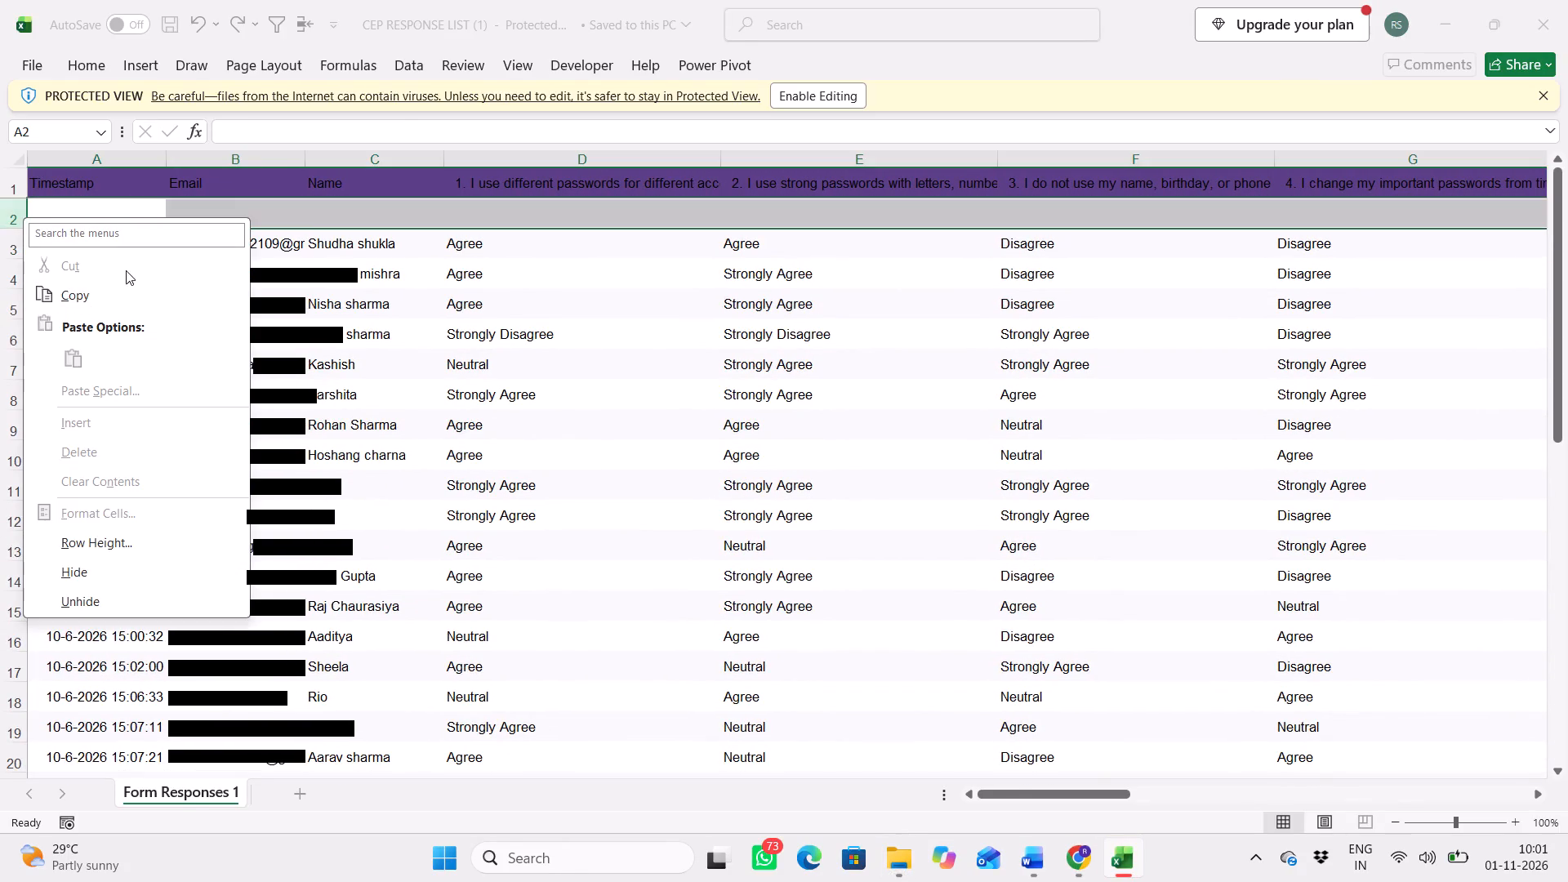
click(127, 269)
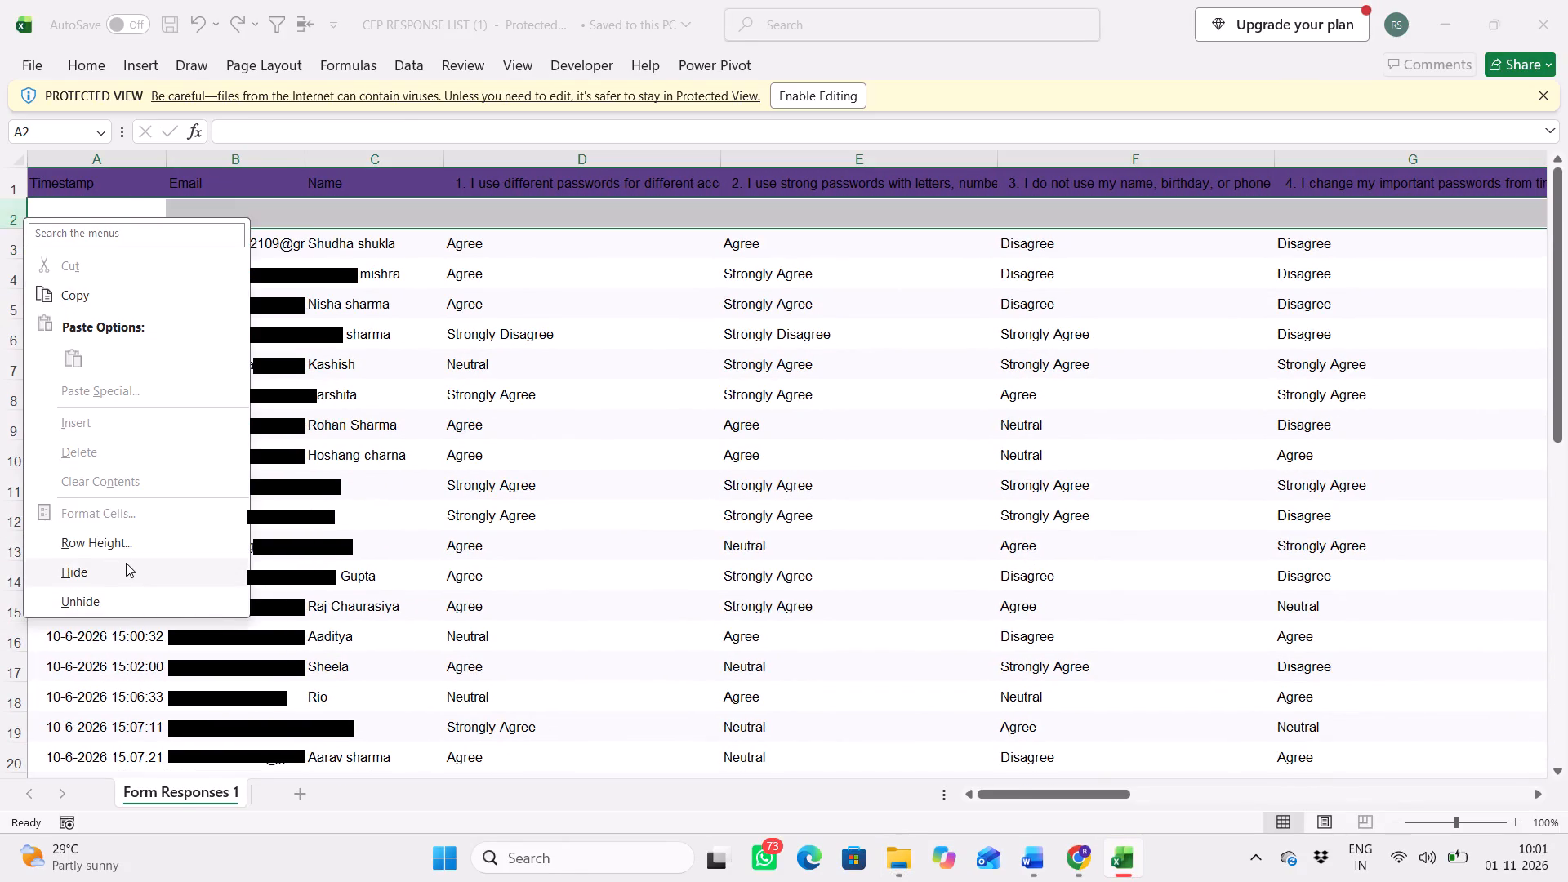
click(126, 563)
scroll(155, 430, right, 1)
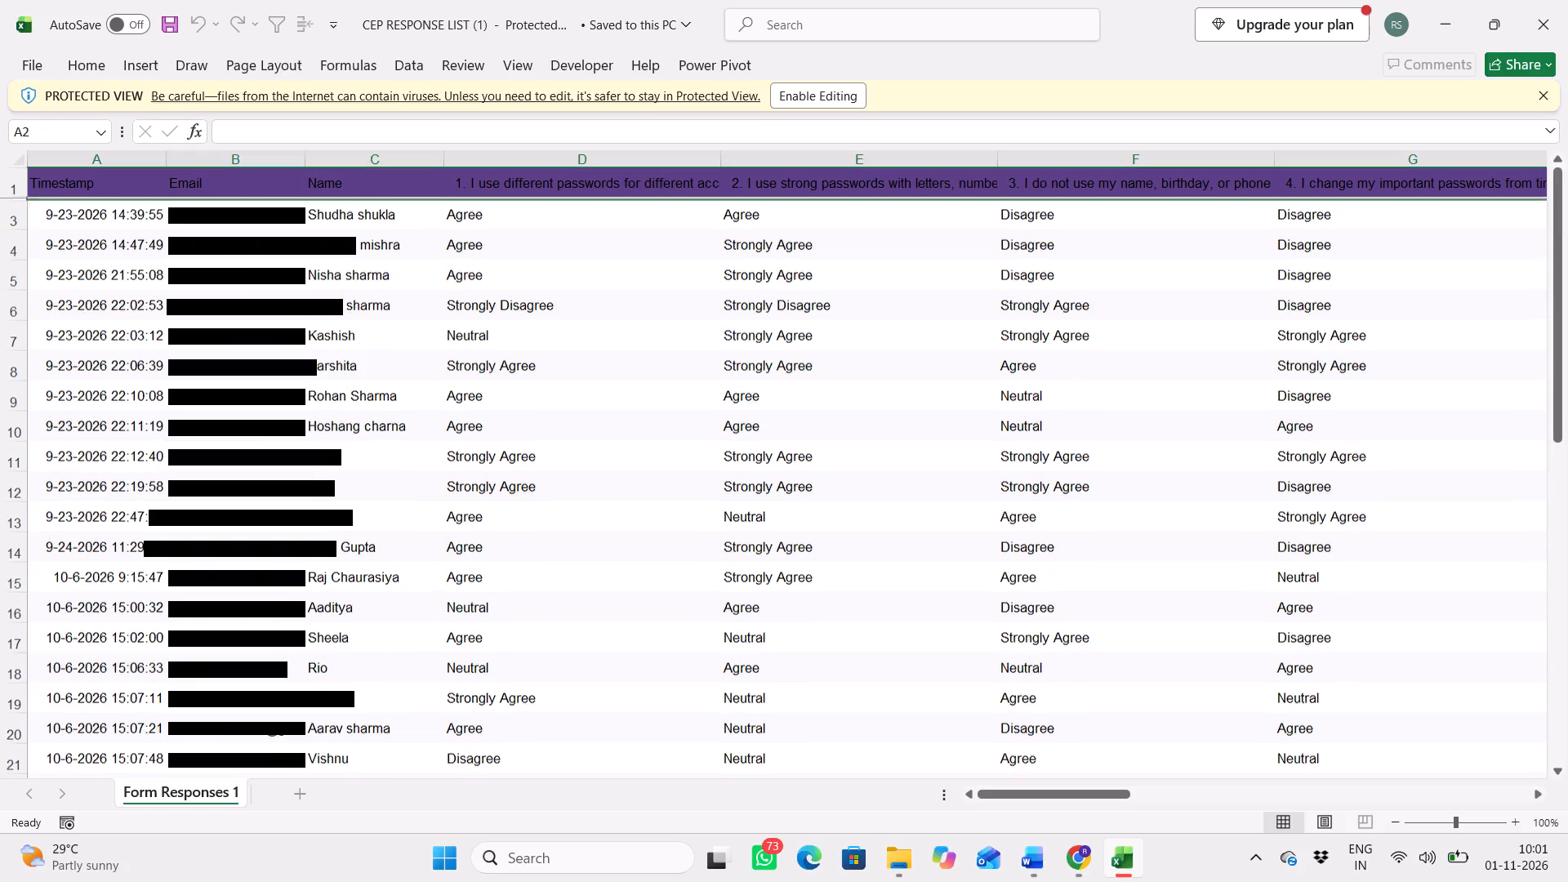
scroll(155, 430, right, 1)
scroll(155, 430, up, 1)
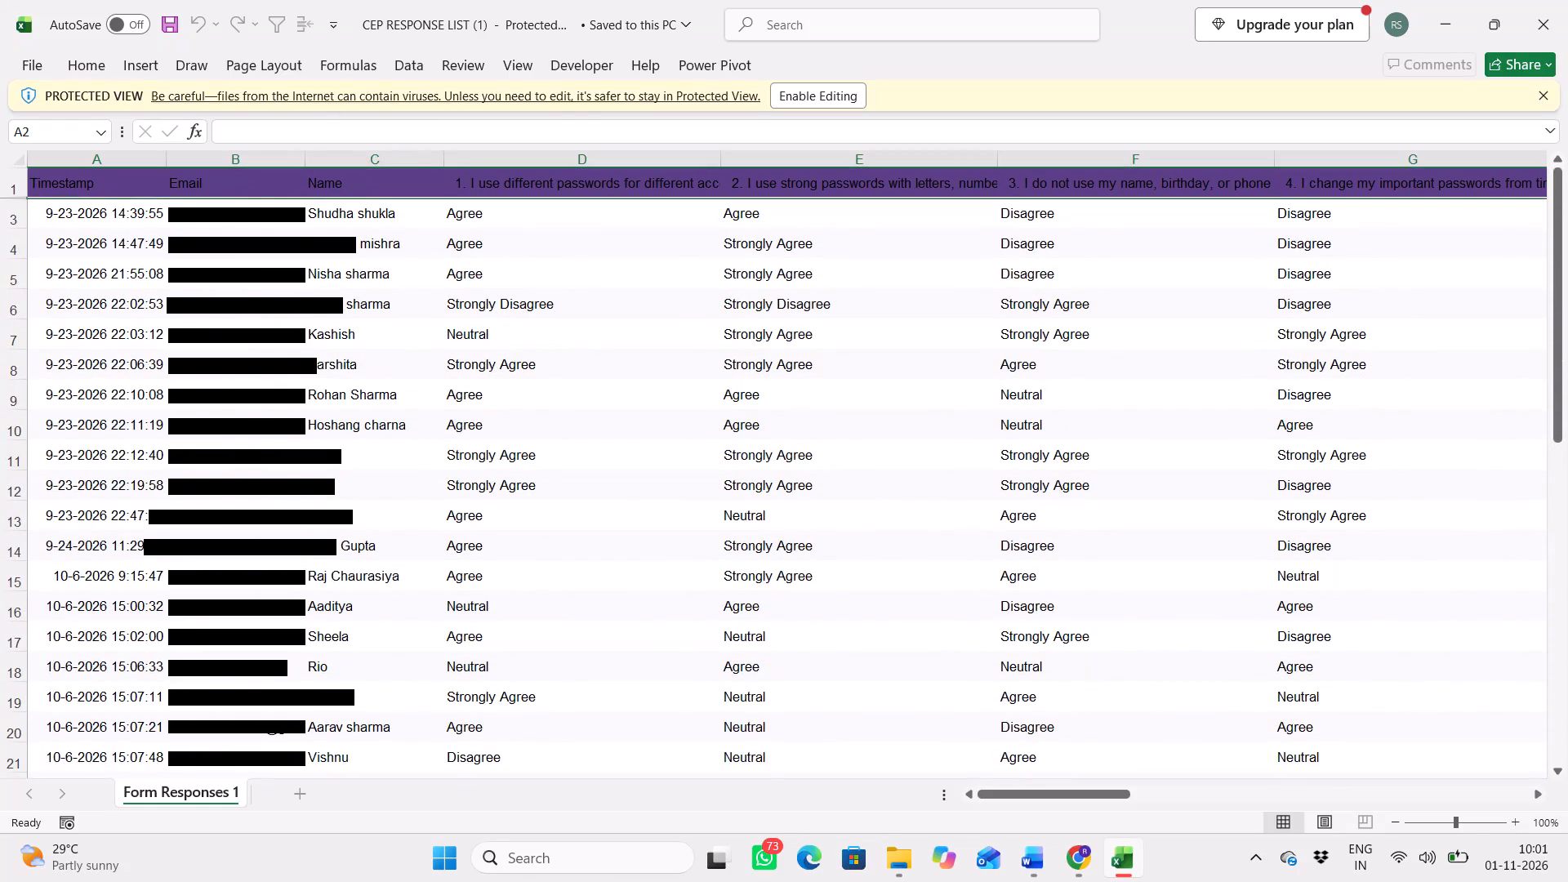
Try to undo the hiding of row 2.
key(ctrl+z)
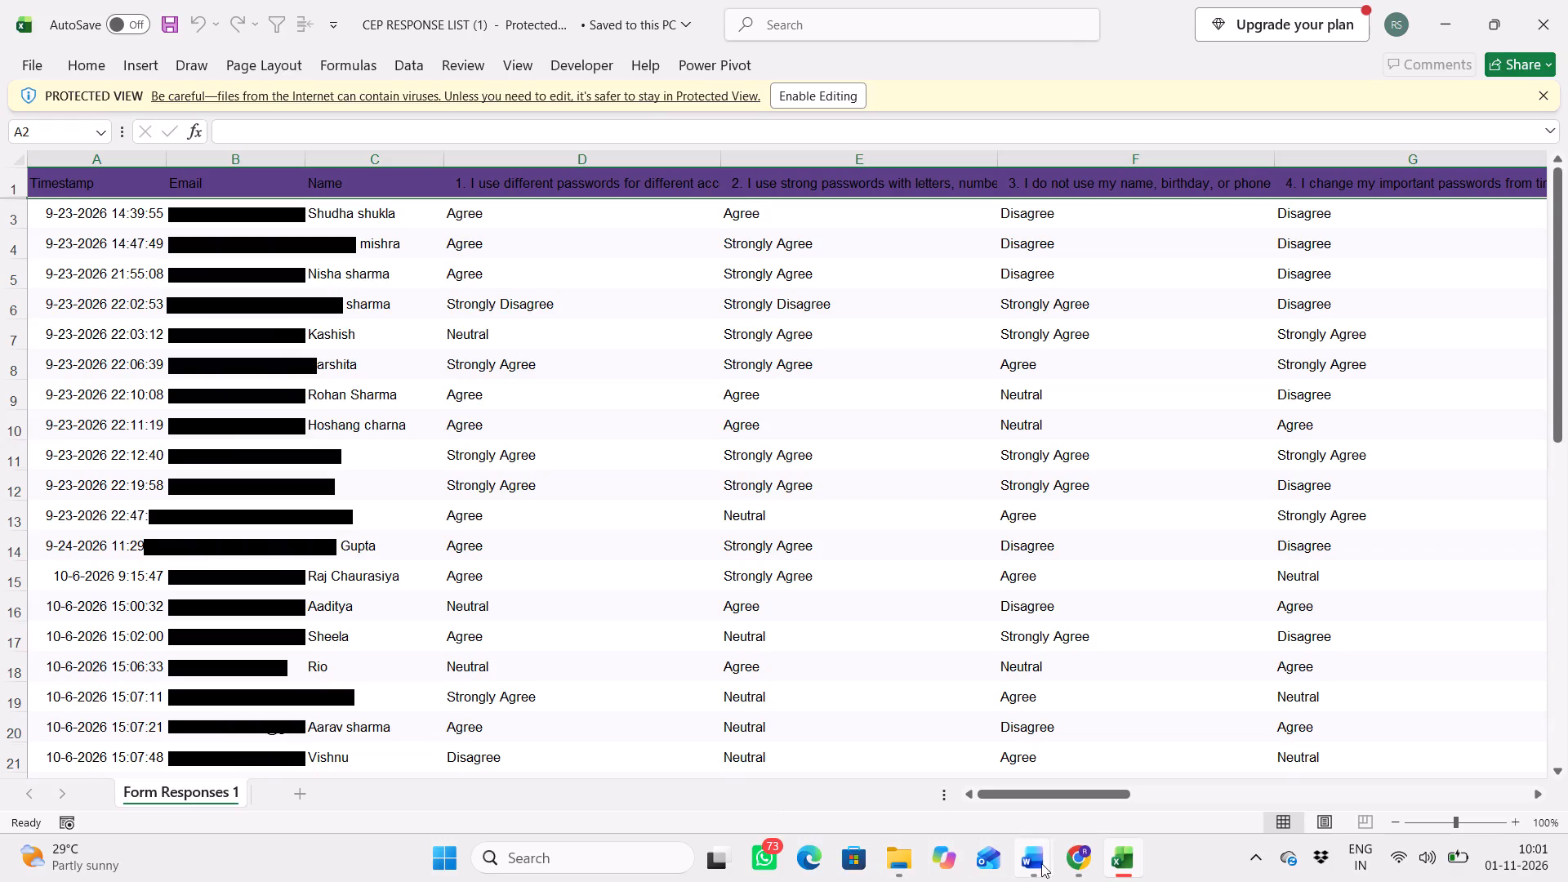
Switch to the Google Forms responses page in Chrome and download the form's responses as a .csv file.
click(1080, 849)
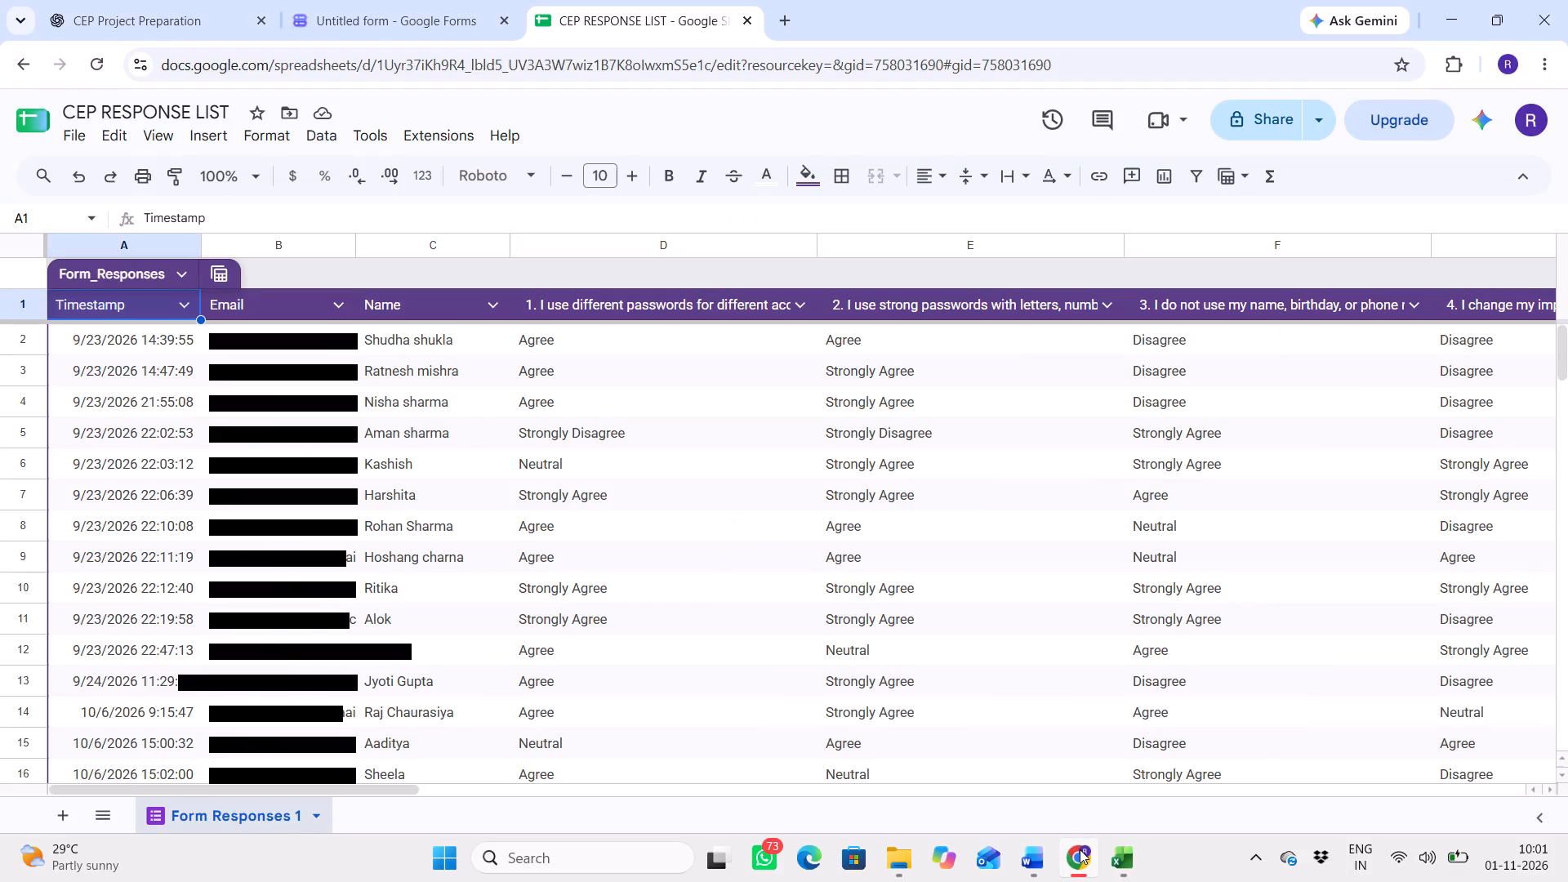
click(1080, 849)
click(1076, 871)
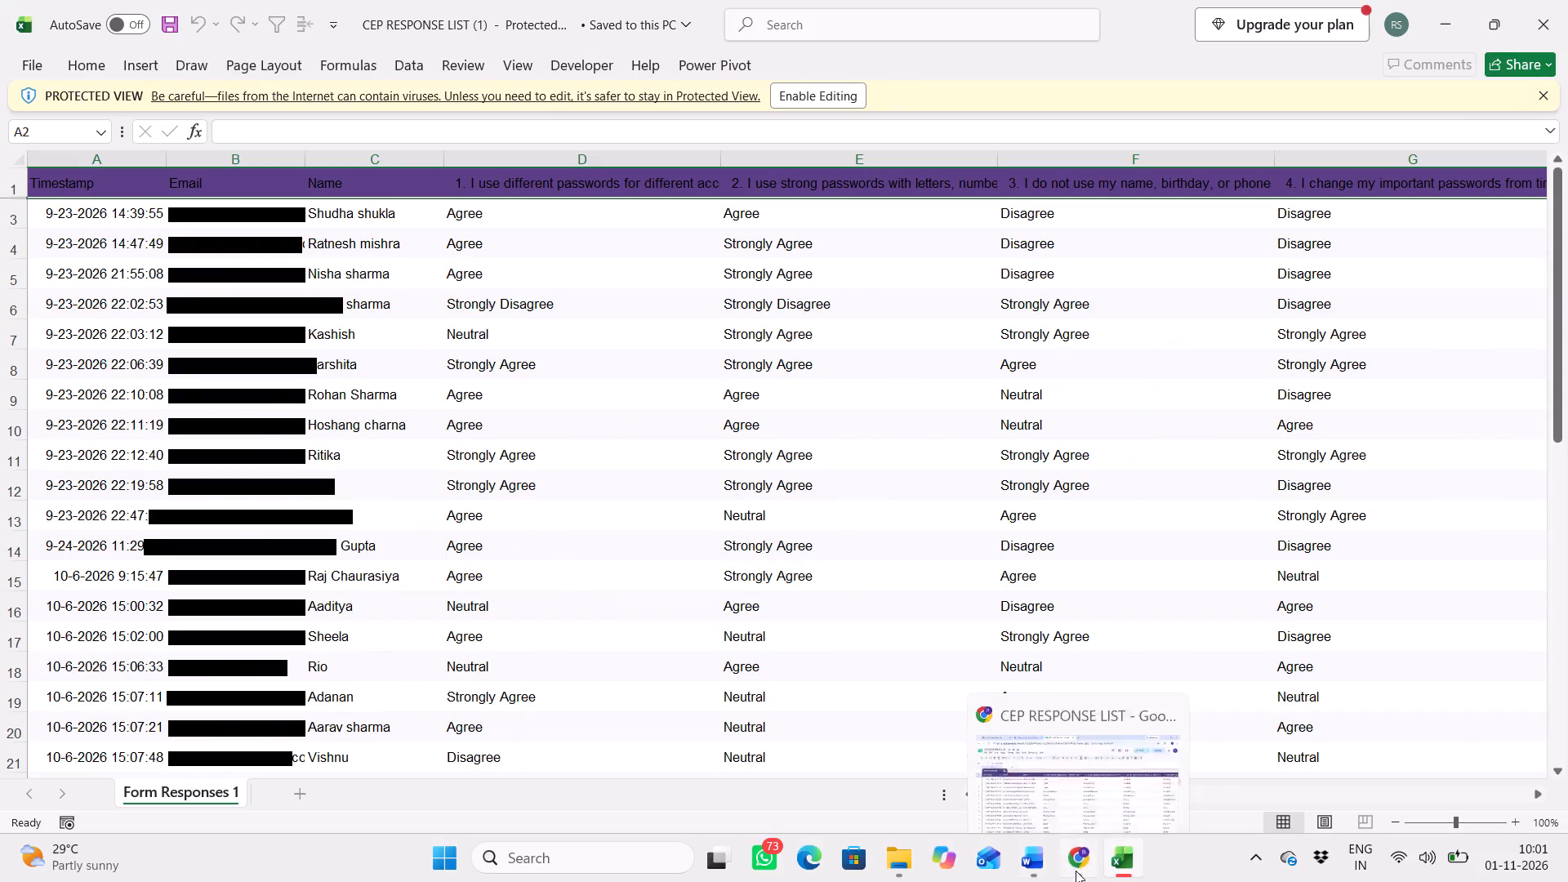
click(411, 10)
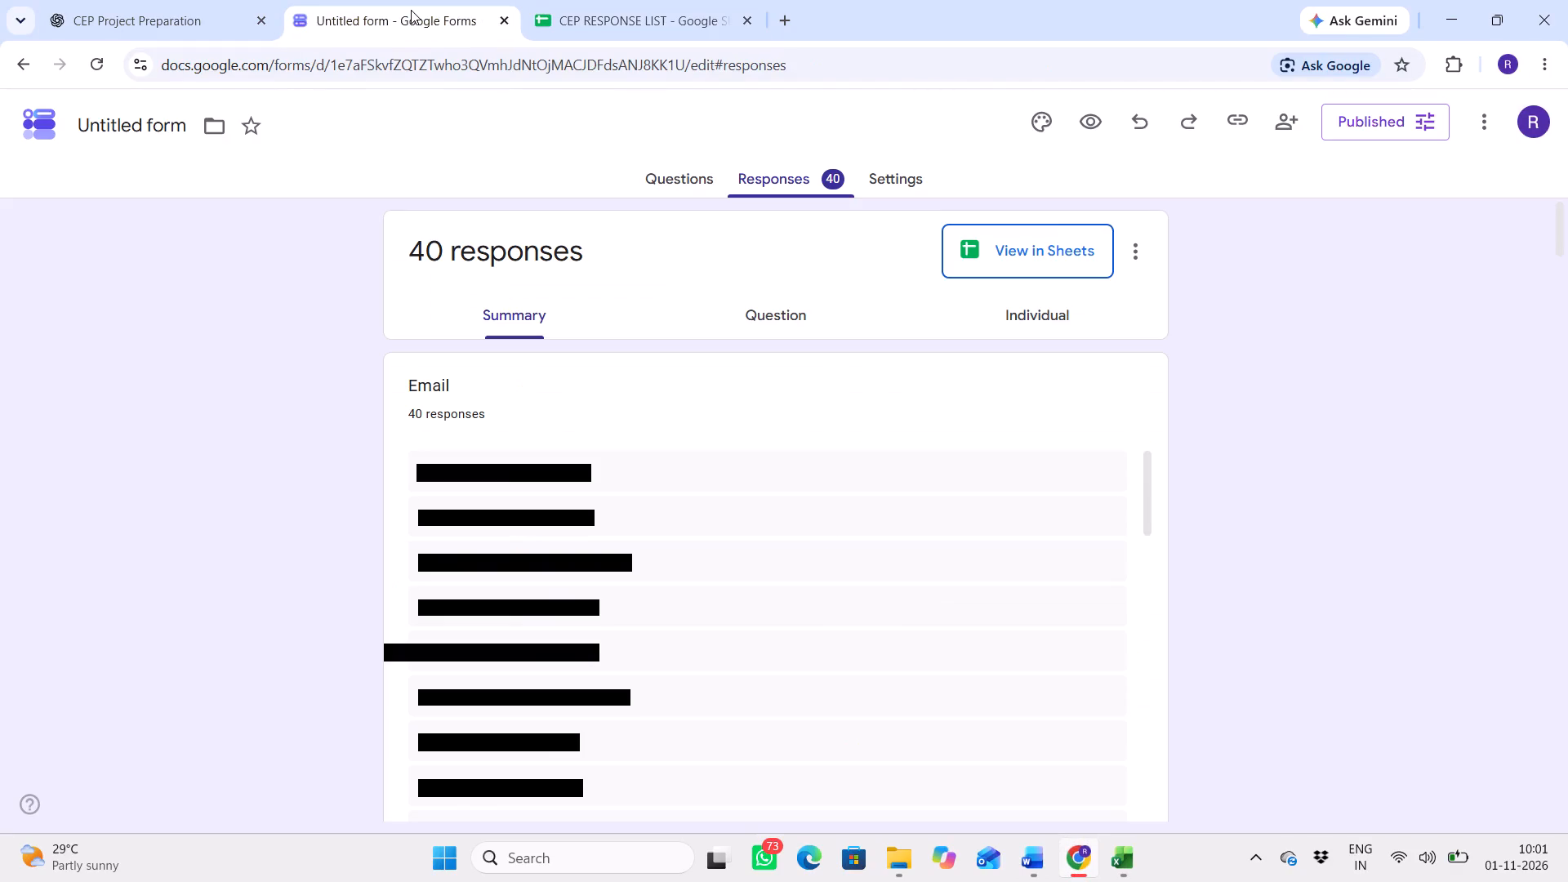
scroll(671, 412, up, 2)
scroll(671, 412, right, 1)
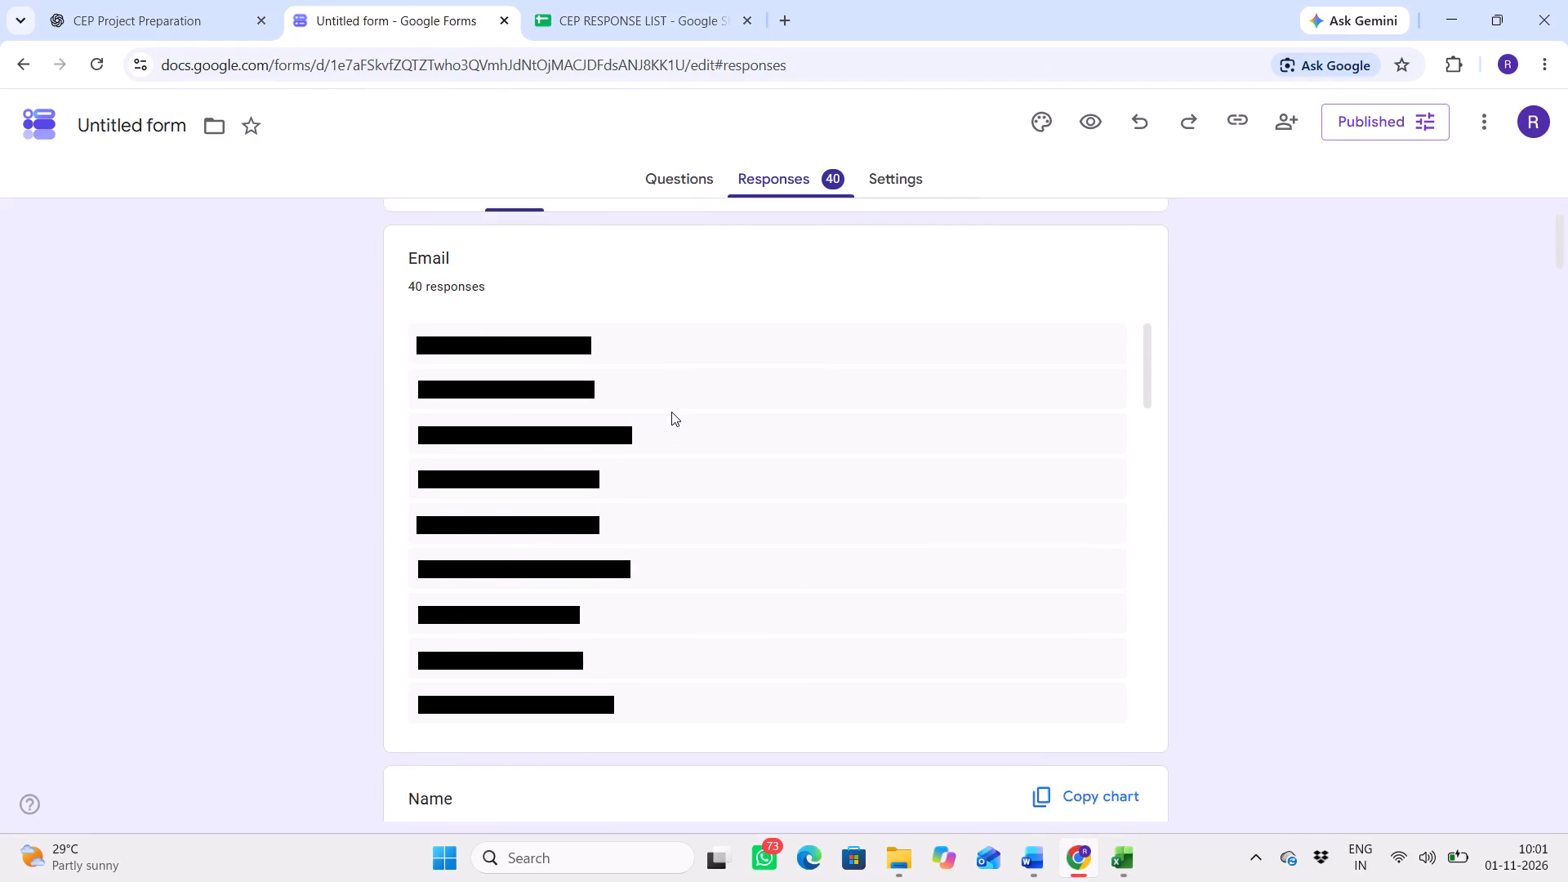
scroll(671, 412, right, 1)
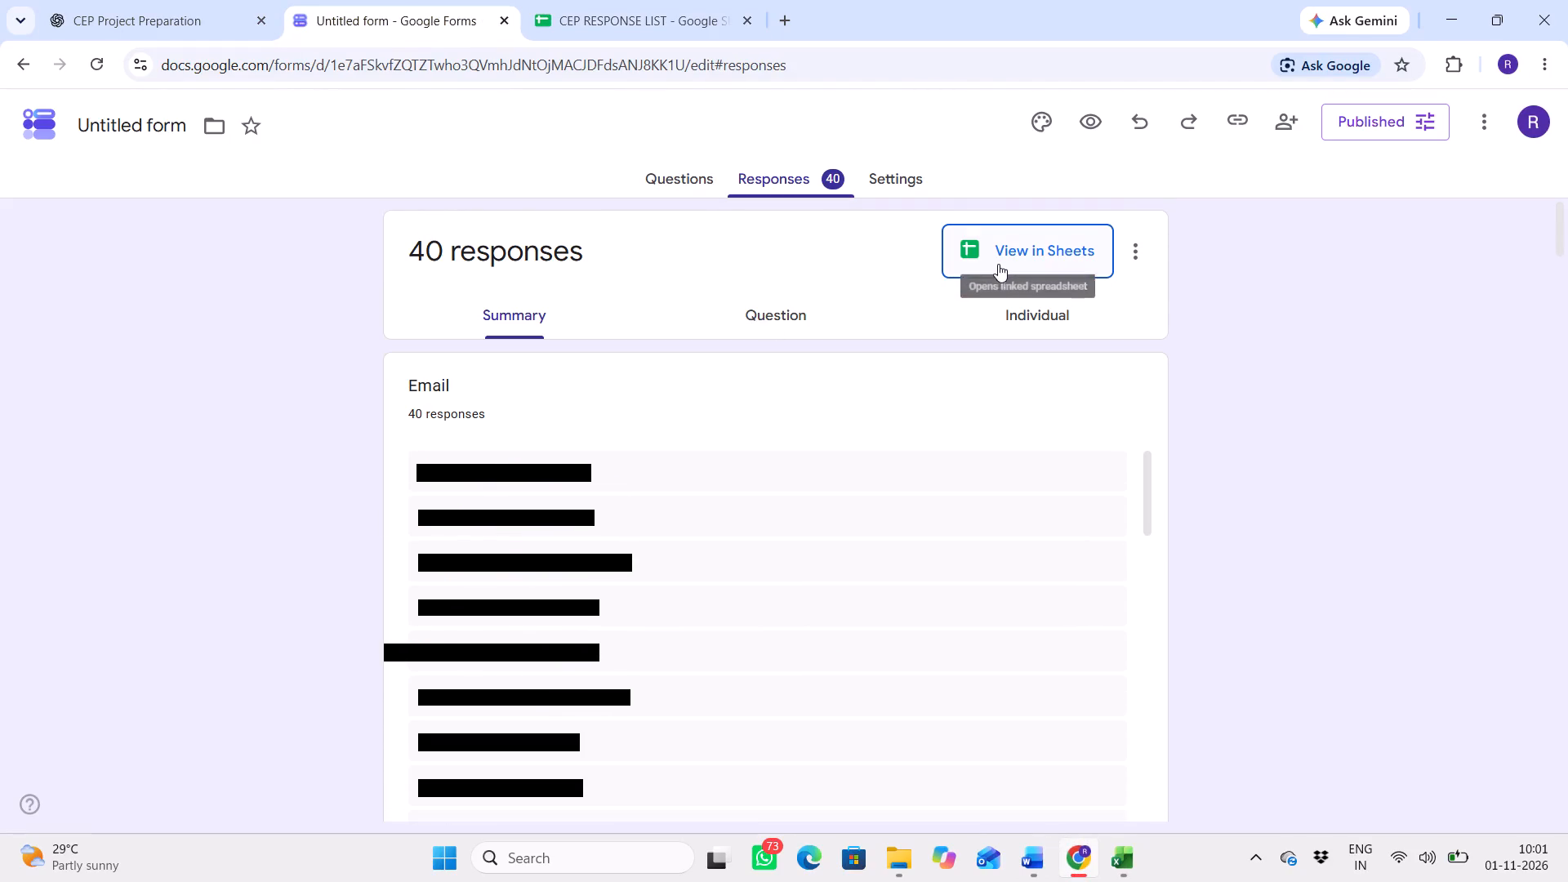
click(1139, 253)
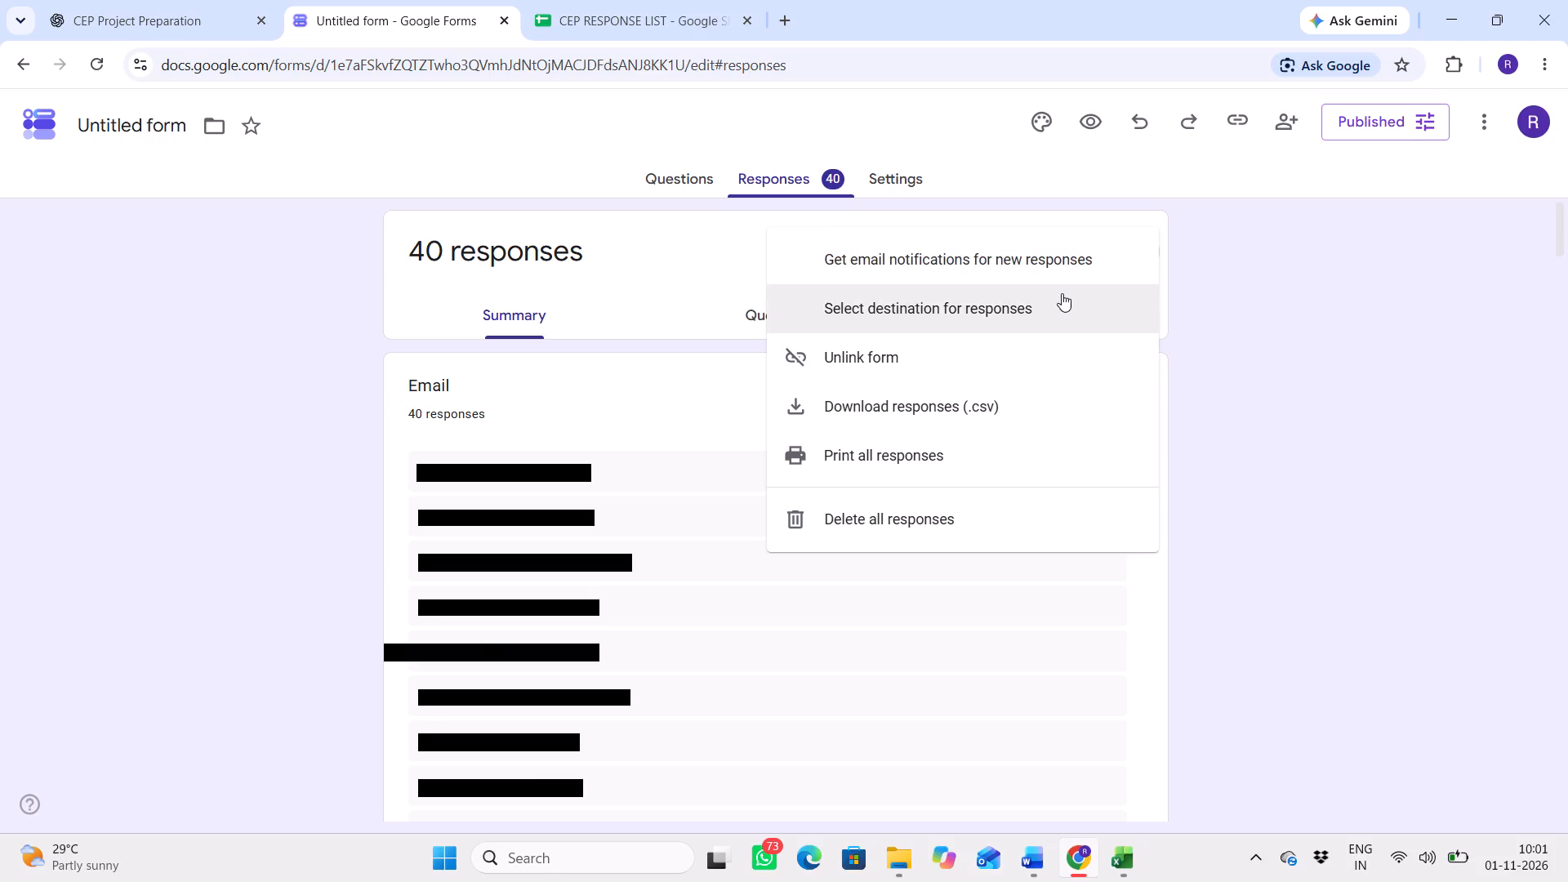
click(976, 405)
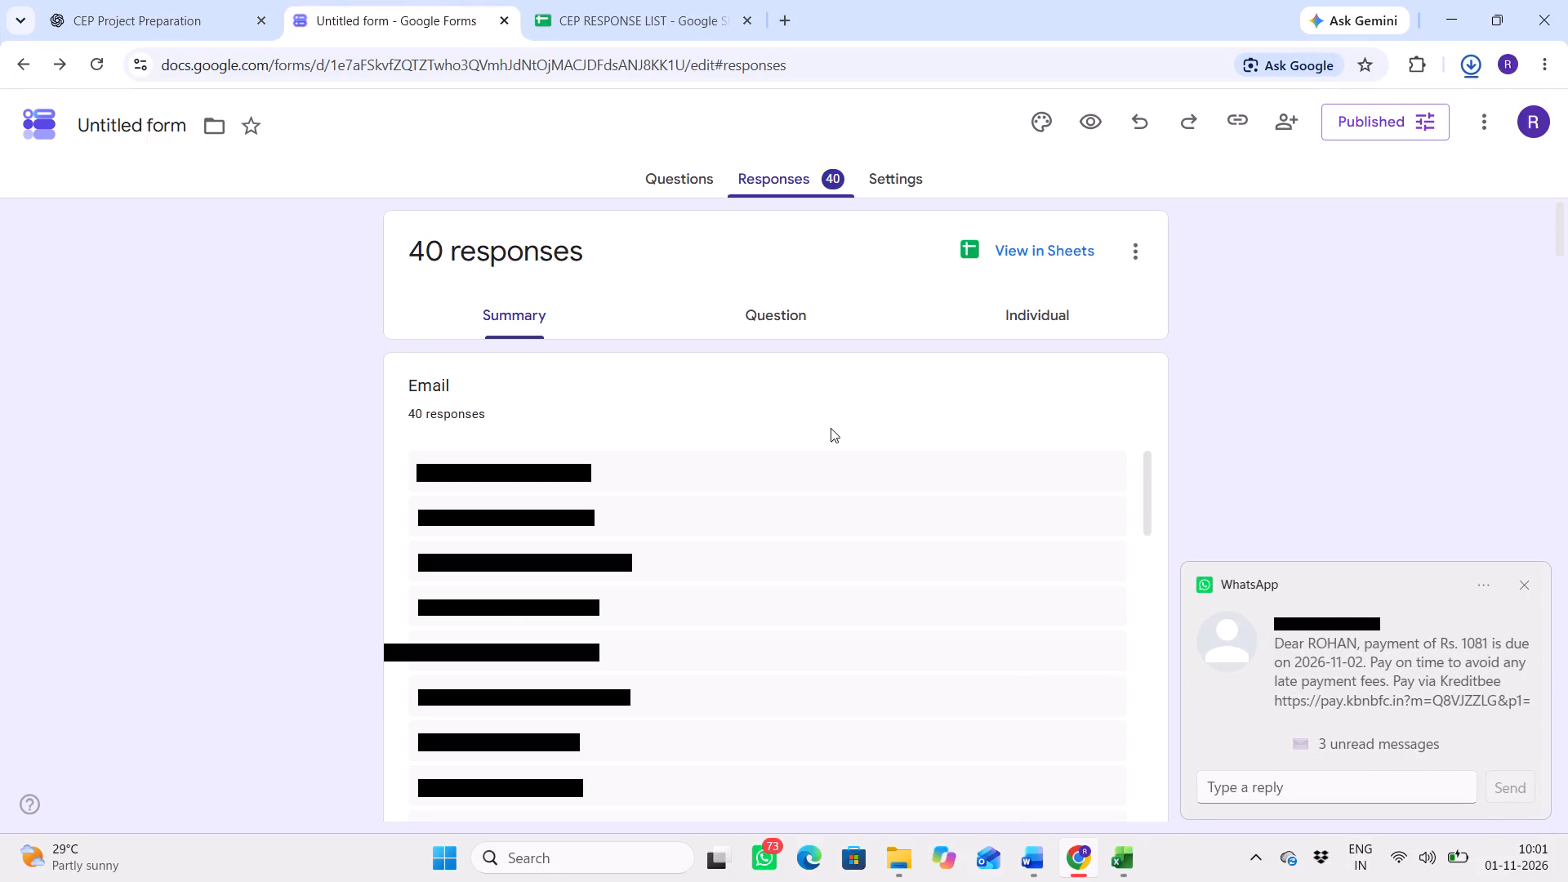
Clear the search in the Downloads folder and open the Untitled form CSV from the downloaded Untitled form.csv archive in Excel.
click(890, 860)
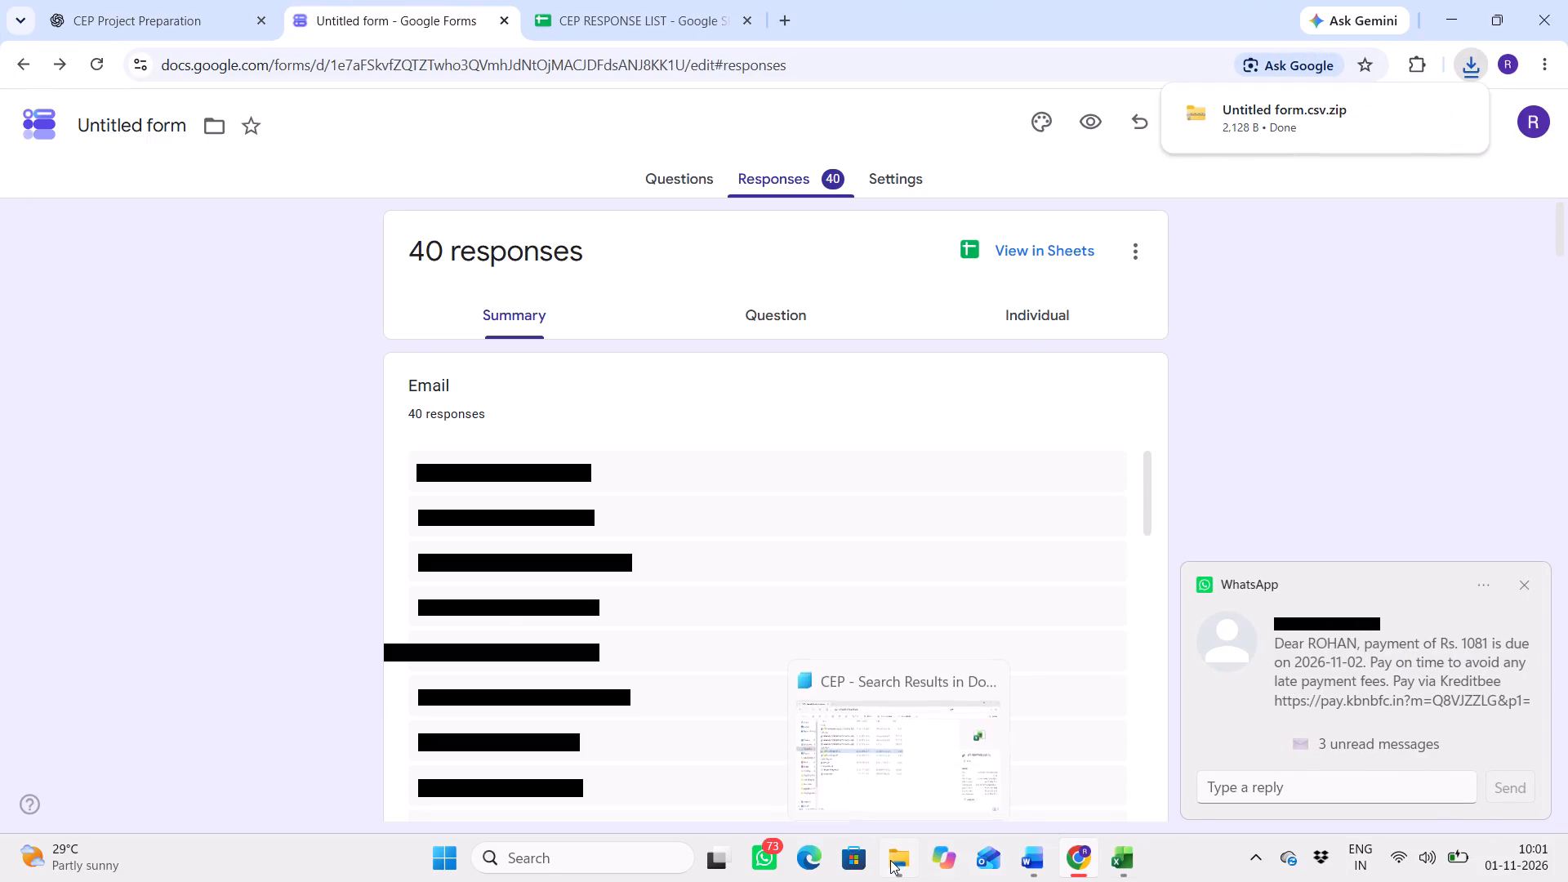
scroll(630, 563, up, 2)
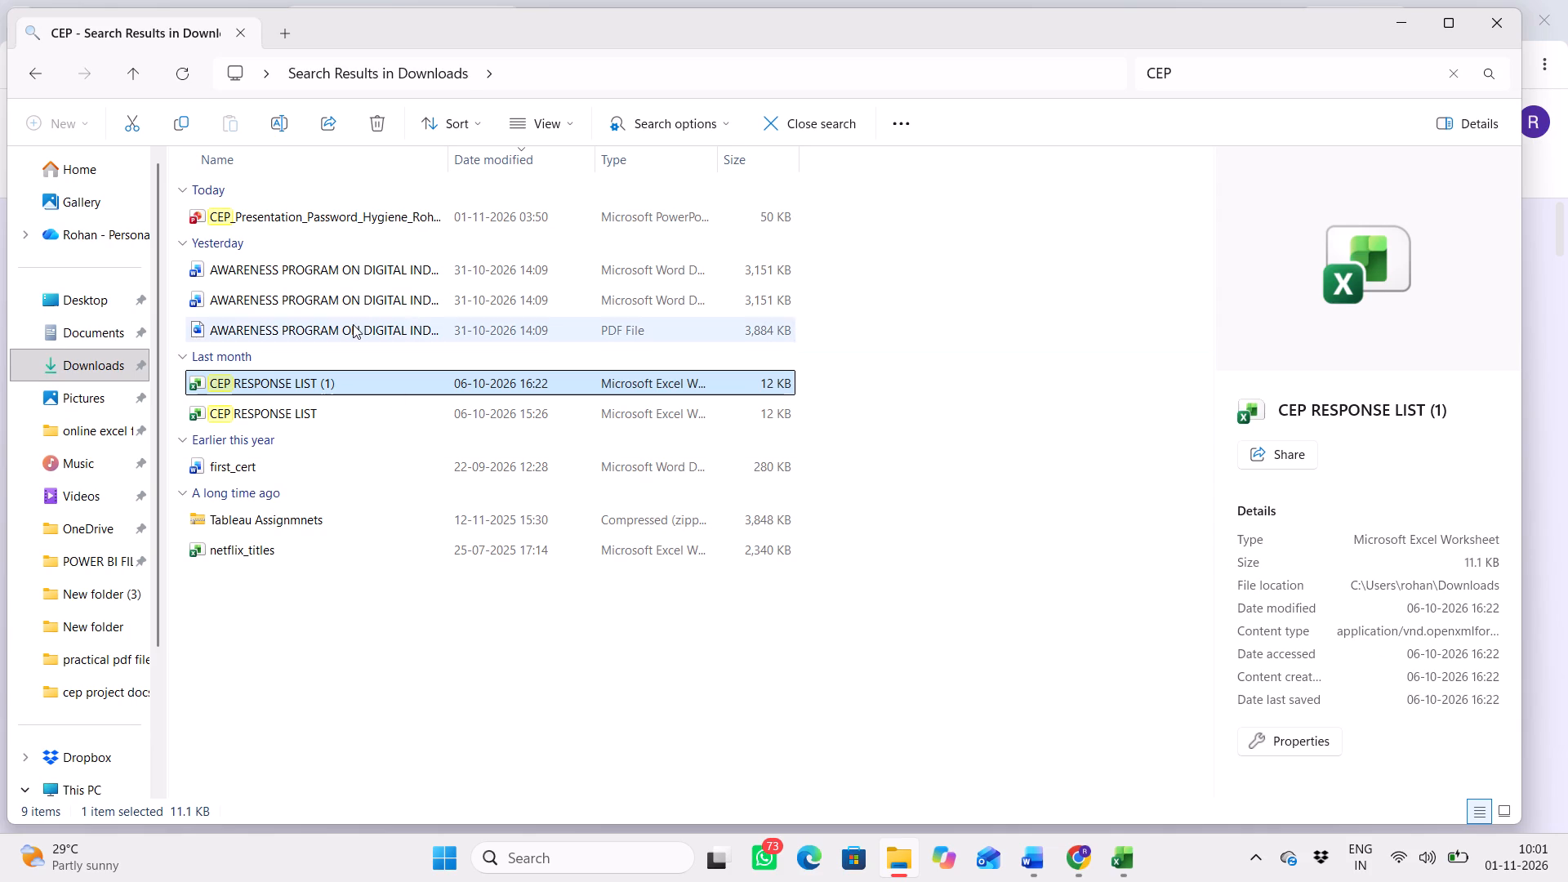
click(1455, 70)
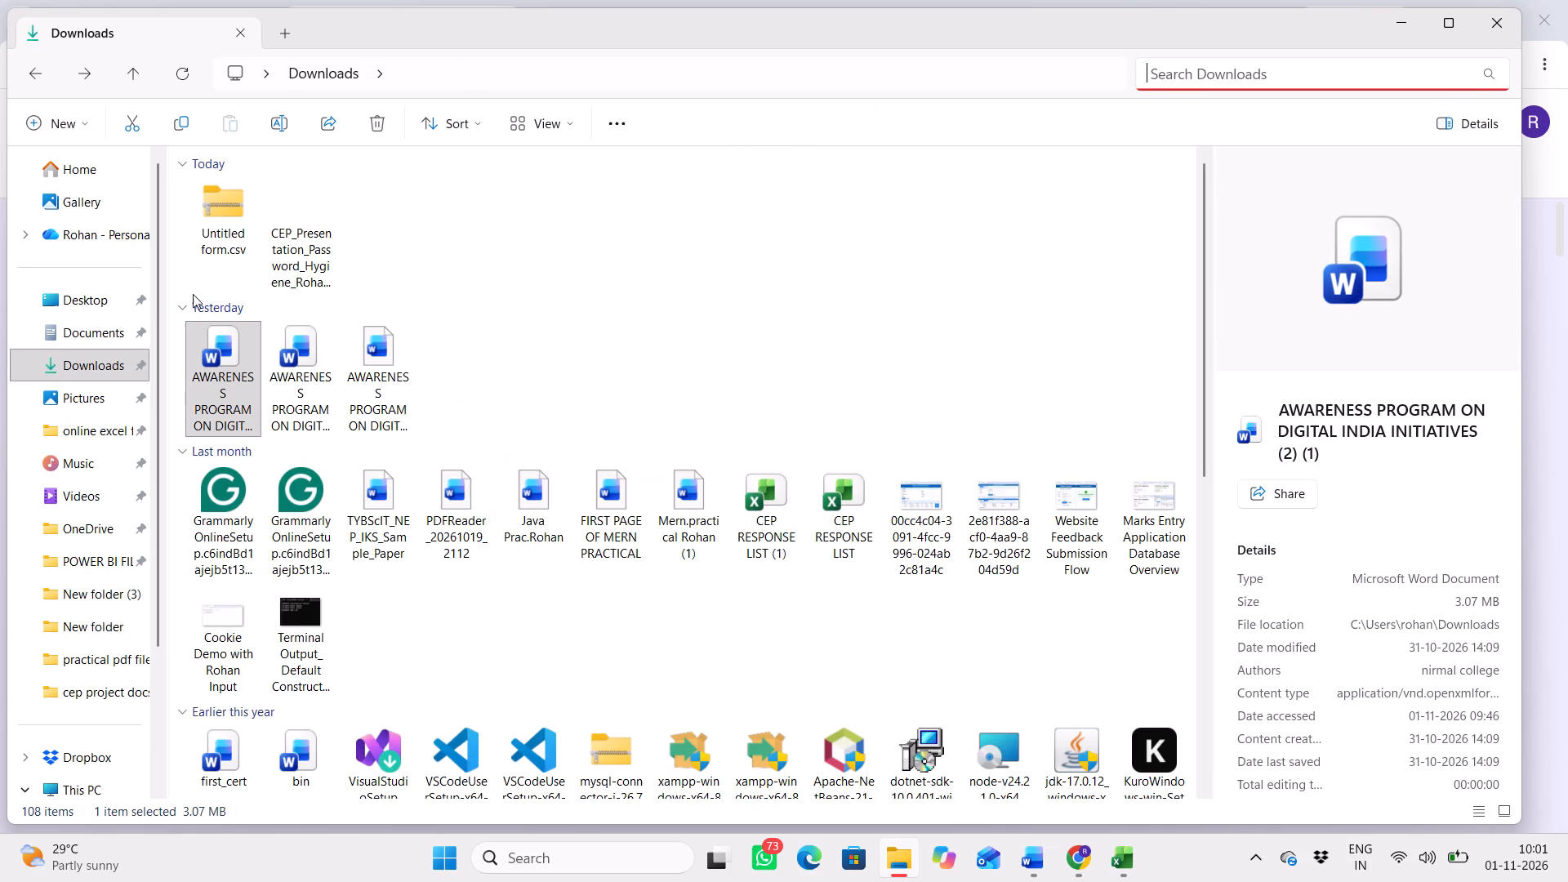
double_click(228, 230)
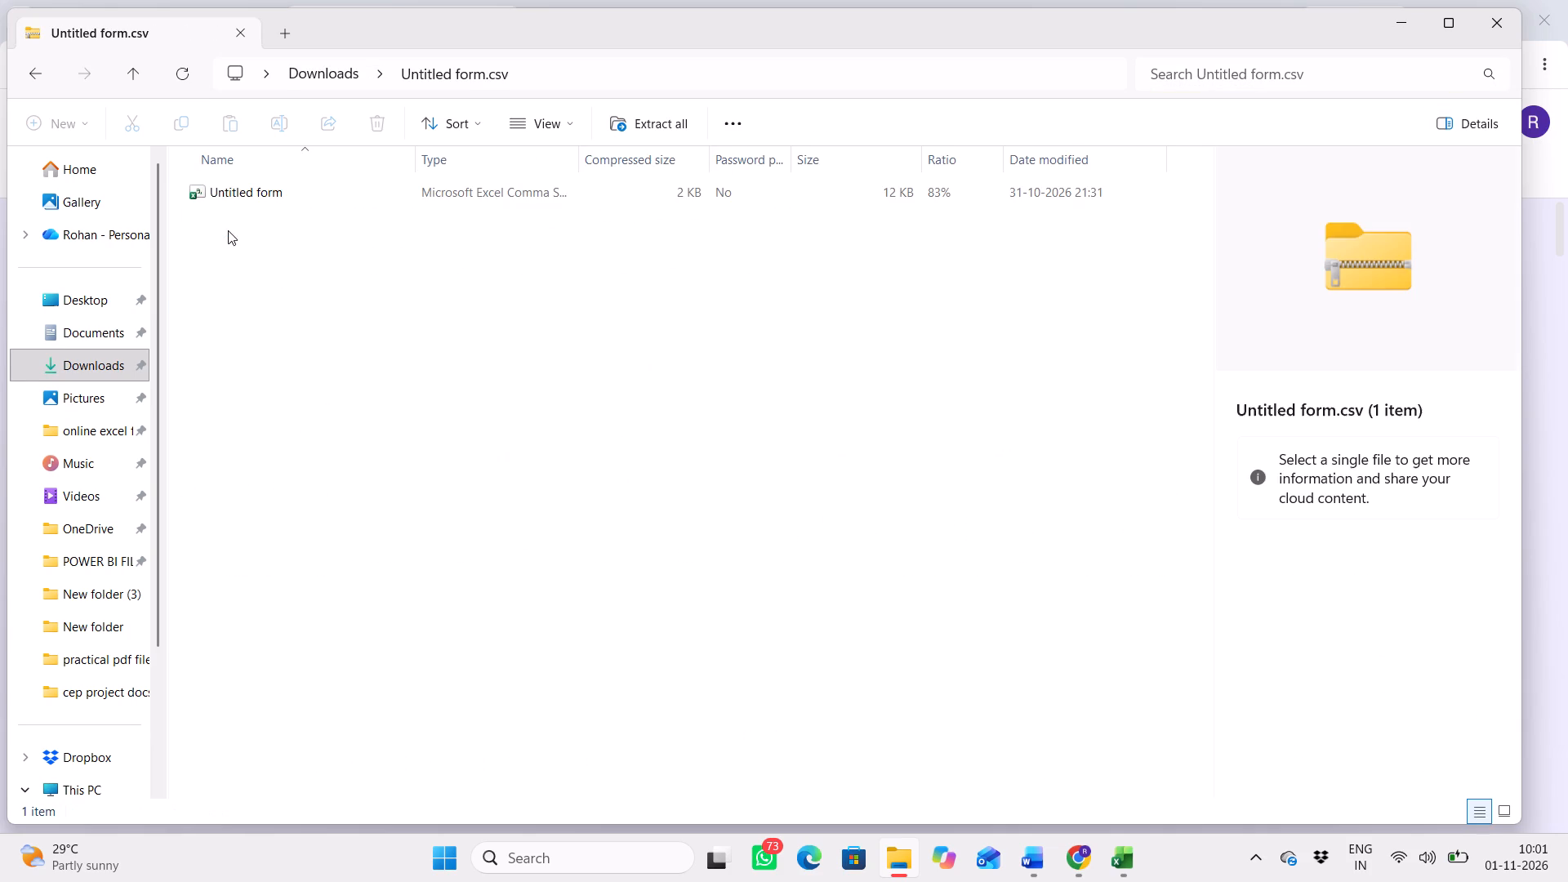
double_click(273, 180)
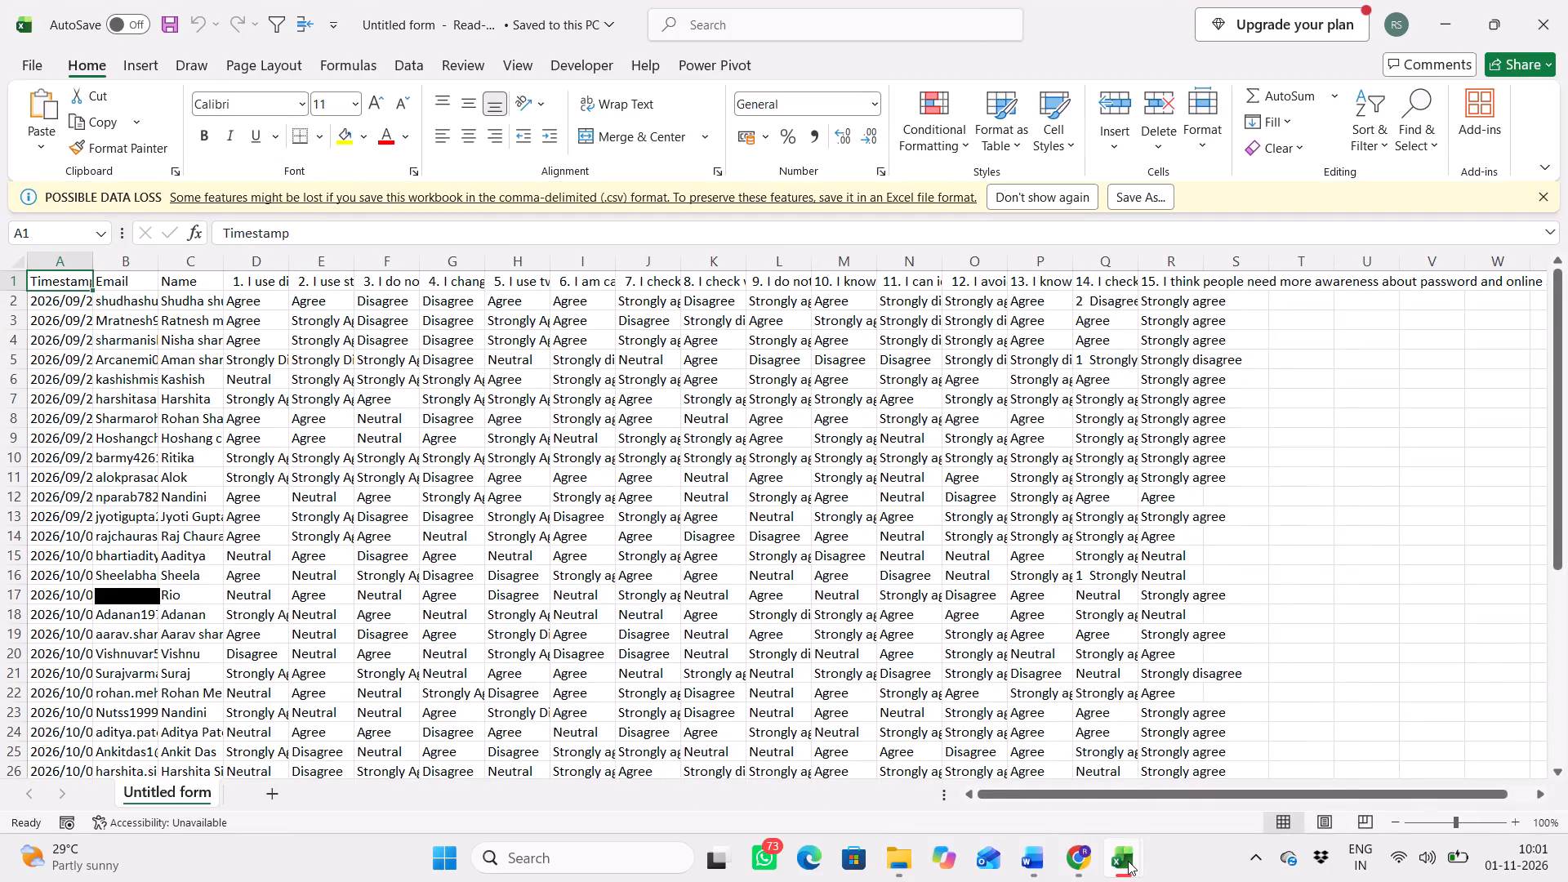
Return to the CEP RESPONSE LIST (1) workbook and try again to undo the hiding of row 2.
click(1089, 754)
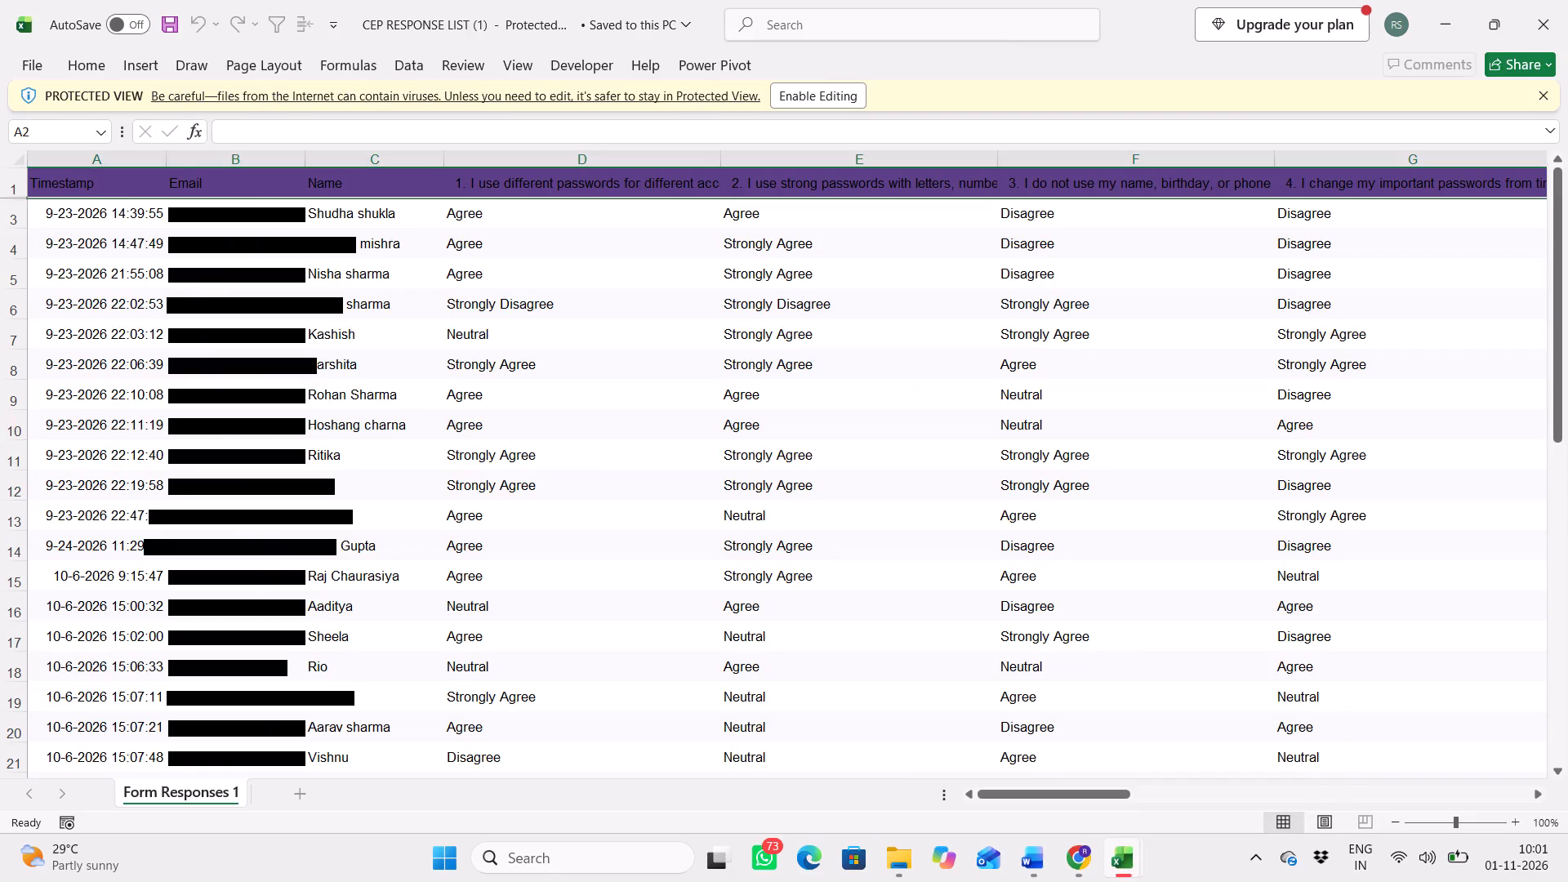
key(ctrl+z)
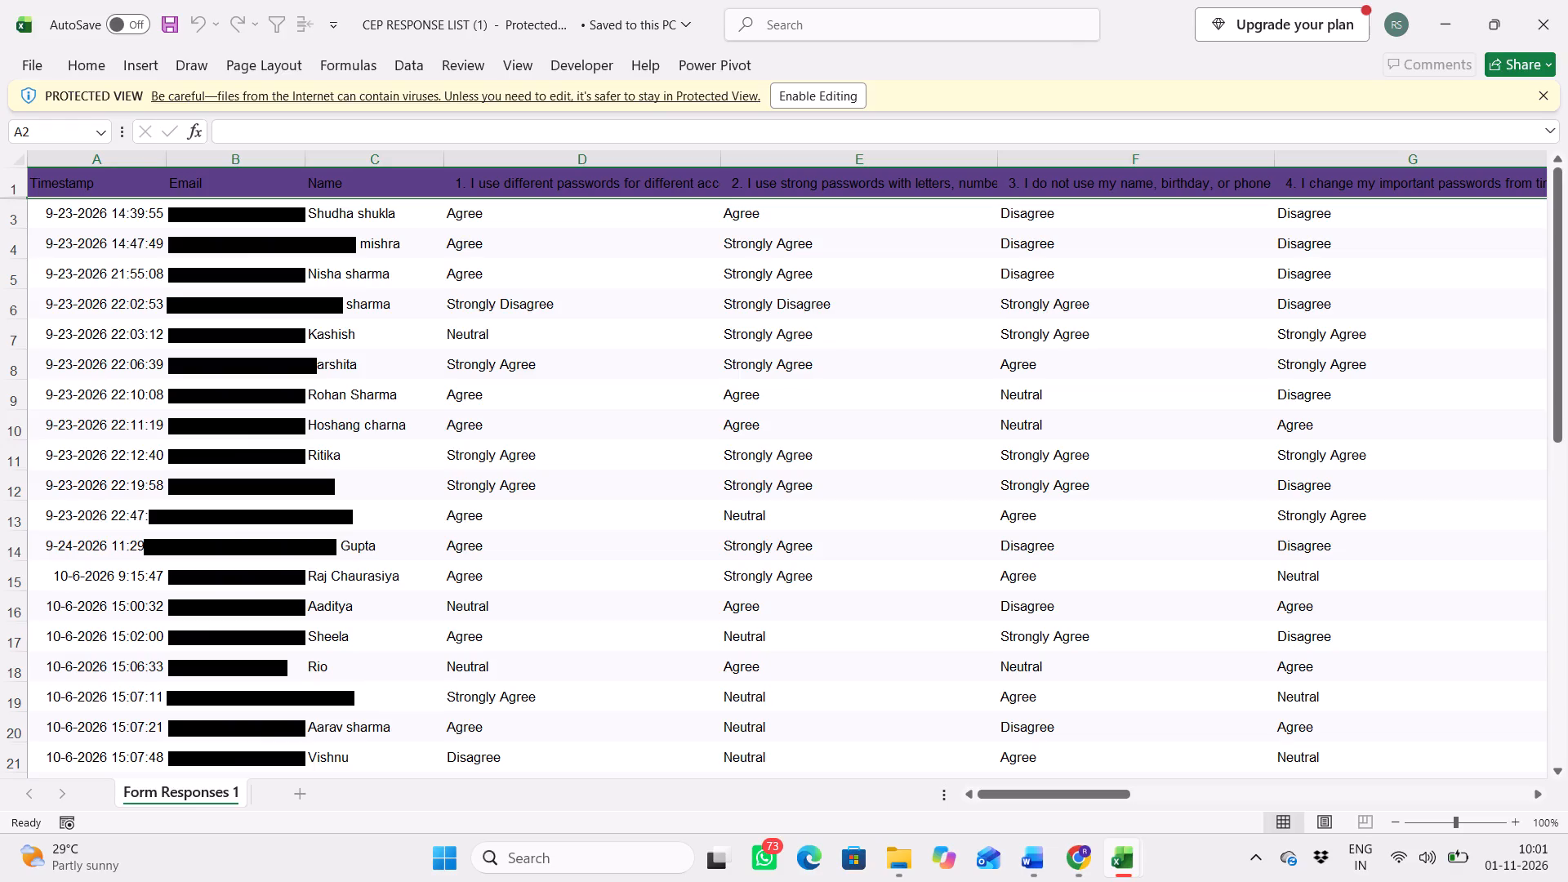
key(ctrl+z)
Enable editing of the CEP RESPONSE LIST (1) workbook and delete the blank row 2 beneath the header row.
click(805, 92)
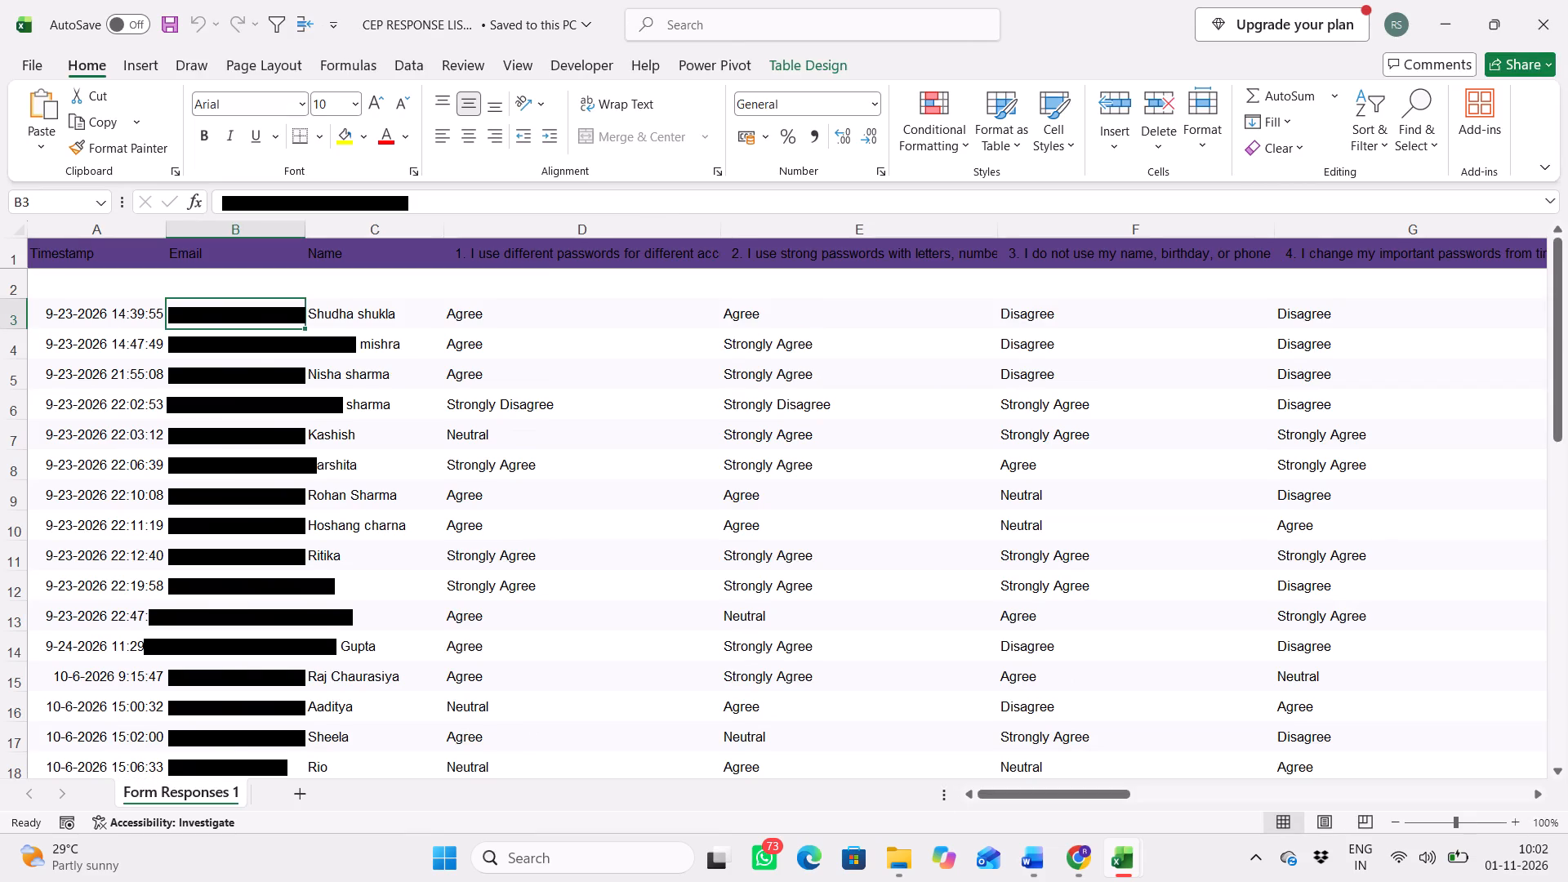
right_click(18, 288)
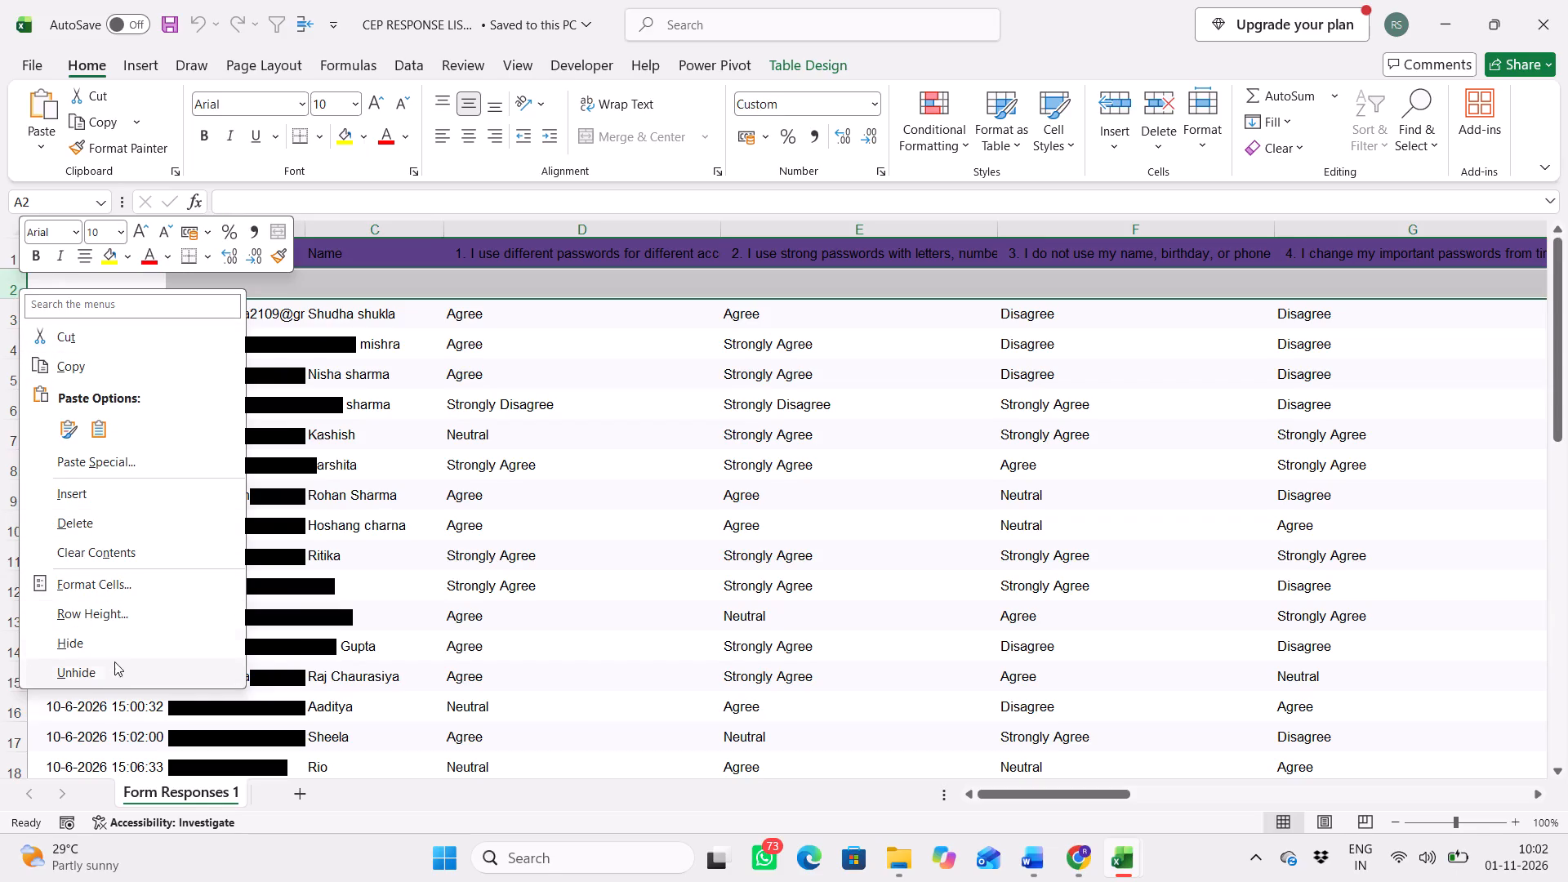
click(149, 519)
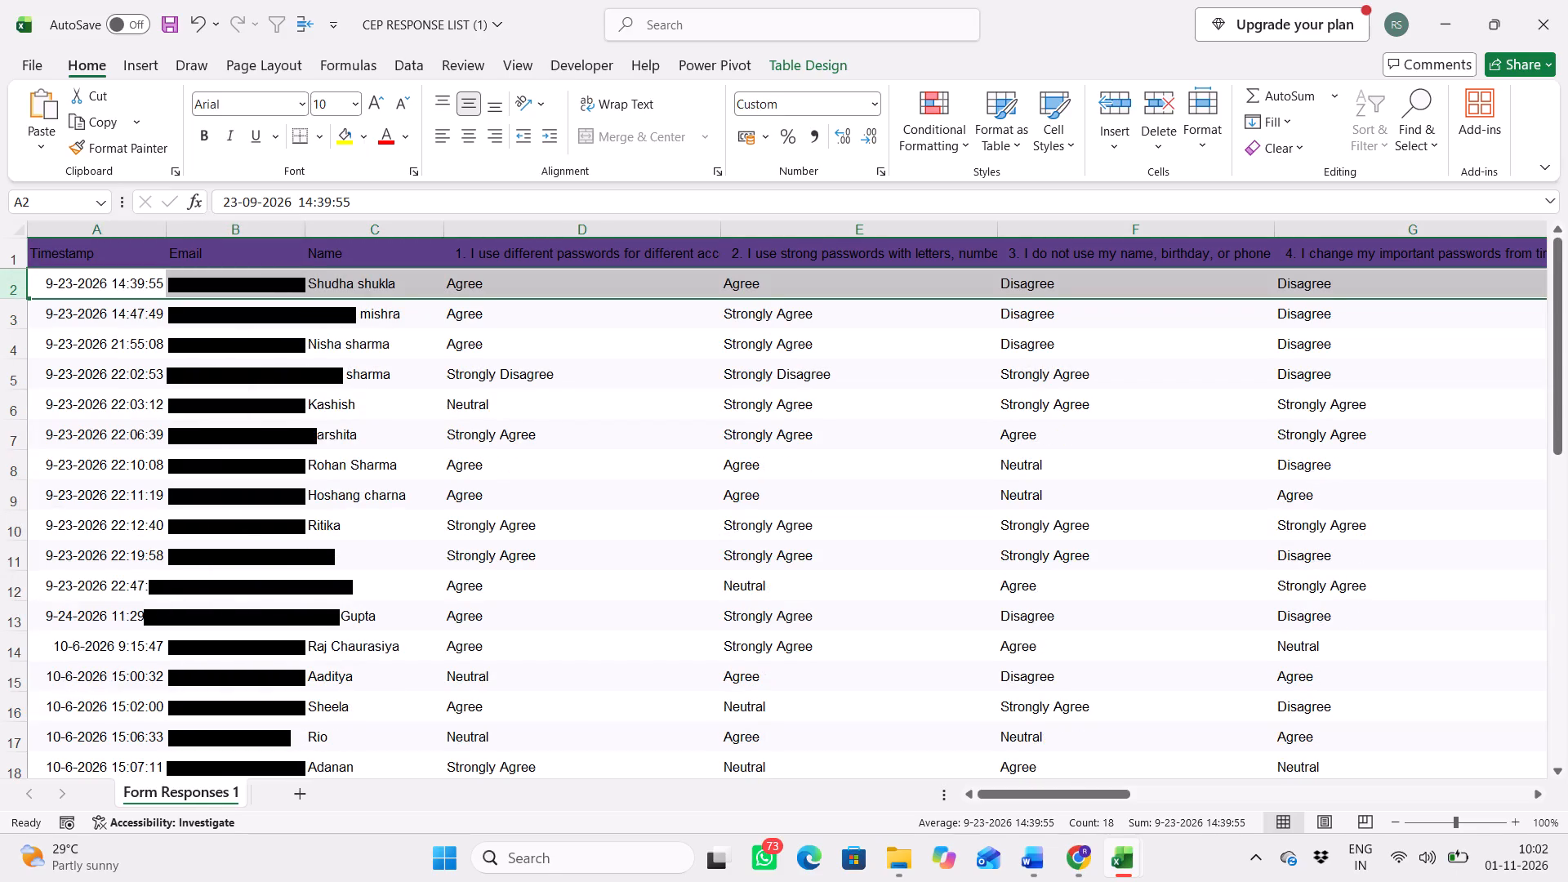
Switch to the AWARENESS PROGRAM ON DIGITAL INDIA INITIATIVES report in Word and examine how its Annexure D lays out the form responses.
key(alt+Tab)
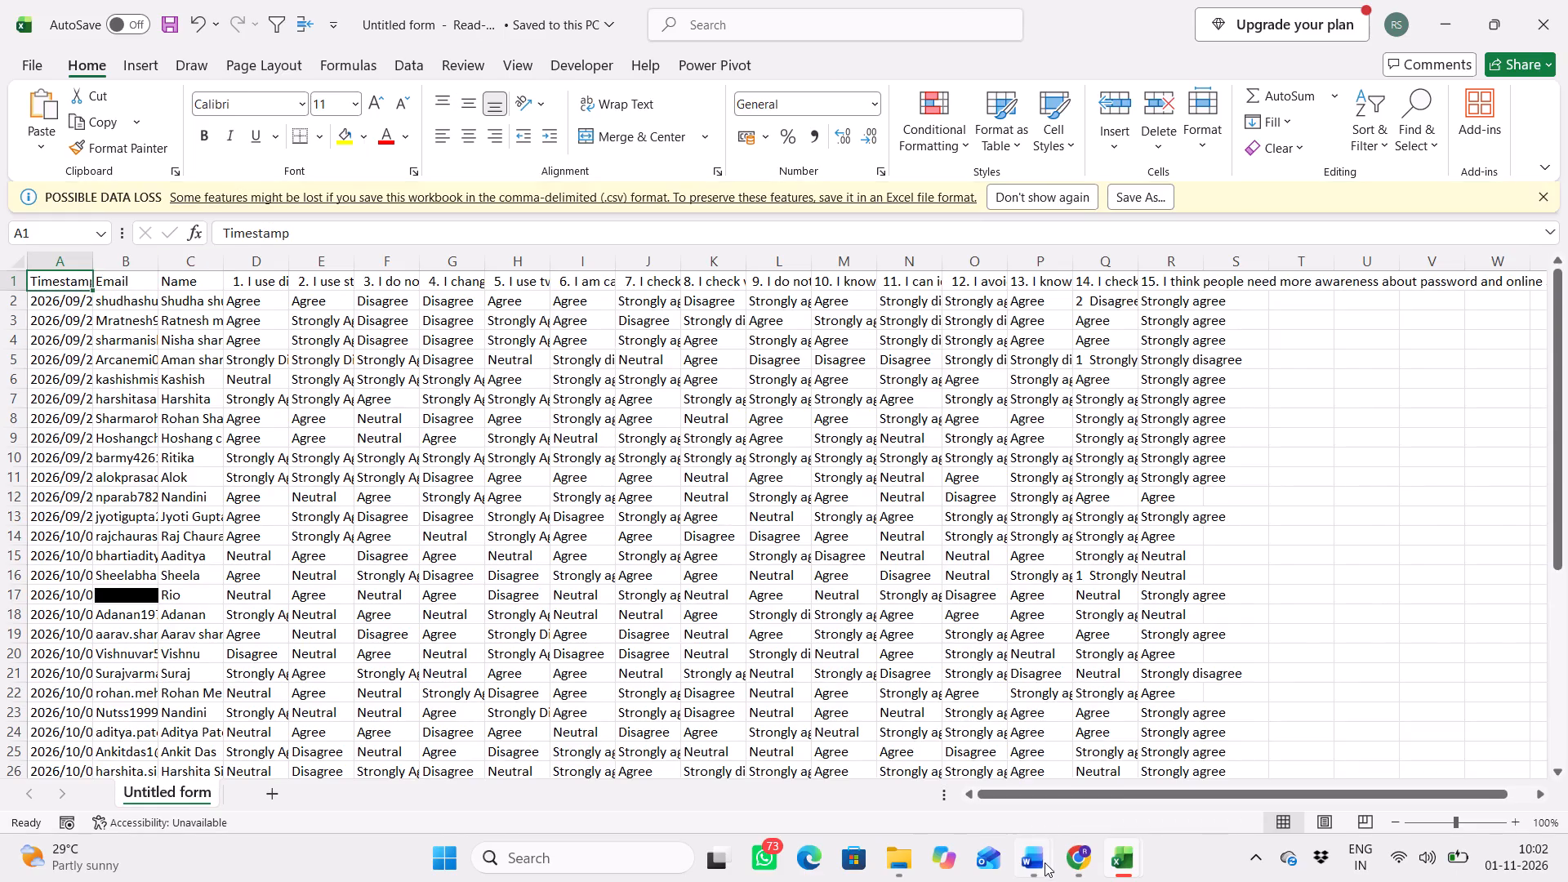
click(1124, 740)
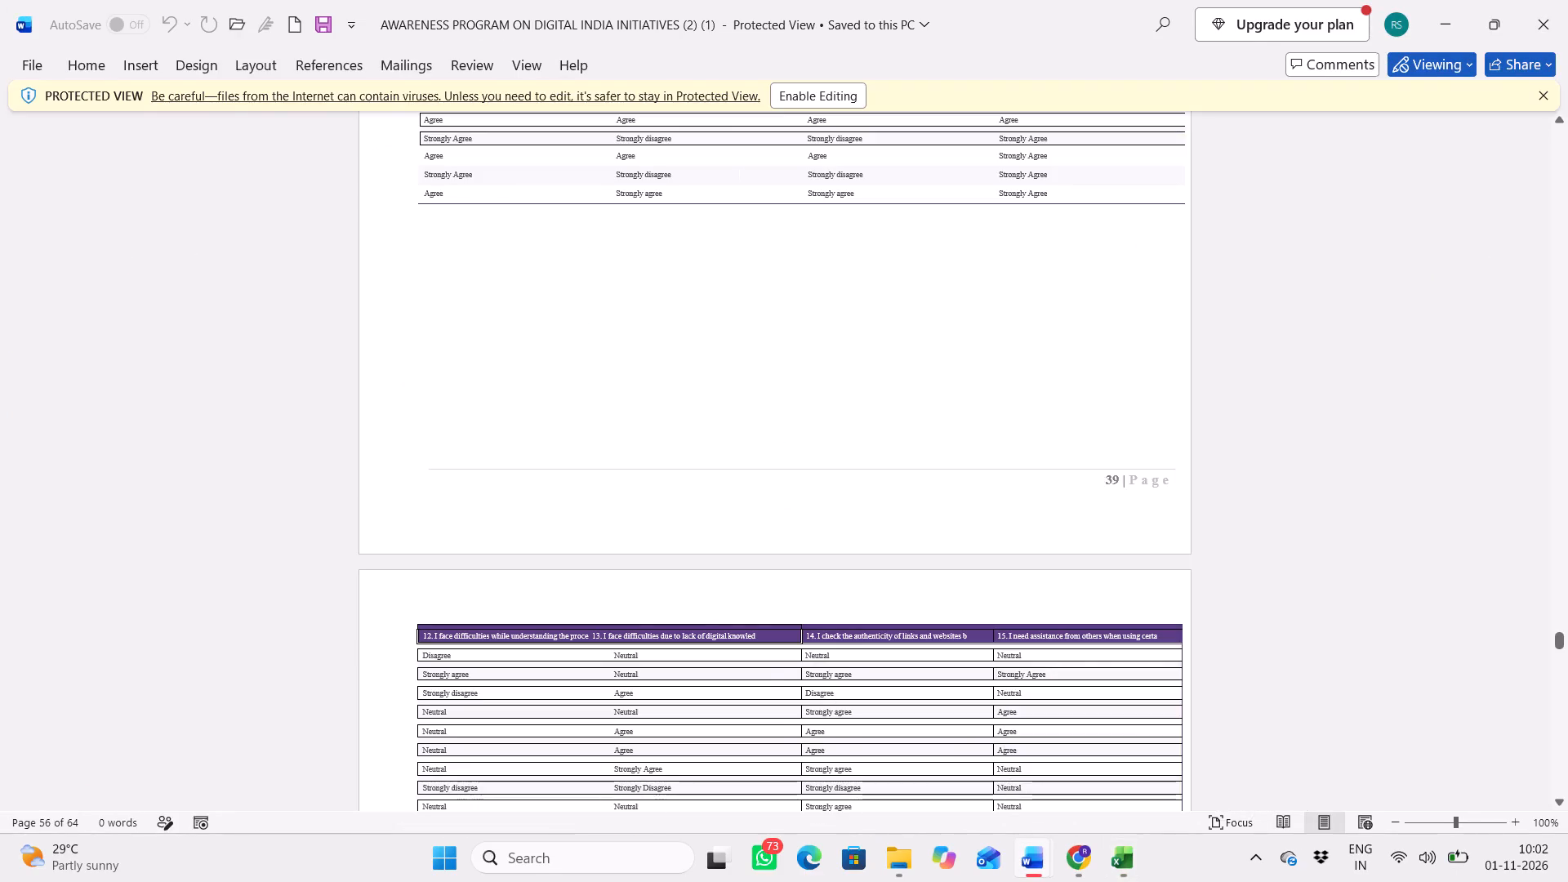
scroll(706, 491, up, 9)
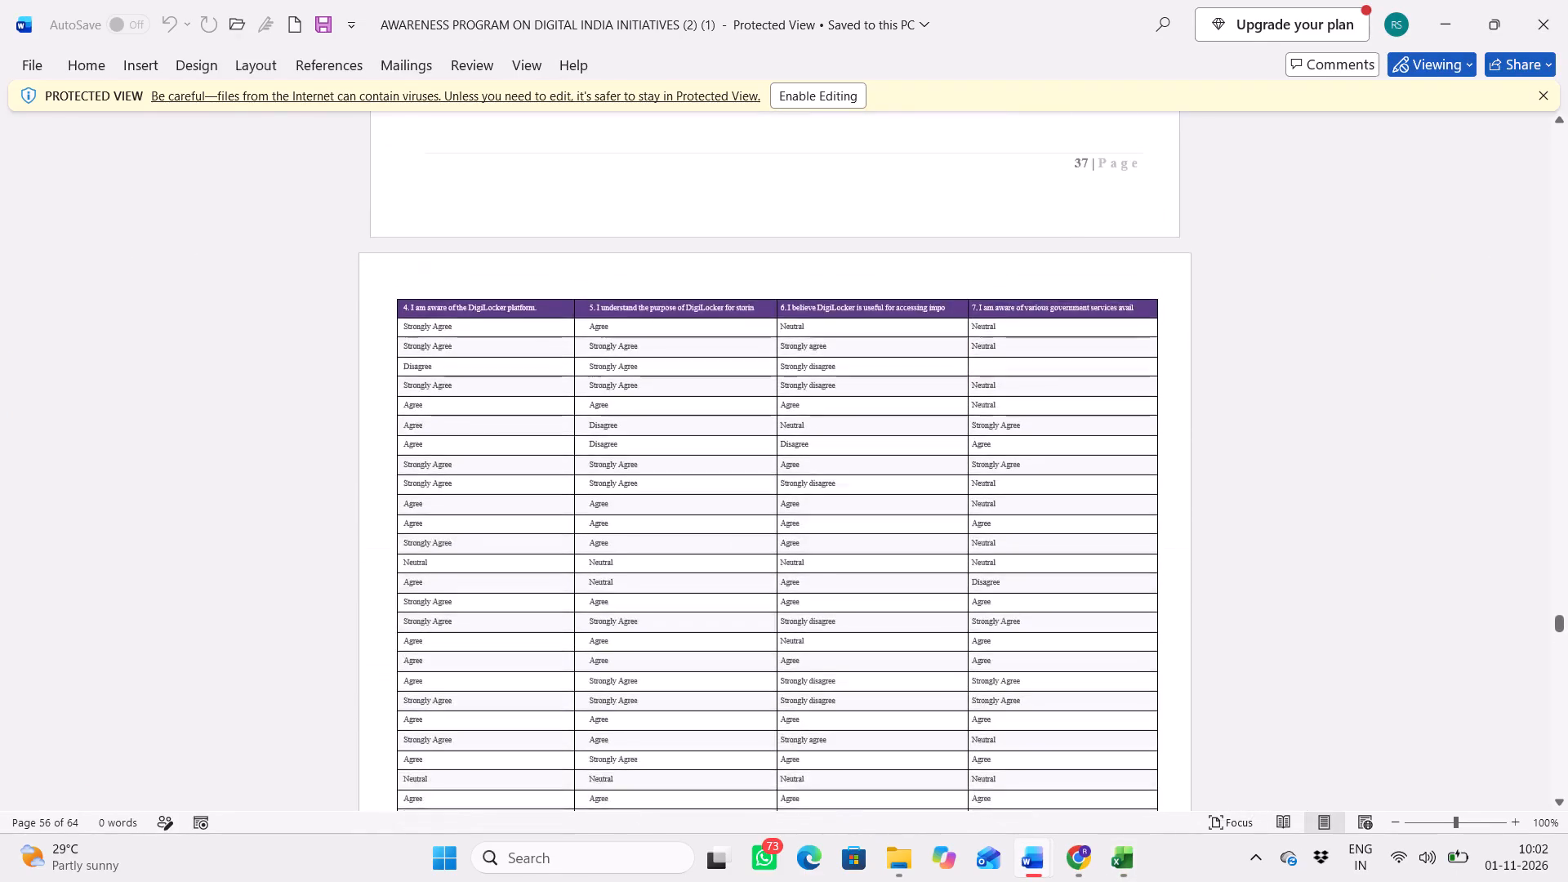
scroll(706, 491, up, 5)
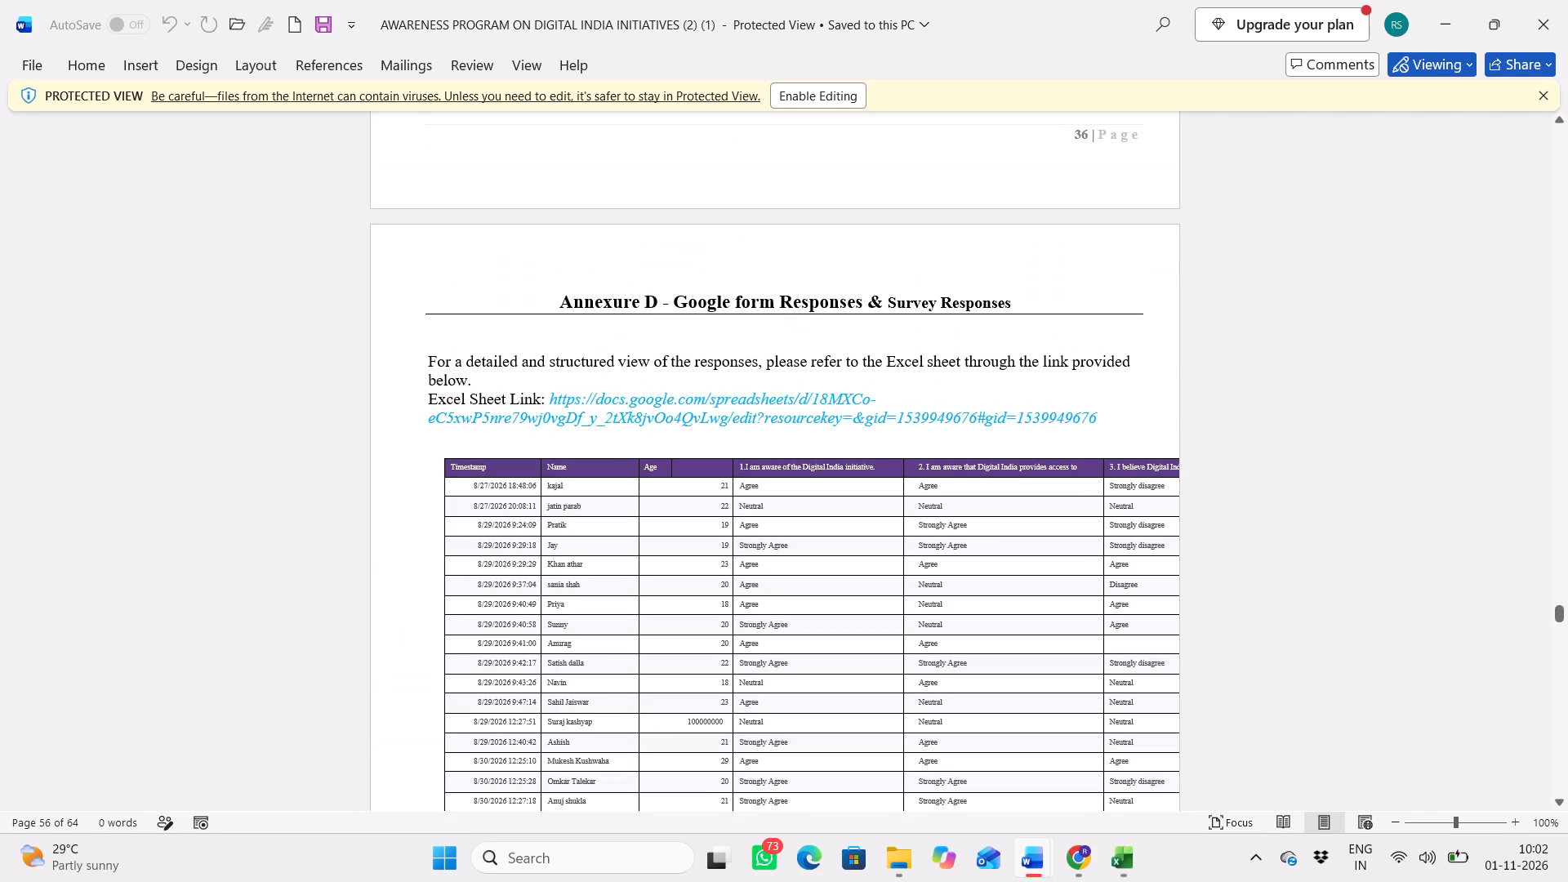
scroll(706, 491, down, 1)
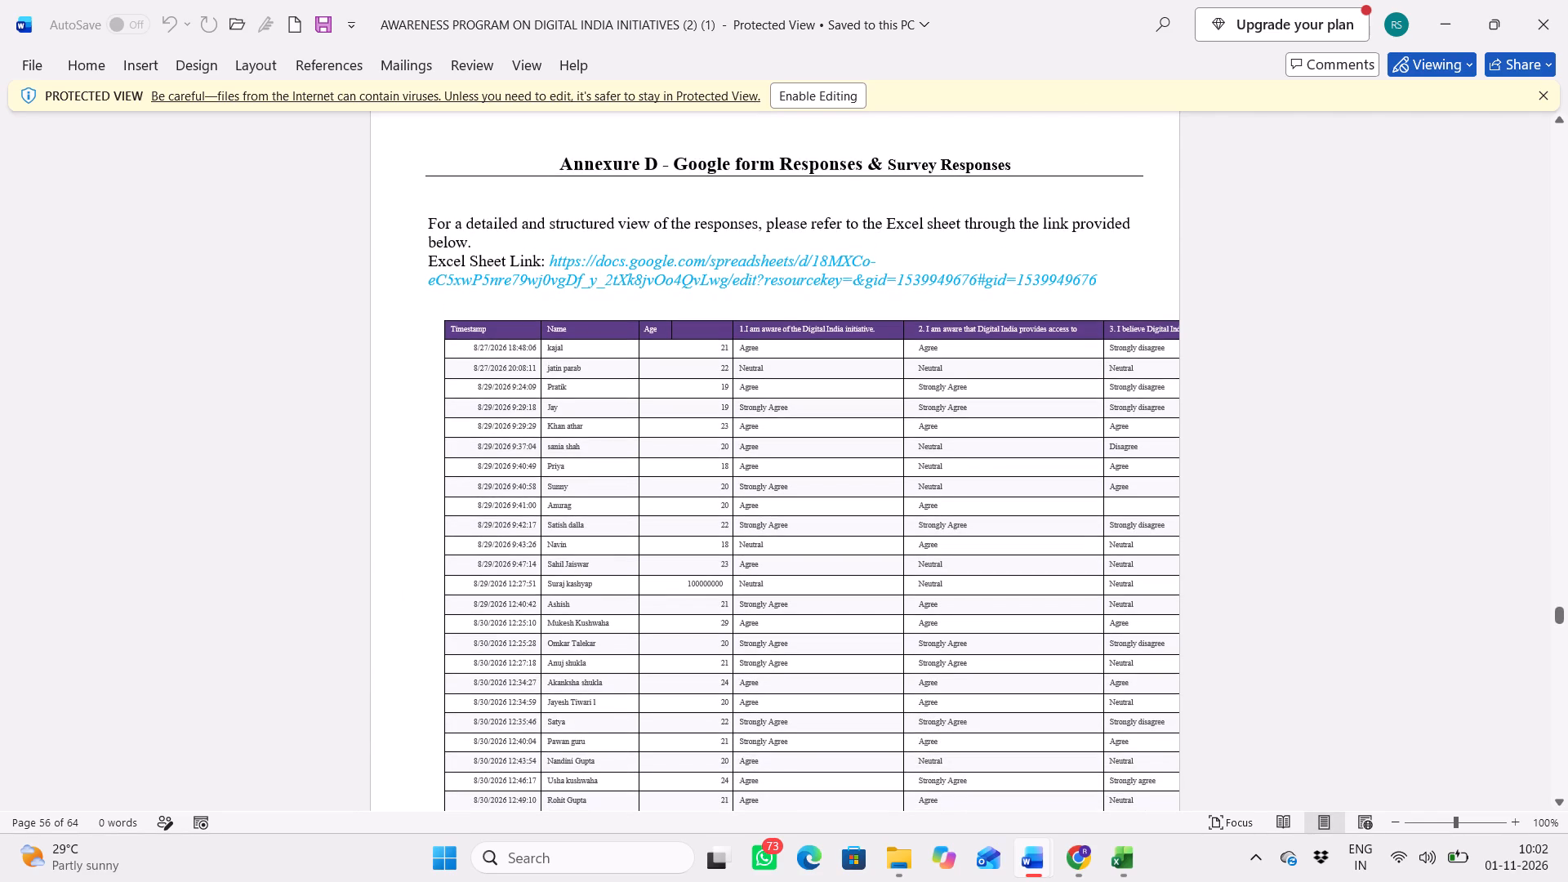
Copy the Name column and questions 1 to 3 for all respondents (C1:F41) from CEP RESPONSE LIST (1) below the Annexure D link in the CEP report.
key(alt+Tab)
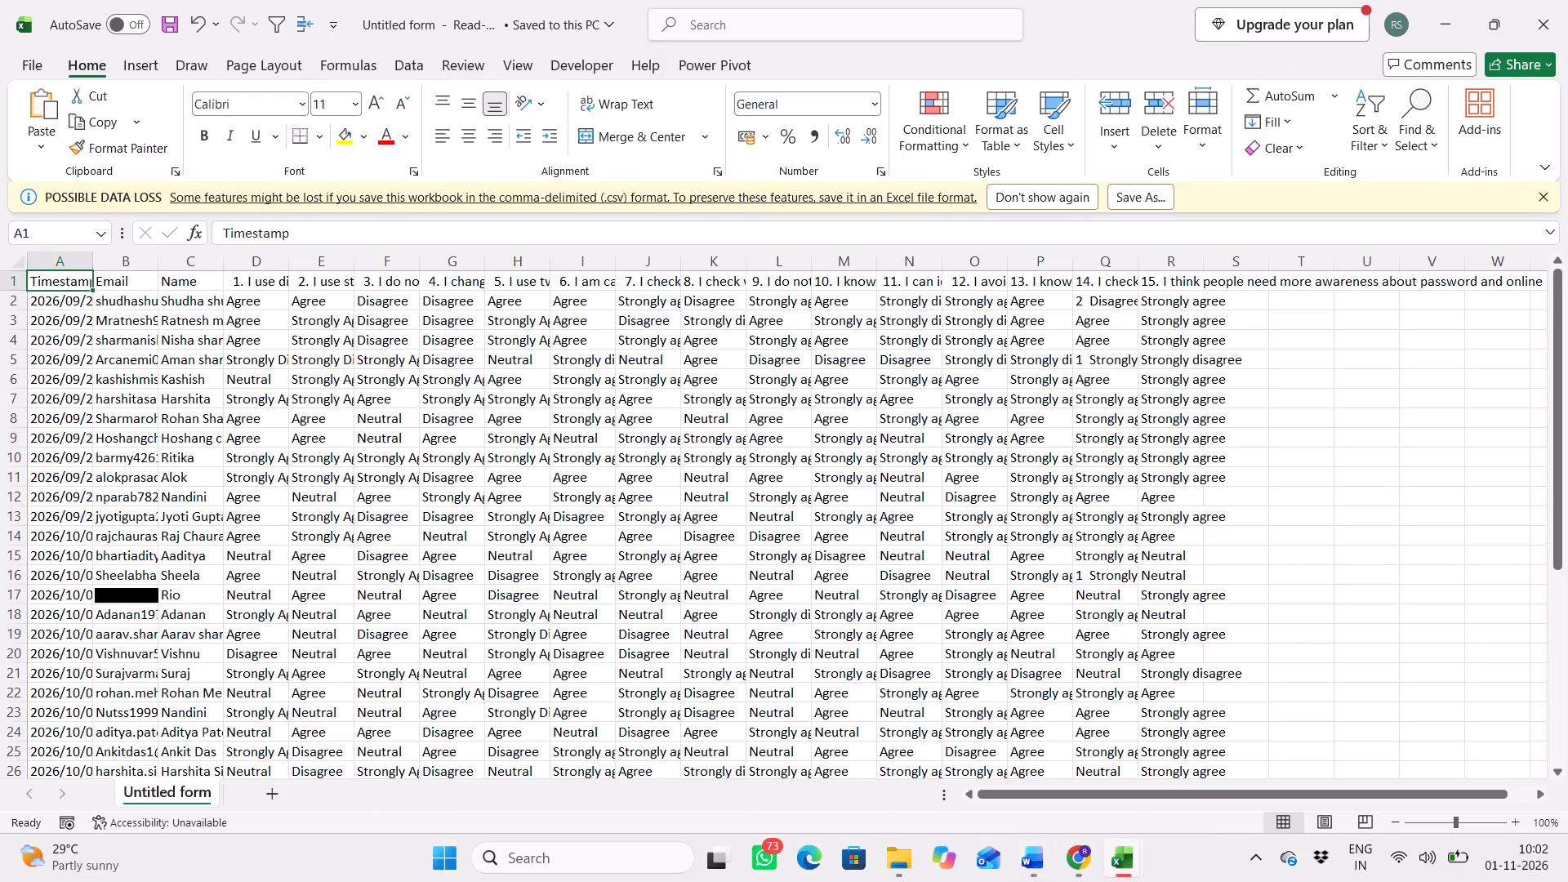
key(alt+Tab)
key(alt+Tab)
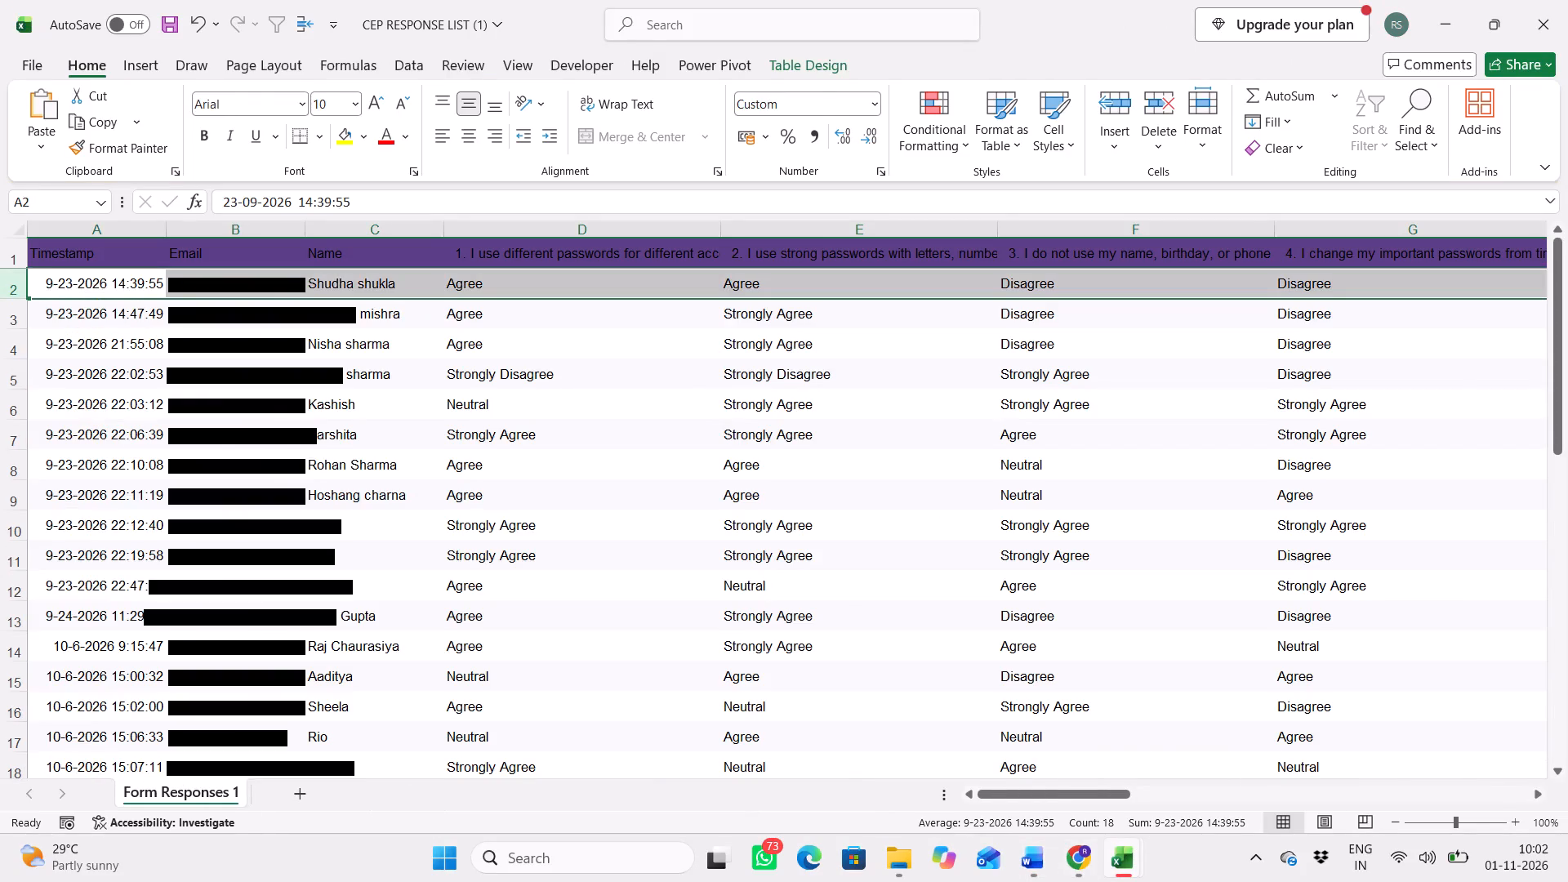
click(100, 344)
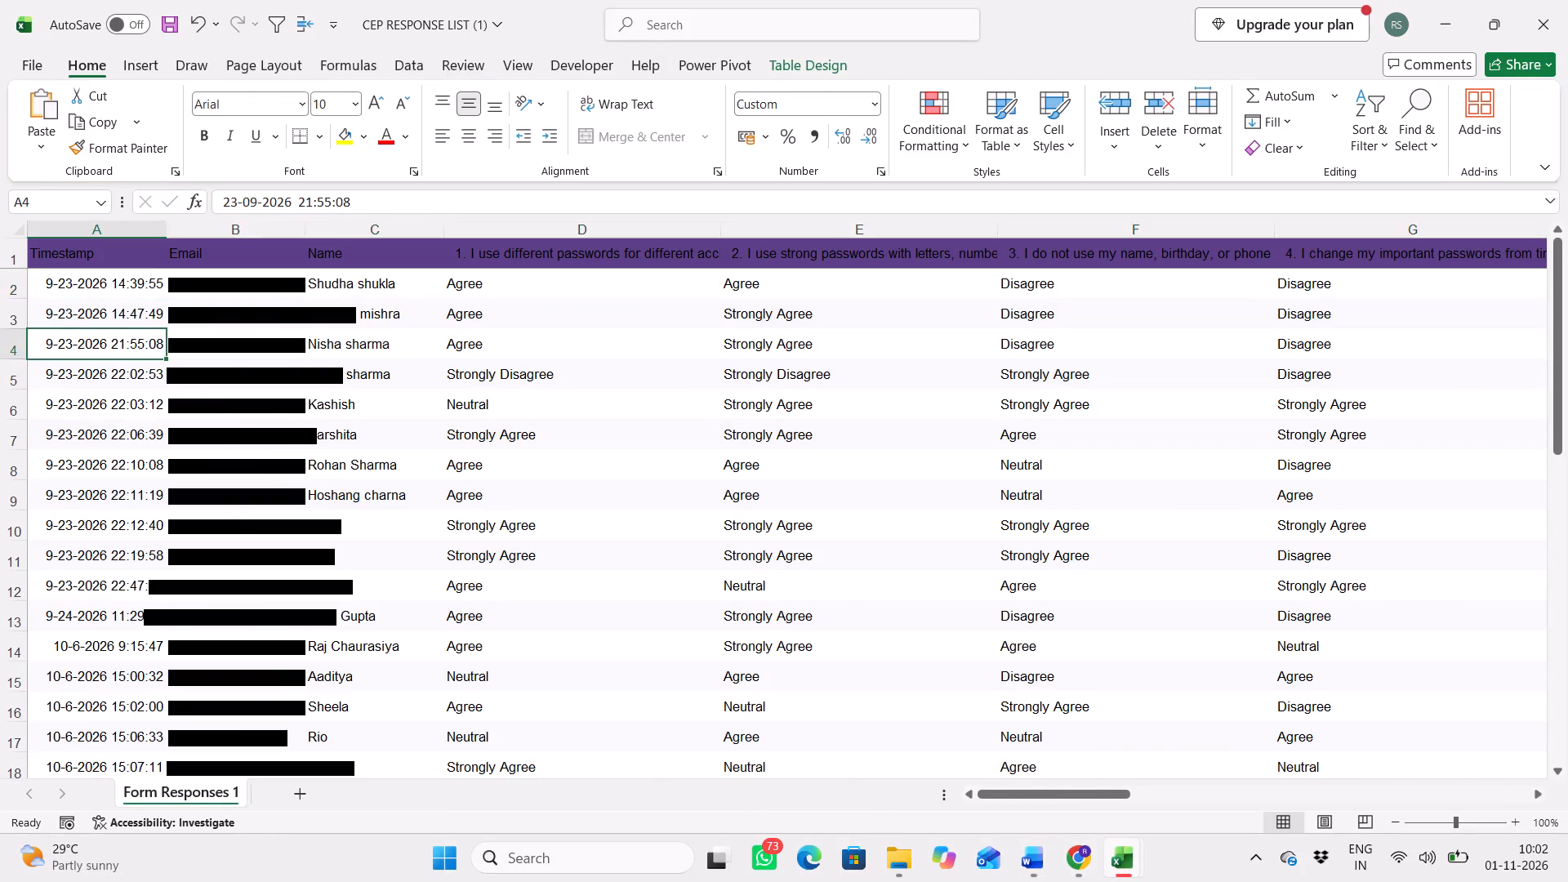
drag(334, 256, 518, 288)
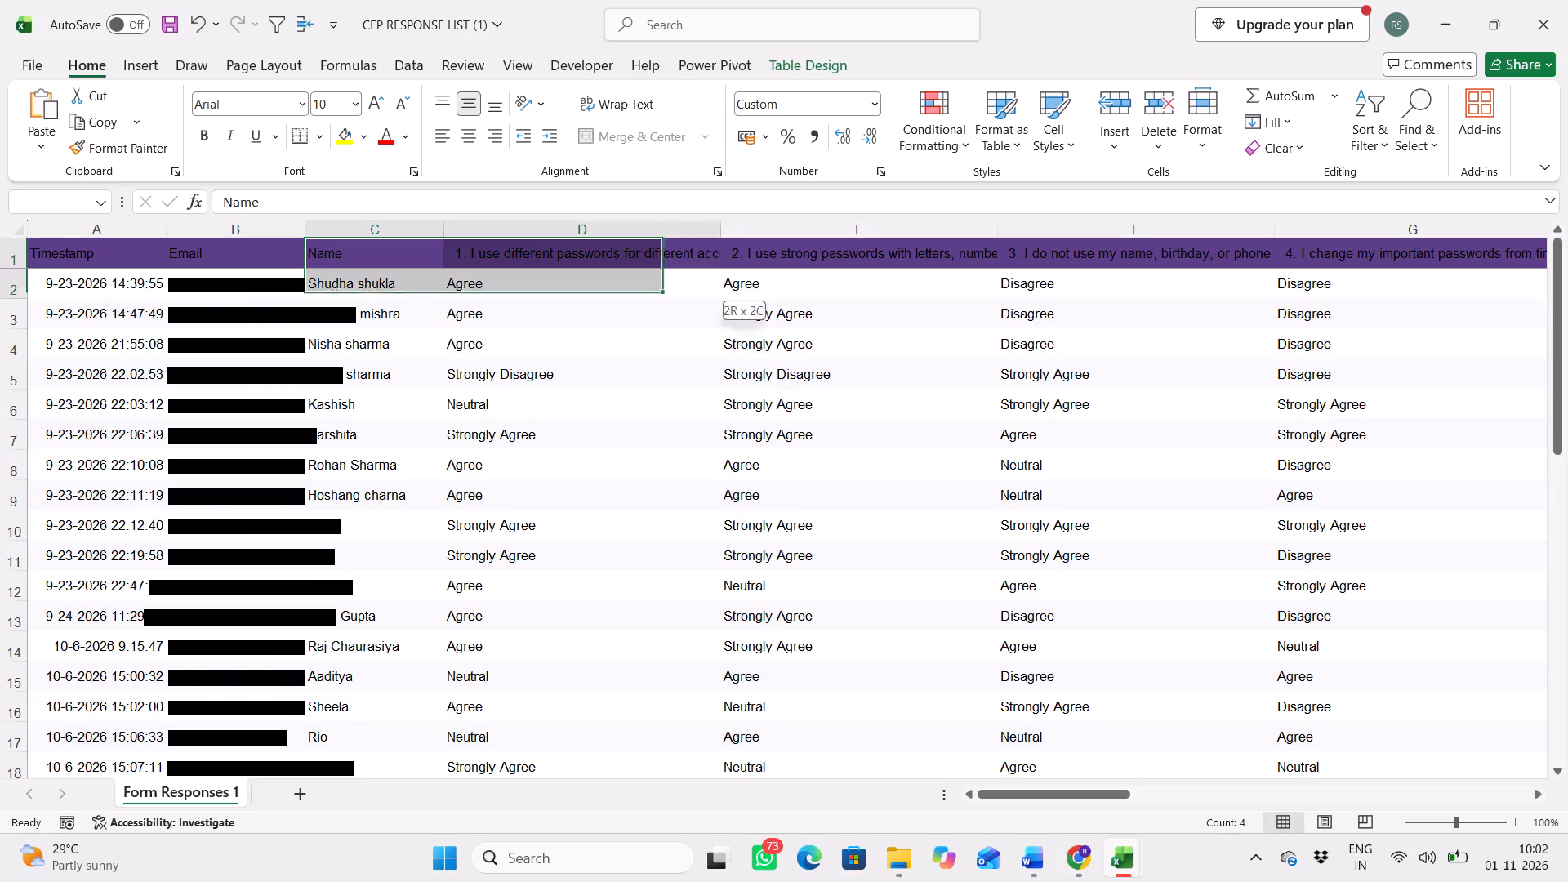
drag(518, 288, 1174, 881)
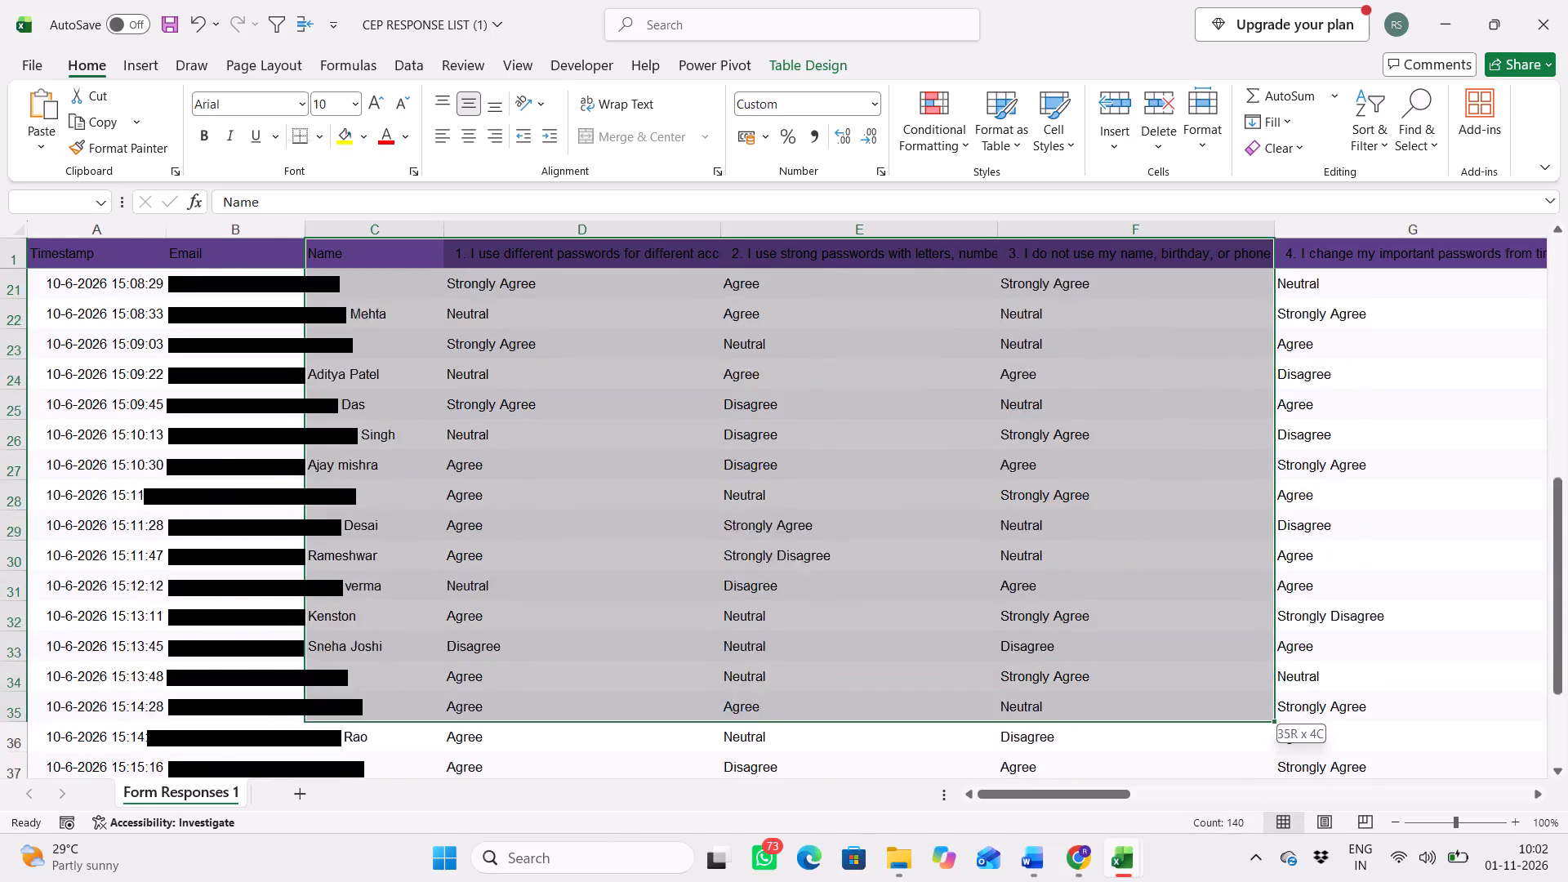
drag(1174, 881, 1163, 873)
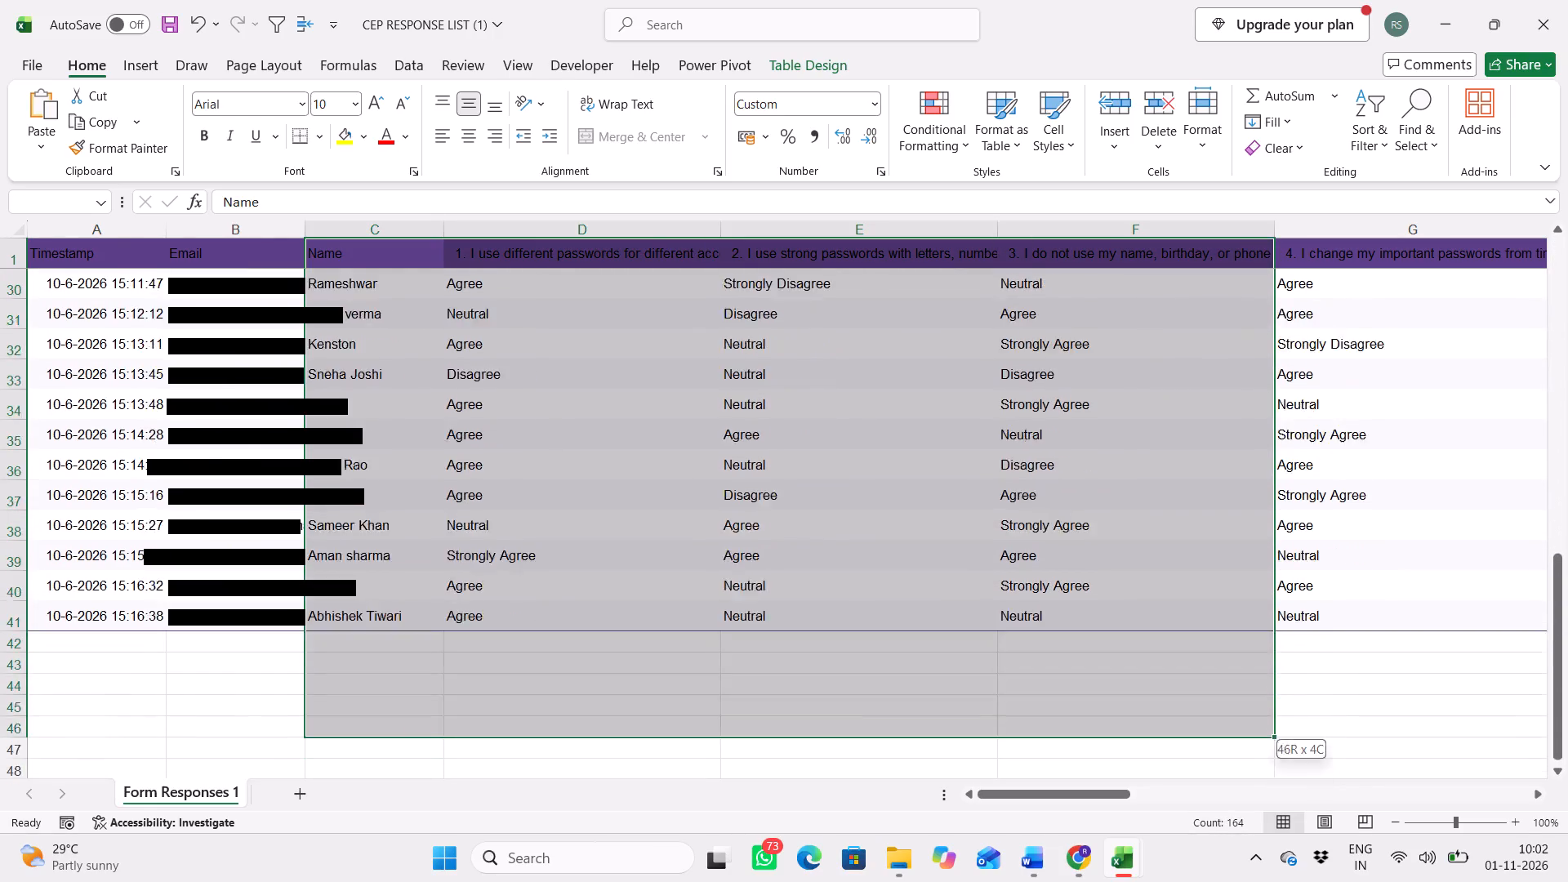
drag(1163, 873, 1336, 283)
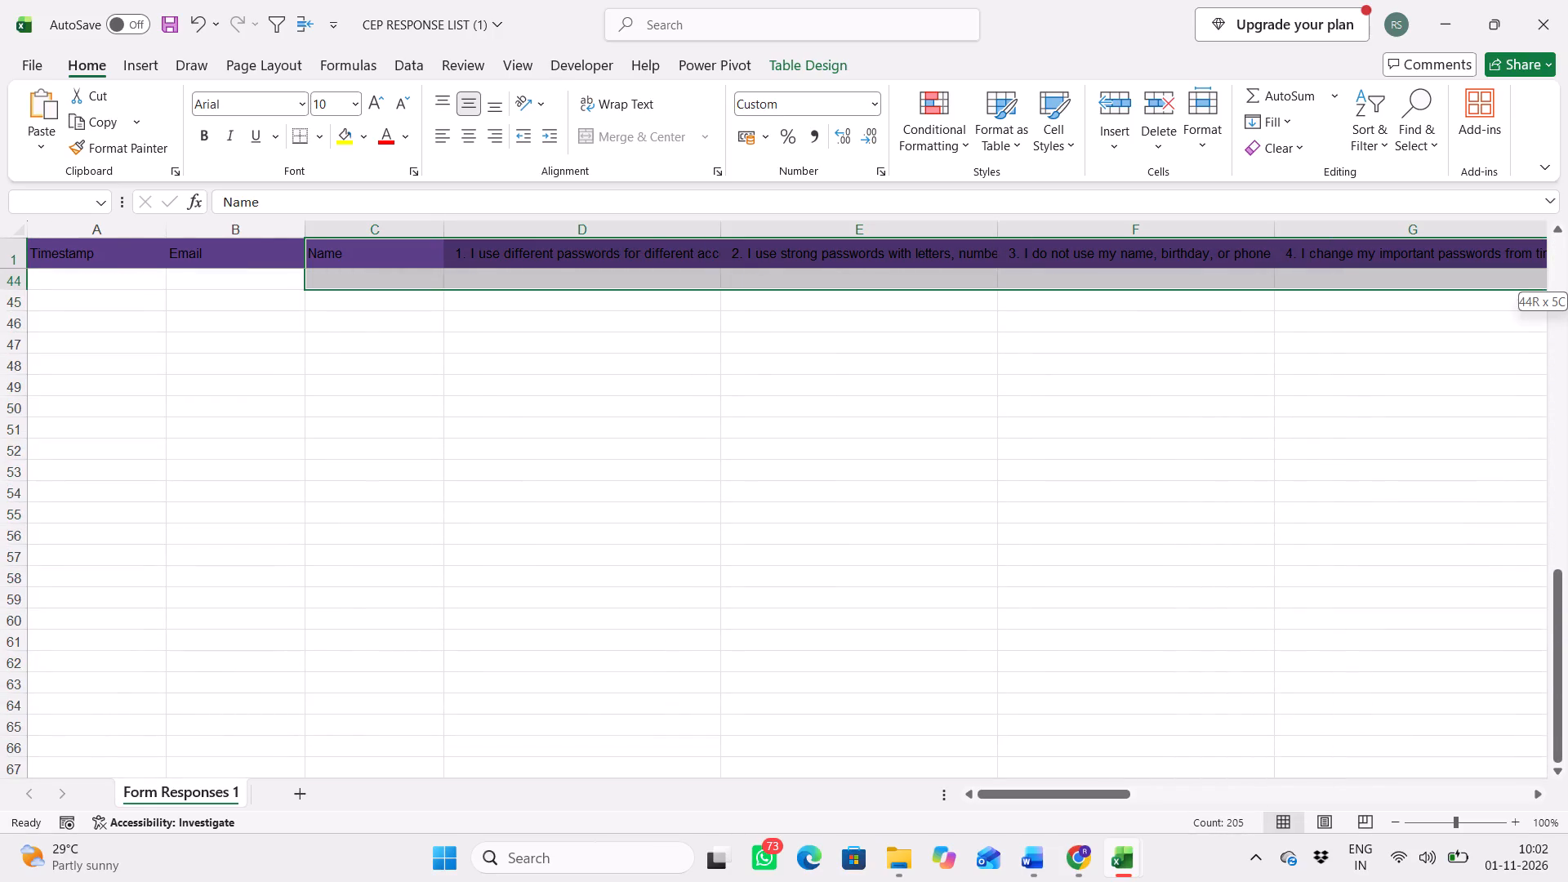
drag(1336, 283, 1227, 264)
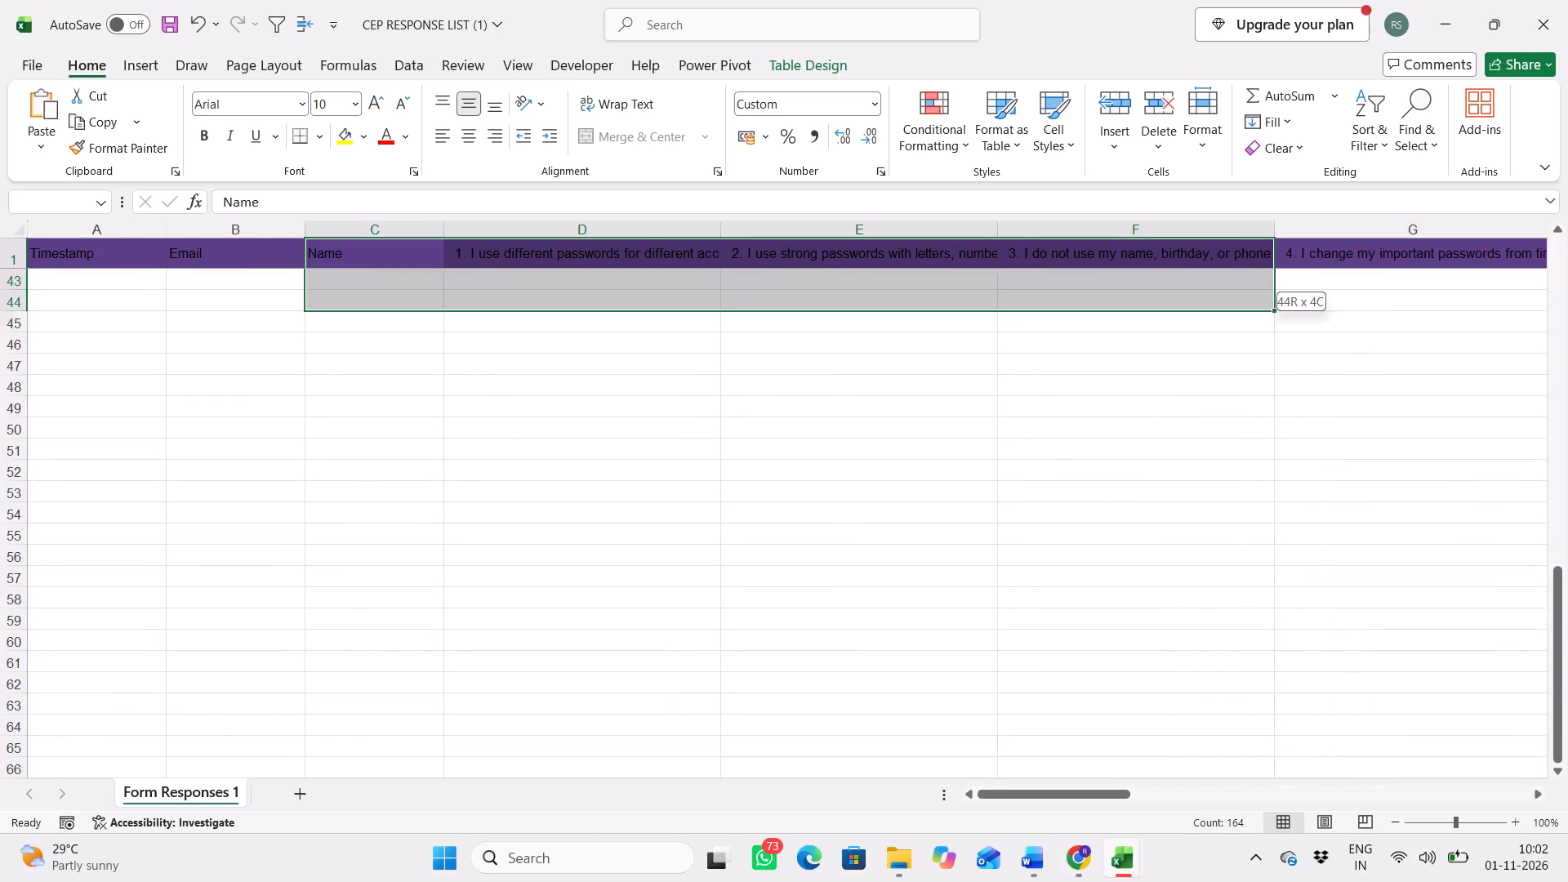
drag(1227, 264, 1214, 351)
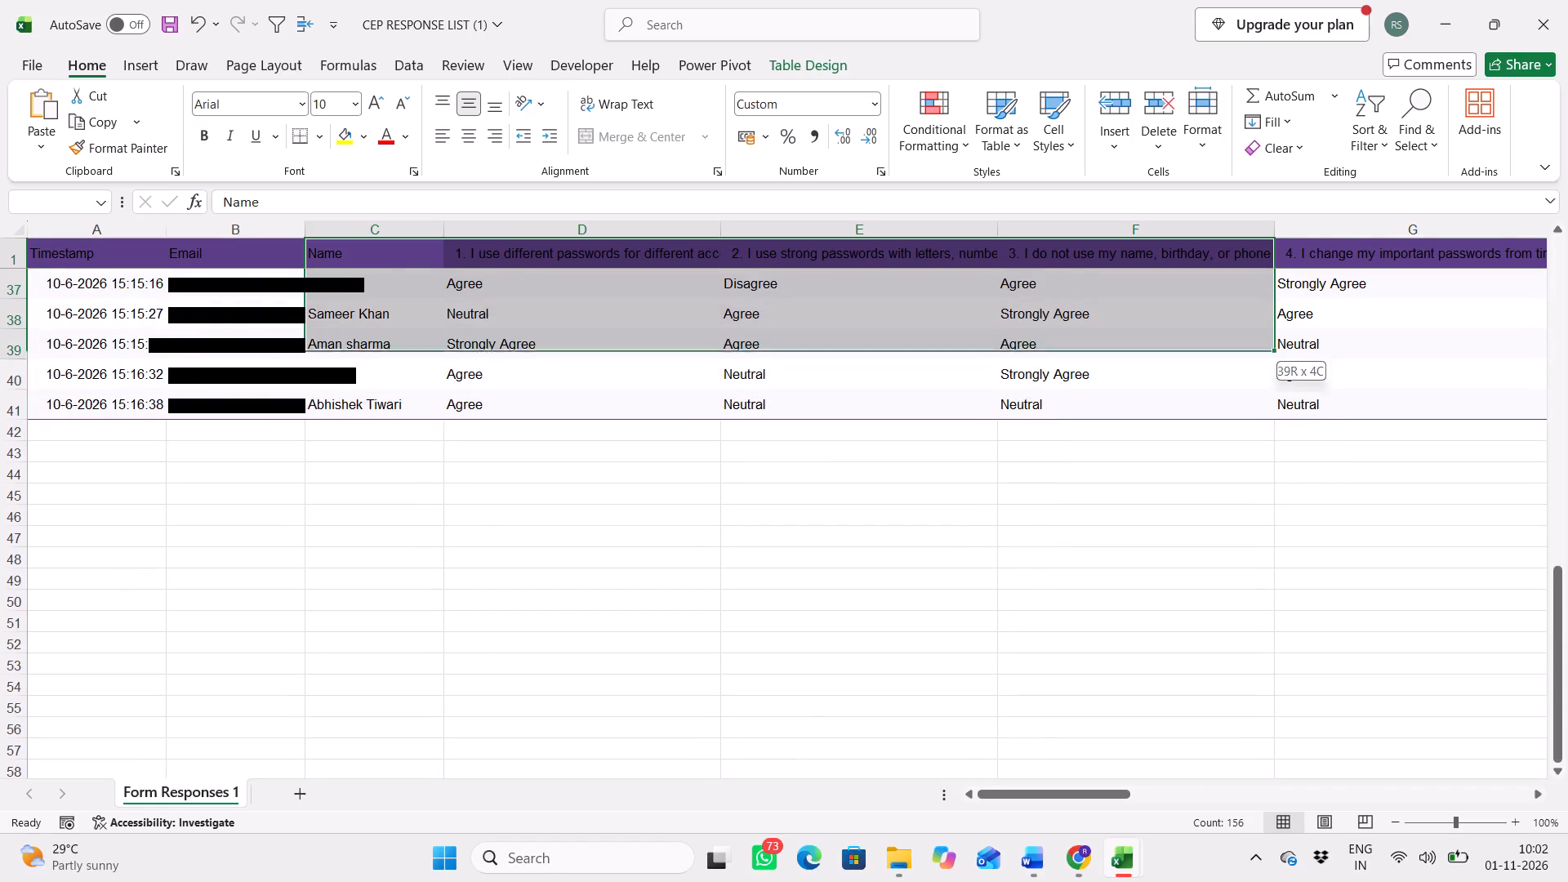
drag(1214, 351, 1223, 395)
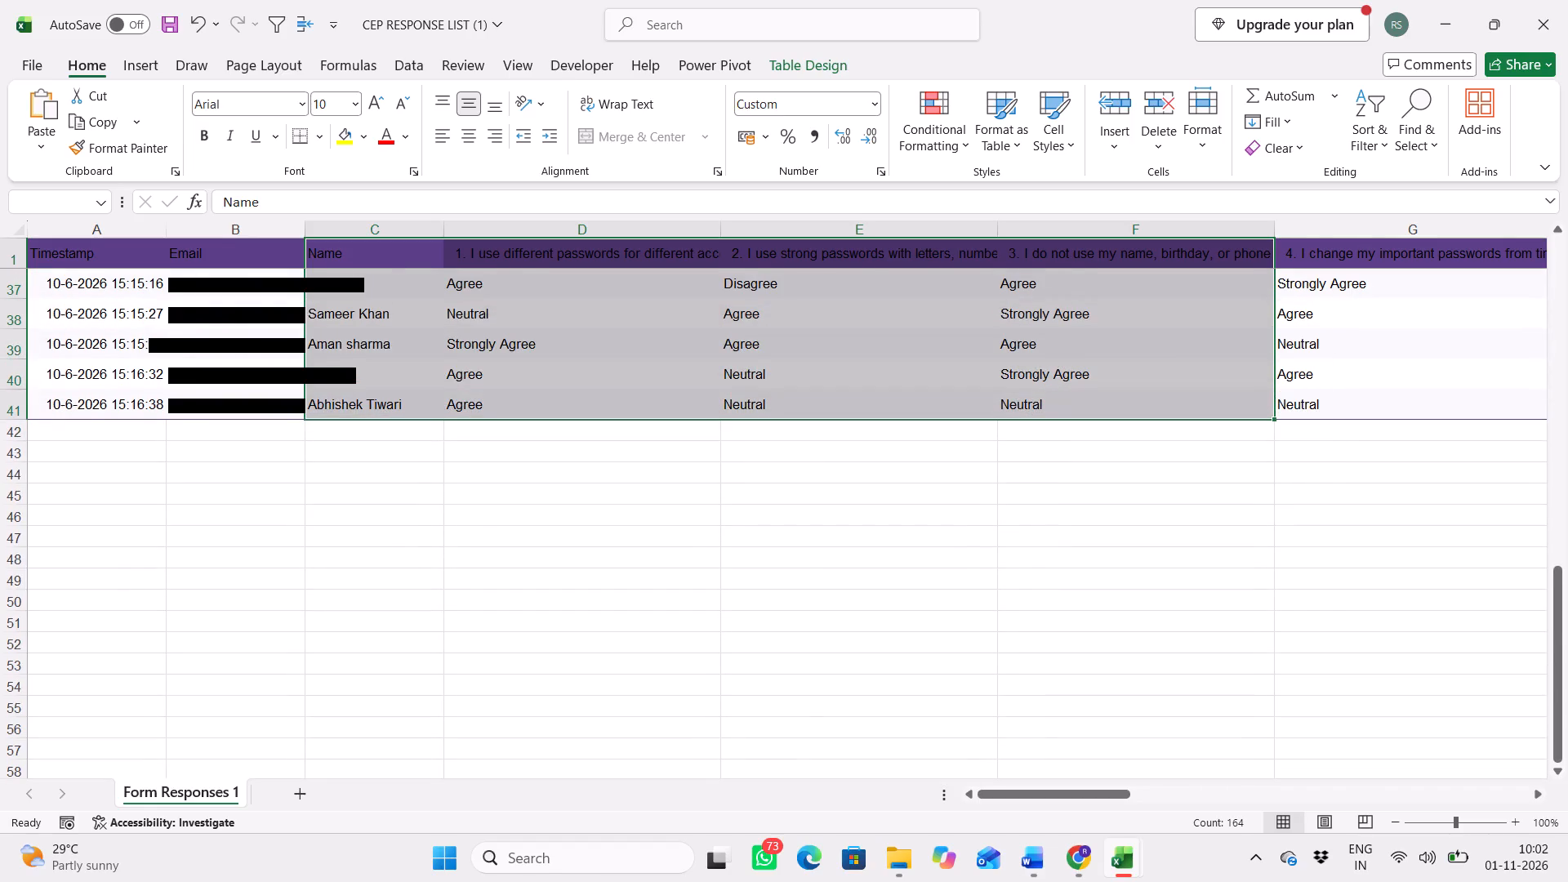
key(alt+Tab)
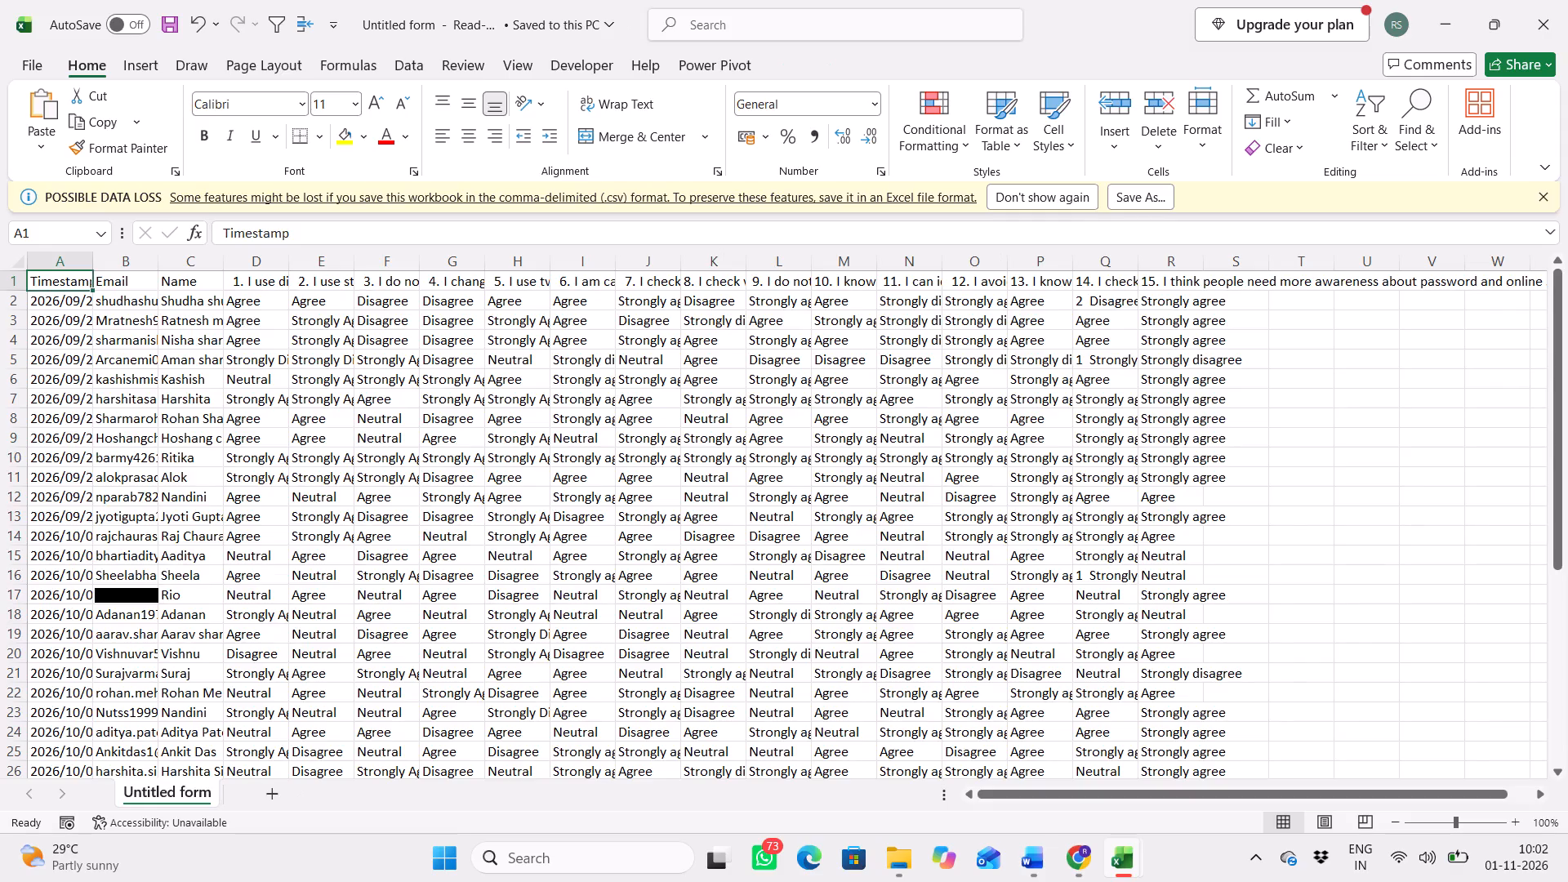
key(alt+Tab)
key(alt+Tab)
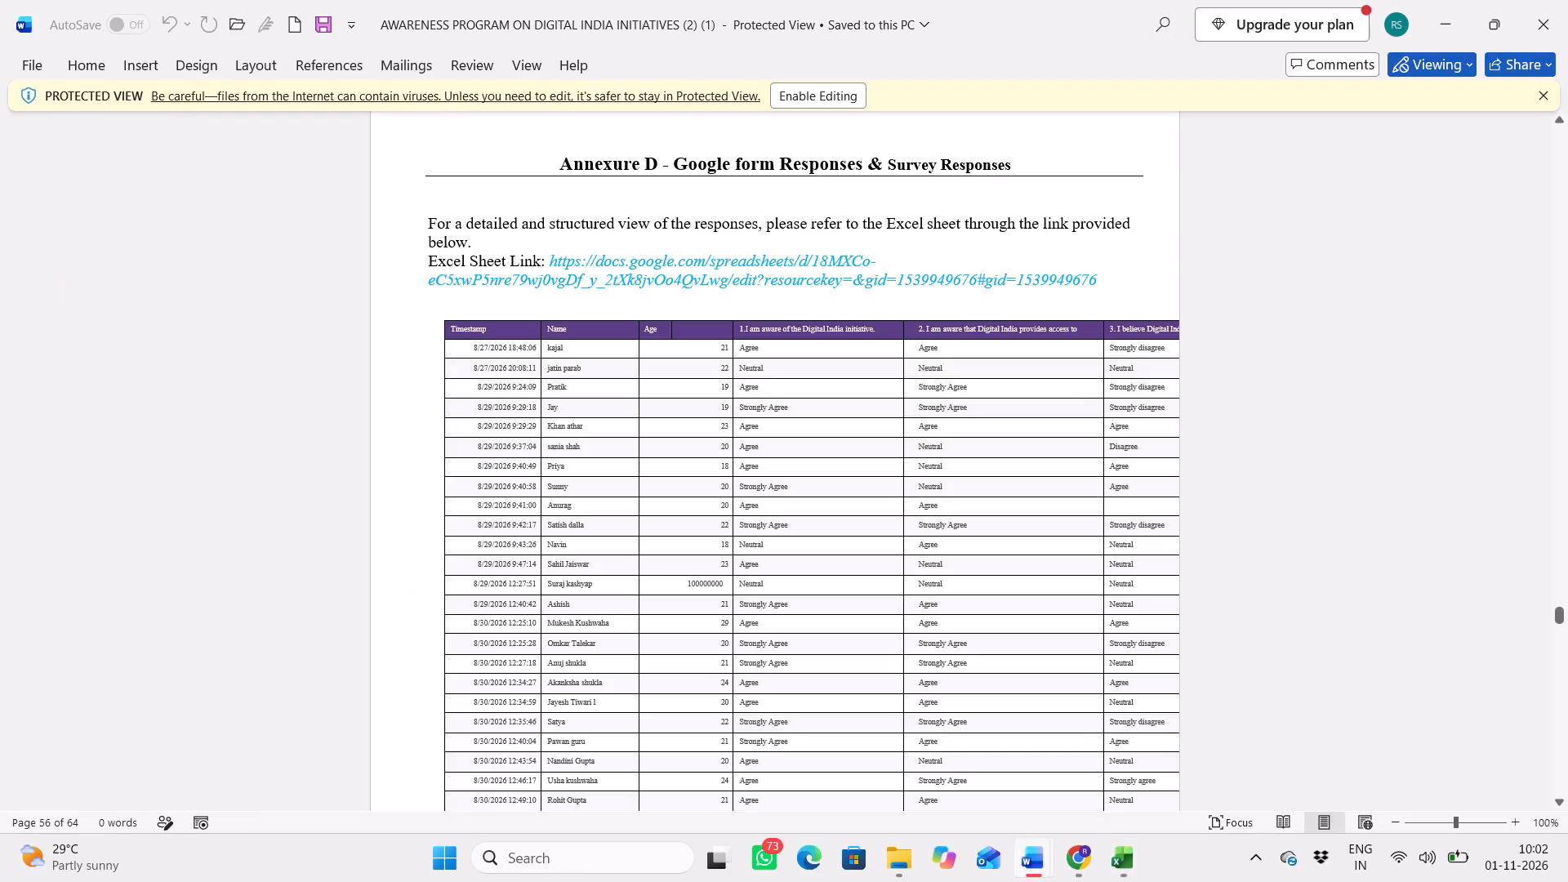
key(alt+Tab)
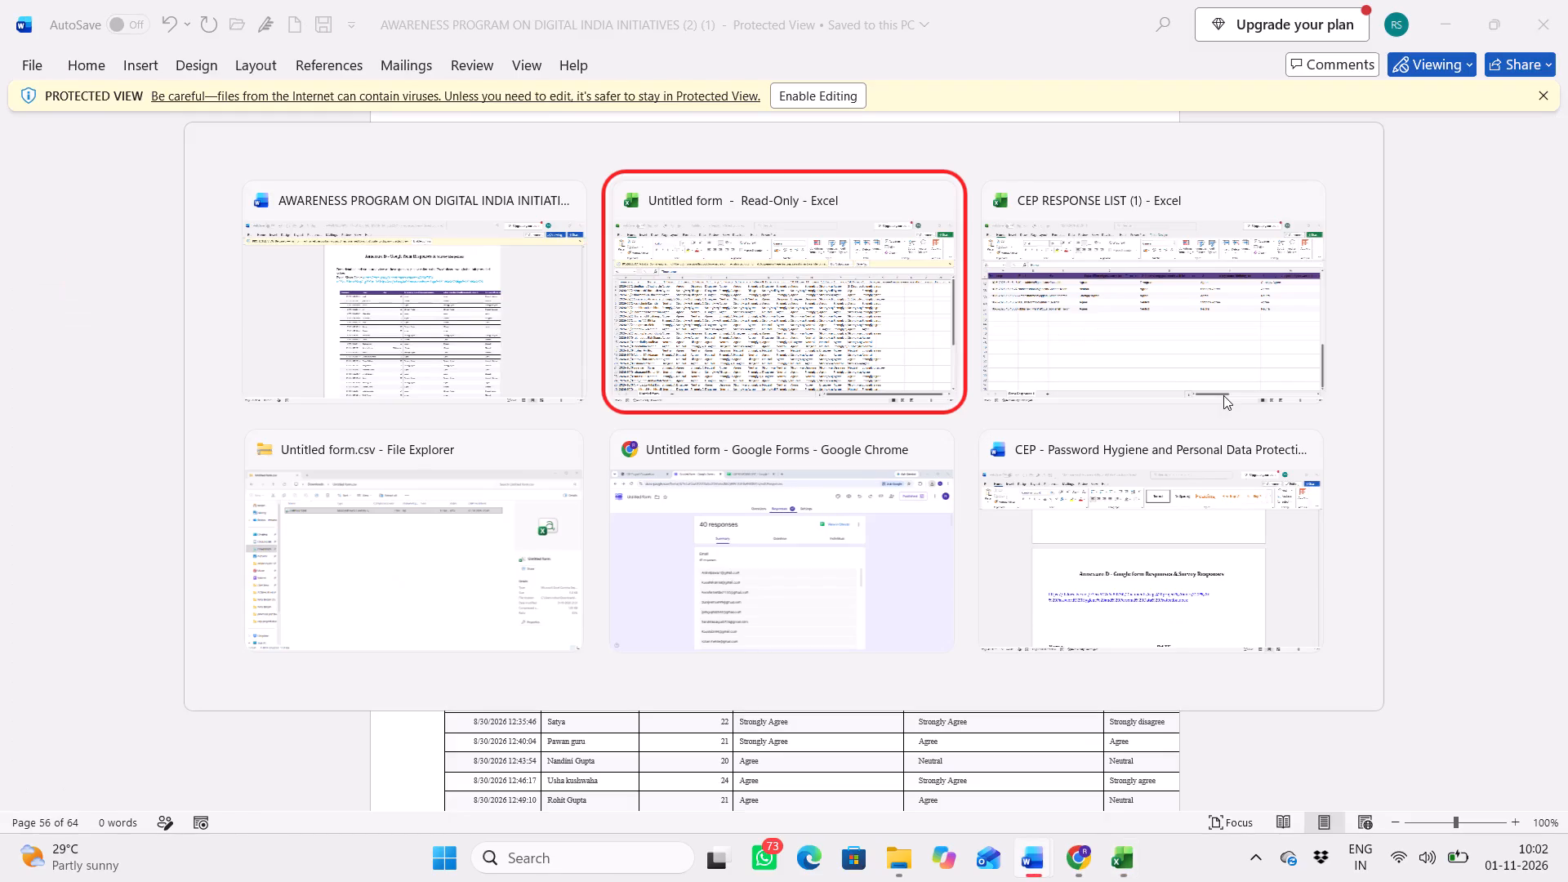
key(alt+Tab)
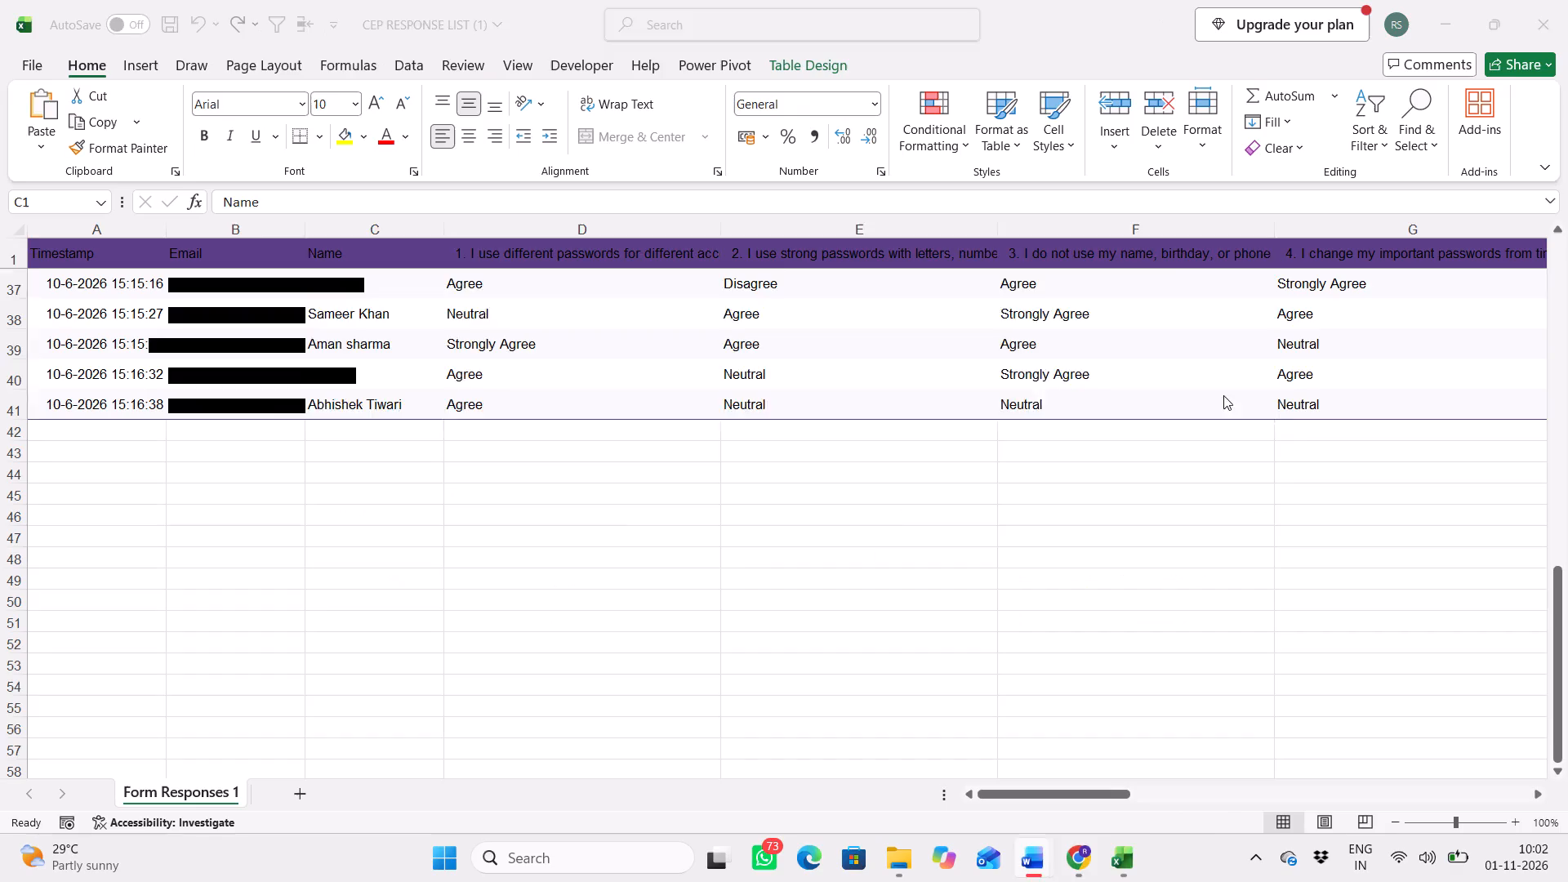
scroll(1223, 395, up, 2)
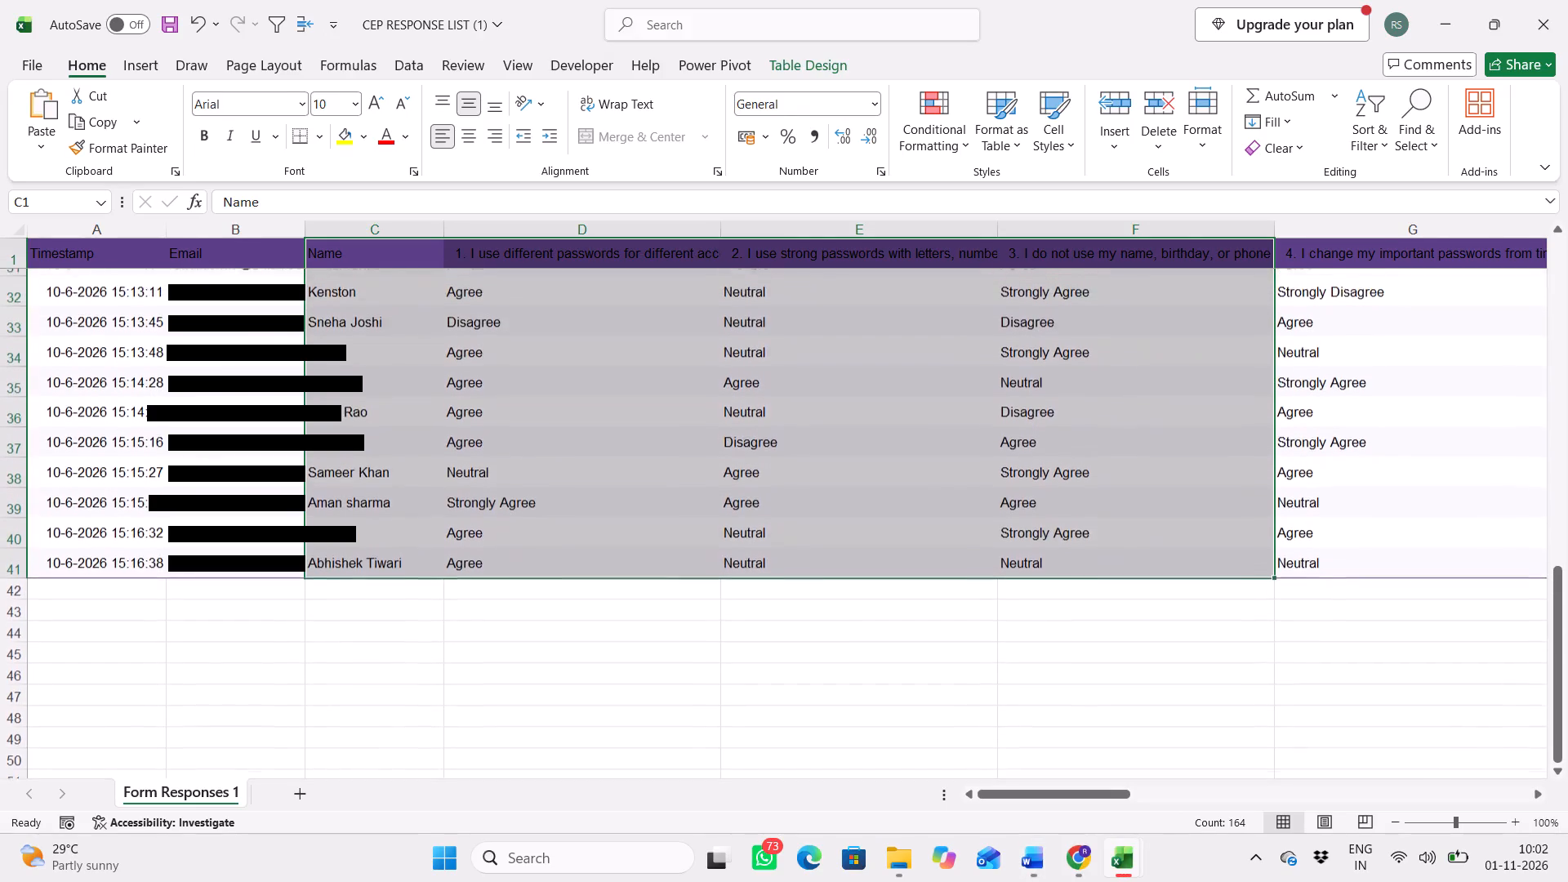
scroll(1223, 395, up, 6)
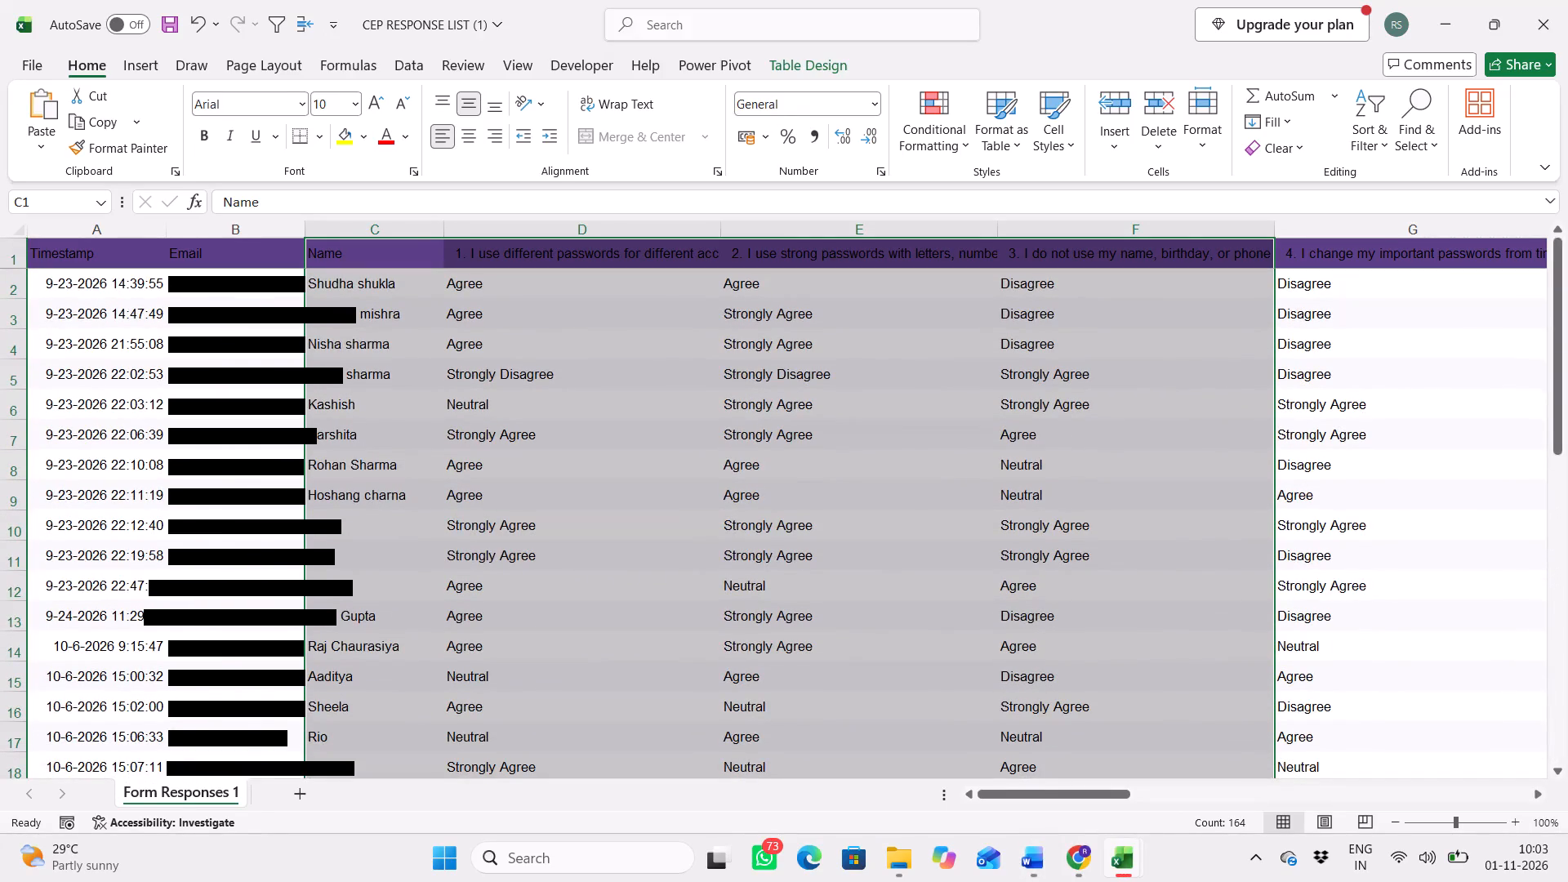
key(ctrl+c)
key(alt+Tab)
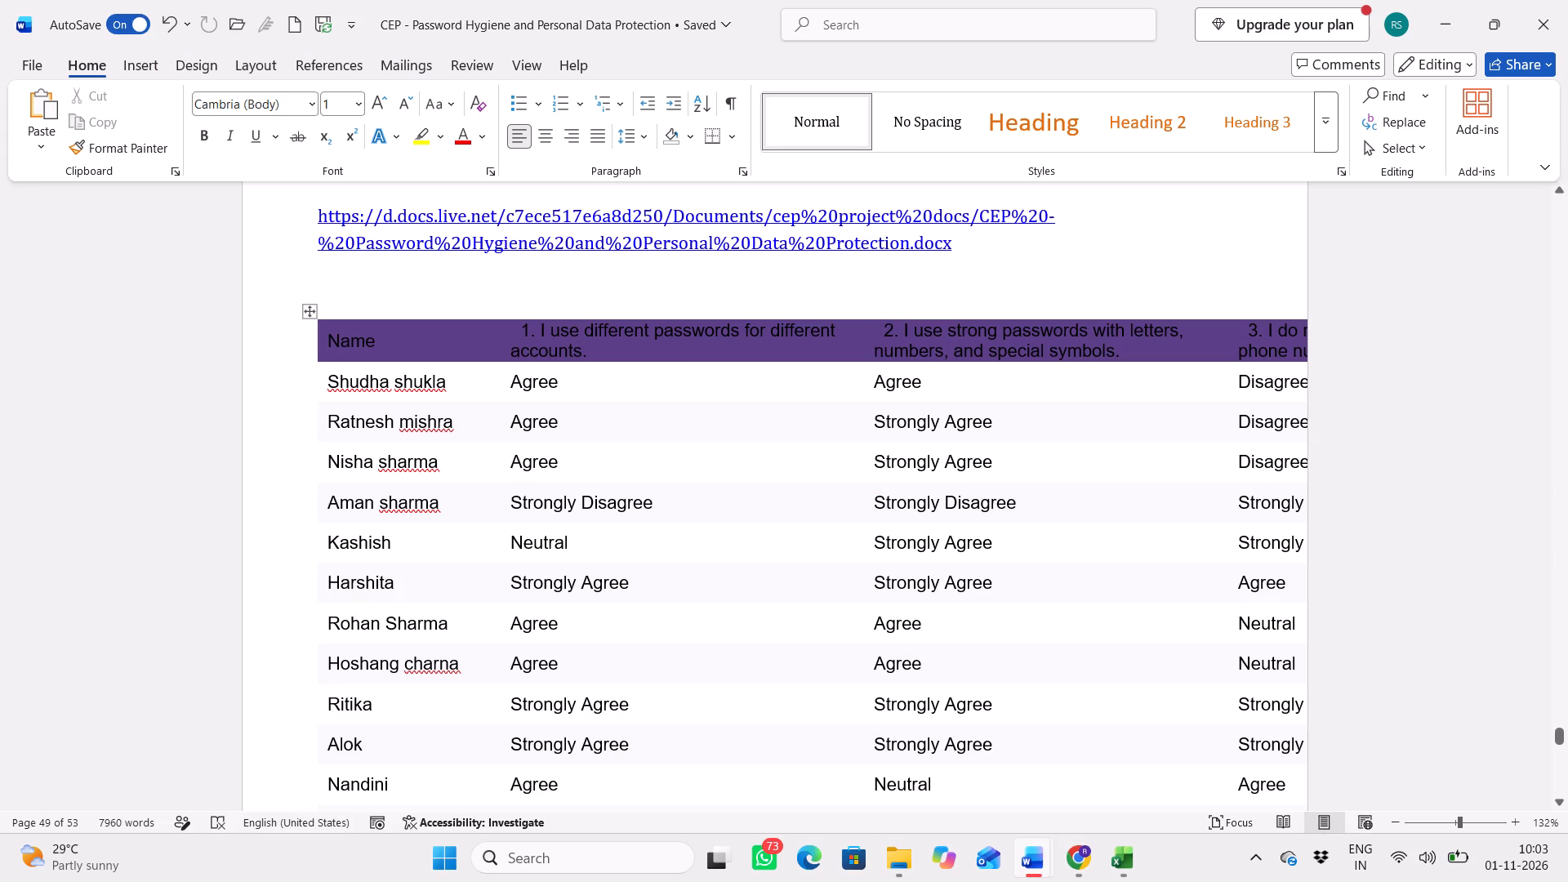
Fit the pasted response table within the page width of the CEP report.
right_click(507, 430)
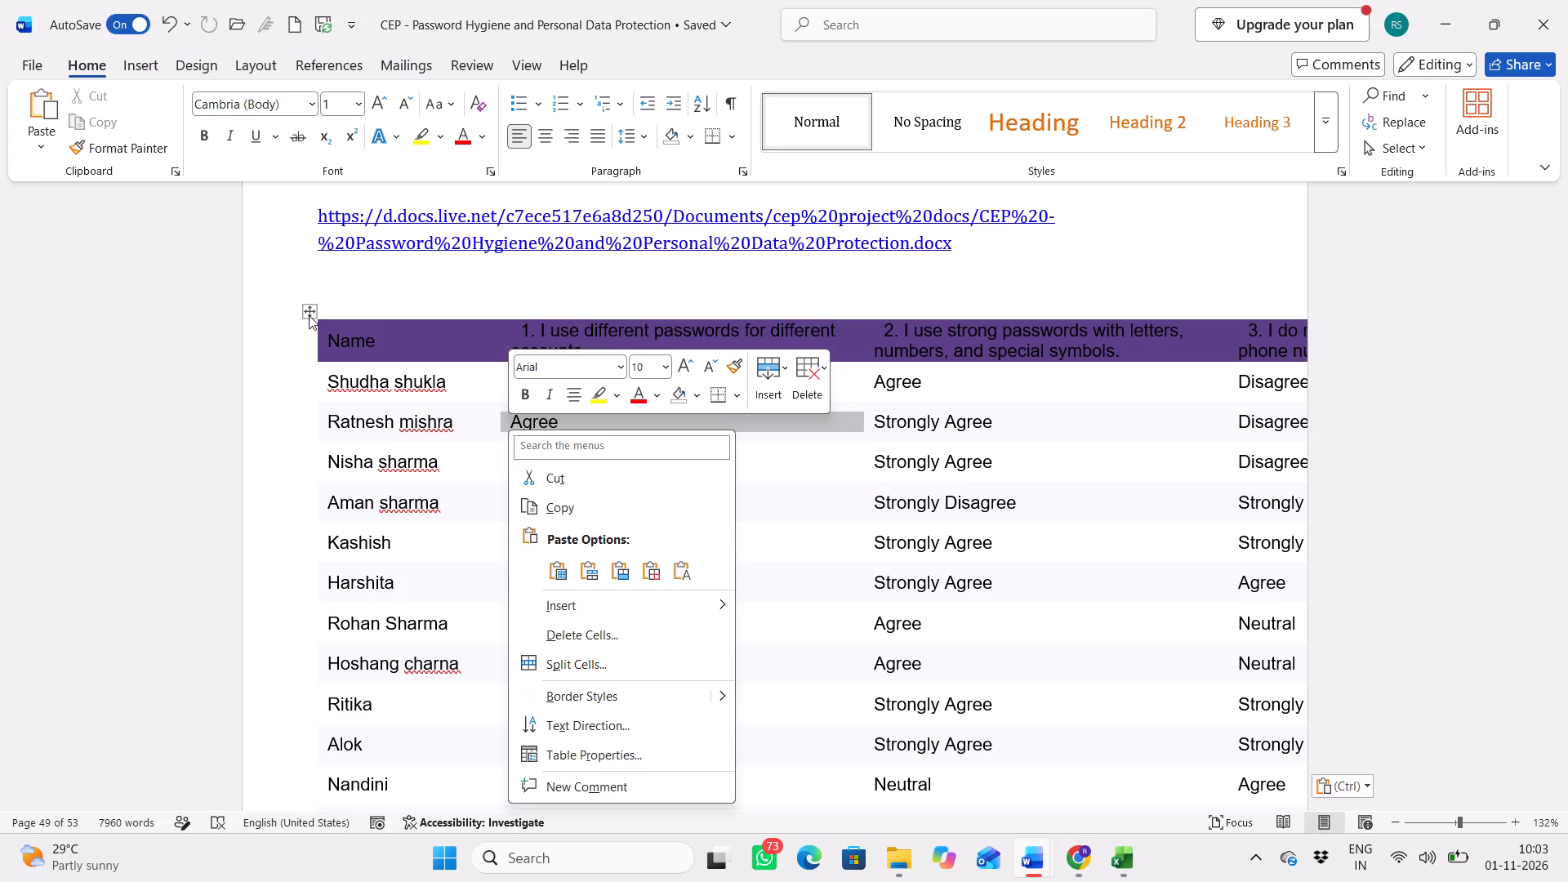
click(309, 314)
click(448, 345)
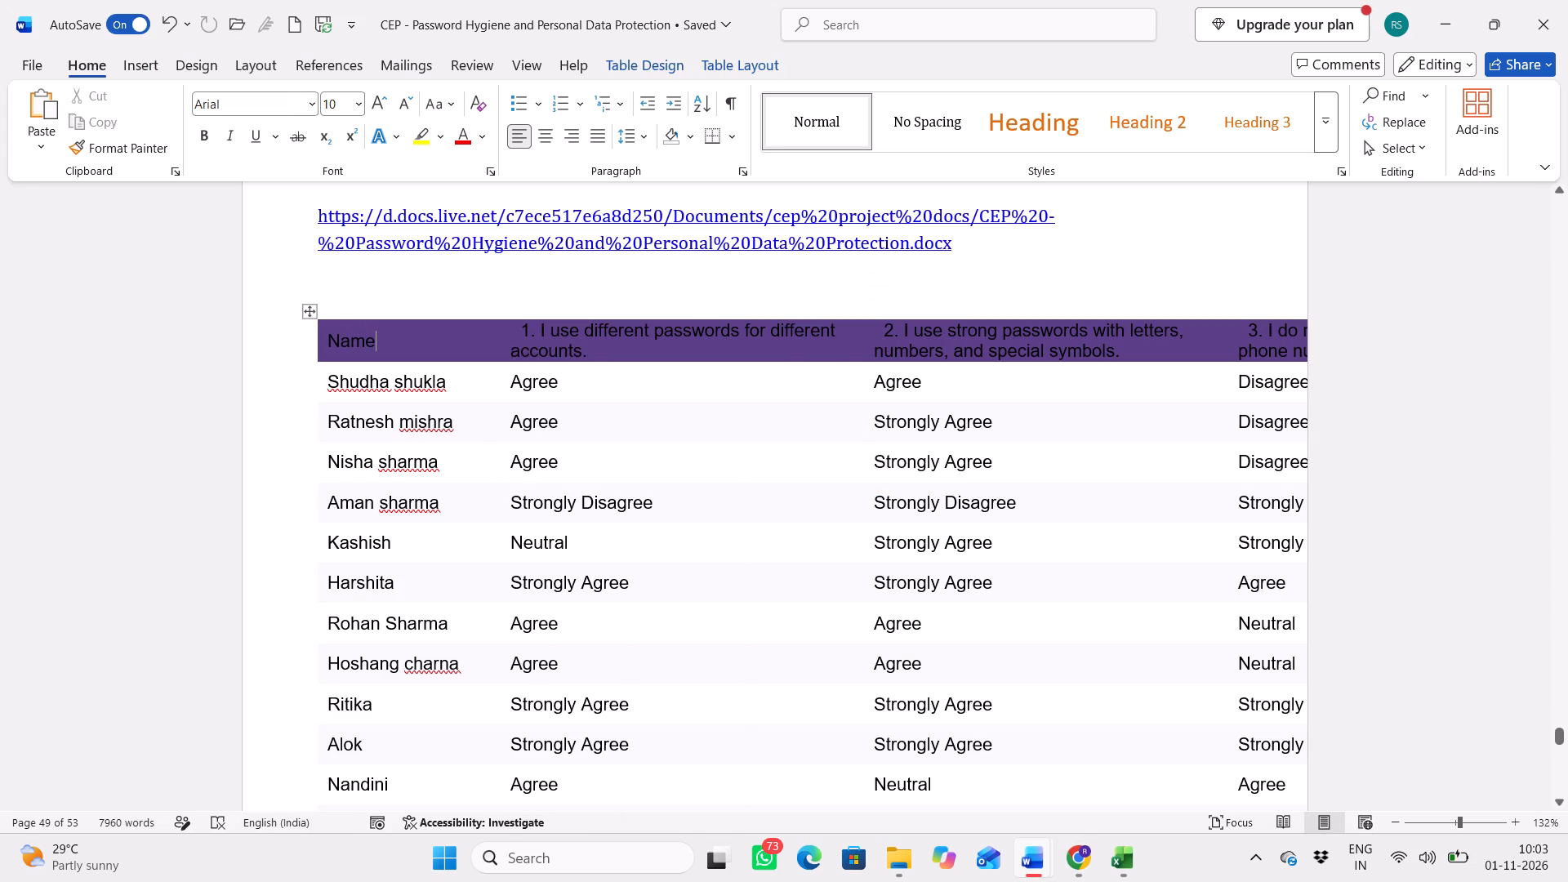
click(258, 68)
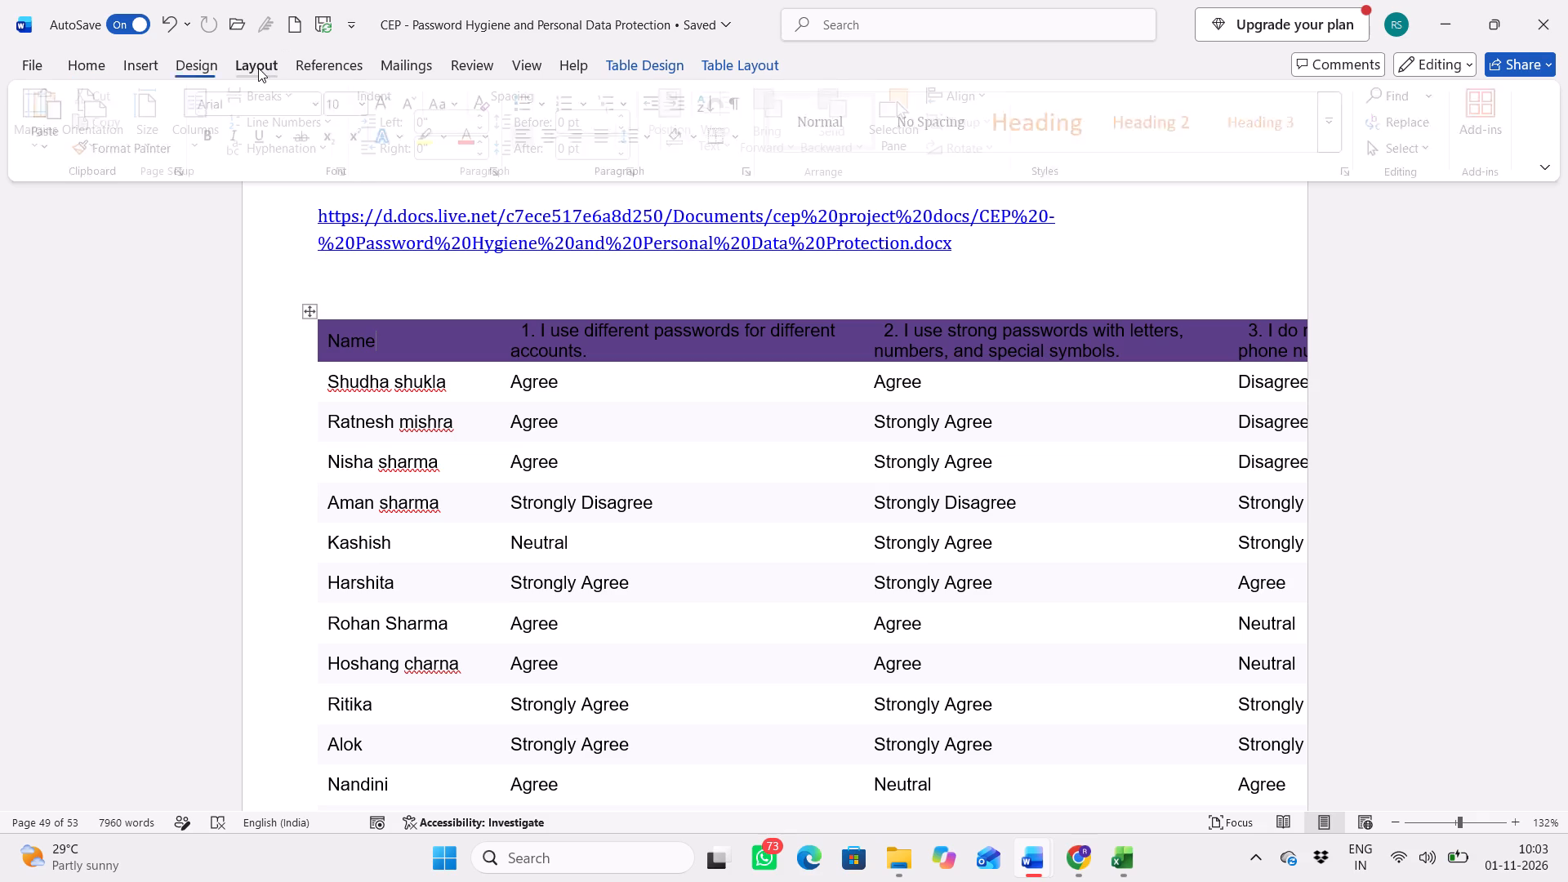
key(alt+Tab)
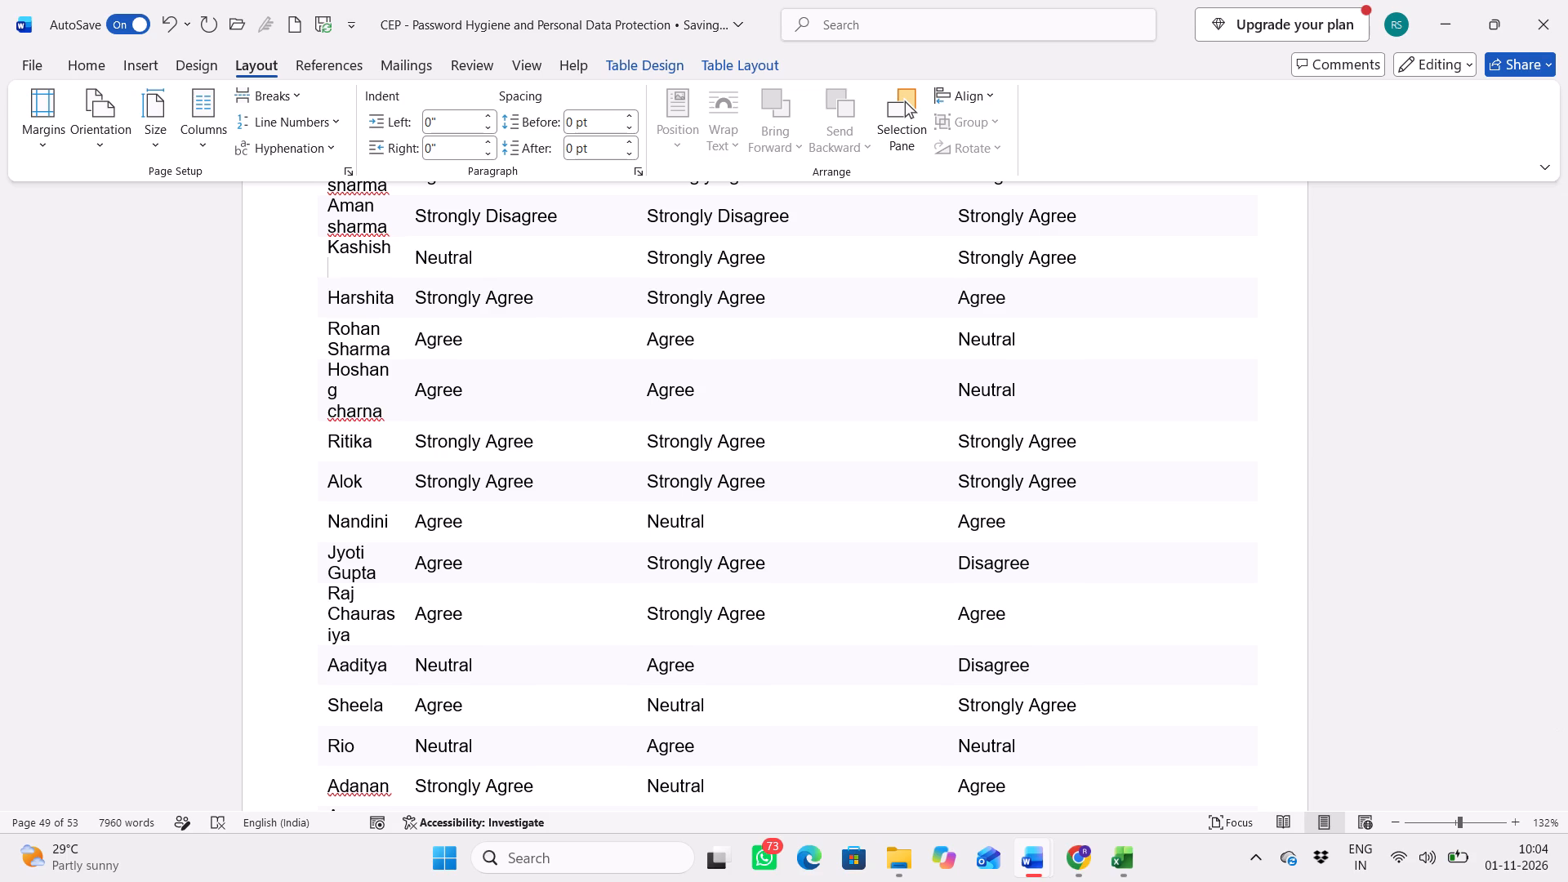
Add the surname Mishra on the second line of the fifth respondent's Name cell in the response table.
key(shift+m)
key(BackSpace)
key(shift+m)
key(BackSpace)
text(ishra)
Review the response table across its pages and the questionnaire pages that follow it in the CEP report.
scroll(395, 265, down, 1)
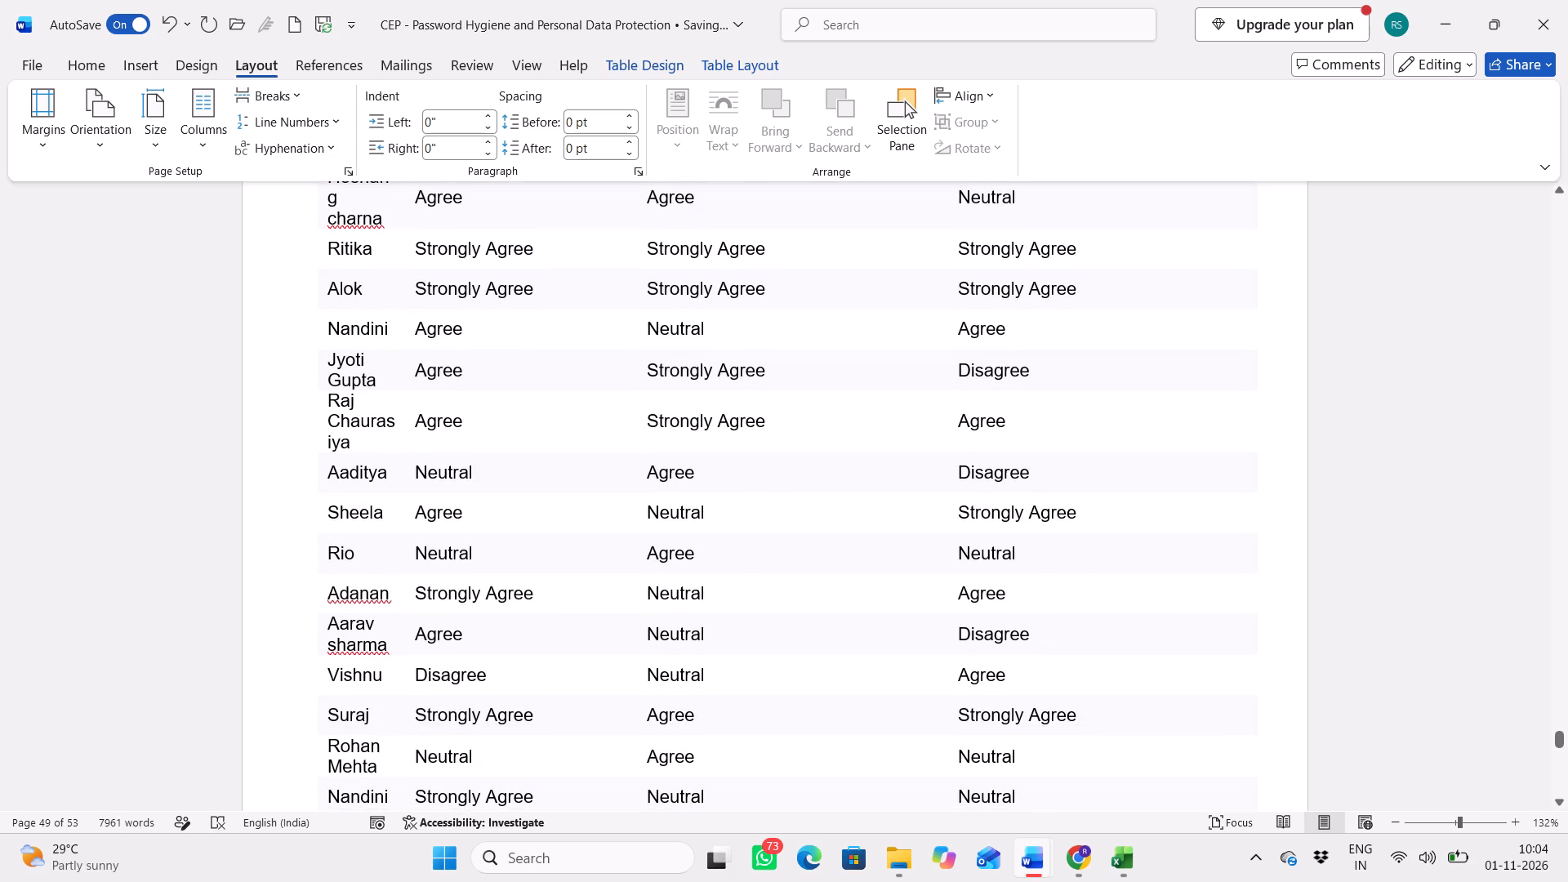
scroll(442, 432, up, 4)
scroll(442, 432, down, 2)
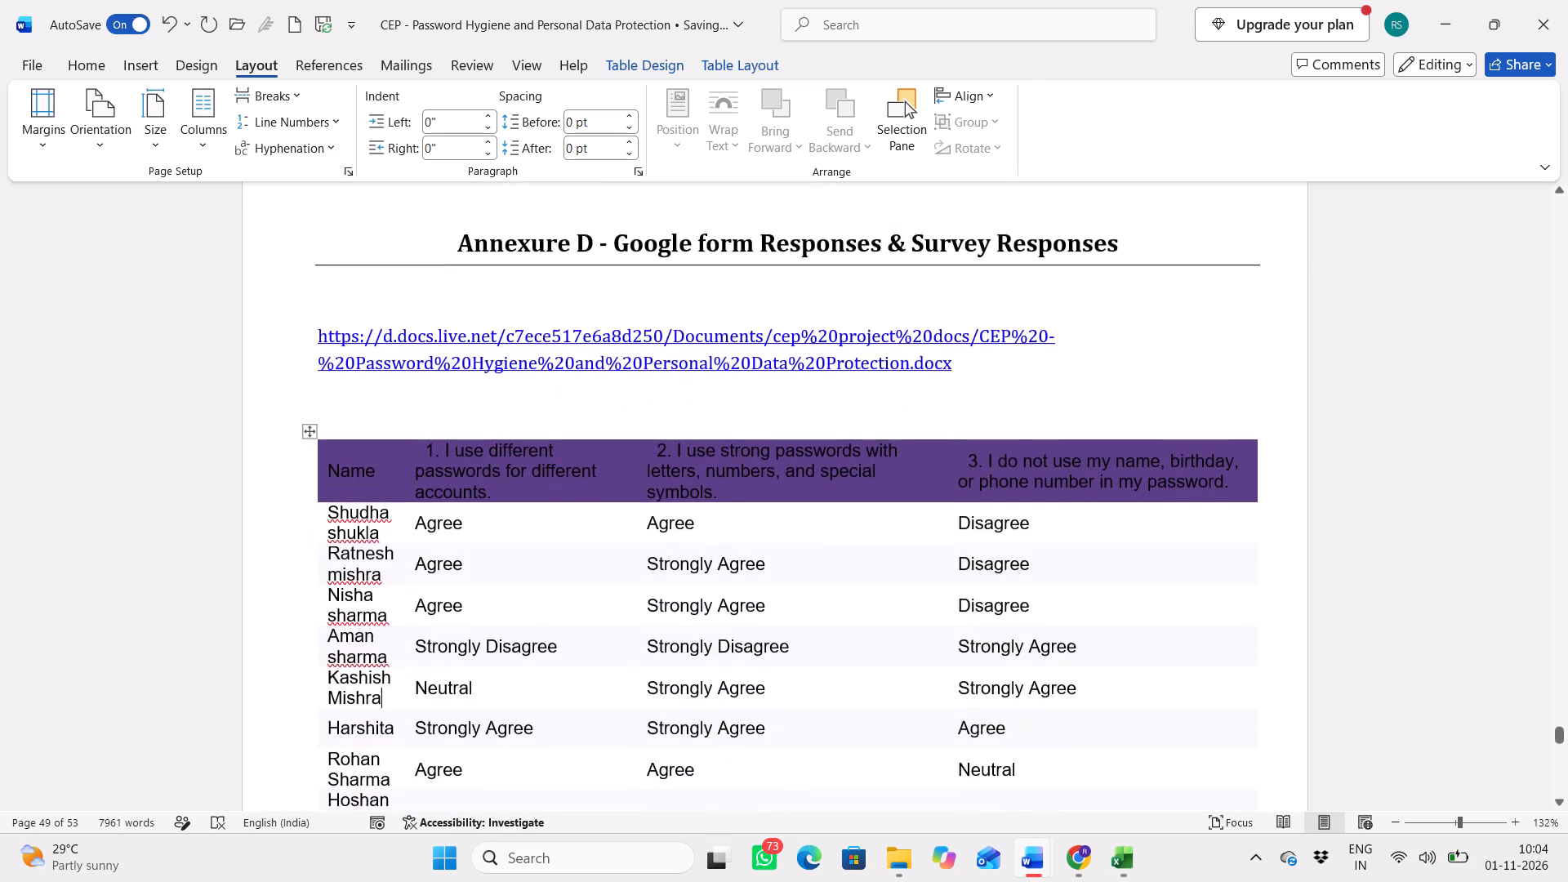
scroll(442, 432, down, 6)
scroll(442, 432, up, 1)
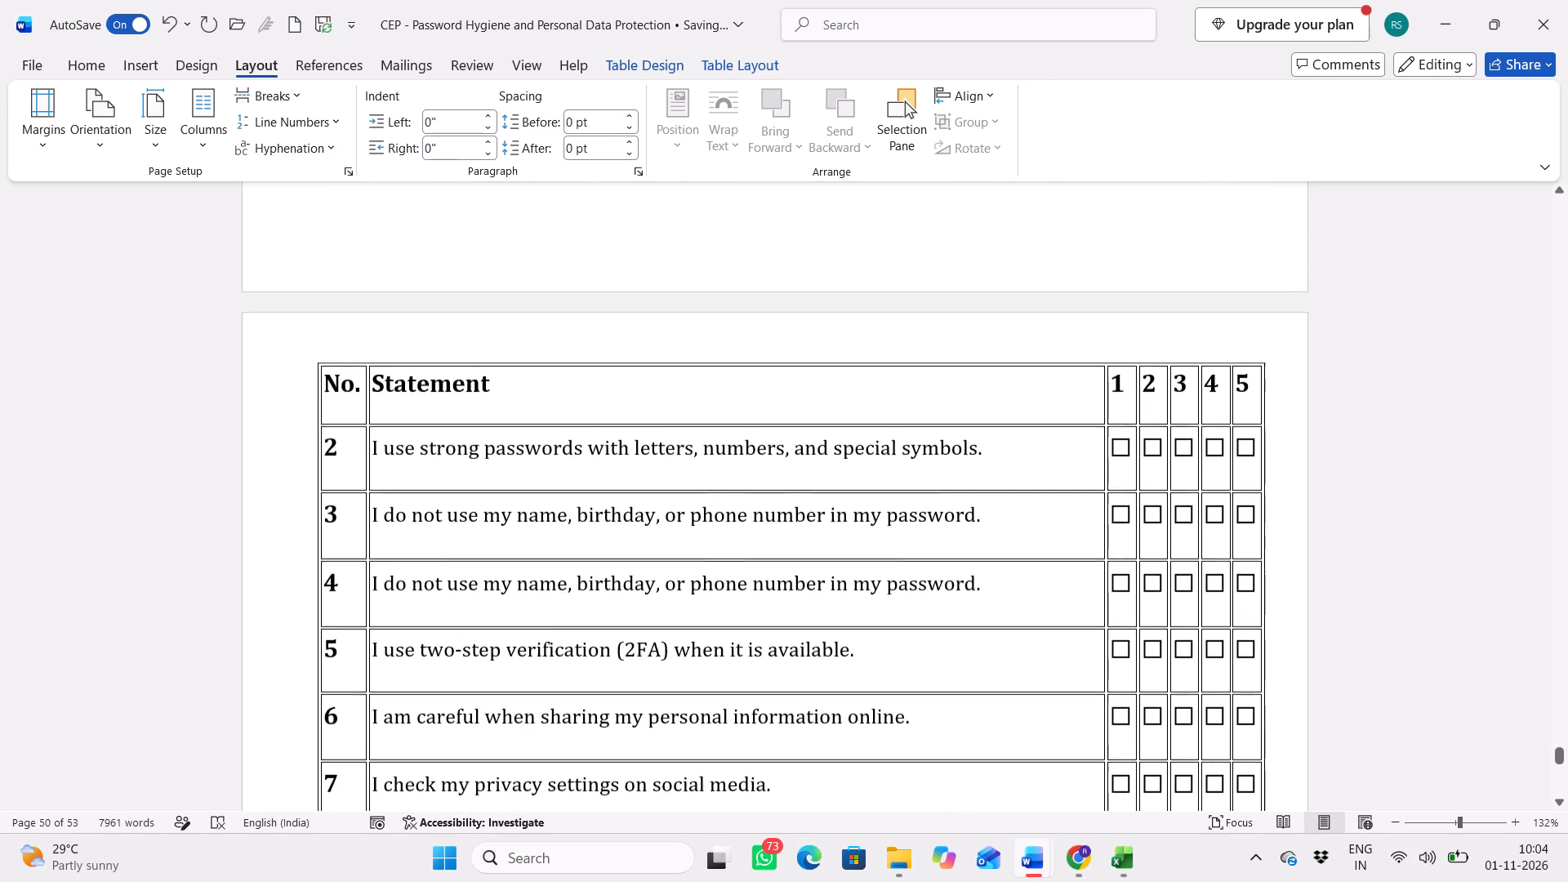
scroll(442, 432, up, 7)
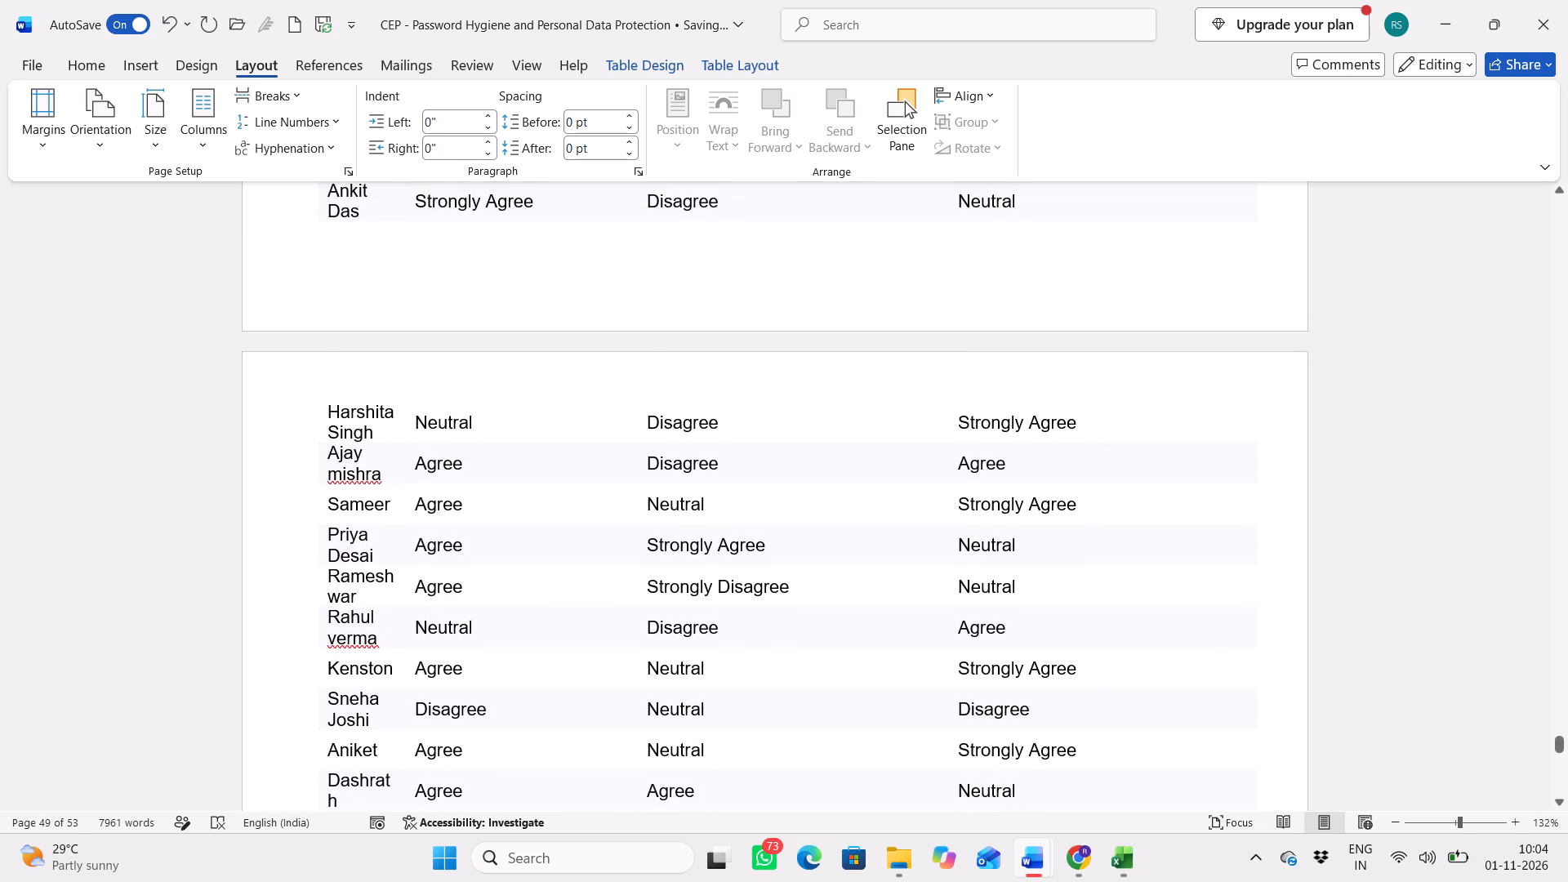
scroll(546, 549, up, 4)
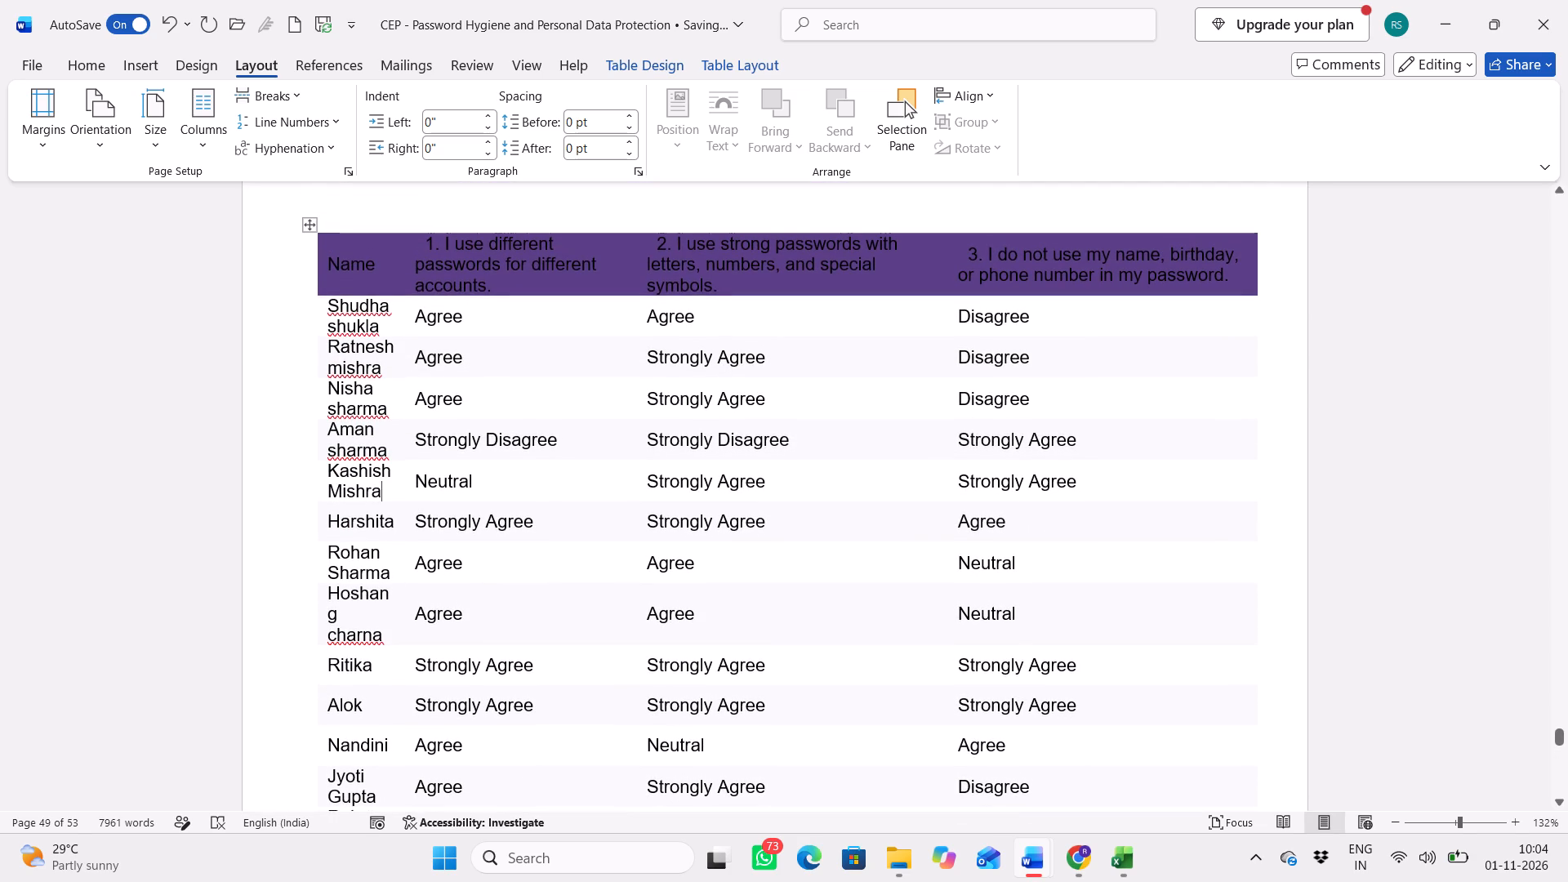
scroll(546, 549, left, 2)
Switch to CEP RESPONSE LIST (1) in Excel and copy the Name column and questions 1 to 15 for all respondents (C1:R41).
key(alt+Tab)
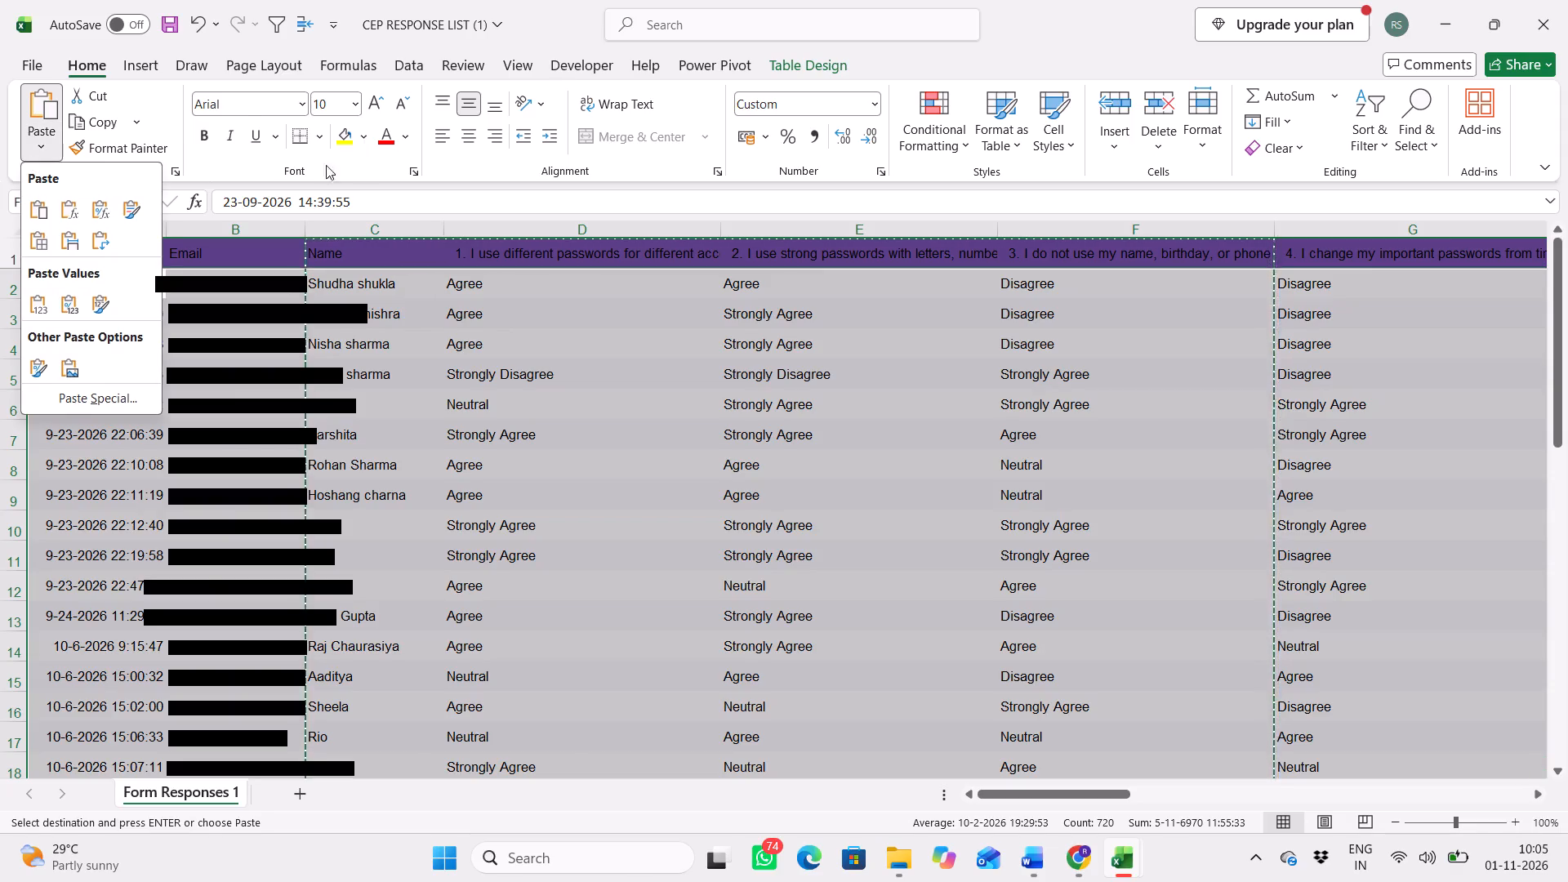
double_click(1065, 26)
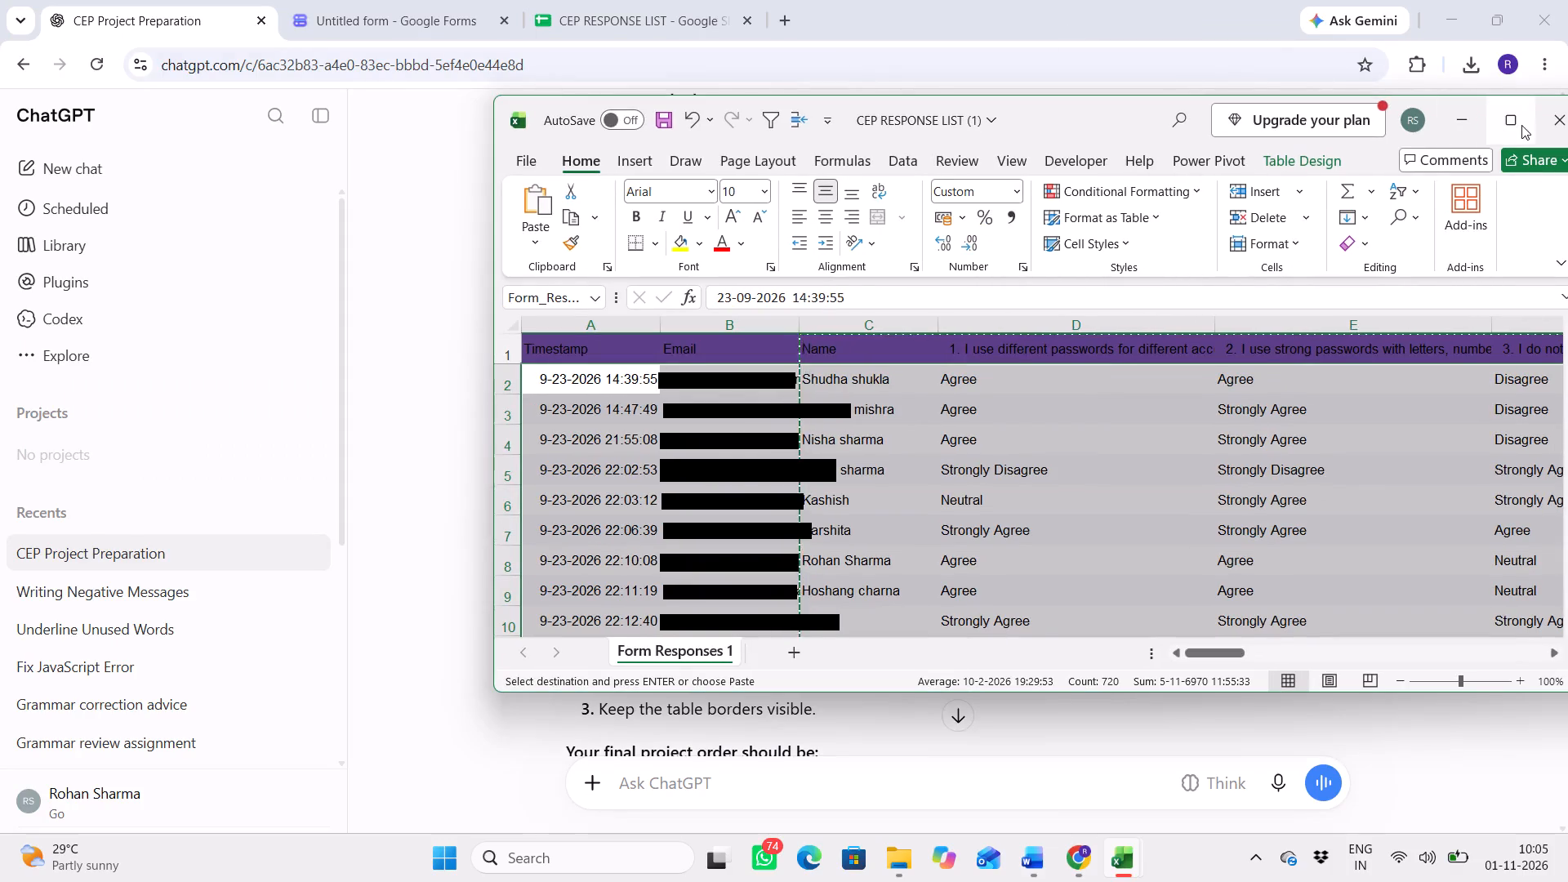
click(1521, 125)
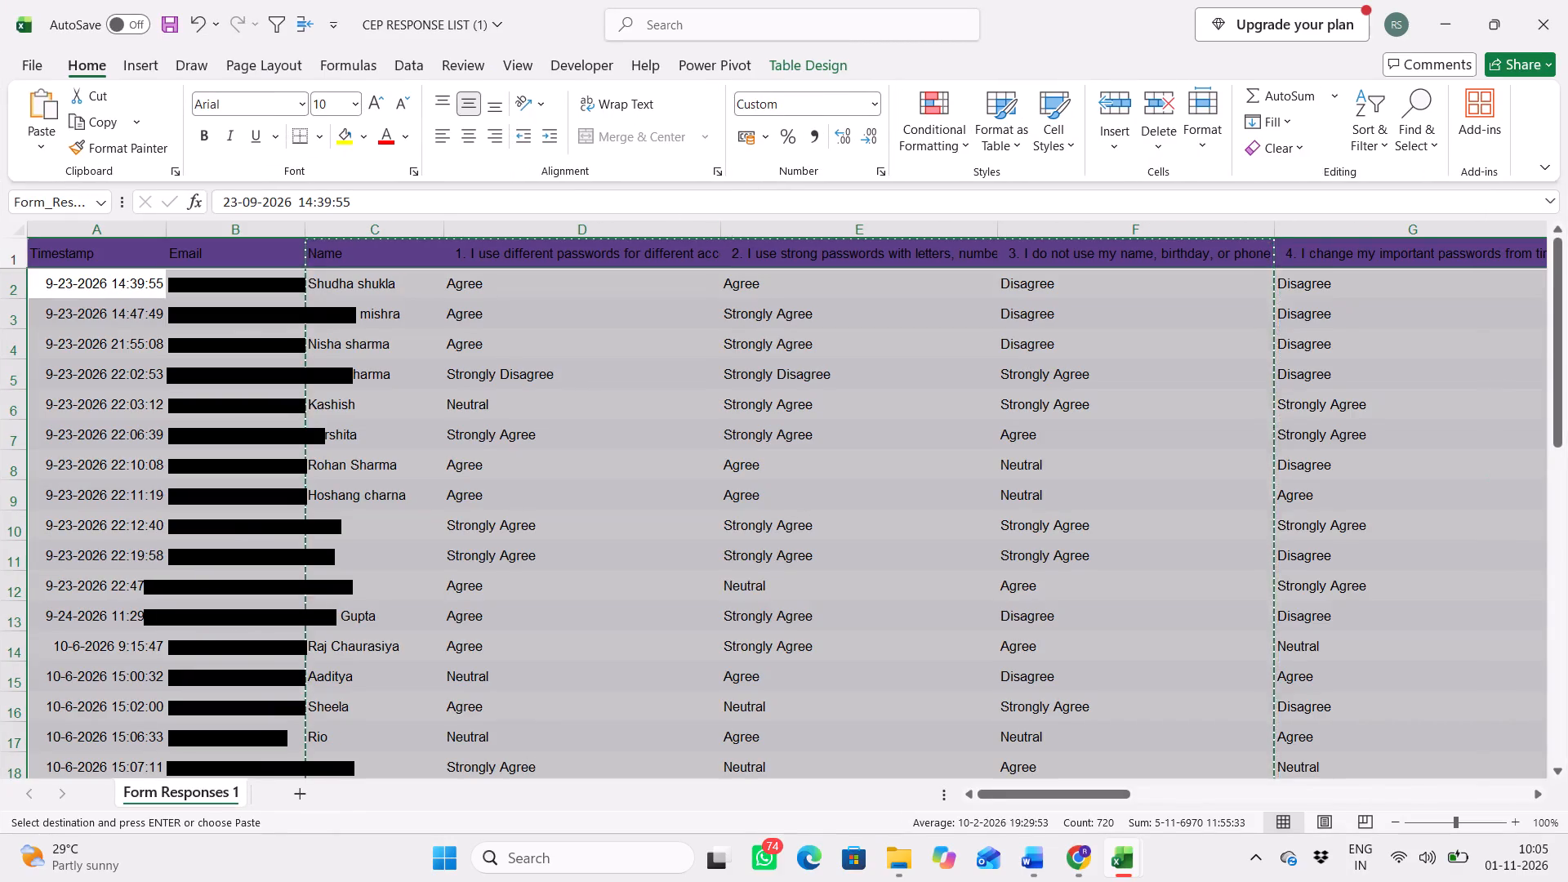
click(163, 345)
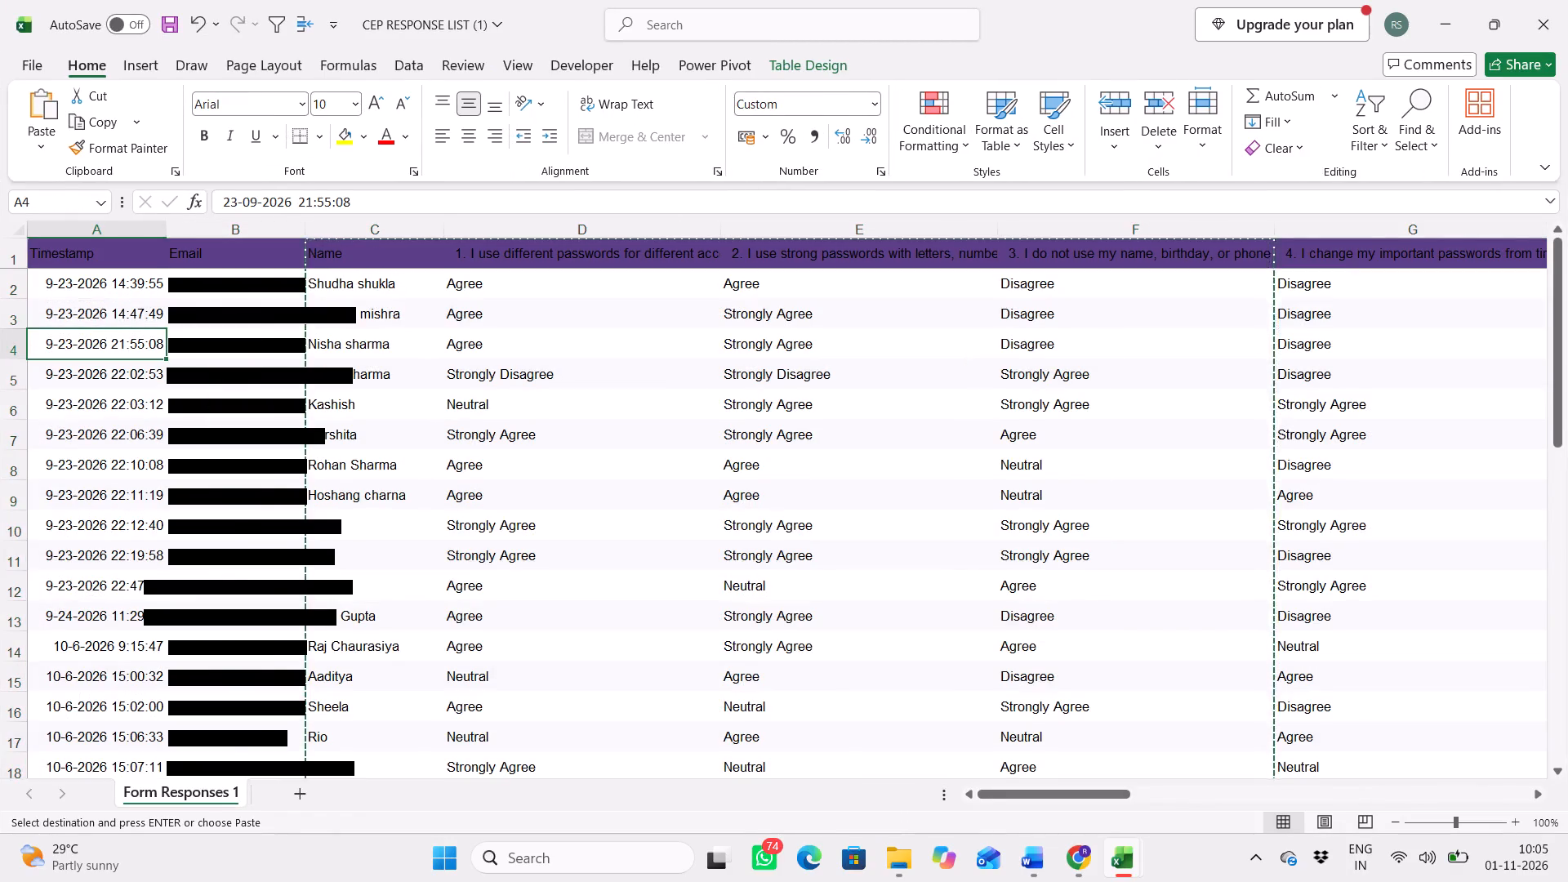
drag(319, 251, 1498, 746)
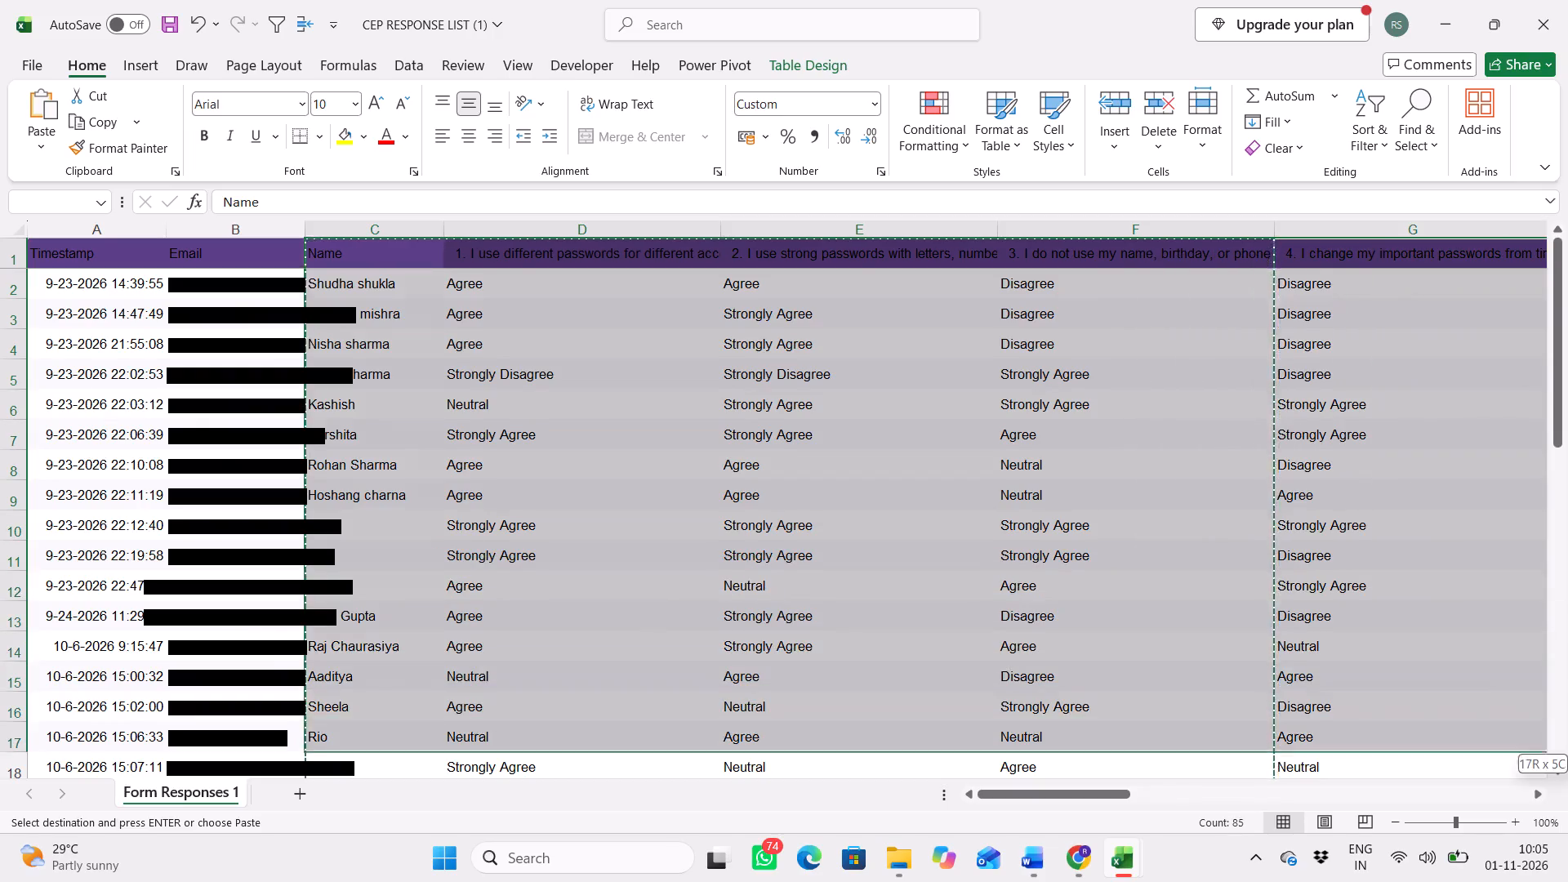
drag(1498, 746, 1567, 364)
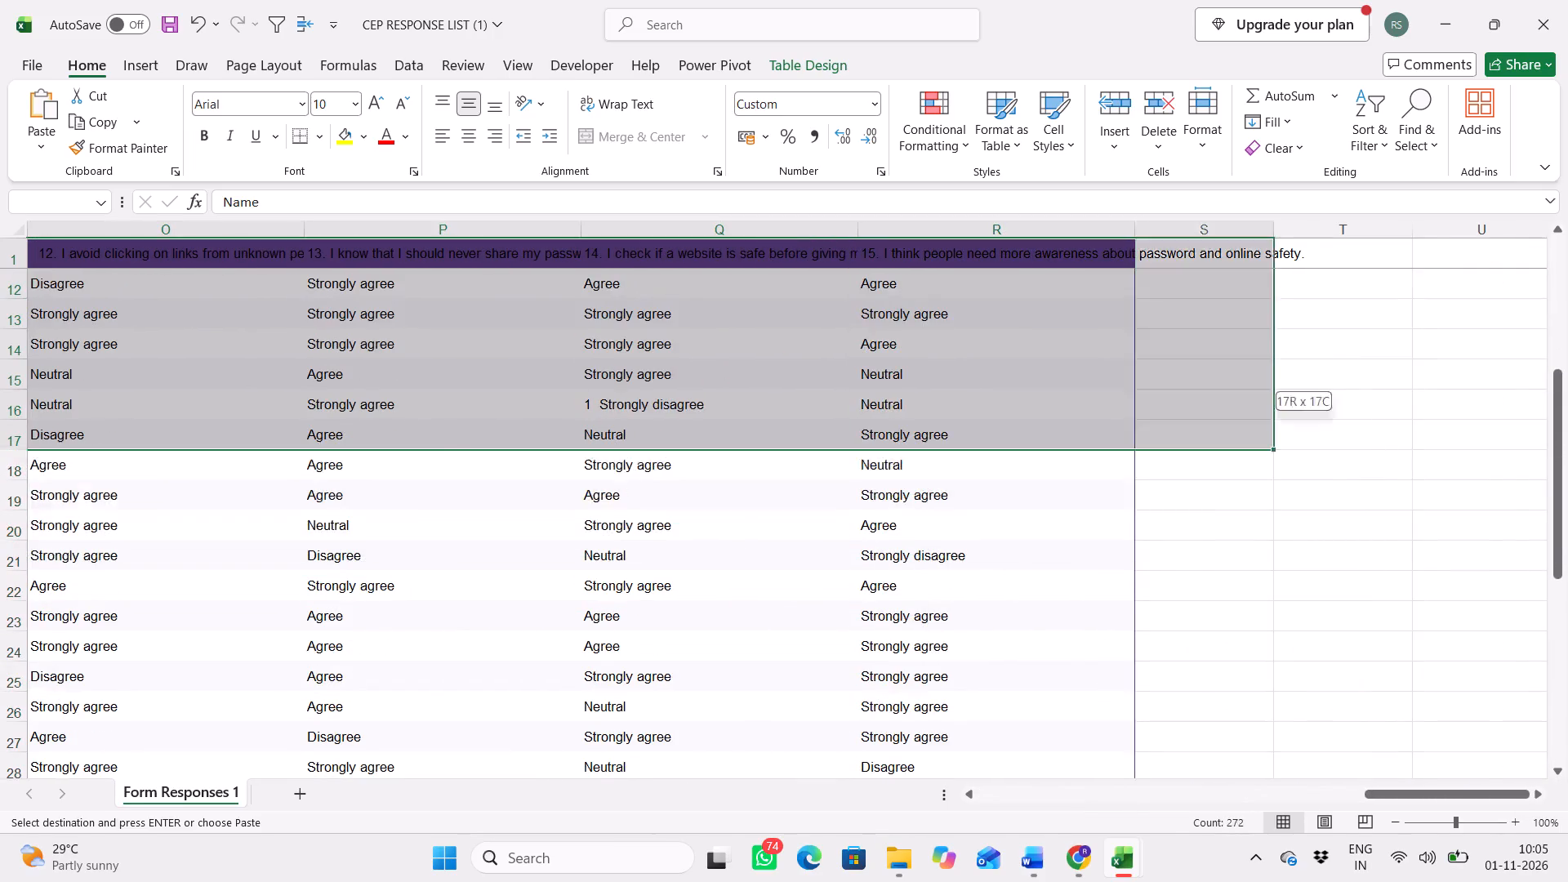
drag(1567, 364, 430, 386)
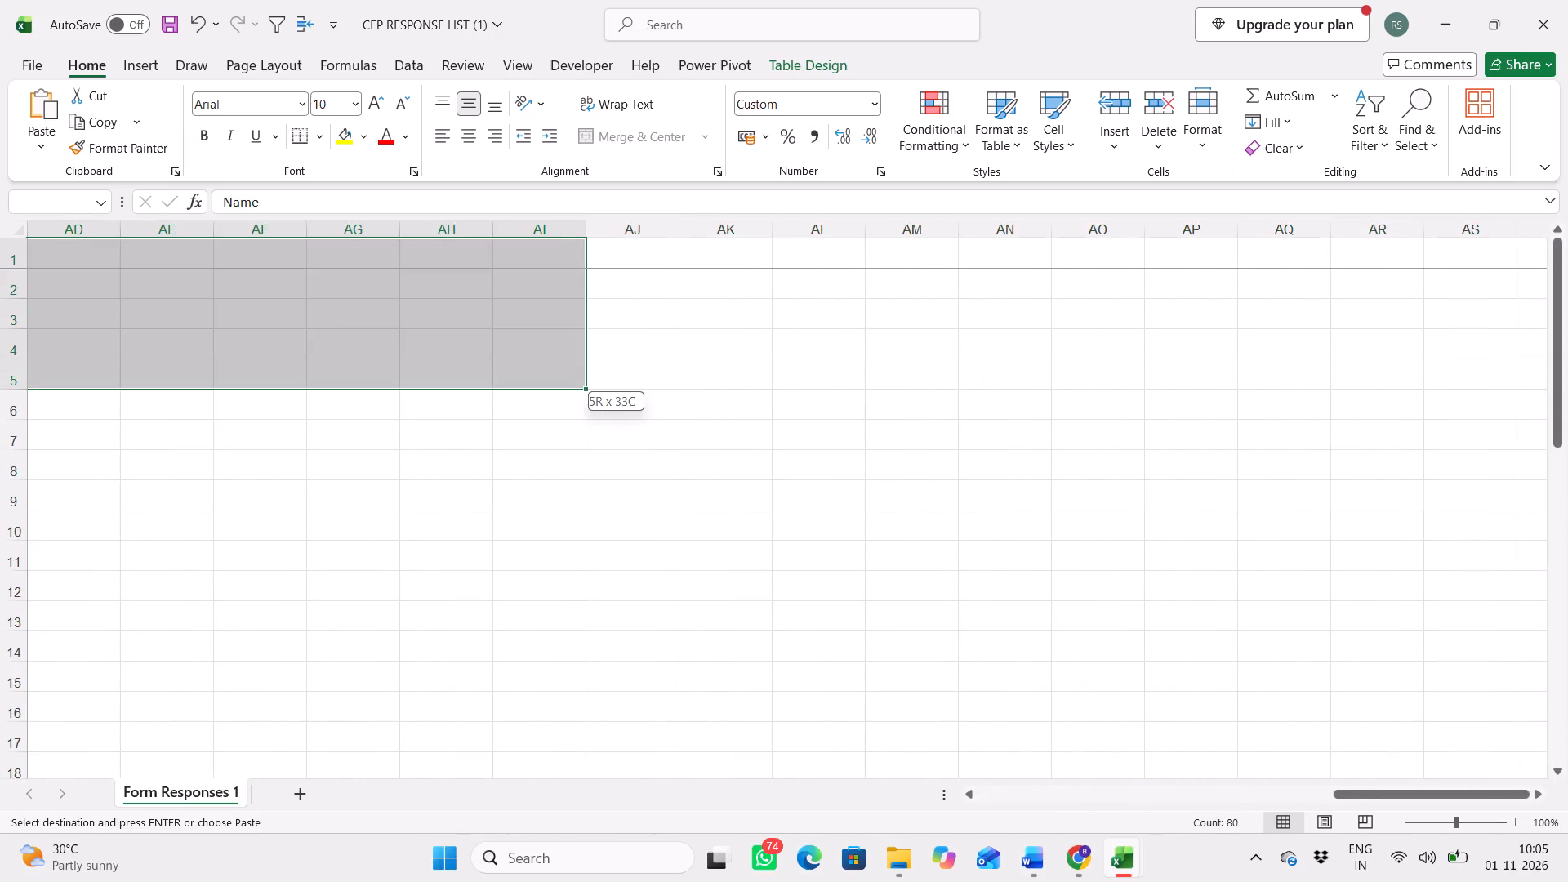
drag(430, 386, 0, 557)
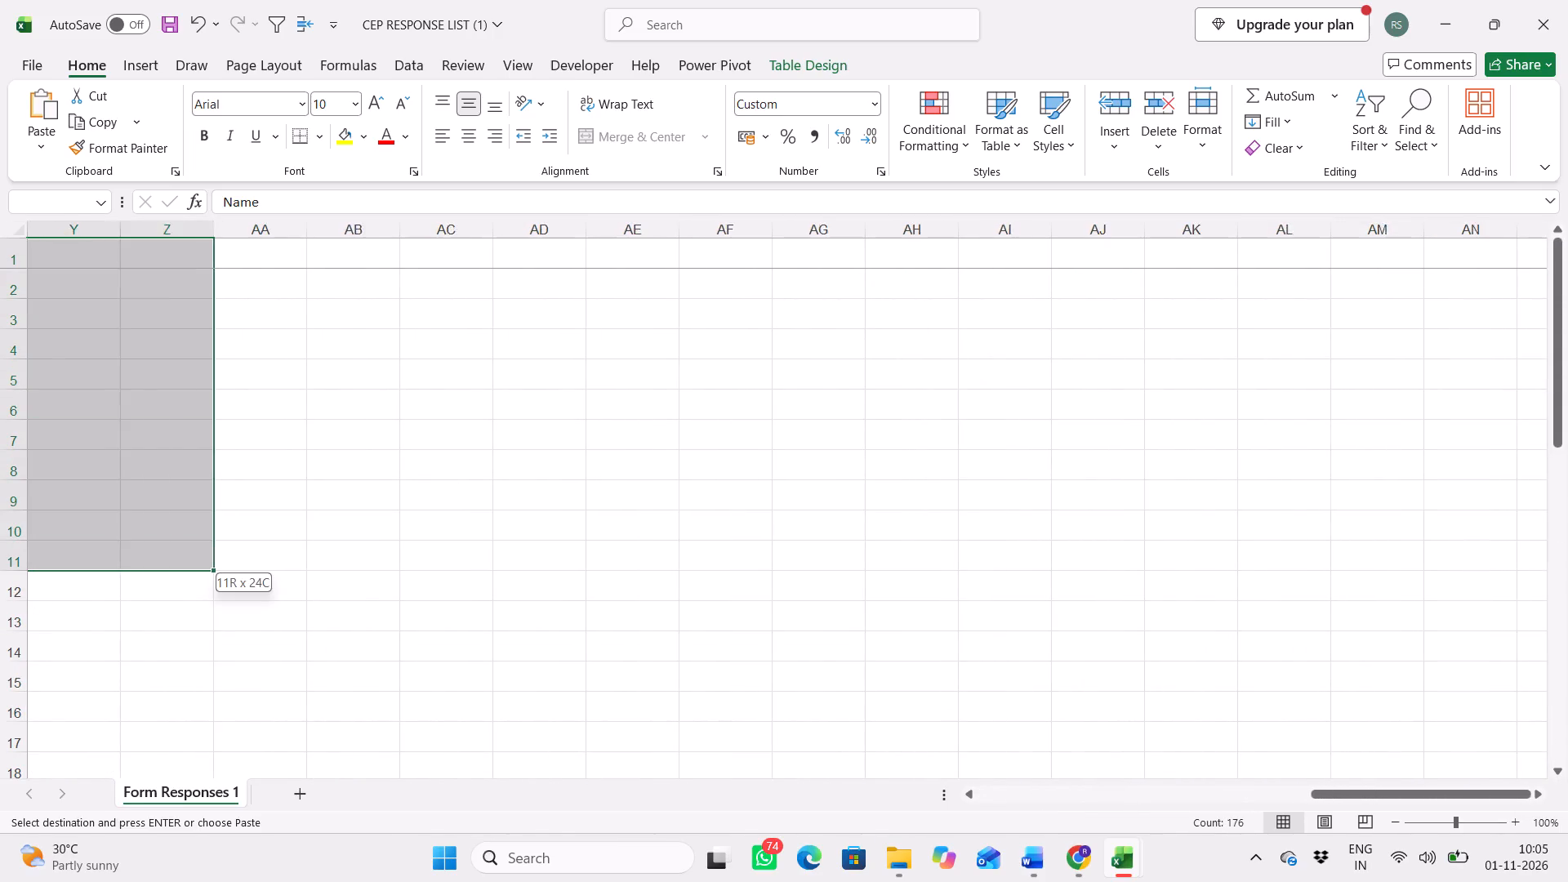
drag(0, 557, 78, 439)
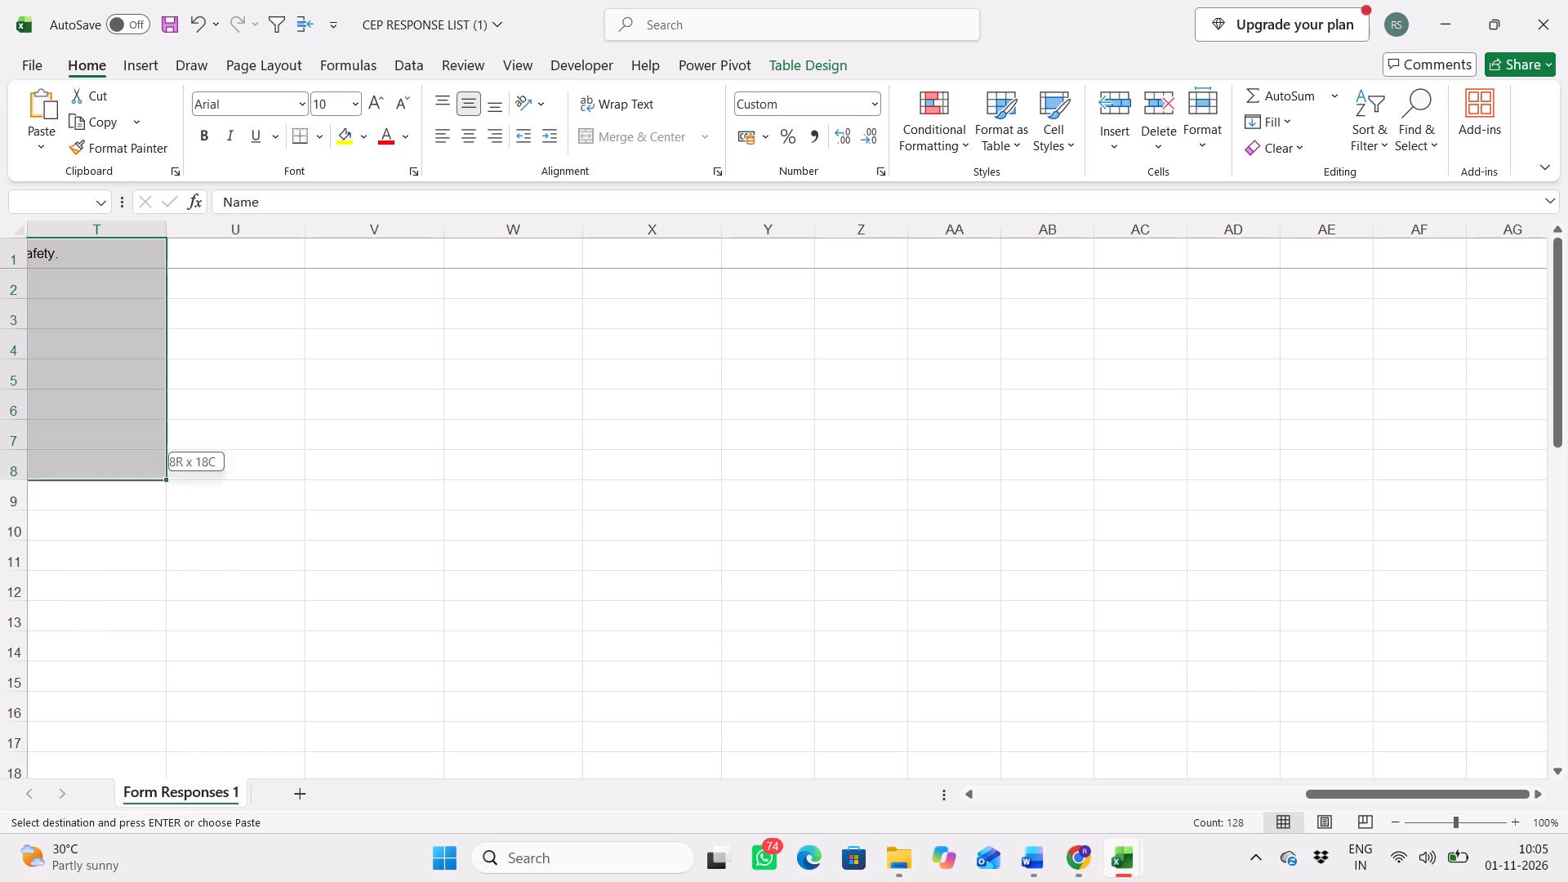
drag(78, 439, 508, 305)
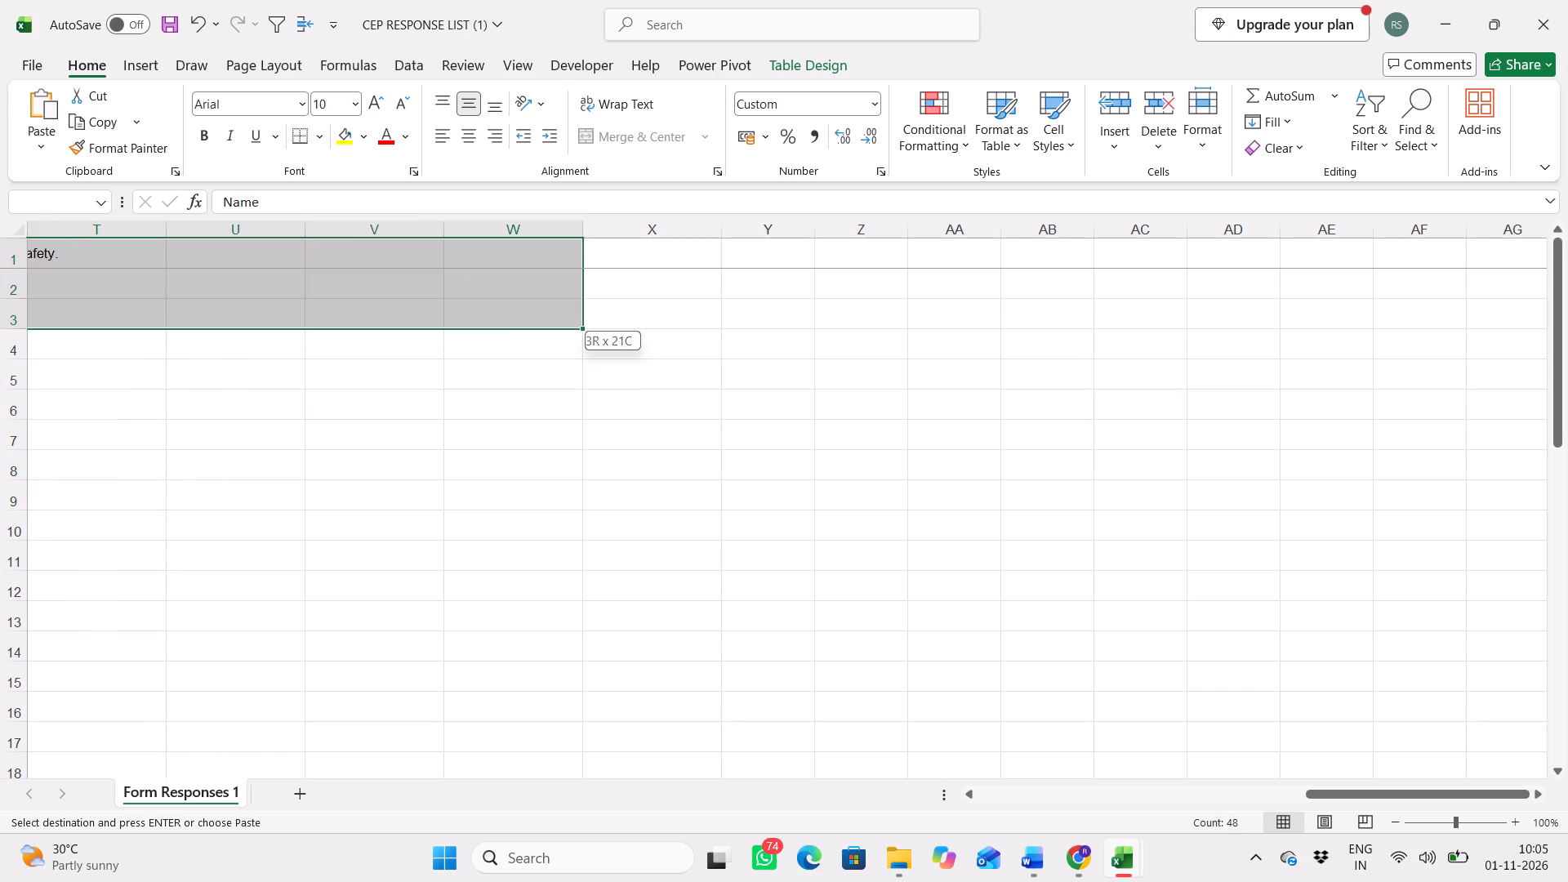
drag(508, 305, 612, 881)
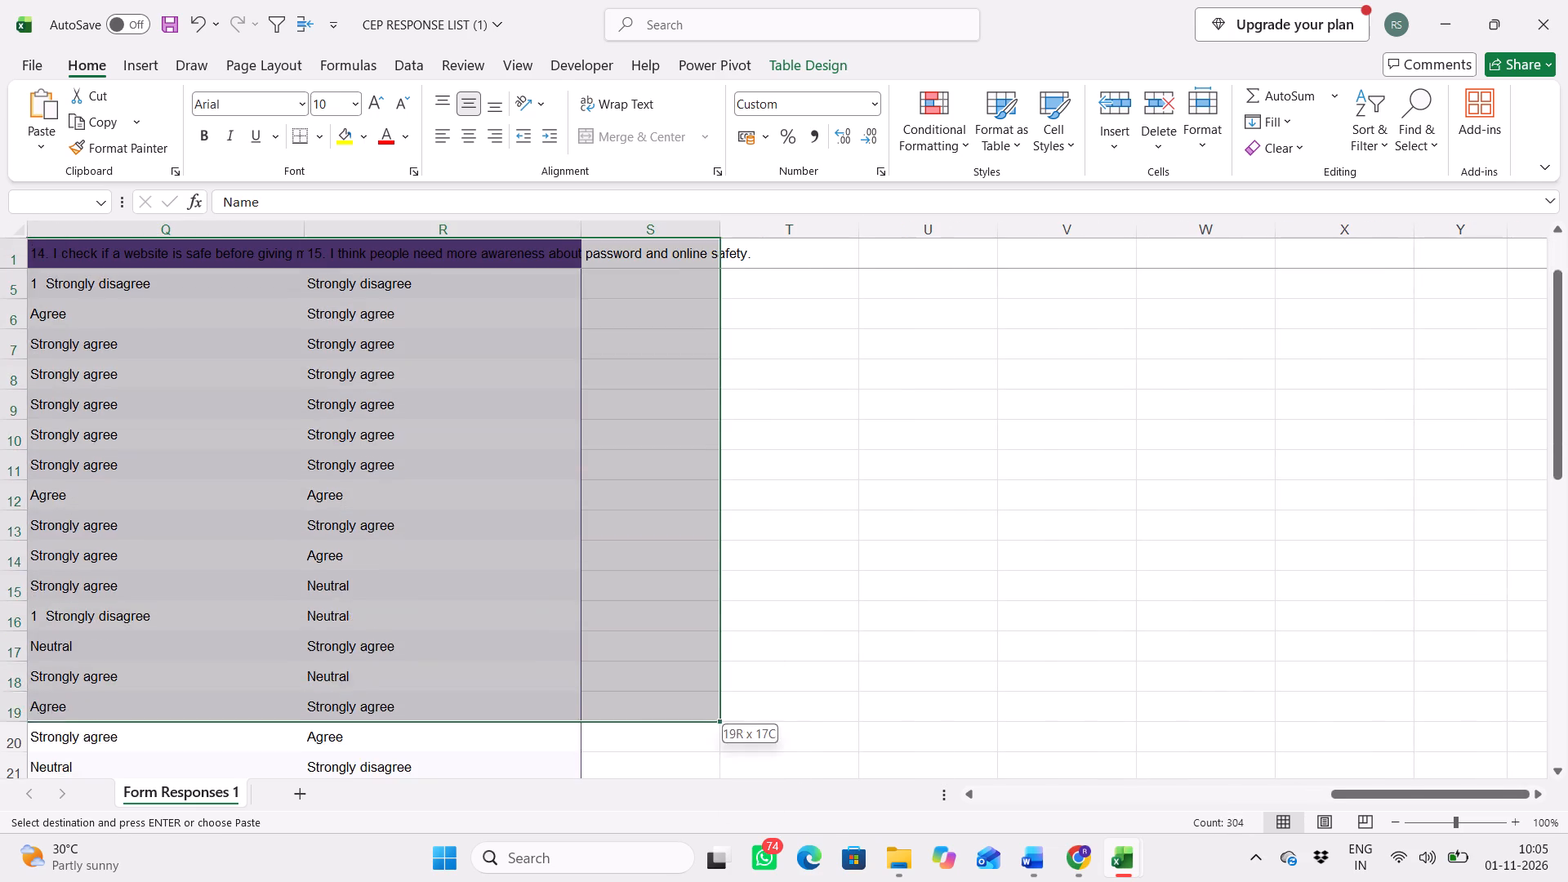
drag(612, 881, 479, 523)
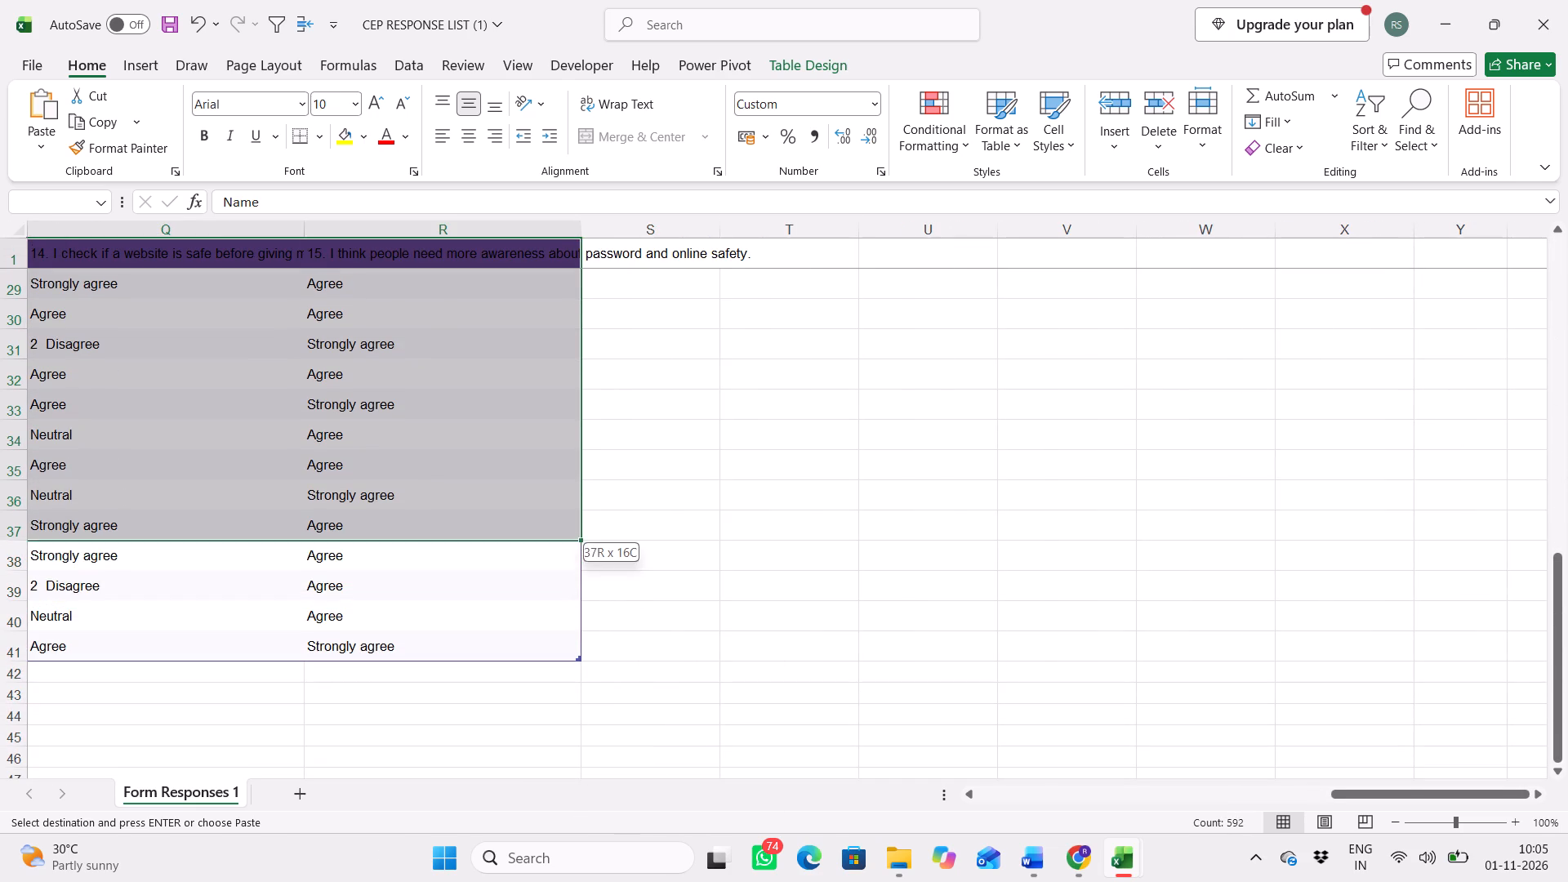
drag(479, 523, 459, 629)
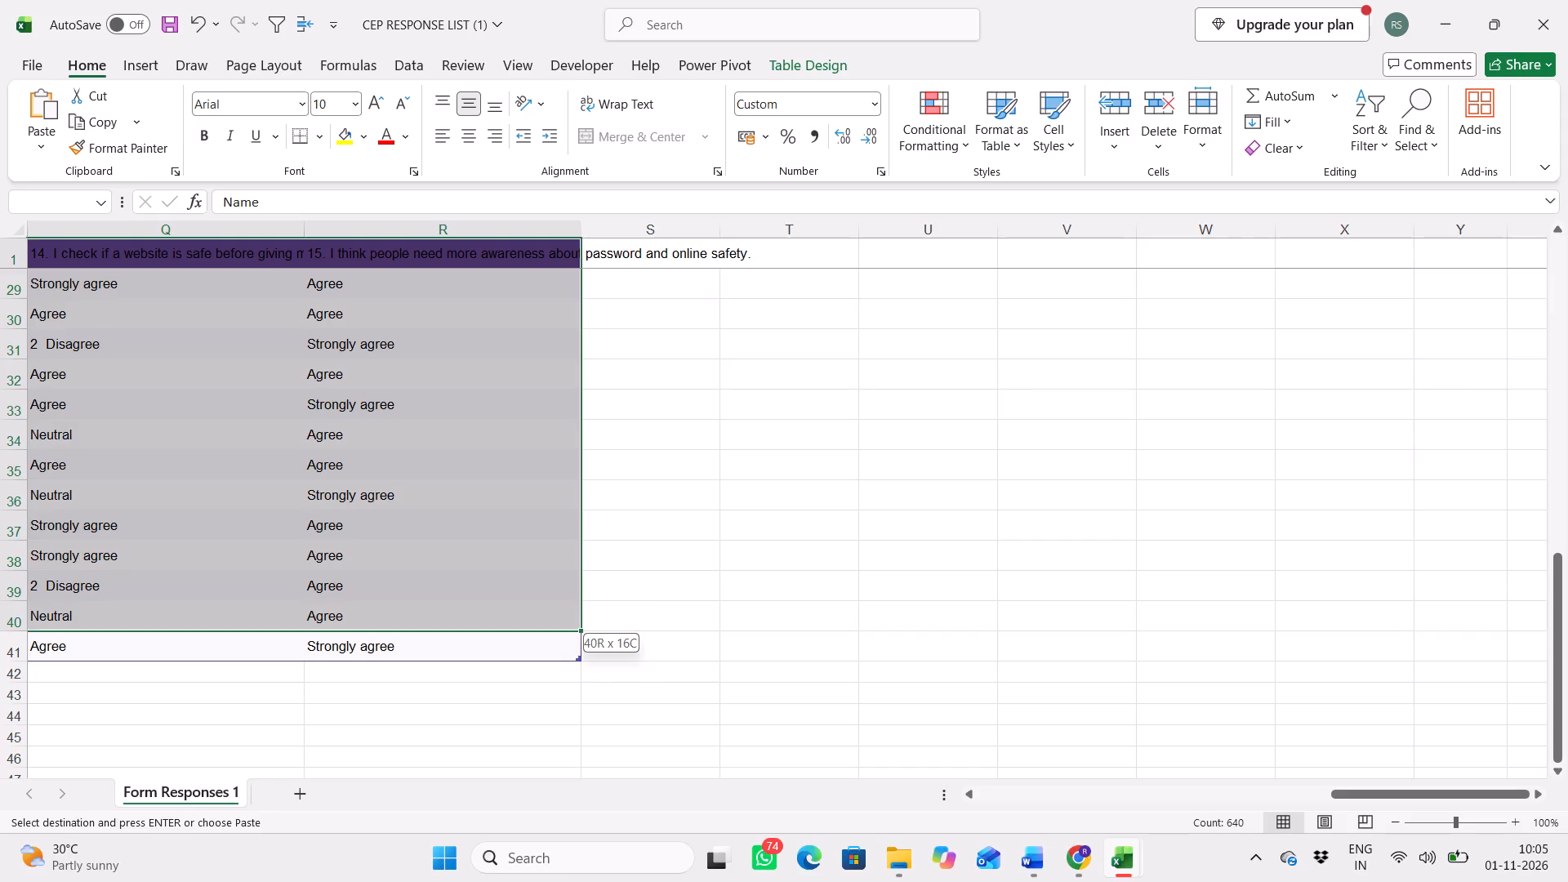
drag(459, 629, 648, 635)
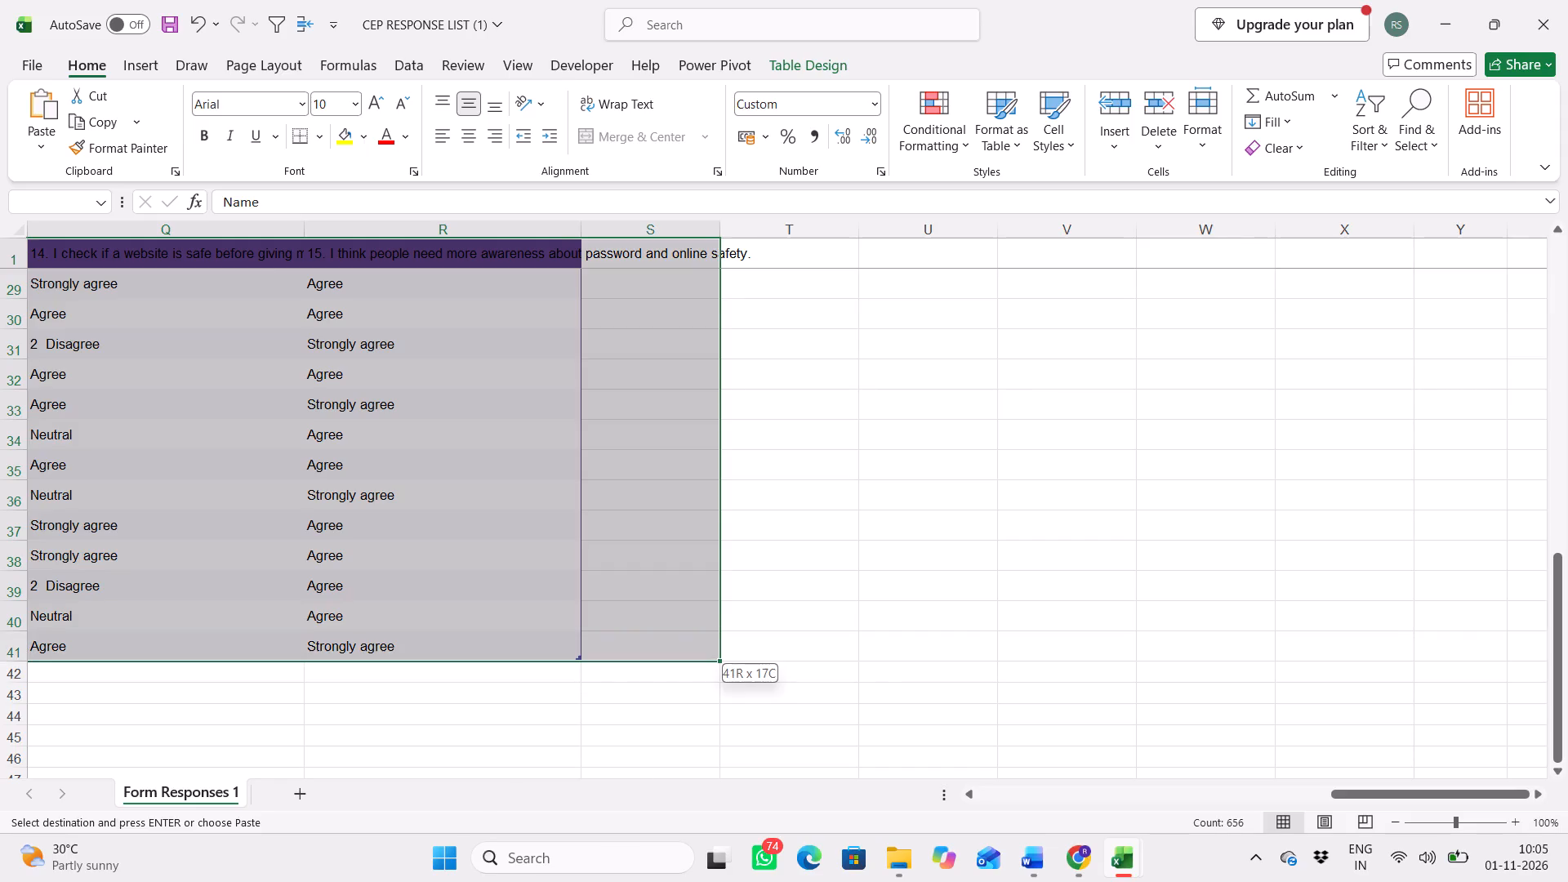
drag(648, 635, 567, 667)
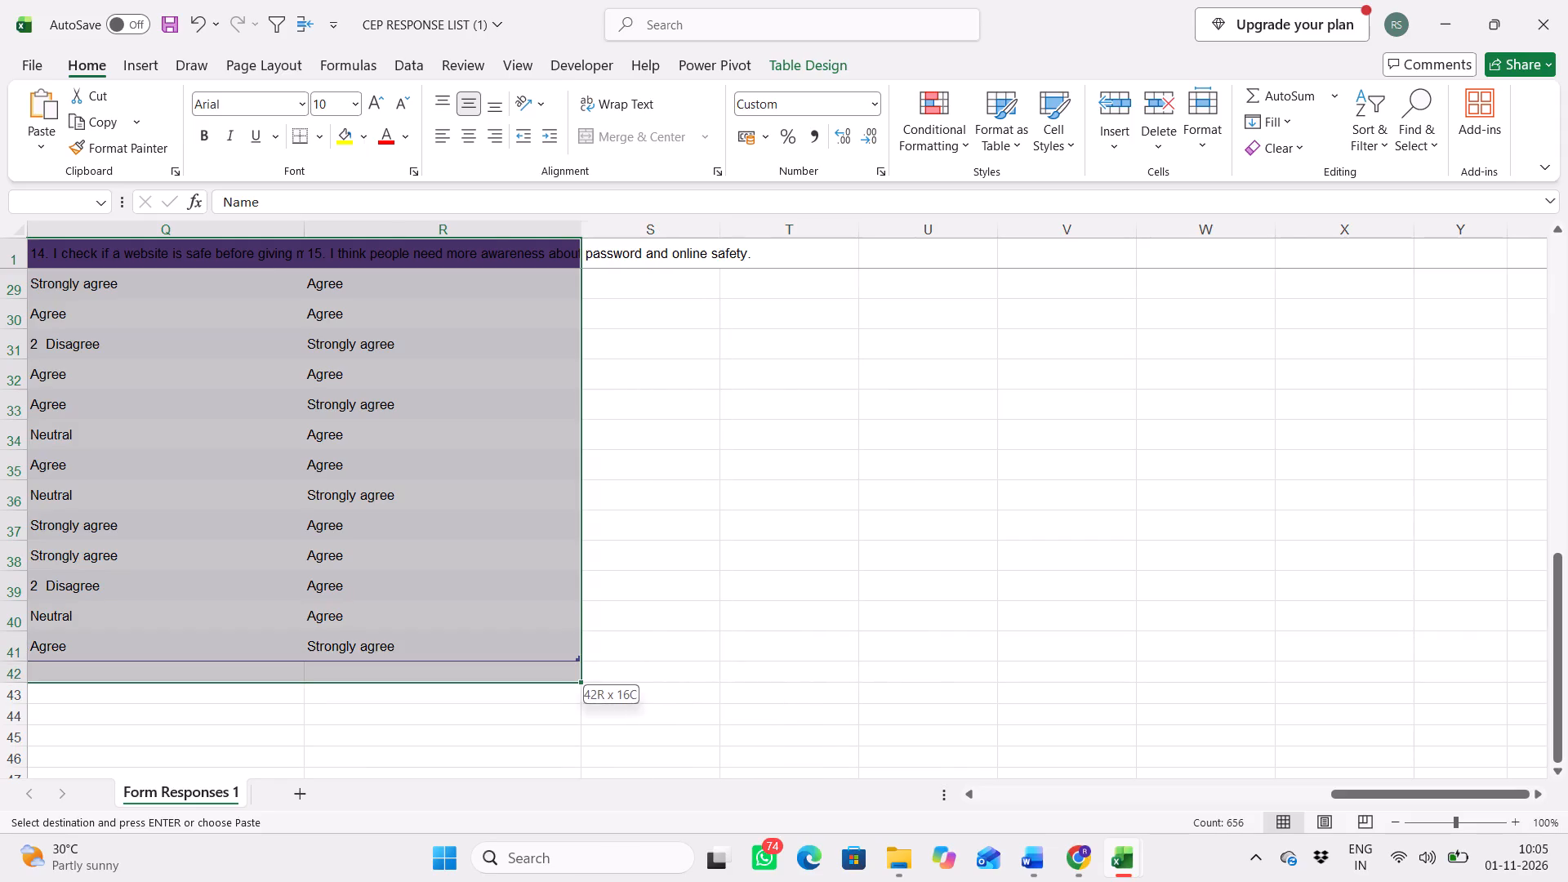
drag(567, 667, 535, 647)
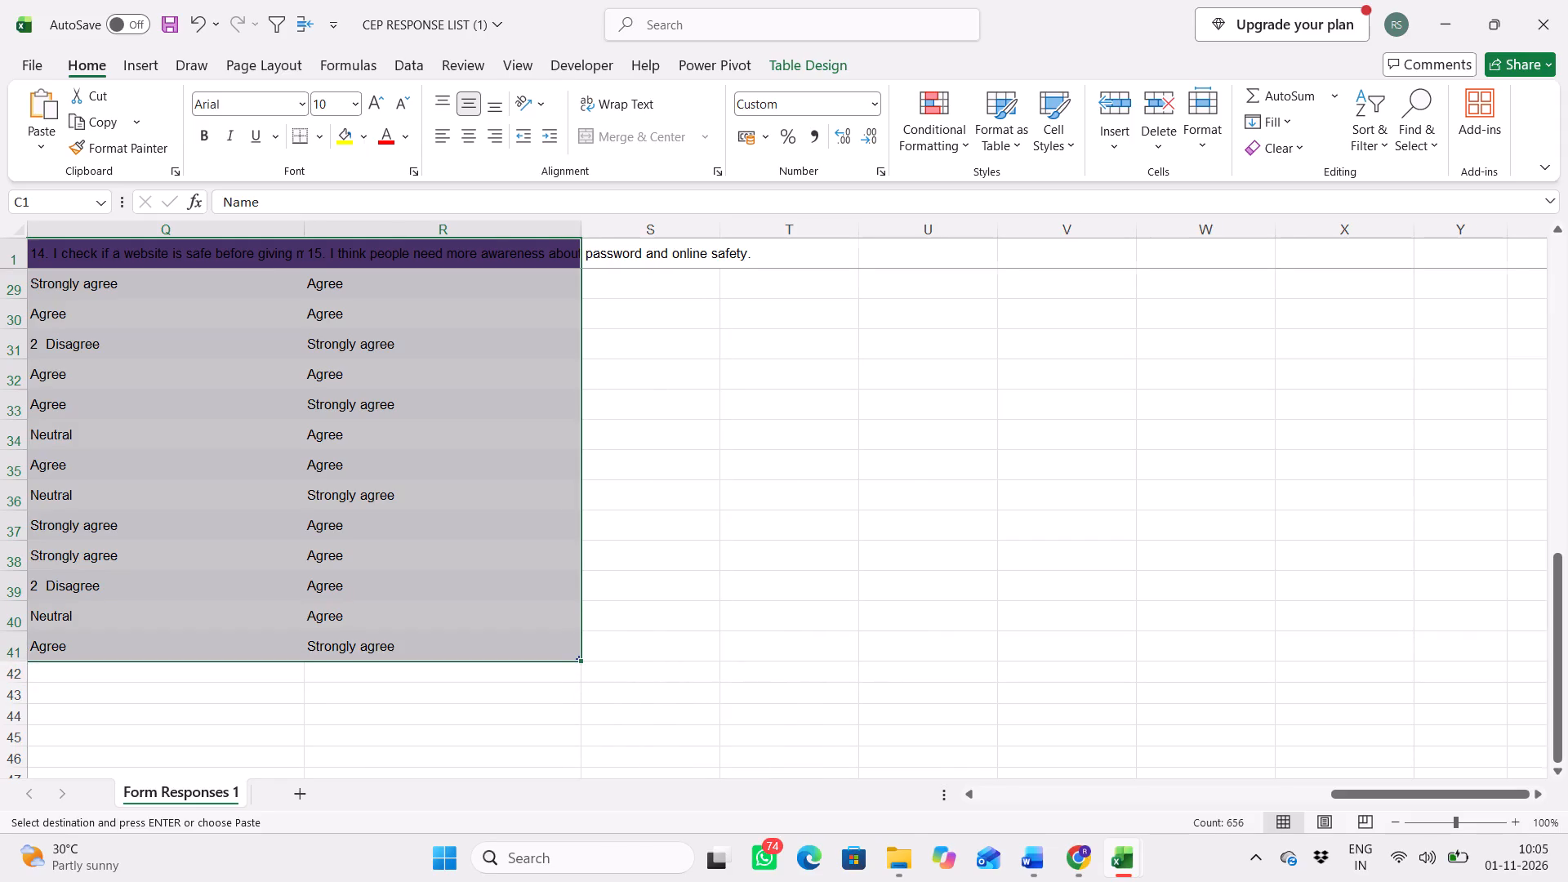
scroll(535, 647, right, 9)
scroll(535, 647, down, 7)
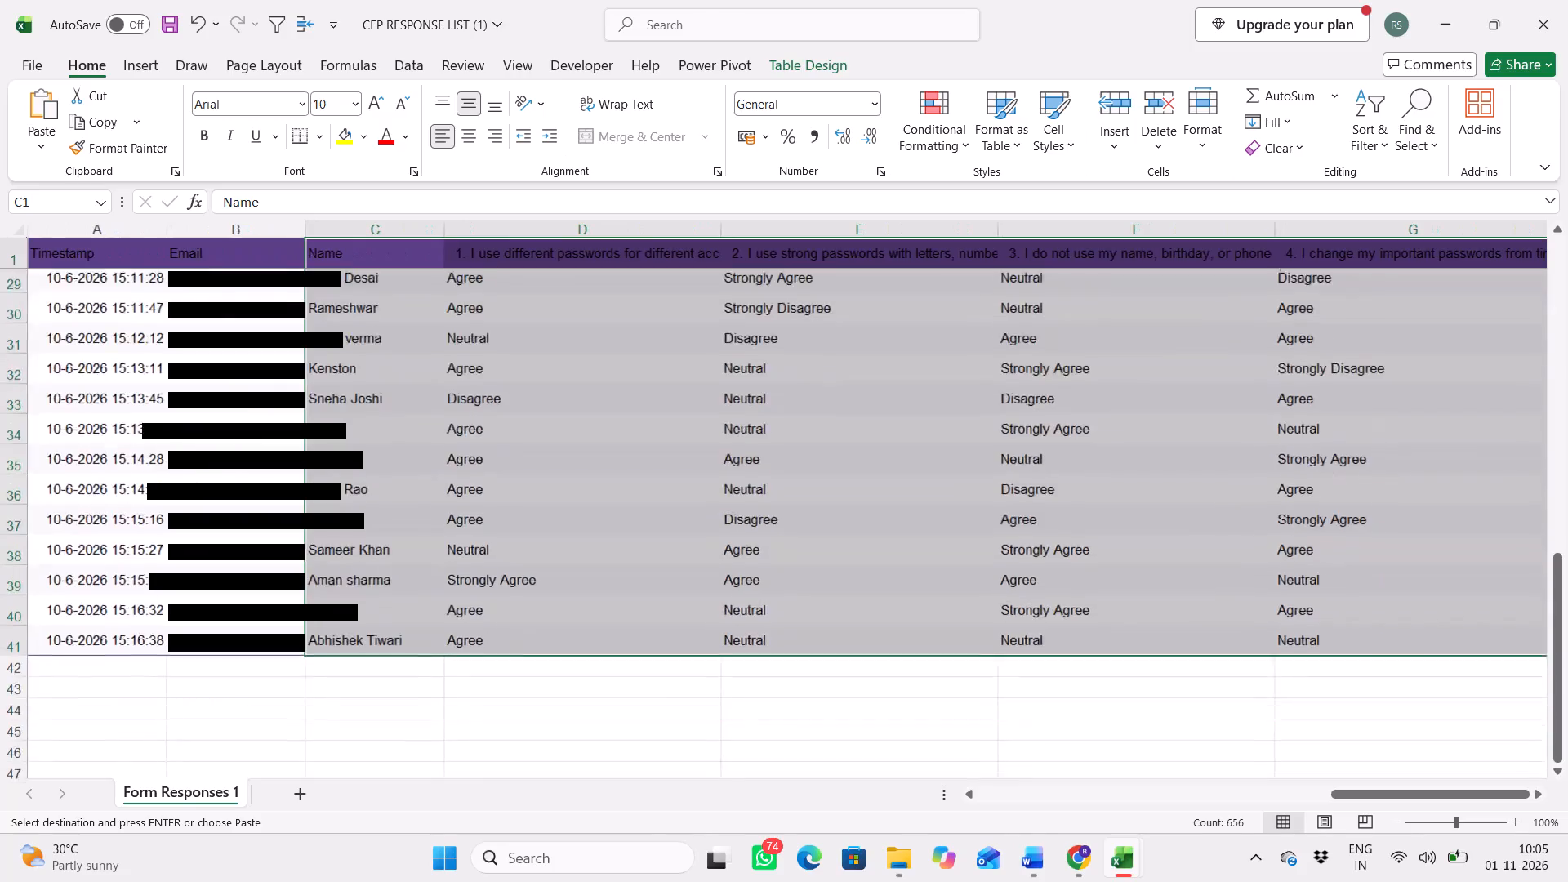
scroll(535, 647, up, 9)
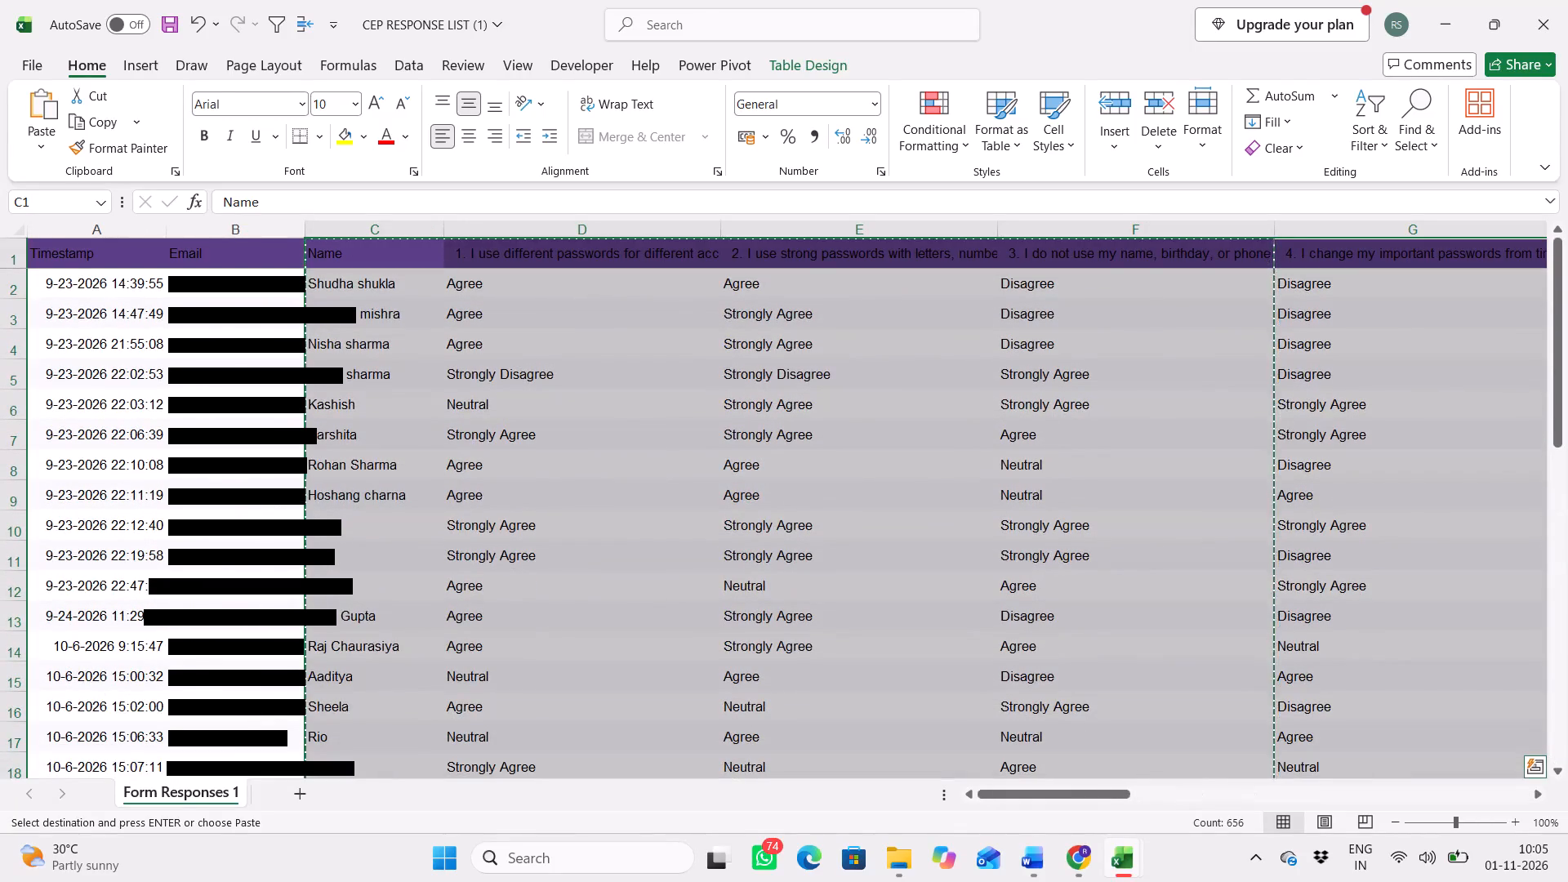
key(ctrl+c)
Copy the heading APPENDIX B – ORIGINAL SURVEY RESPONSE RECORD from the ChatGPT instructions in Chrome.
key(alt+Tab)
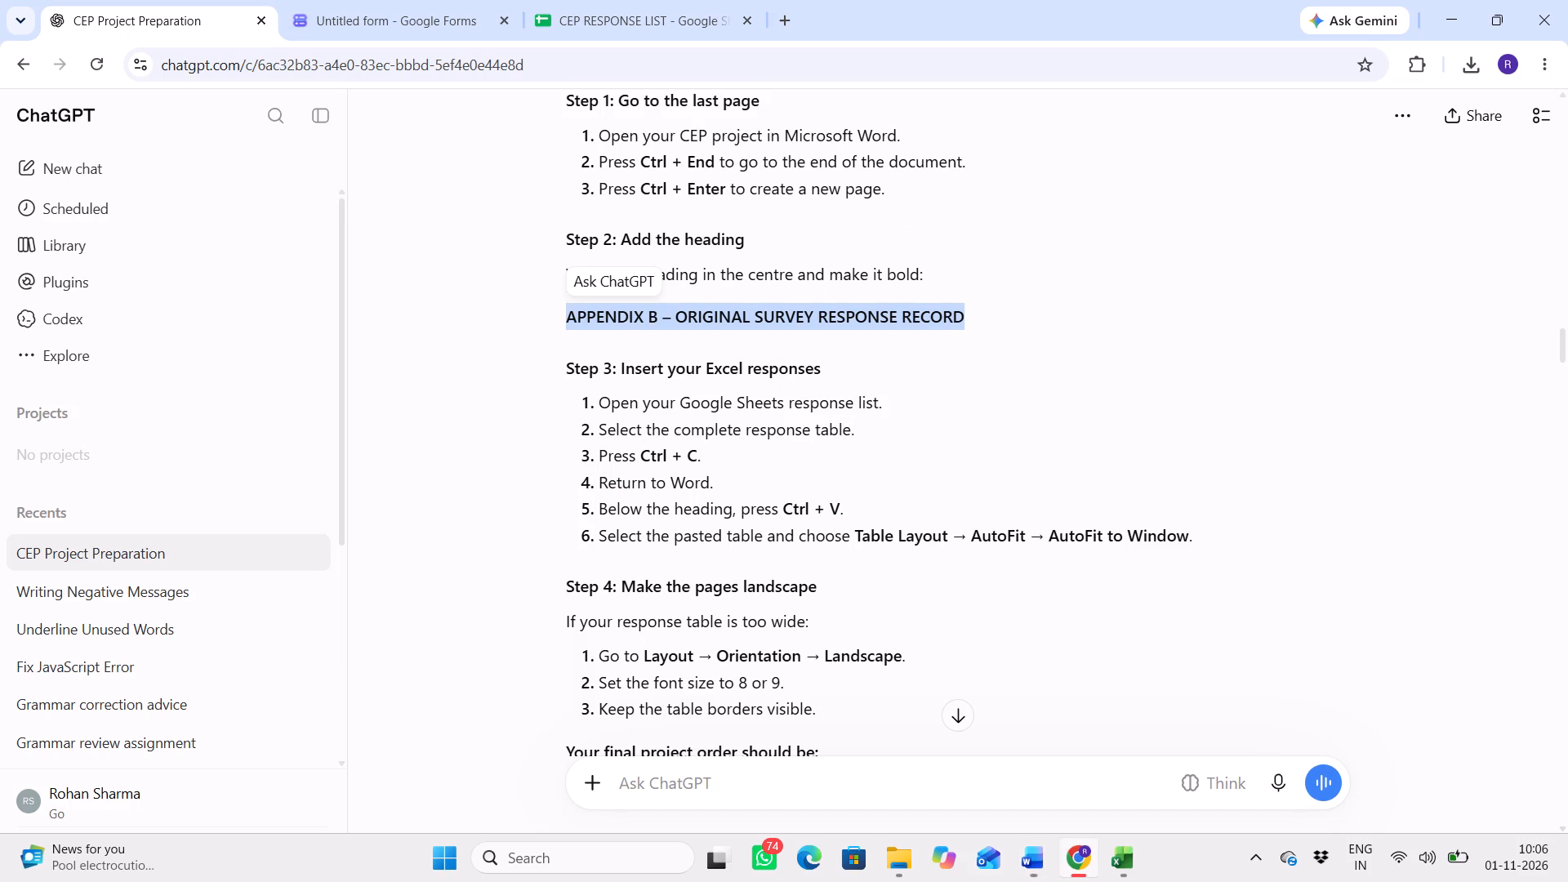
scroll(844, 420, up, 1)
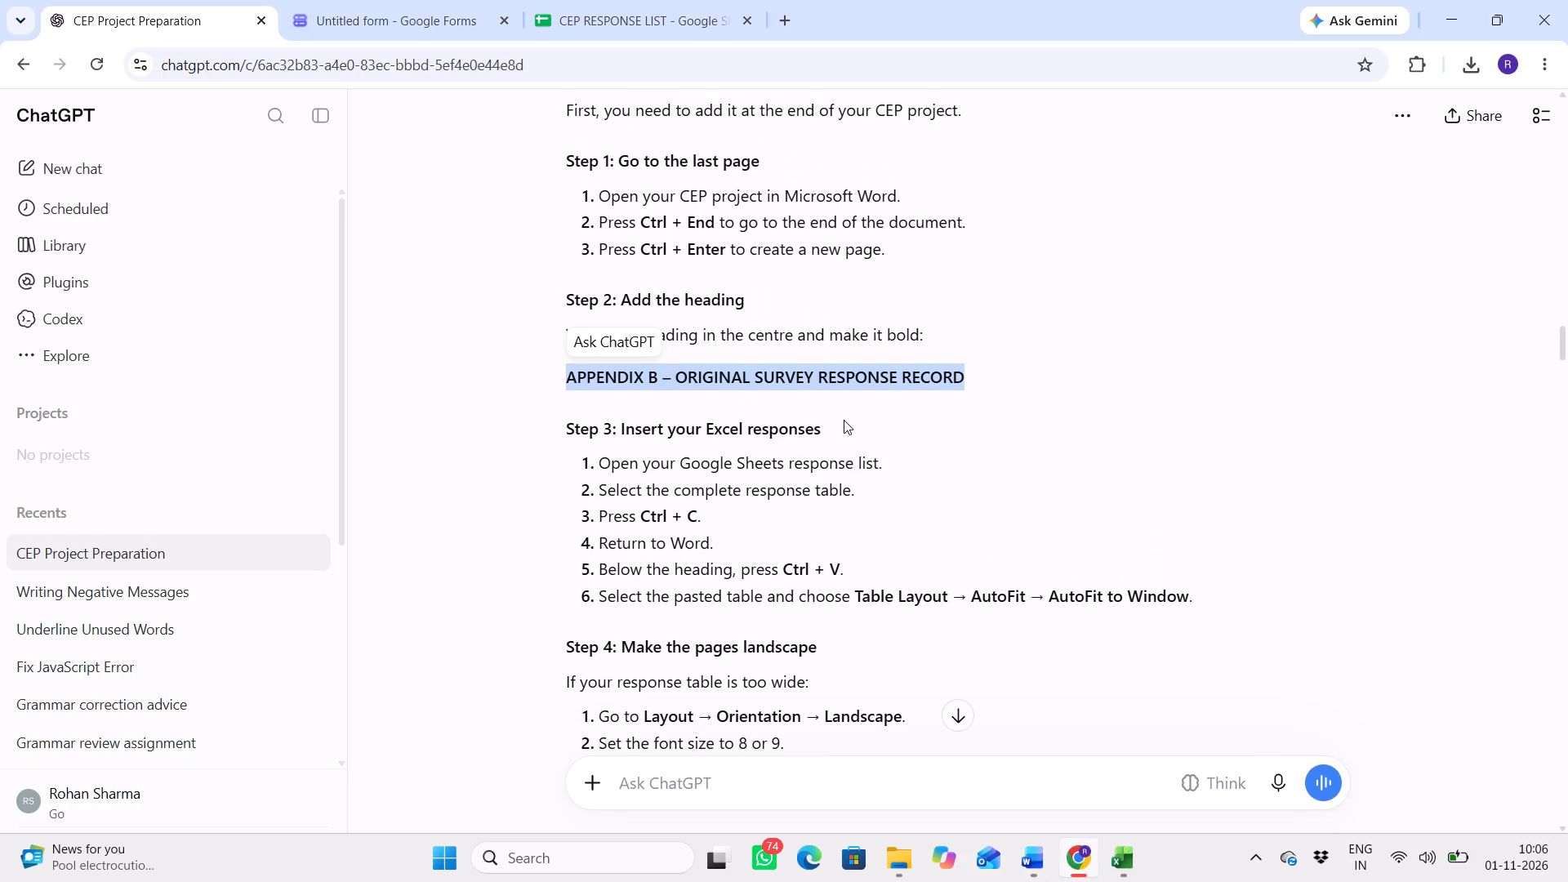
key(ctrl+c)
Find the Annexure D section in the CEP Word report and compare it with the ChatGPT instructions for inserting the Excel responses.
key(alt+Tab)
scroll(844, 420, up, 2)
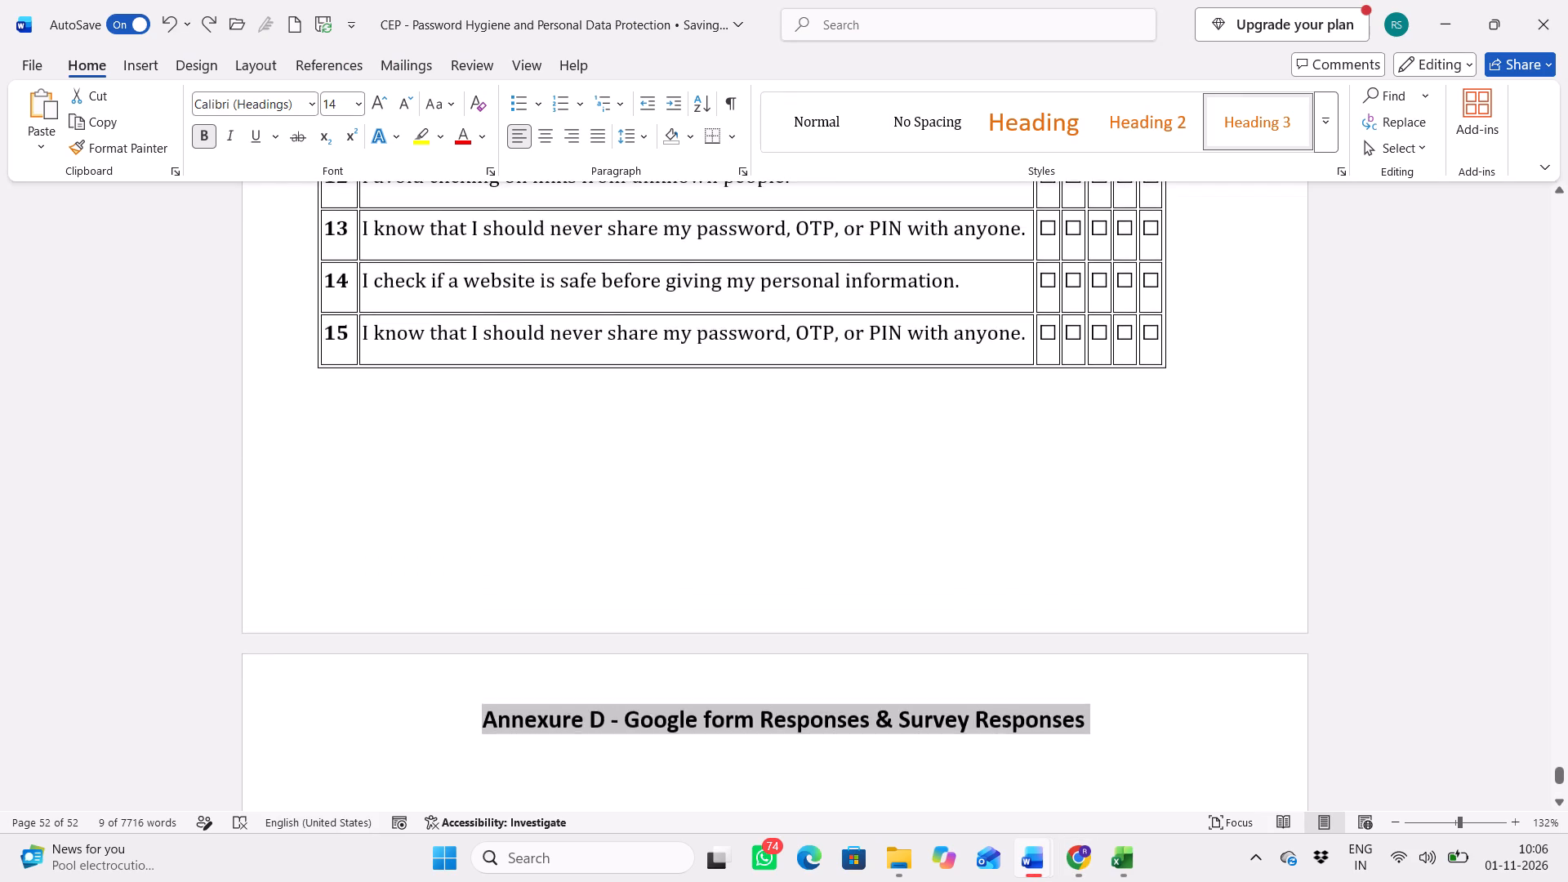
scroll(844, 420, up, 4)
scroll(844, 420, down, 2)
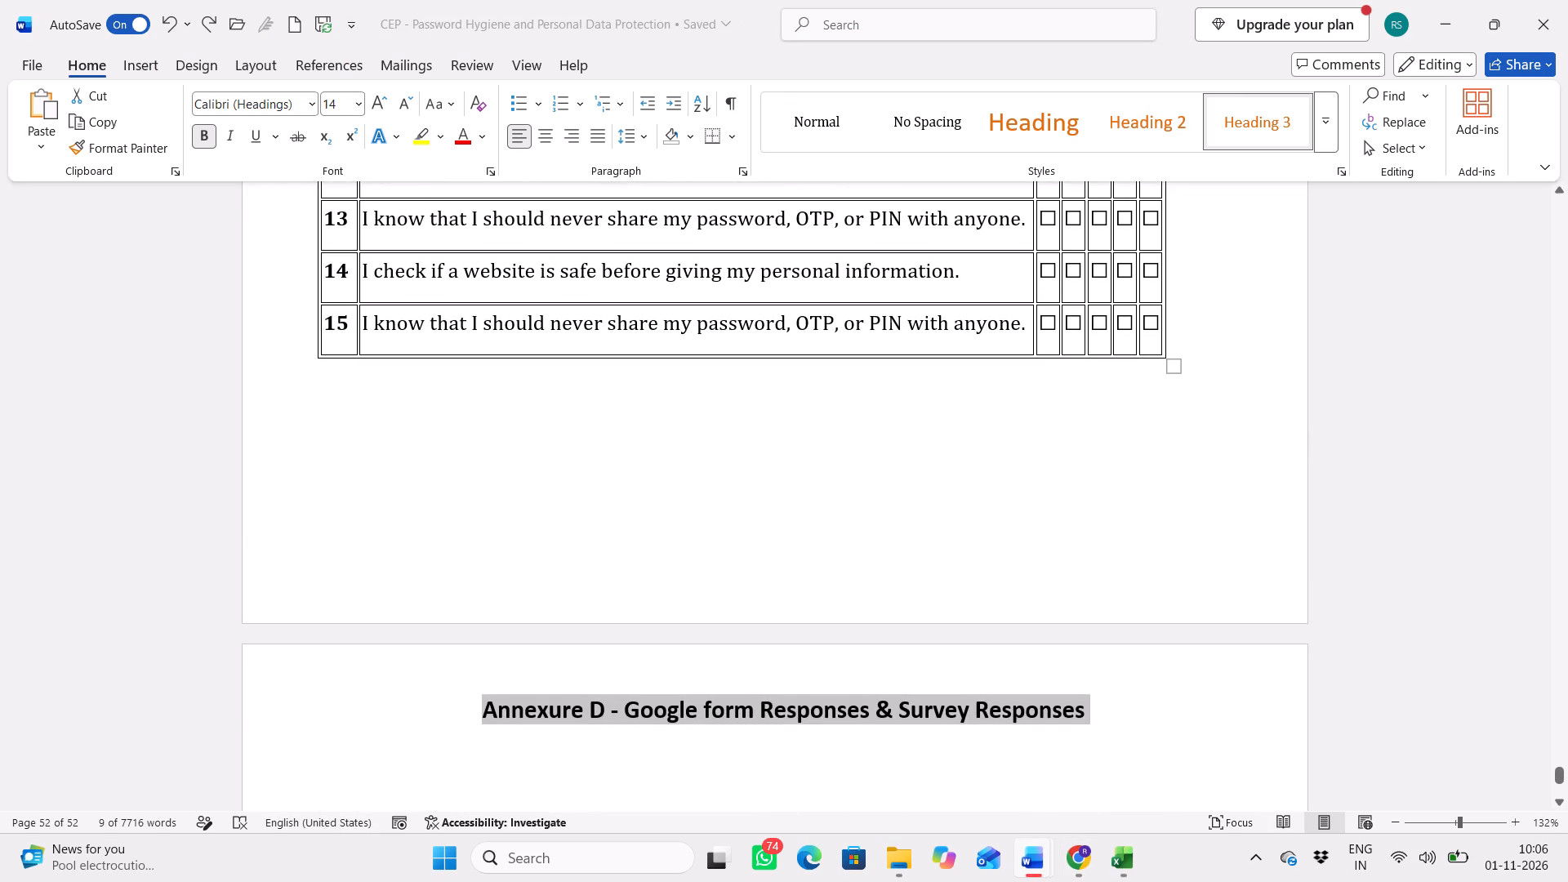
scroll(844, 475, up, 4)
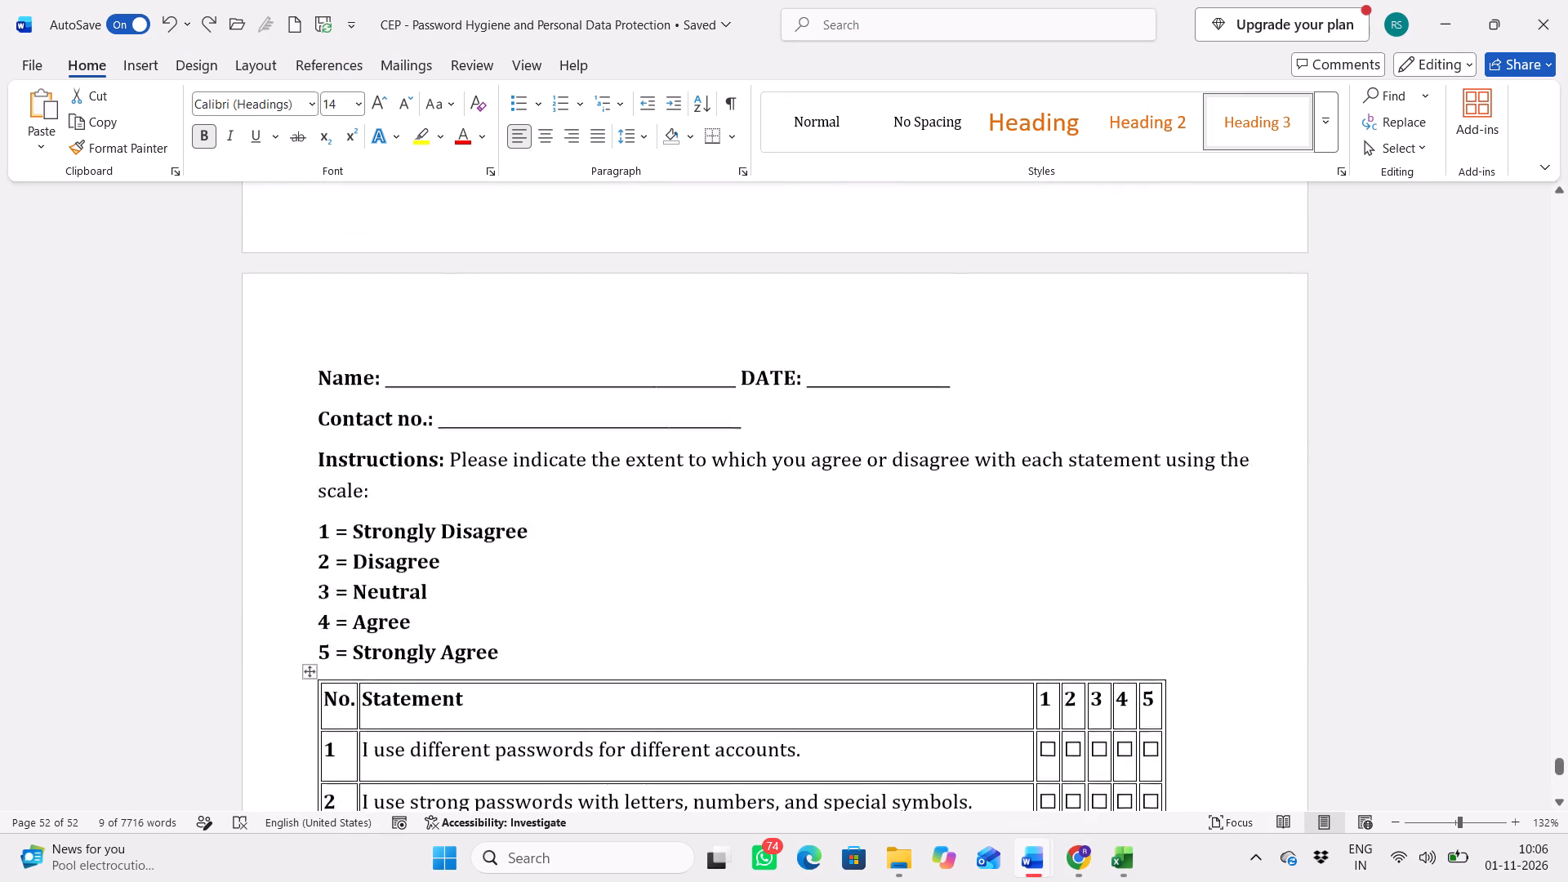
scroll(844, 475, up, 13)
scroll(844, 475, right, 1)
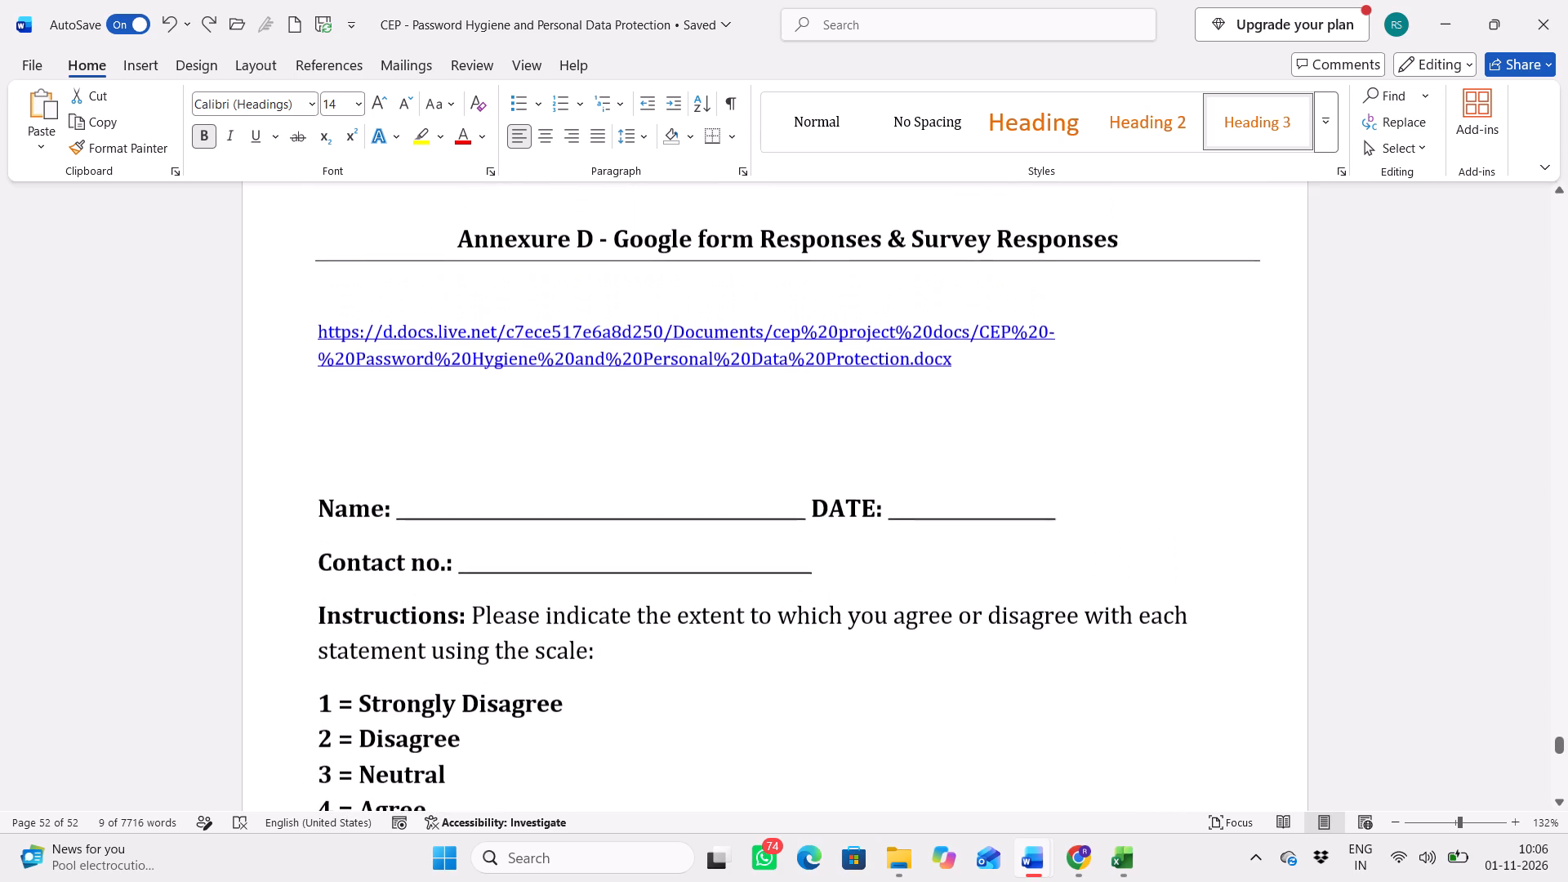
scroll(844, 475, right, 1)
key(alt+Tab)
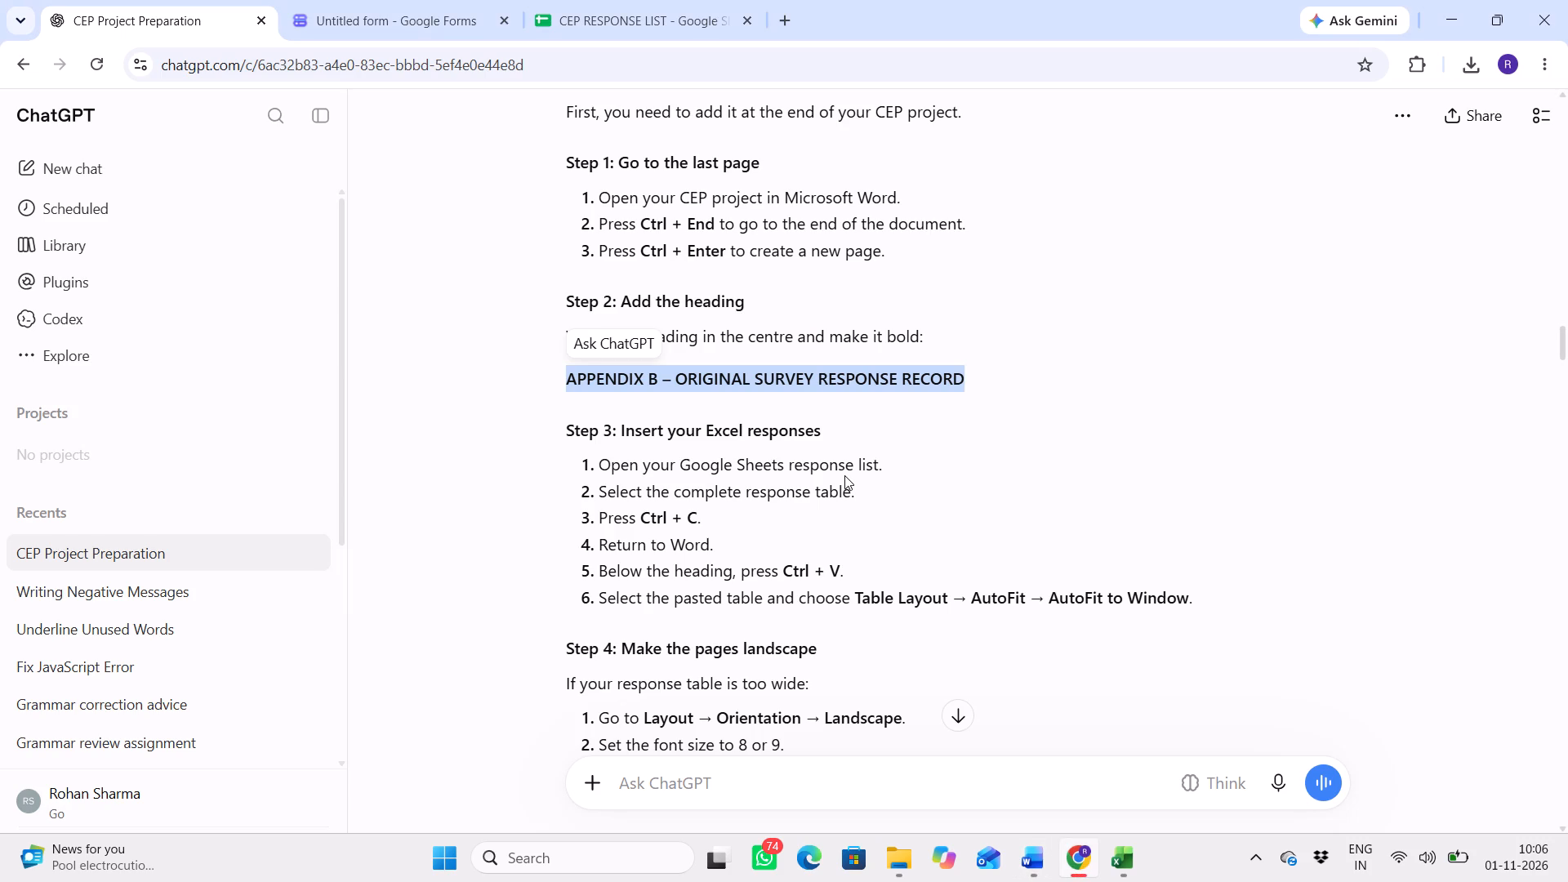
key(alt+Tab)
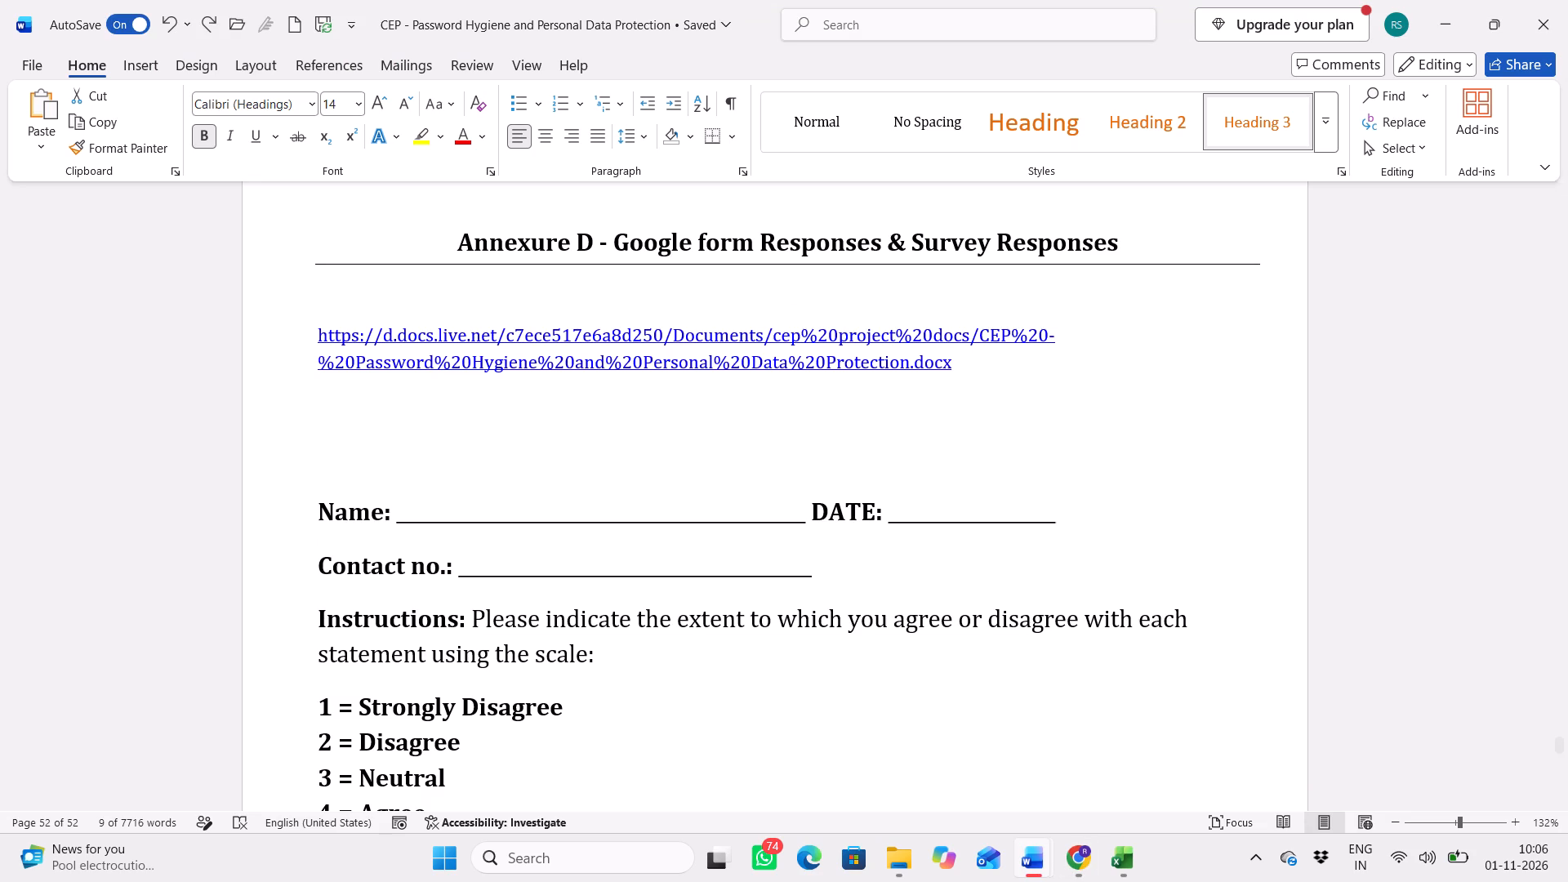
key(alt+Tab)
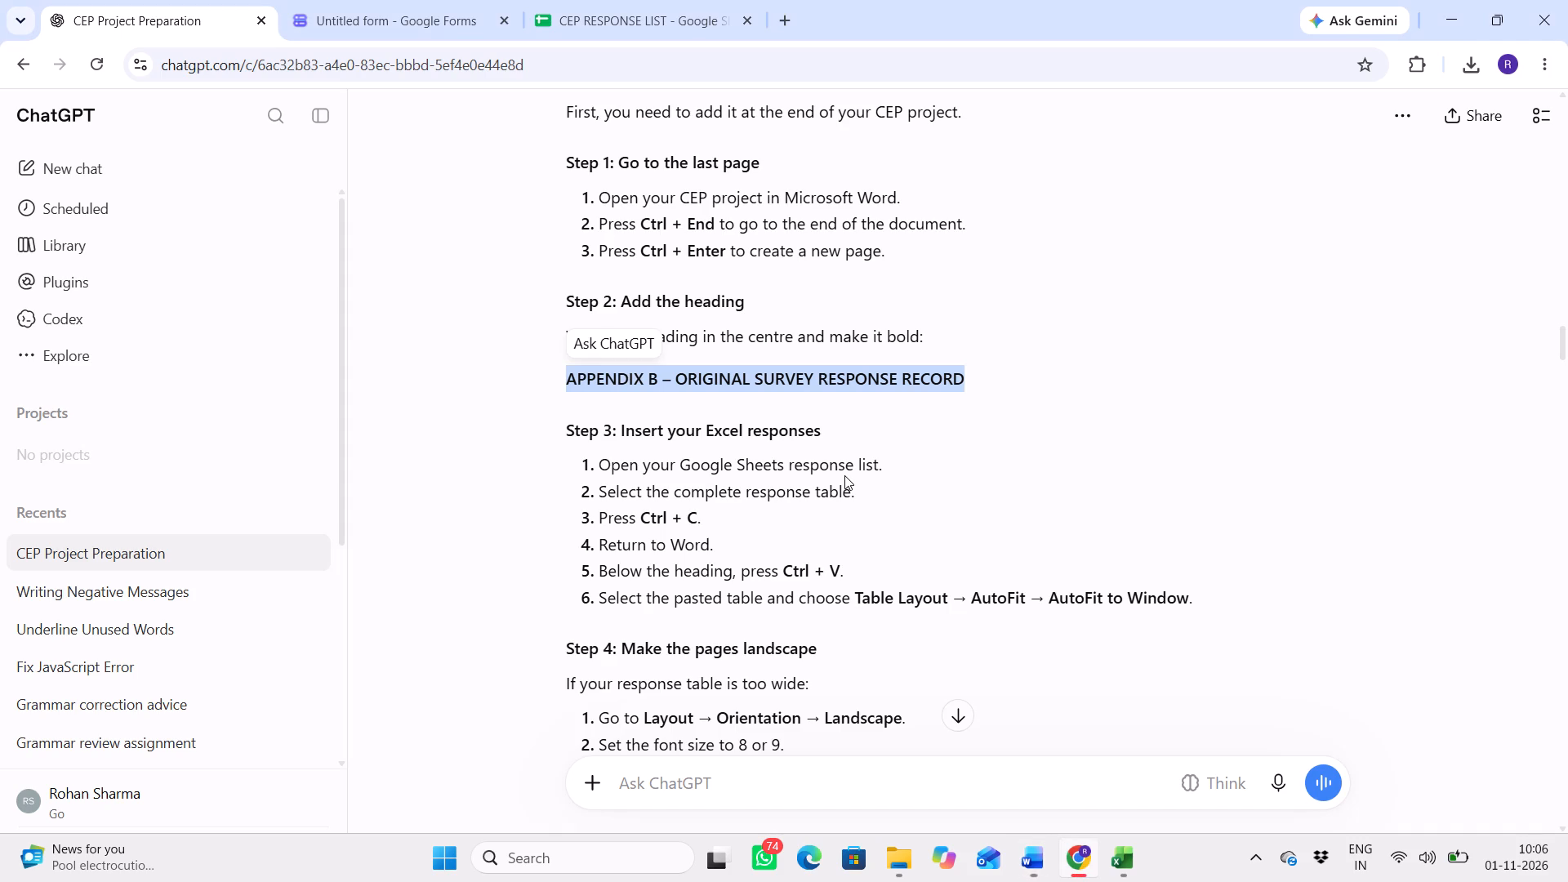
key(alt+Tab)
key(alt+Tab)
key(alt+Tab)
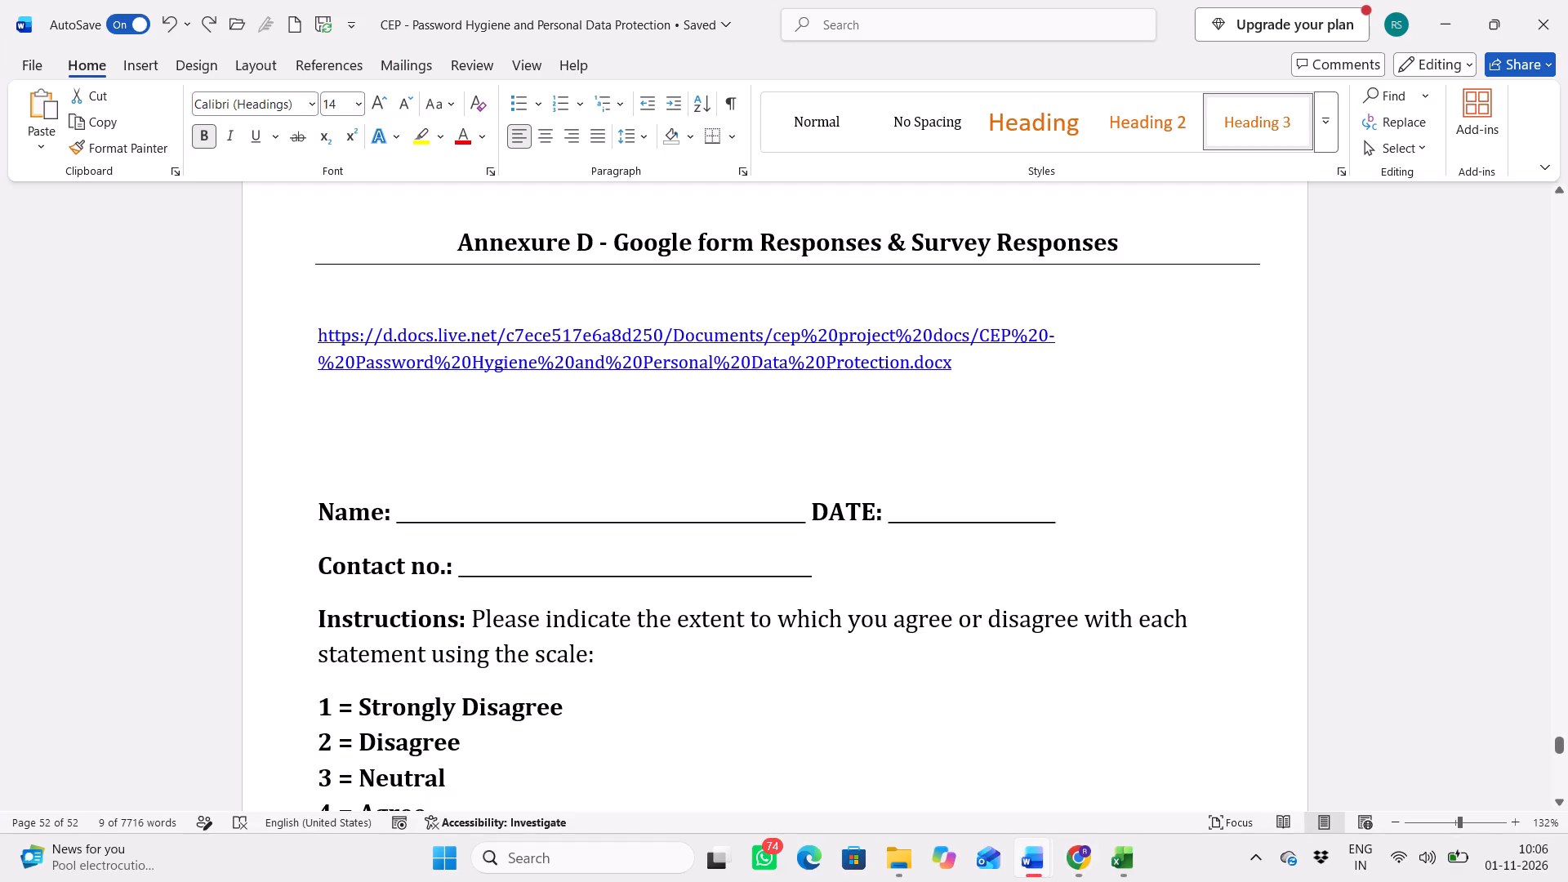
Switch to the sample AWARENESS PROGRAM ON DIGITAL INDIA INITIATIVES report and examine how its Annexure D response table places columns on the first two pages.
click(1154, 791)
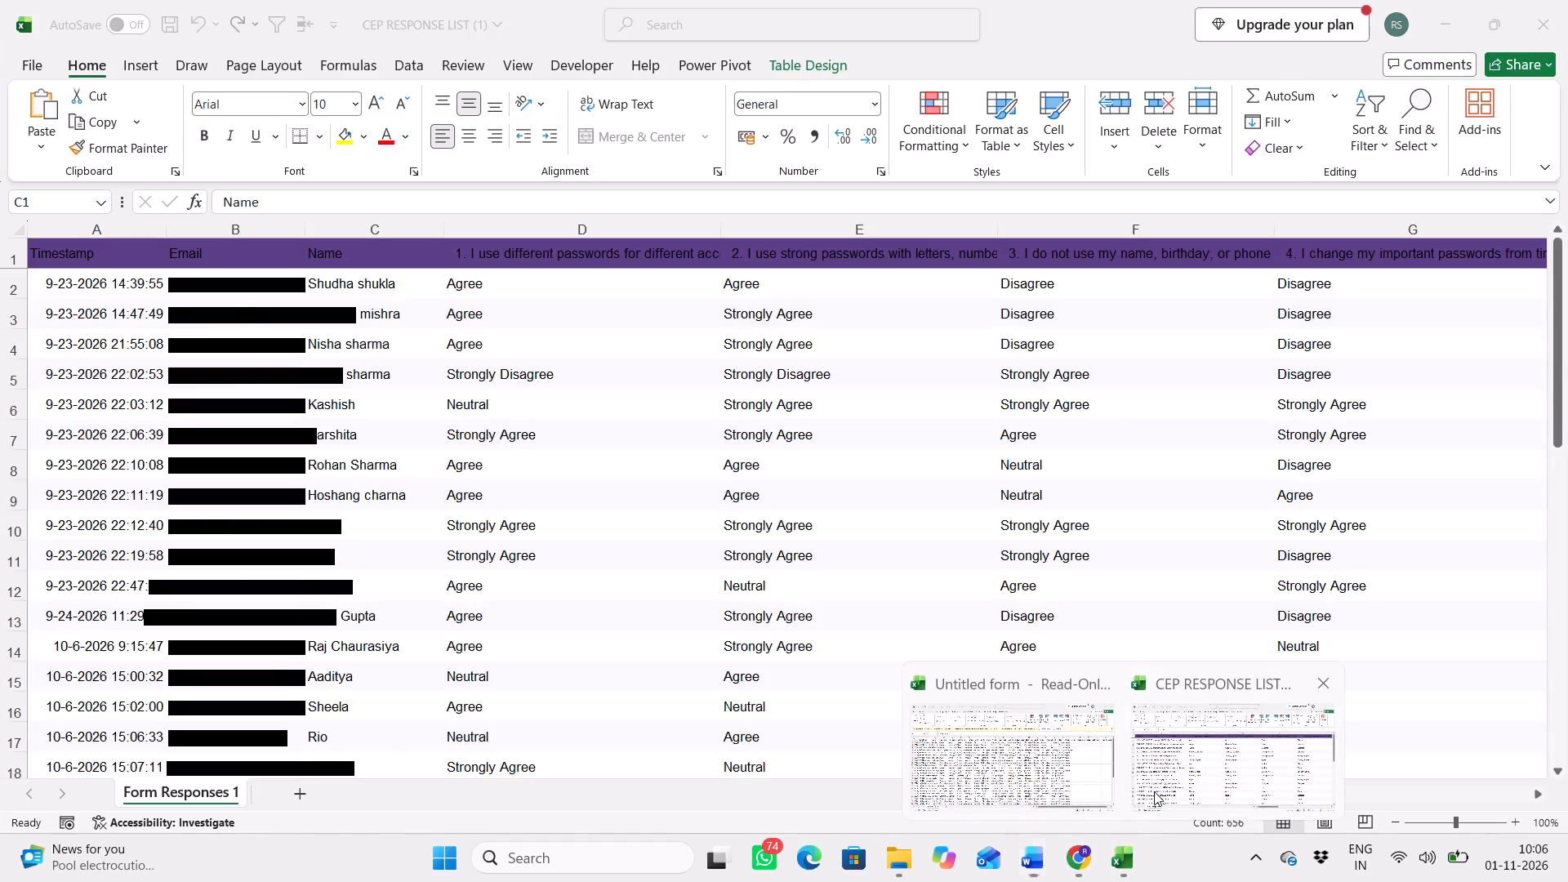
scroll(924, 600, up, 1)
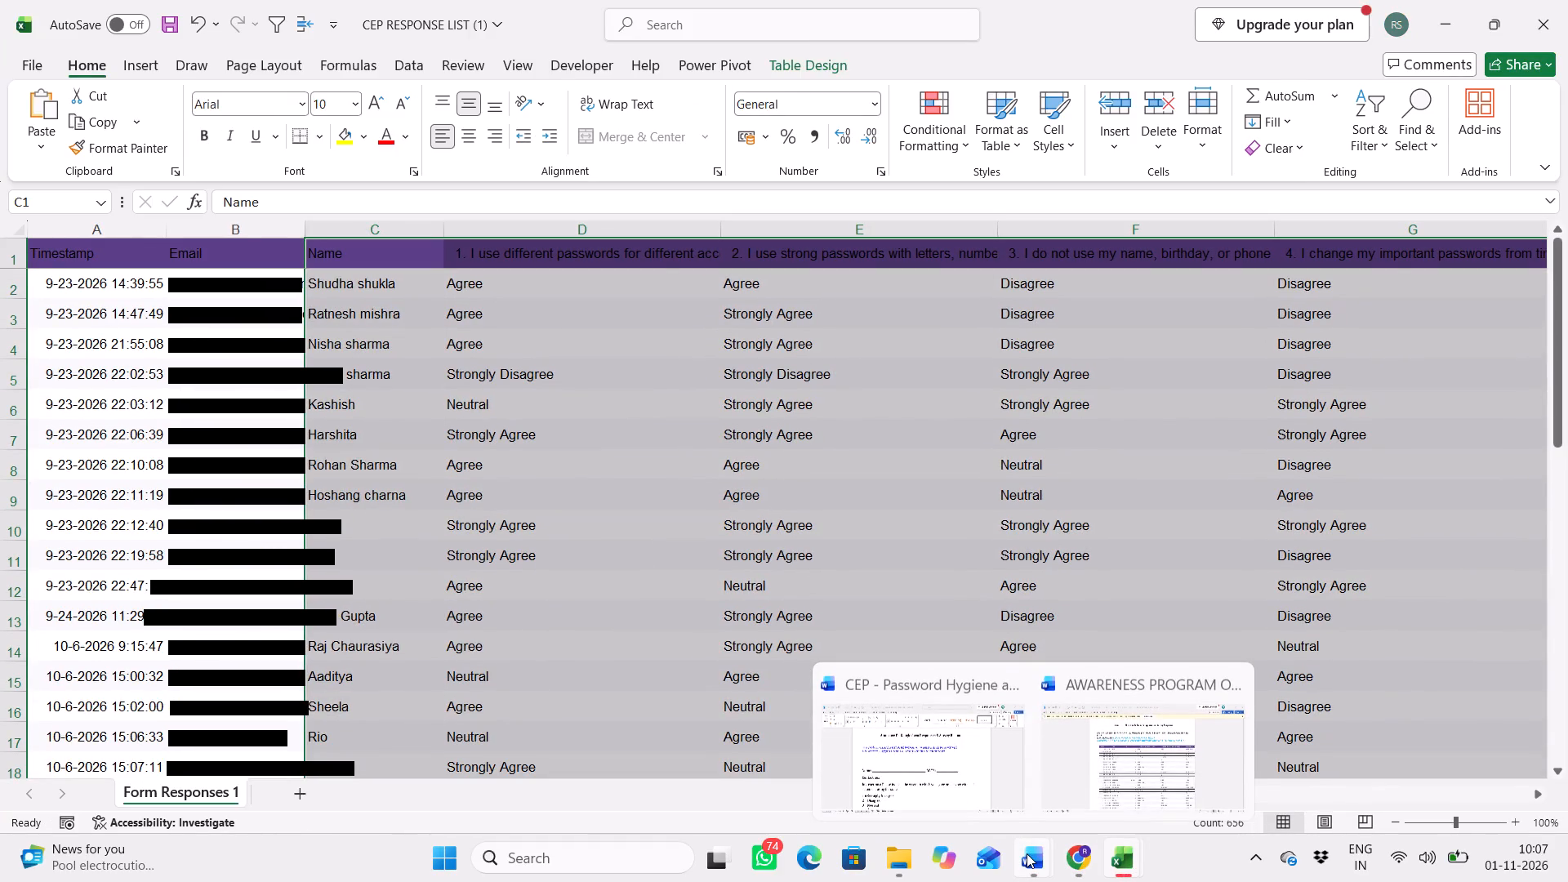
click(1064, 788)
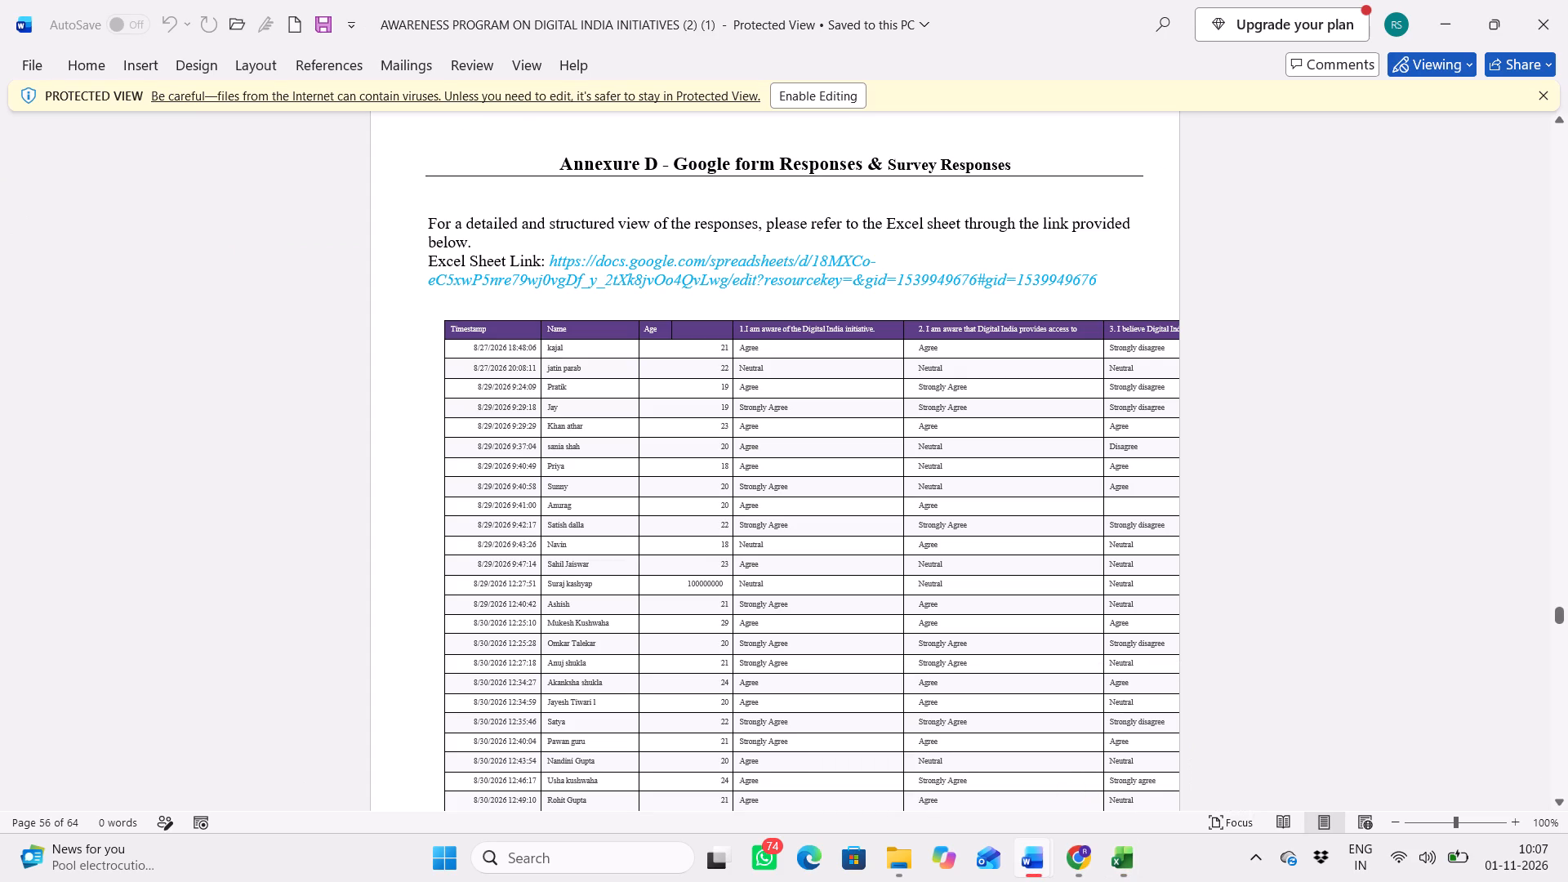
scroll(1064, 788, left, 1)
scroll(1169, 663, down, 1)
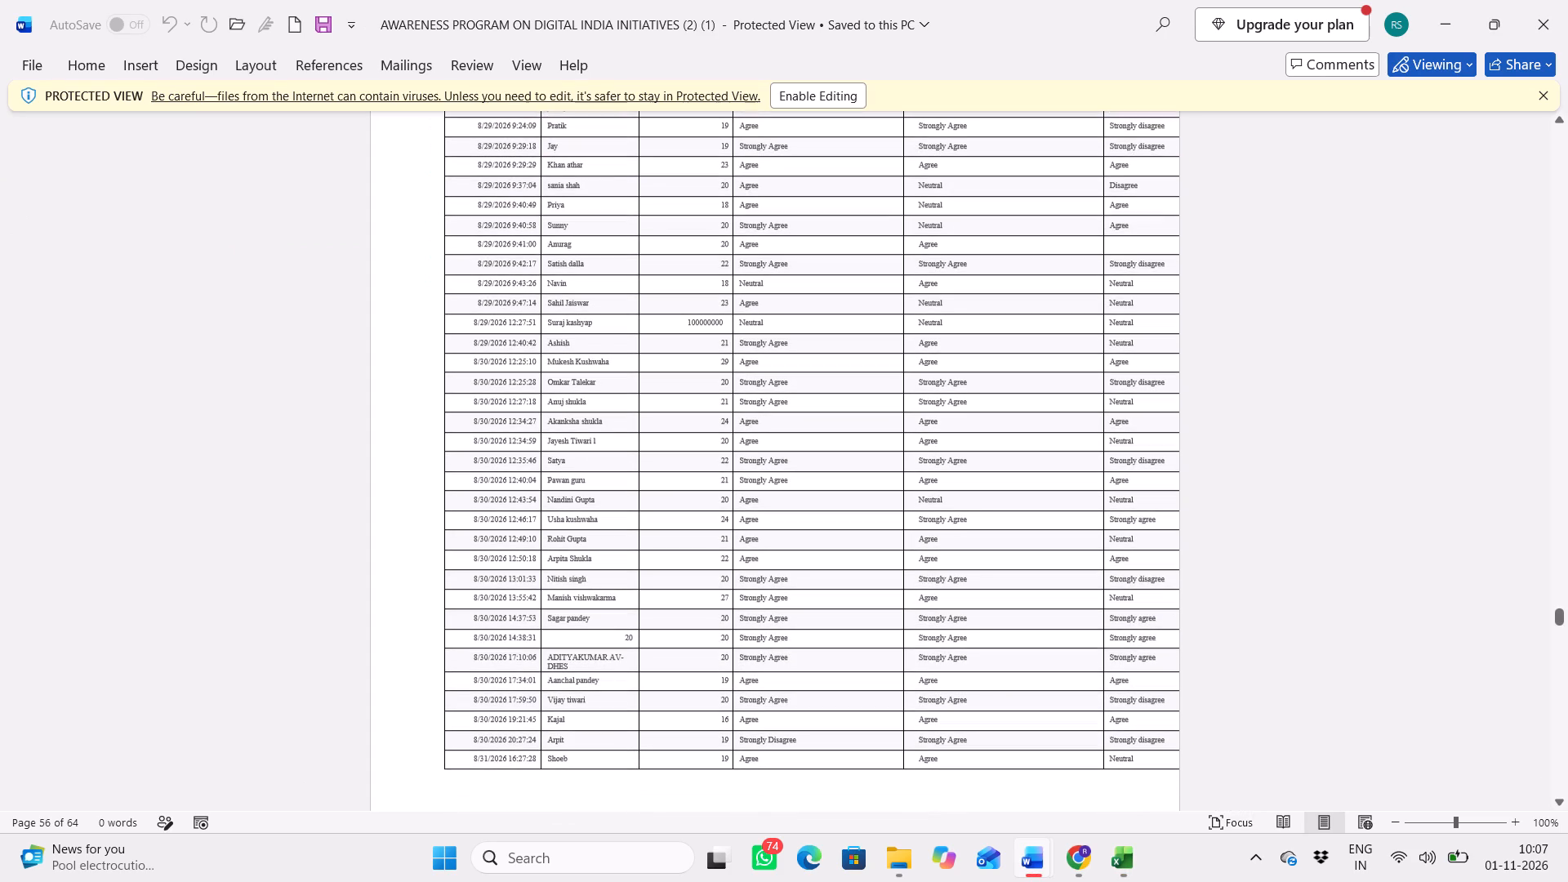
scroll(1169, 663, down, 3)
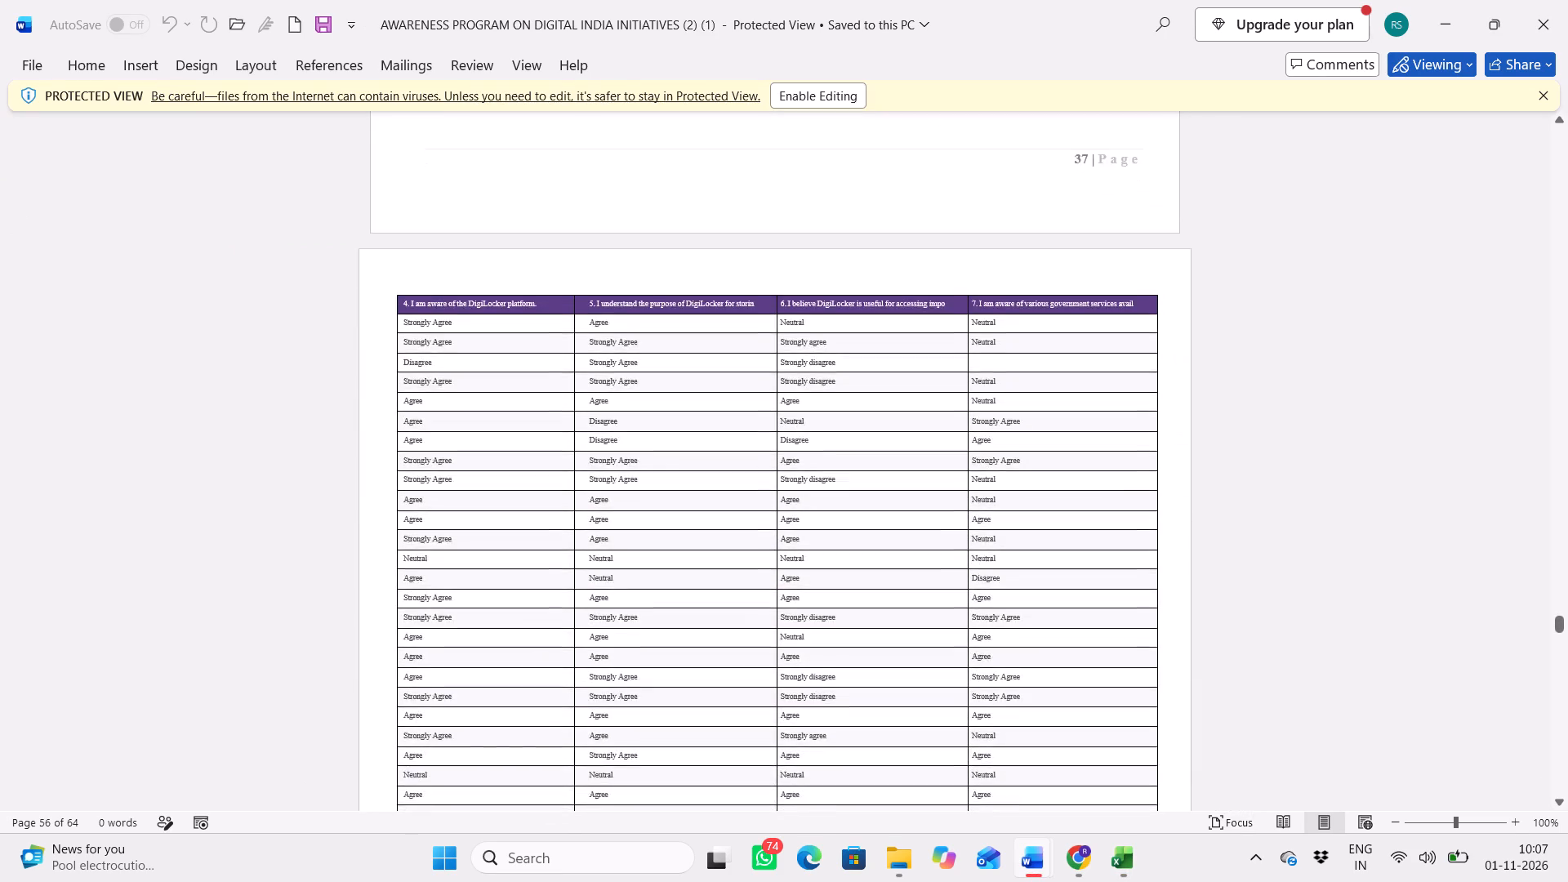
scroll(1169, 663, down, 1)
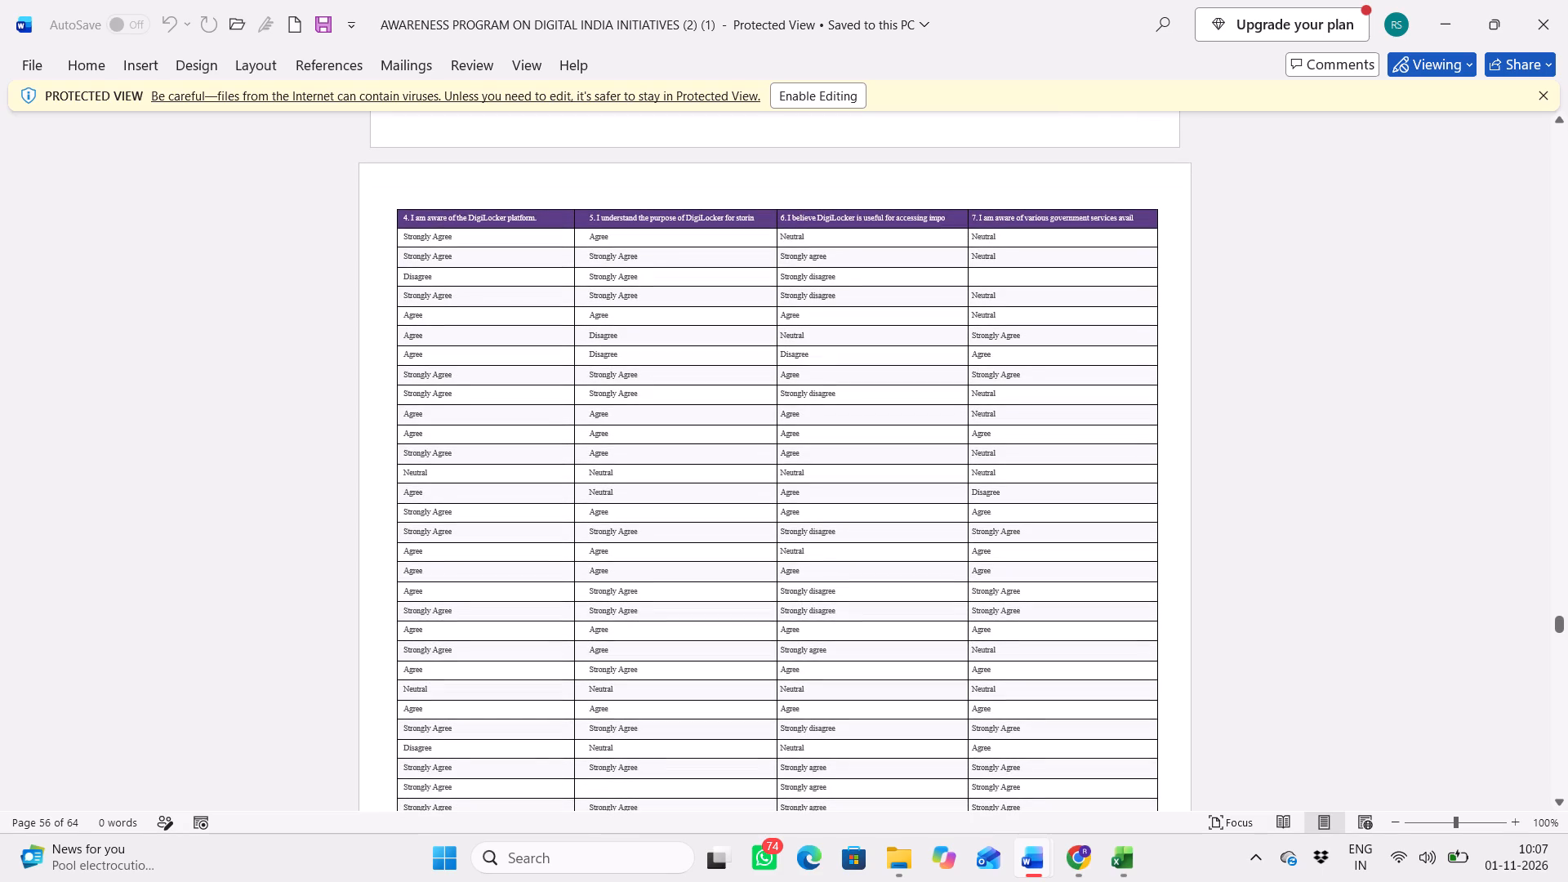
scroll(1169, 663, up, 5)
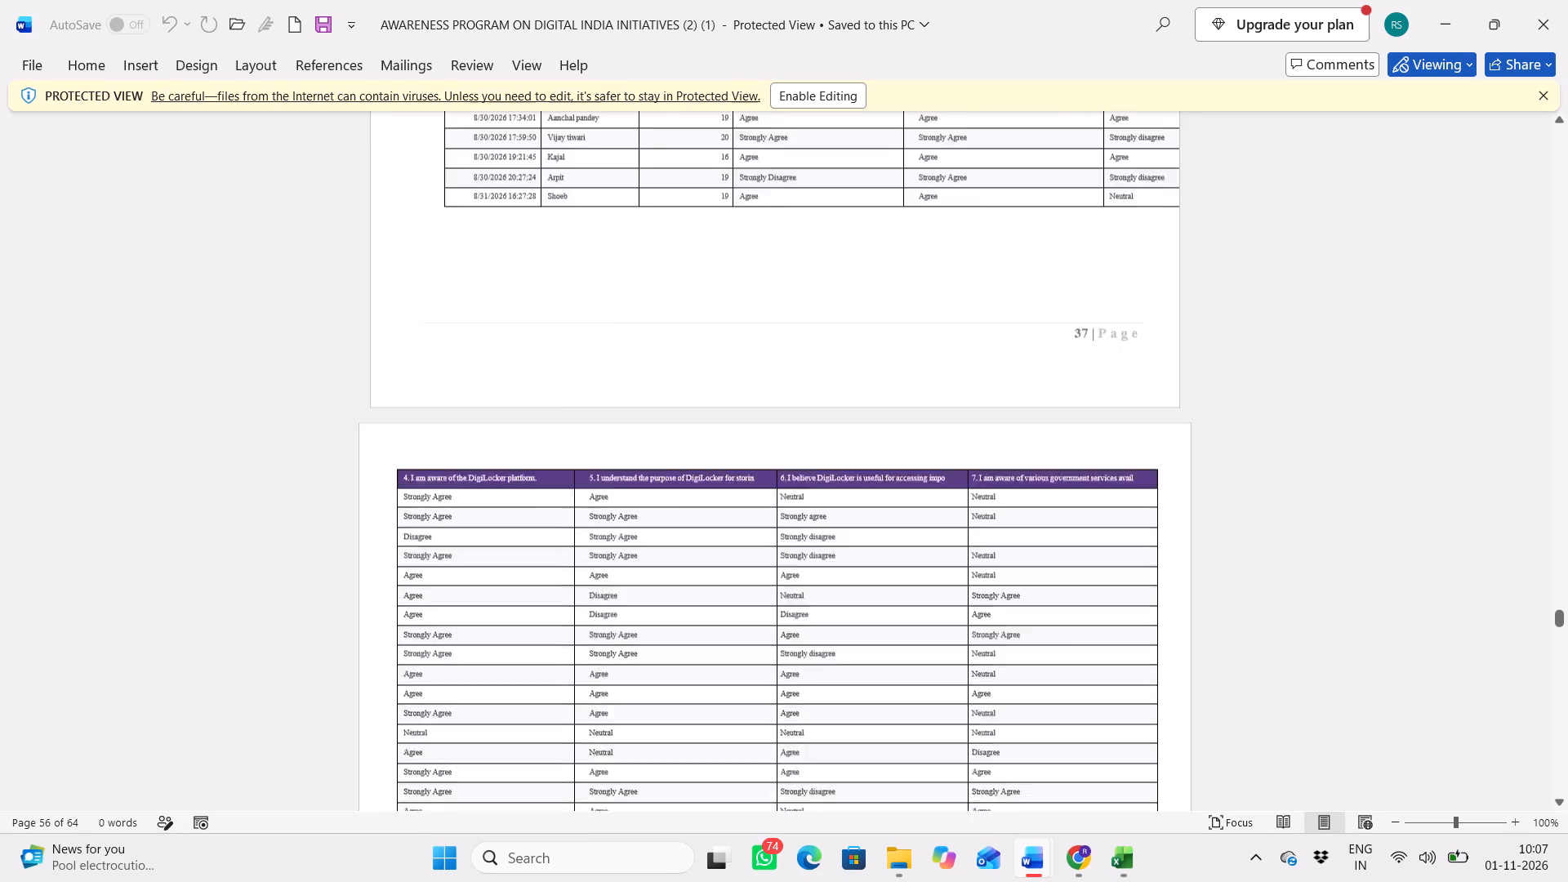
scroll(1169, 663, up, 3)
scroll(1169, 663, down, 3)
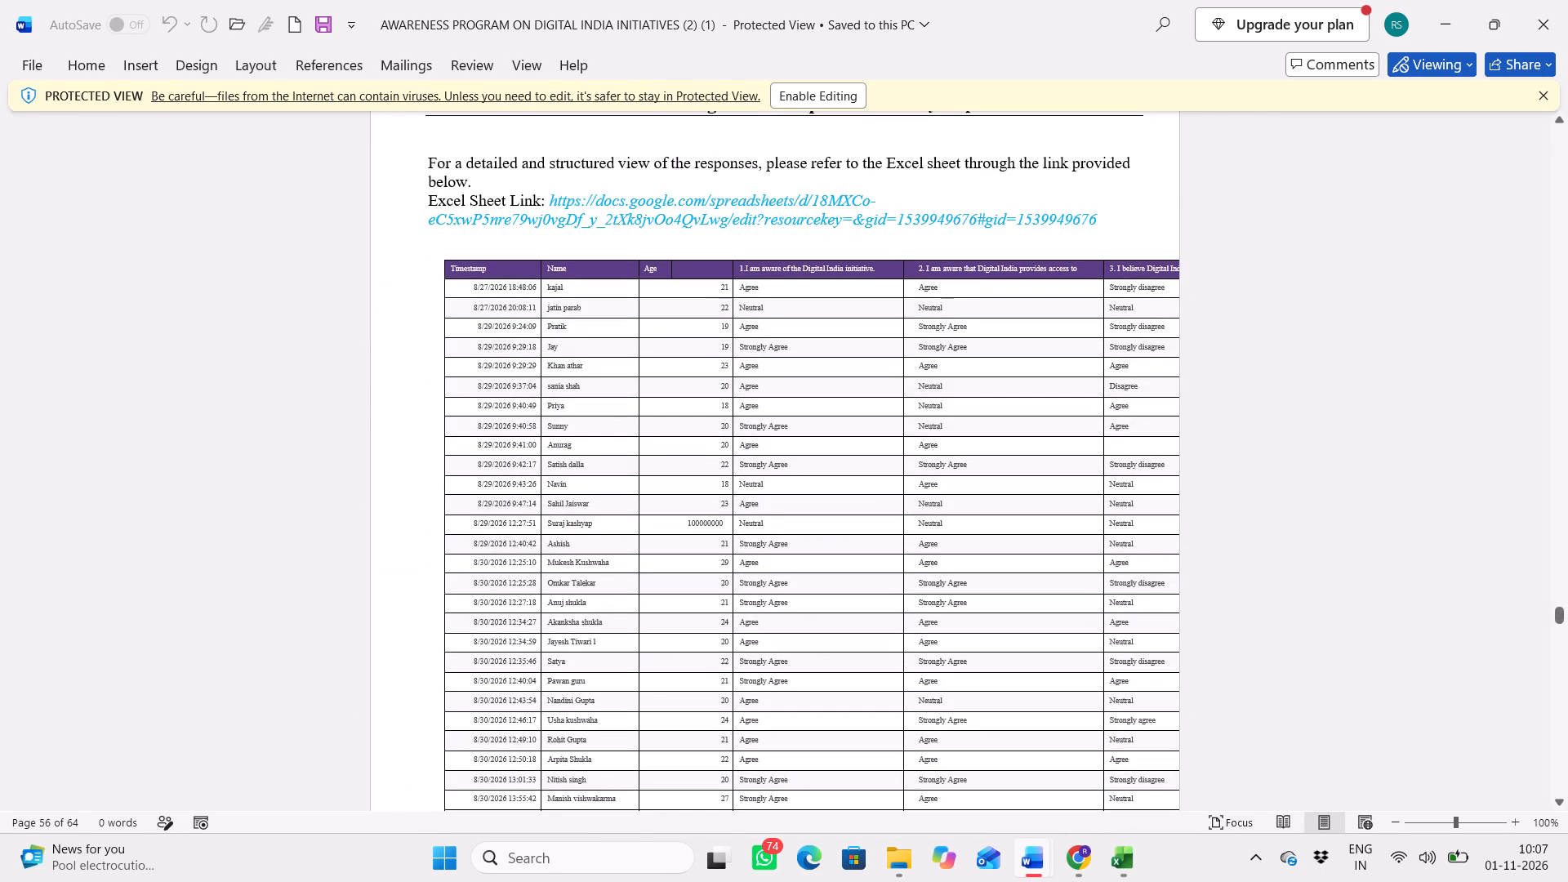
ctrl+scroll(1169, 609, down, 1)
scroll(828, 572, down, 1)
scroll(828, 572, up, 1)
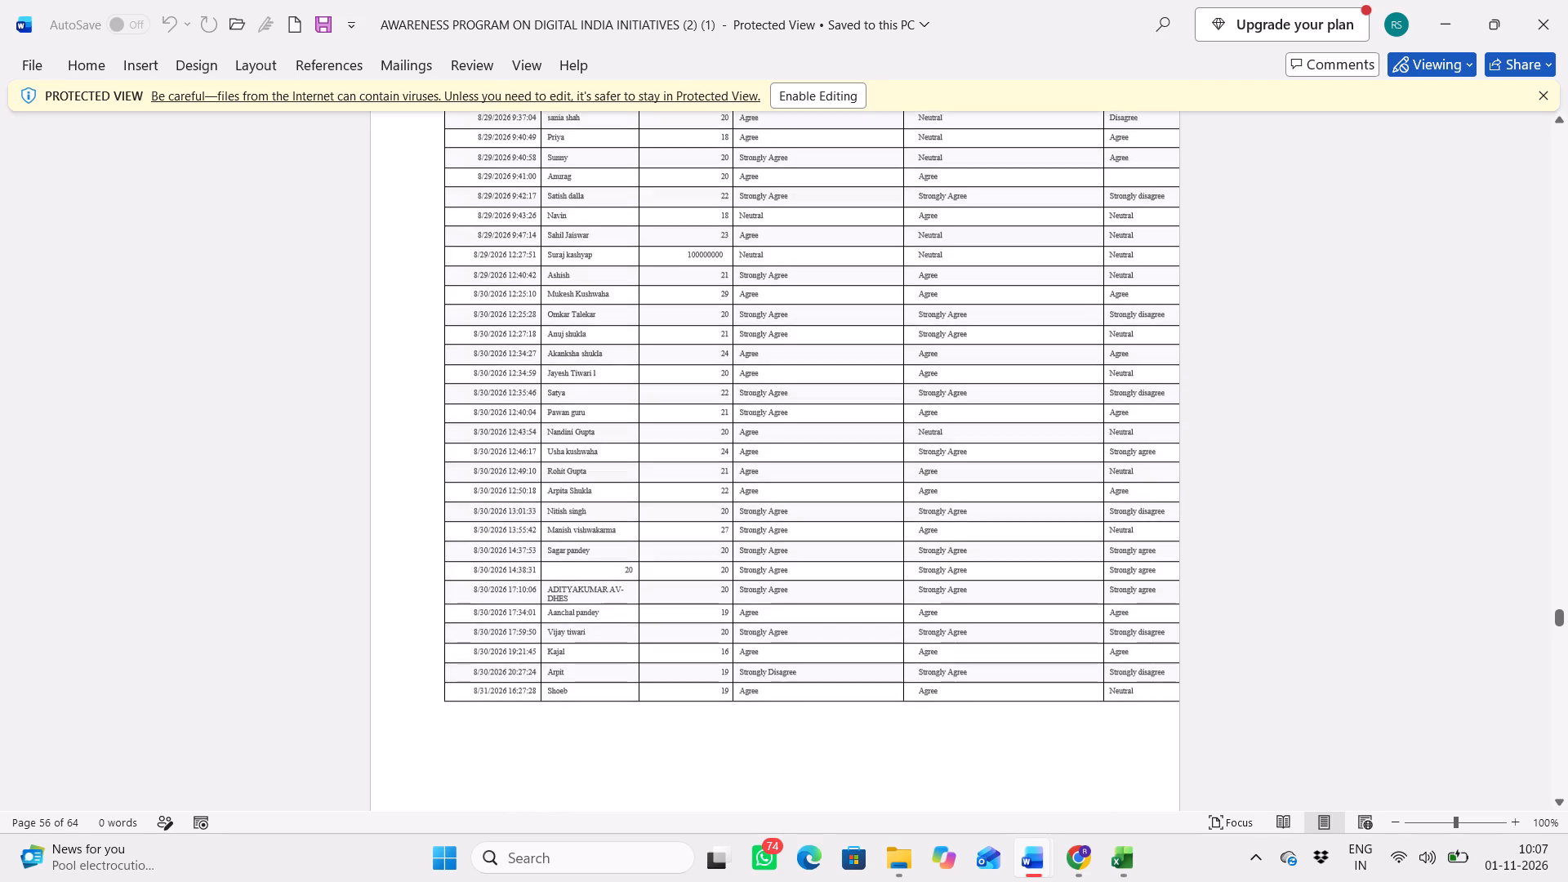
scroll(828, 572, up, 1)
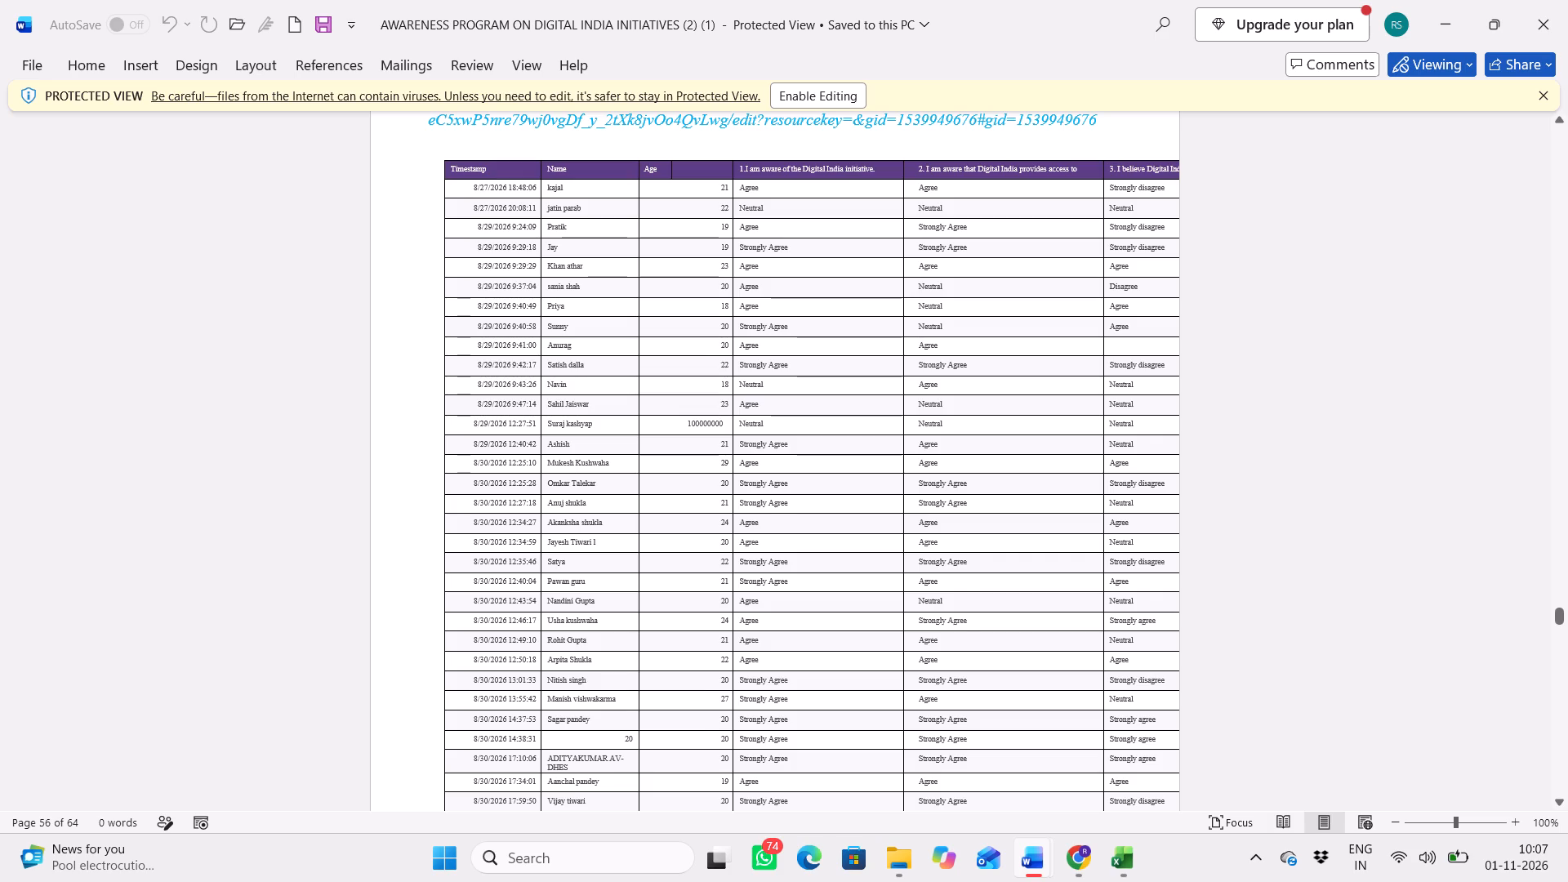
scroll(628, 226, down, 5)
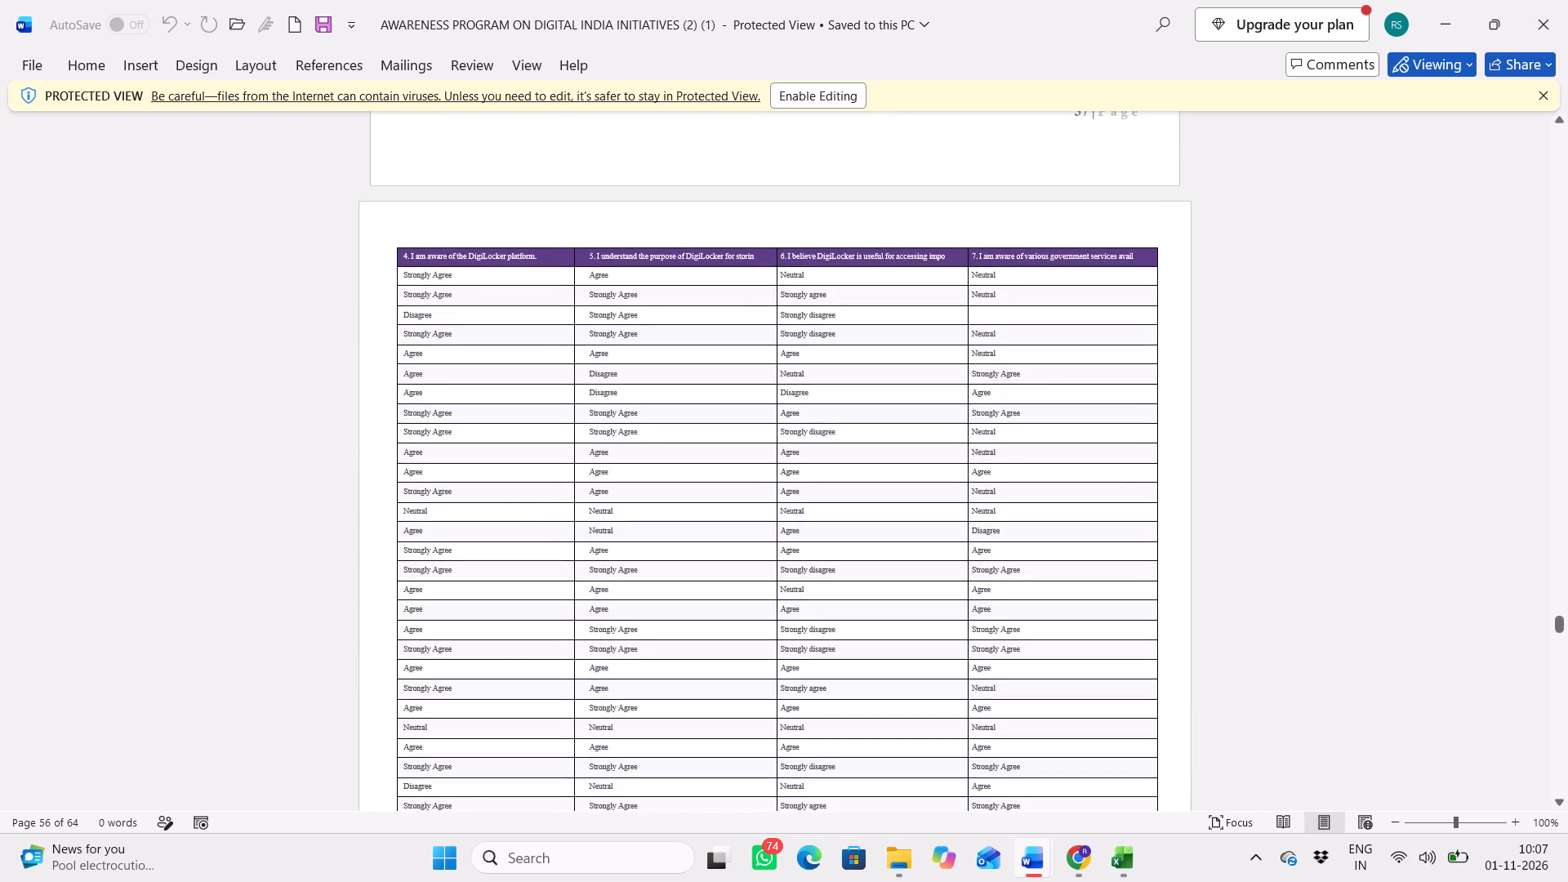
scroll(628, 226, up, 6)
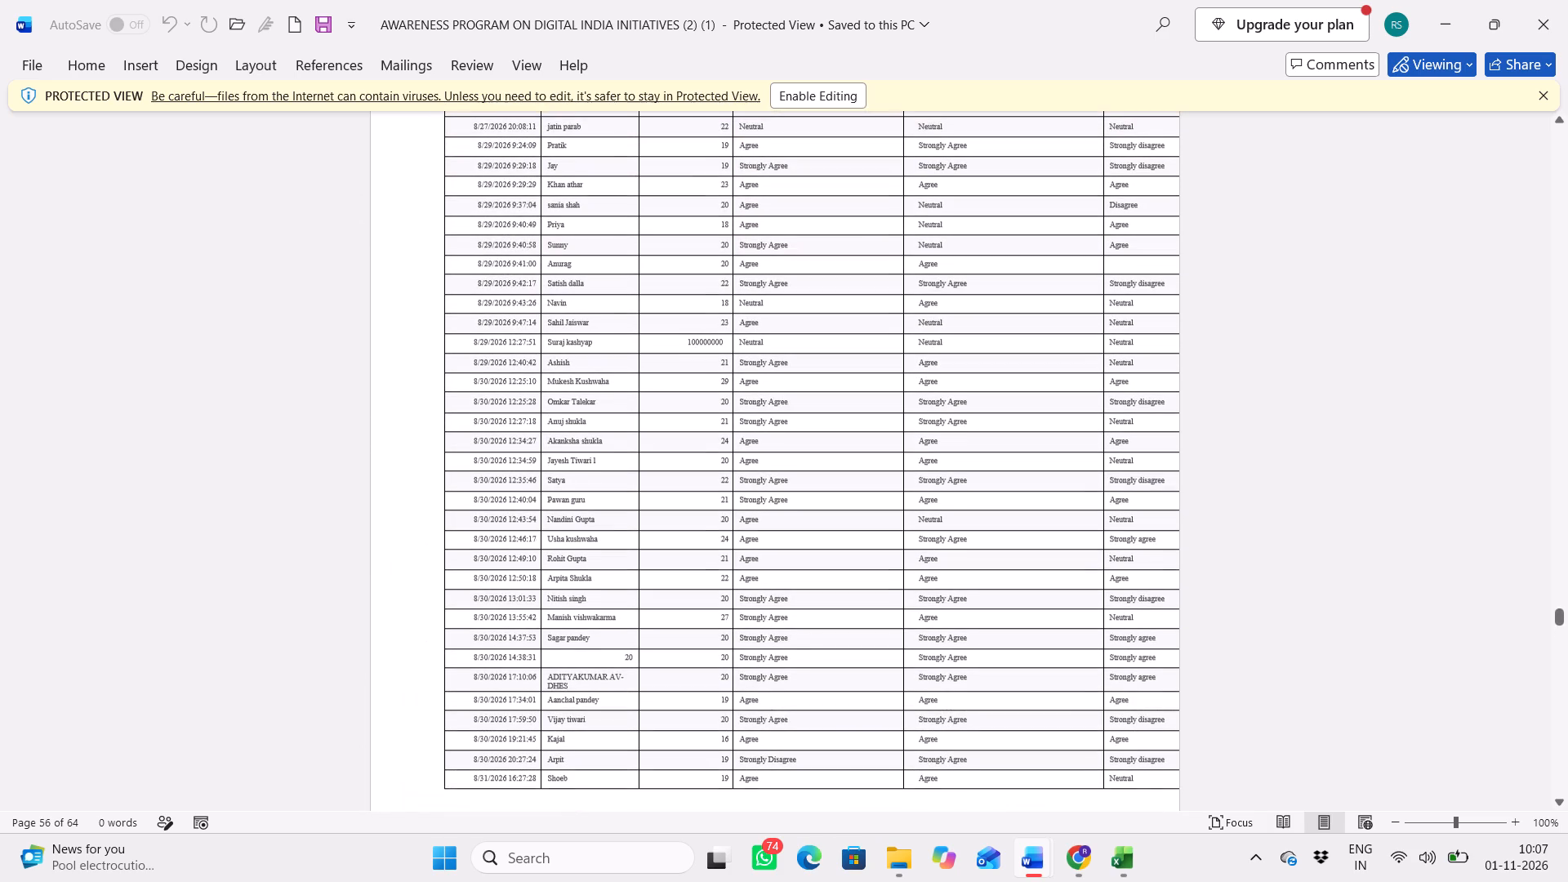
scroll(628, 226, right, 1)
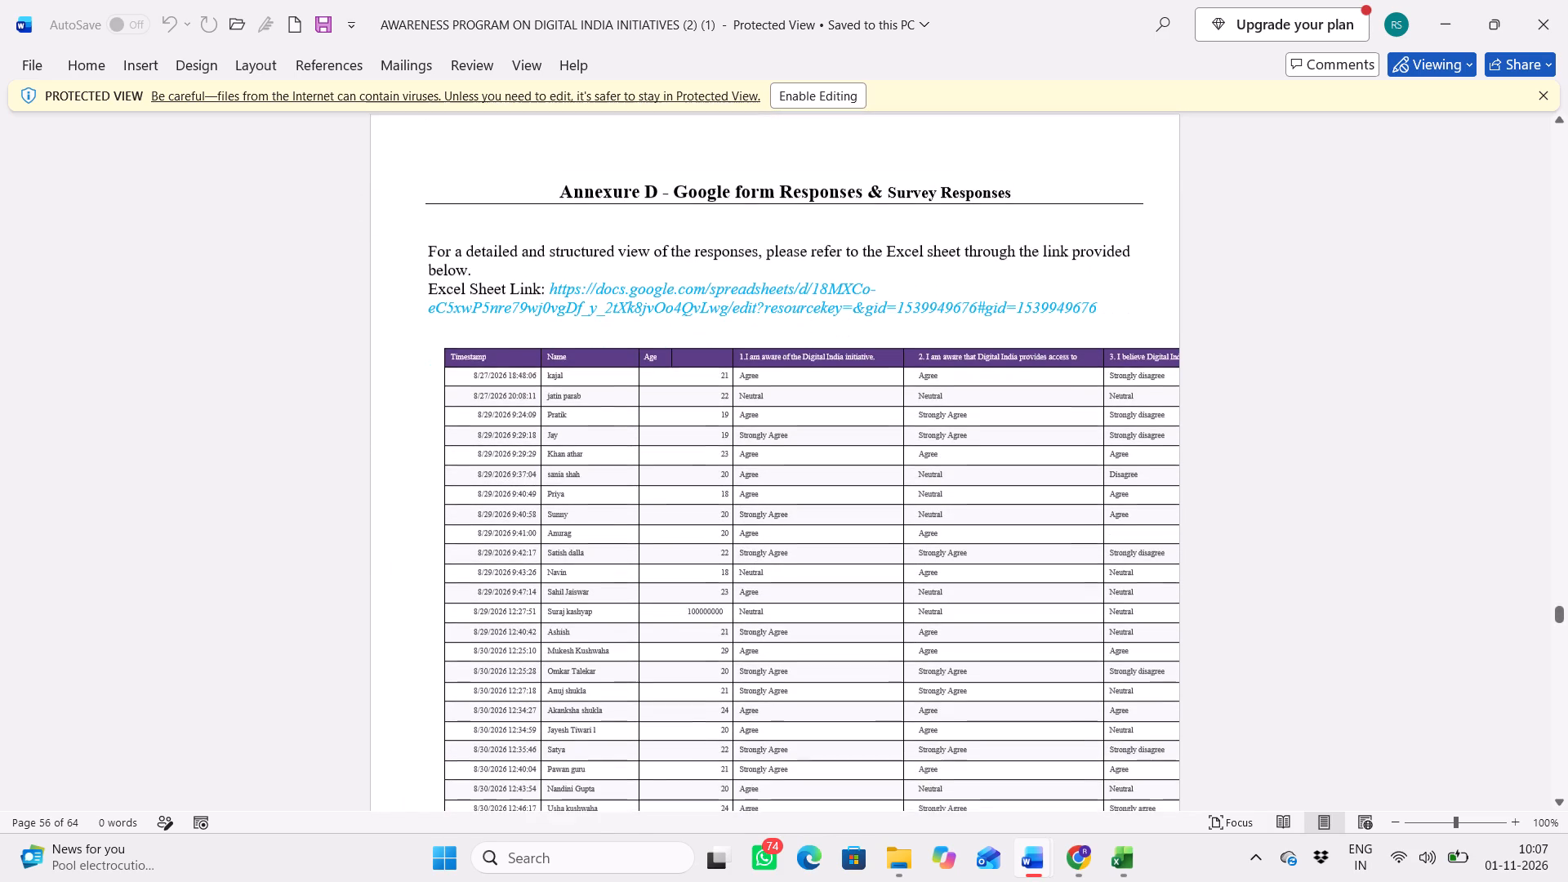
scroll(628, 226, right, 1)
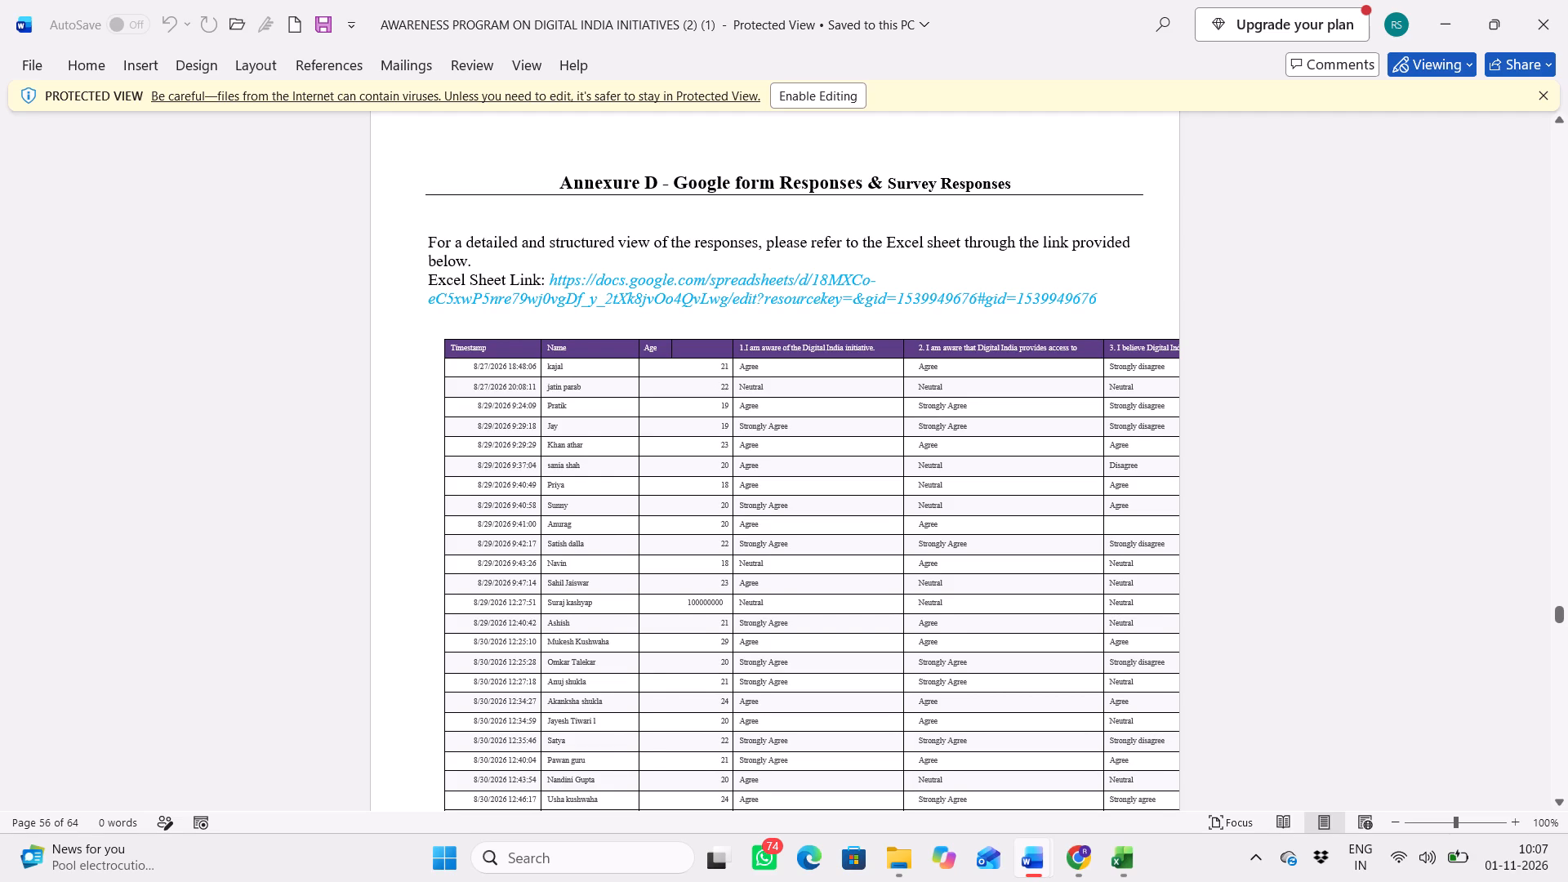
Compare how the sample report divides the remaining question columns across the following Annexure D pages with the table's first page.
scroll(628, 226, down, 2)
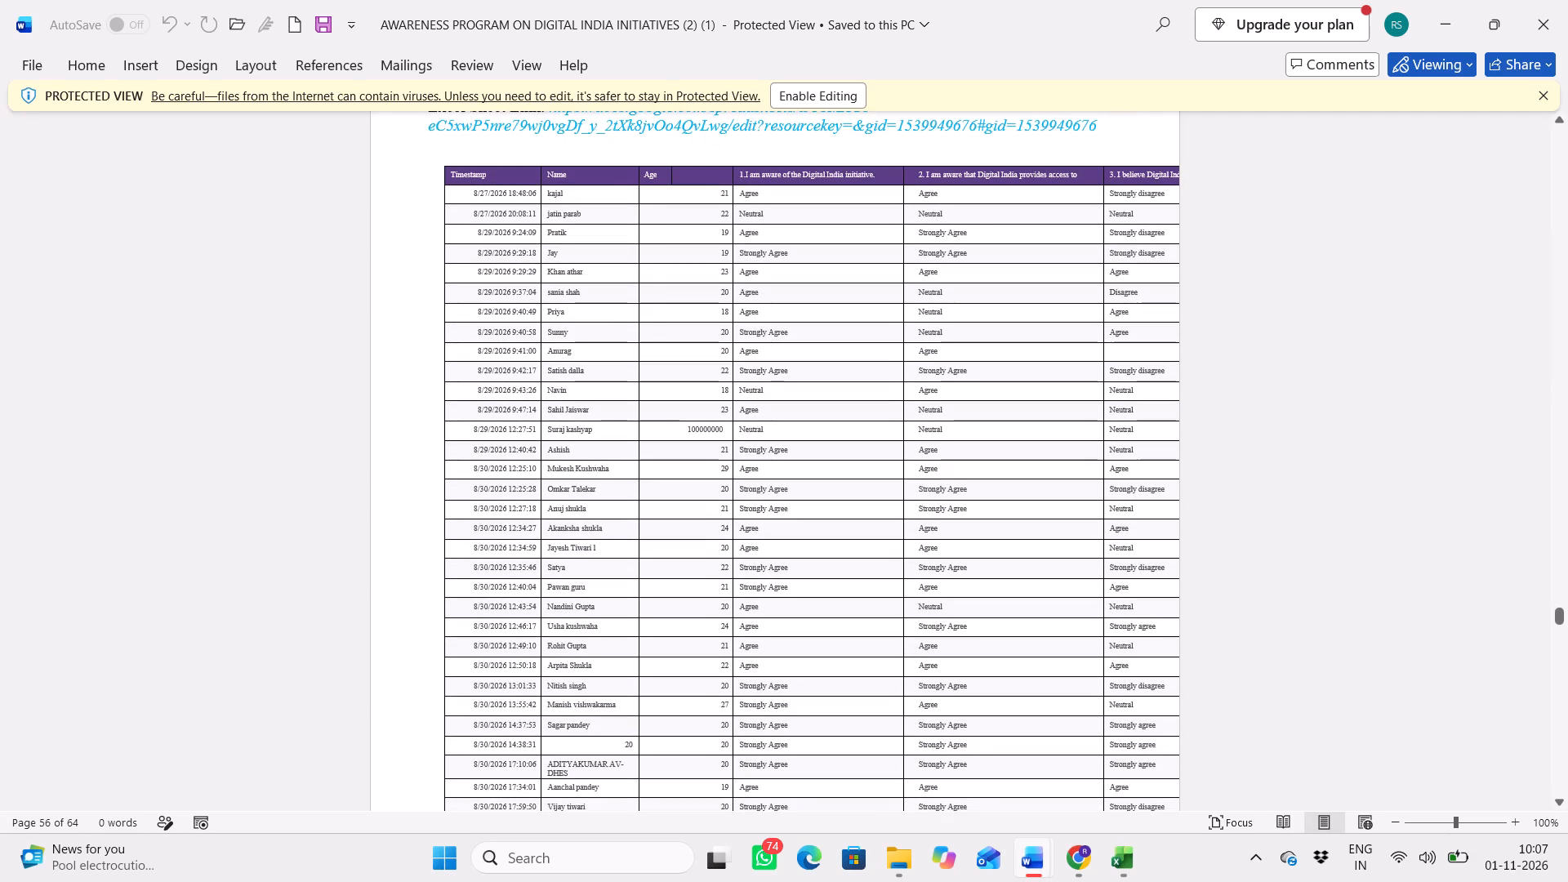
scroll(628, 226, down, 4)
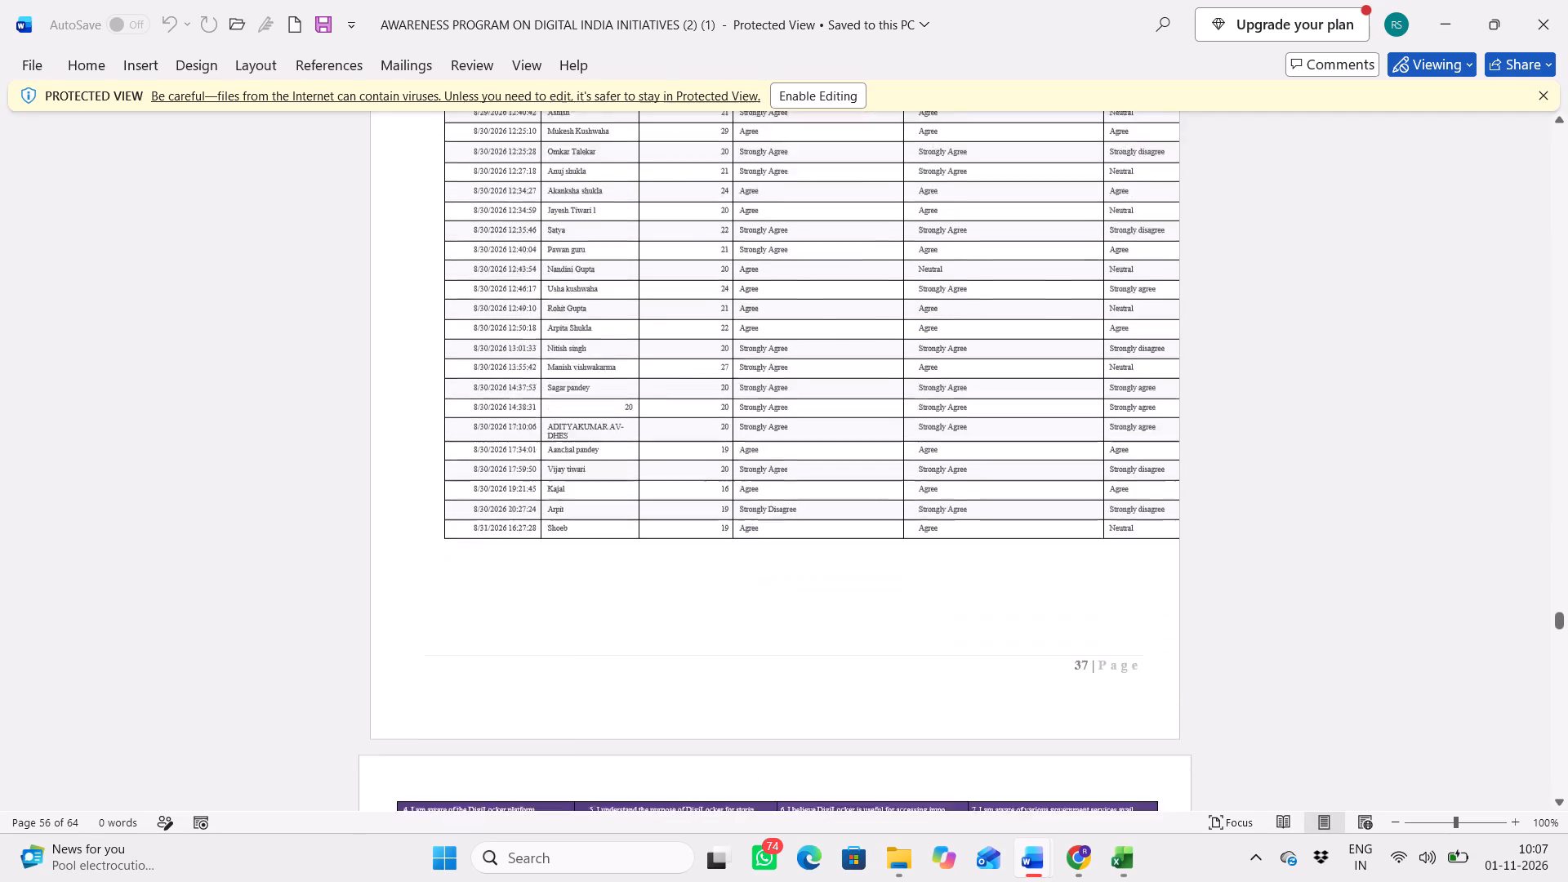
scroll(628, 226, down, 4)
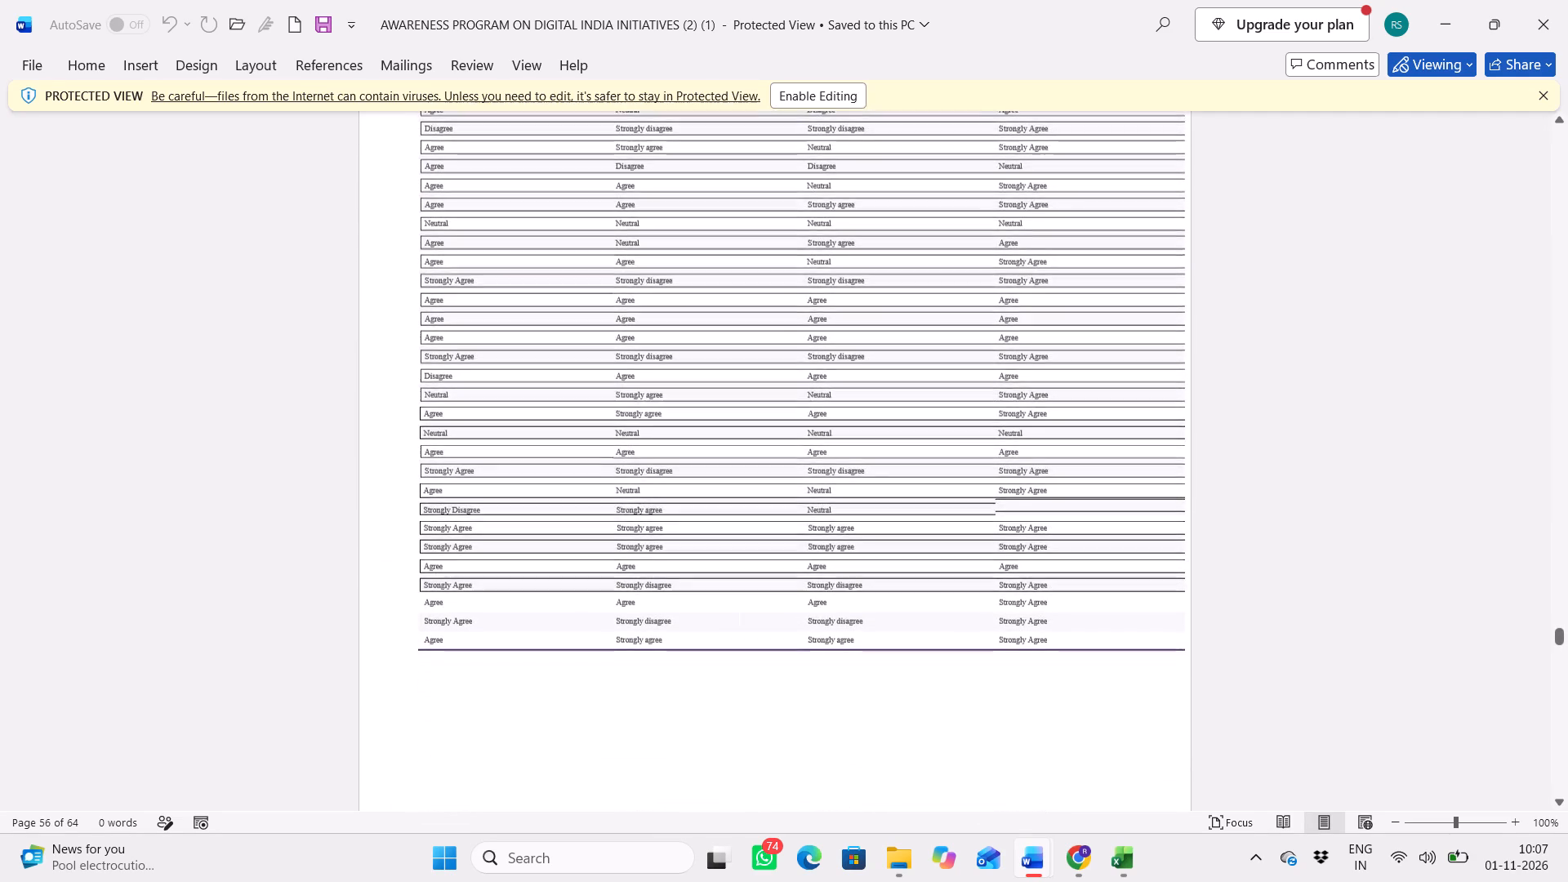
scroll(628, 226, up, 1)
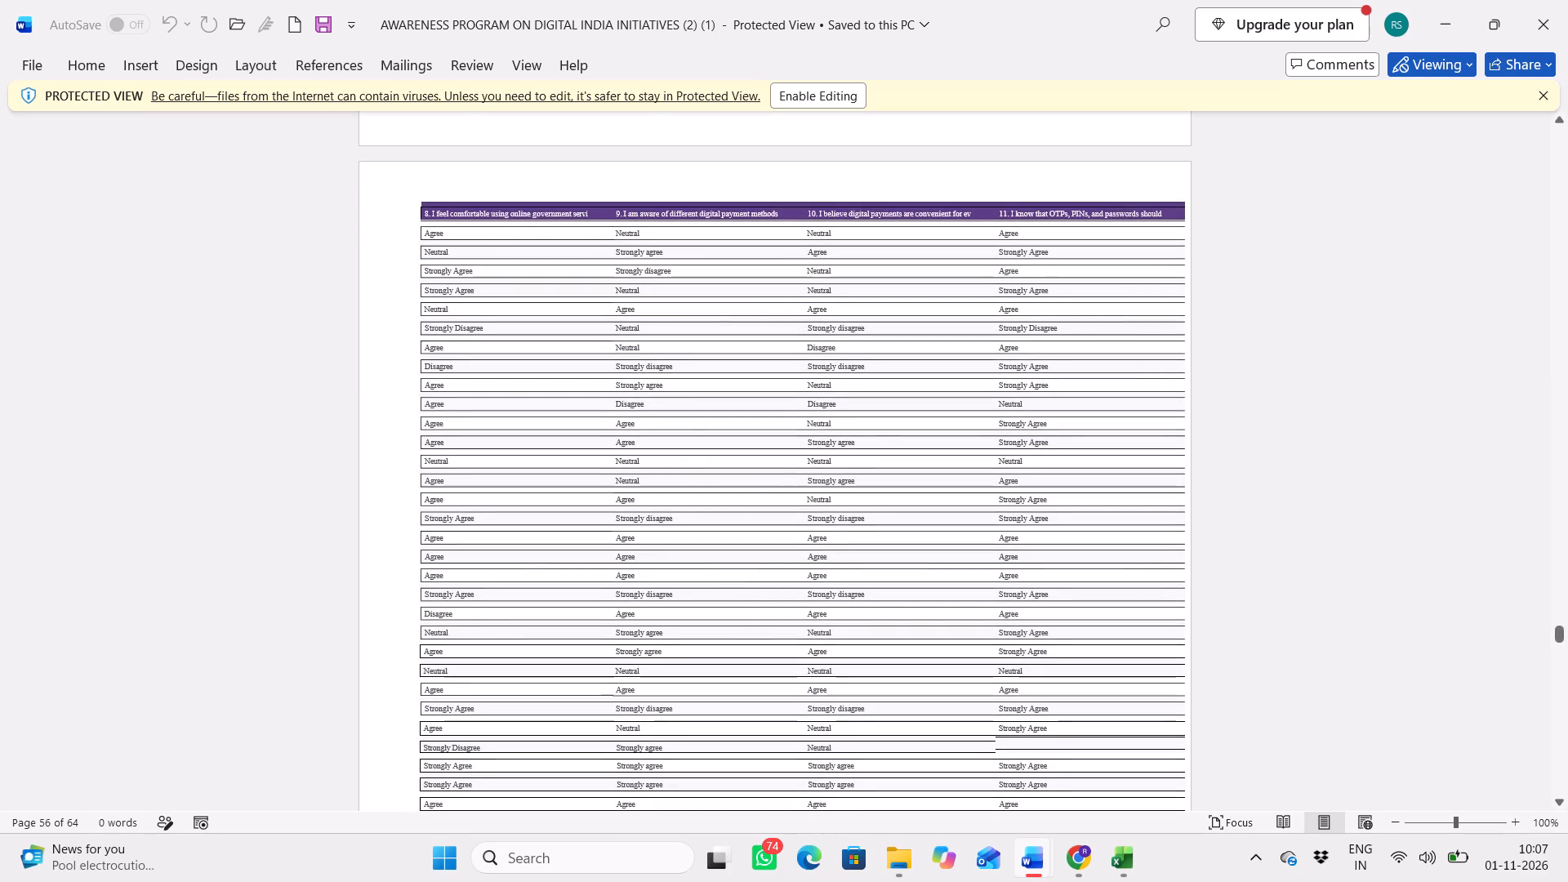
scroll(628, 226, up, 1)
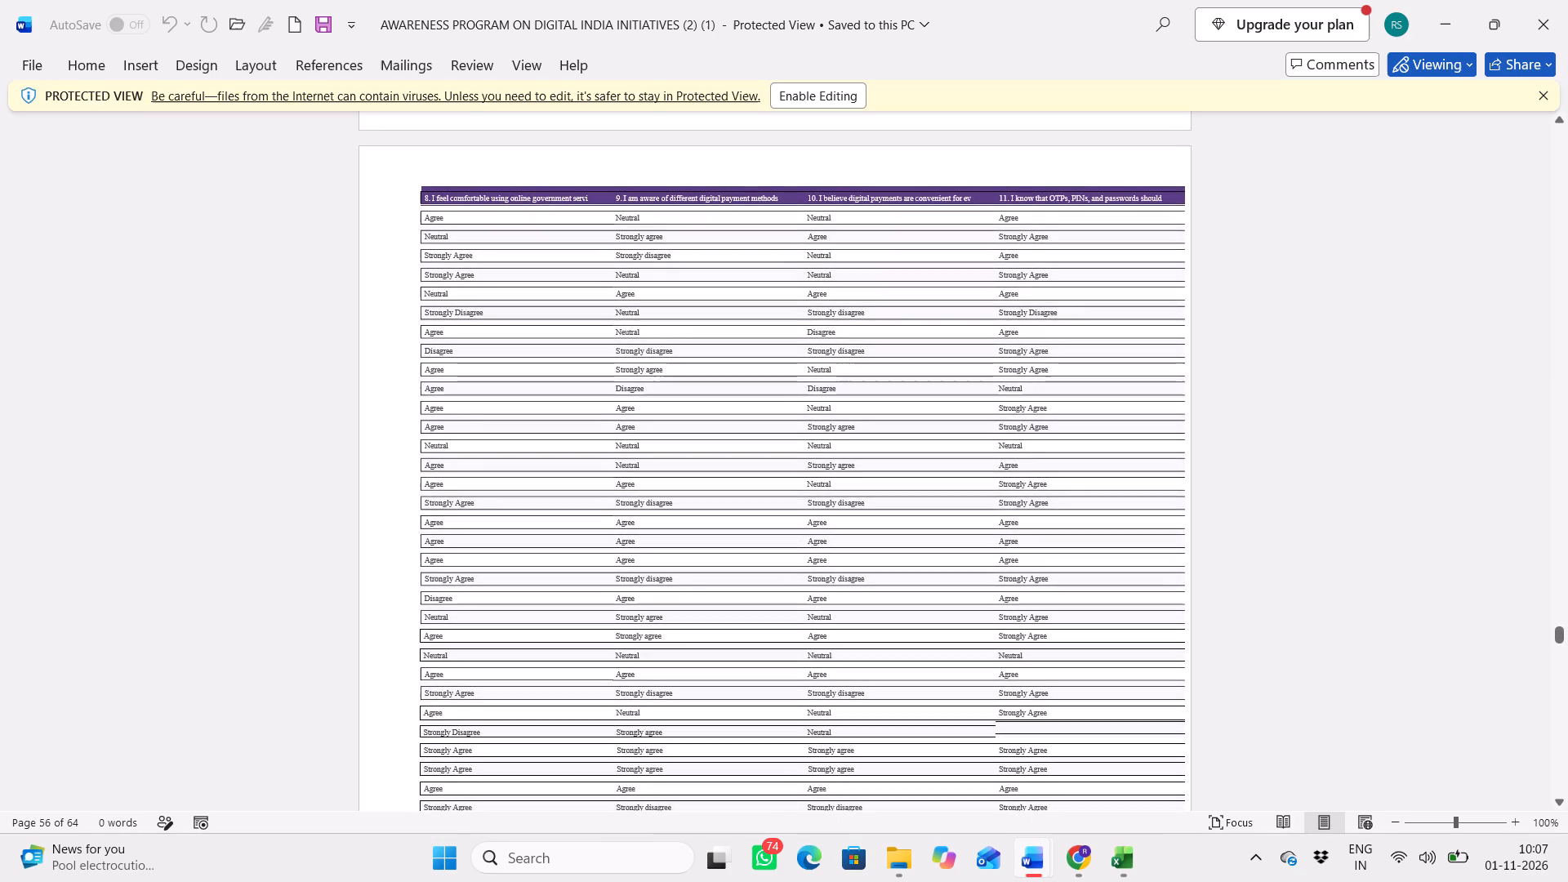
scroll(659, 137, down, 6)
scroll(659, 137, up, 1)
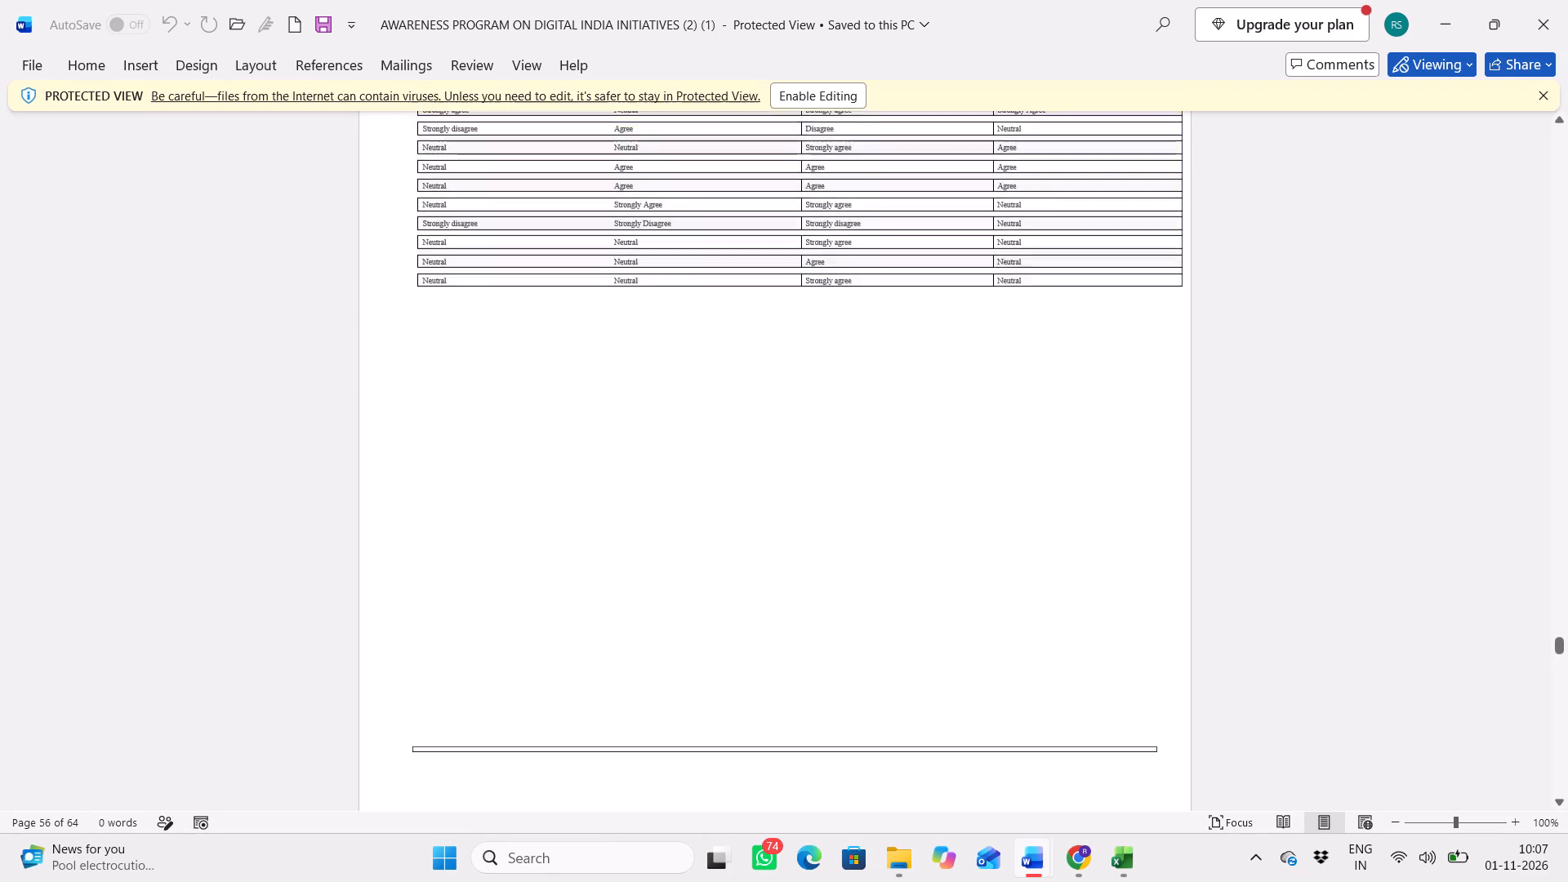
scroll(659, 137, up, 7)
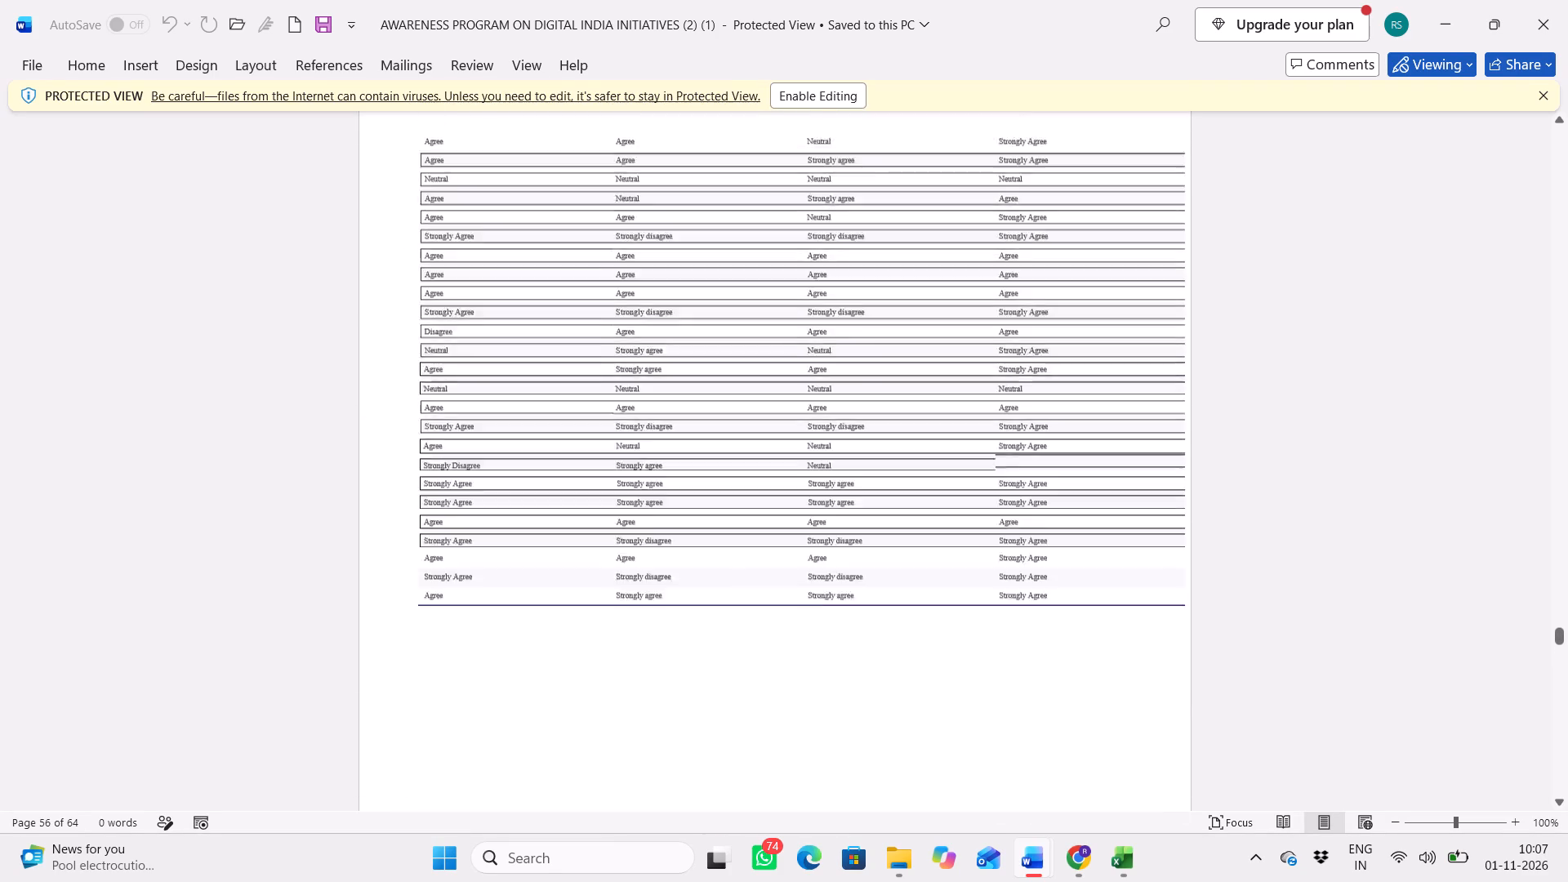
scroll(659, 137, up, 4)
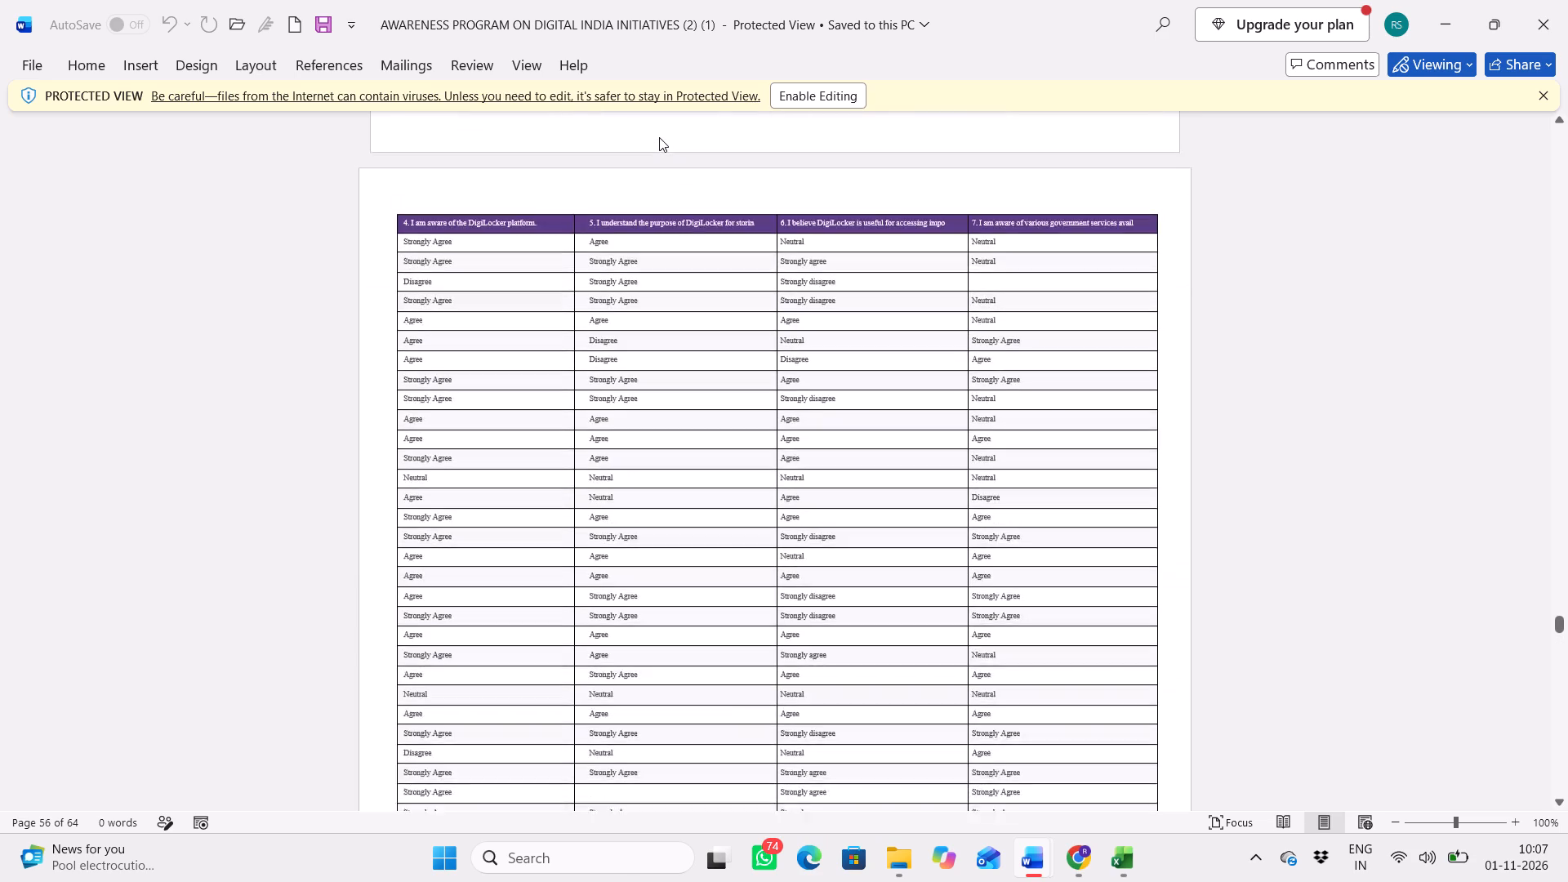
scroll(659, 137, up, 6)
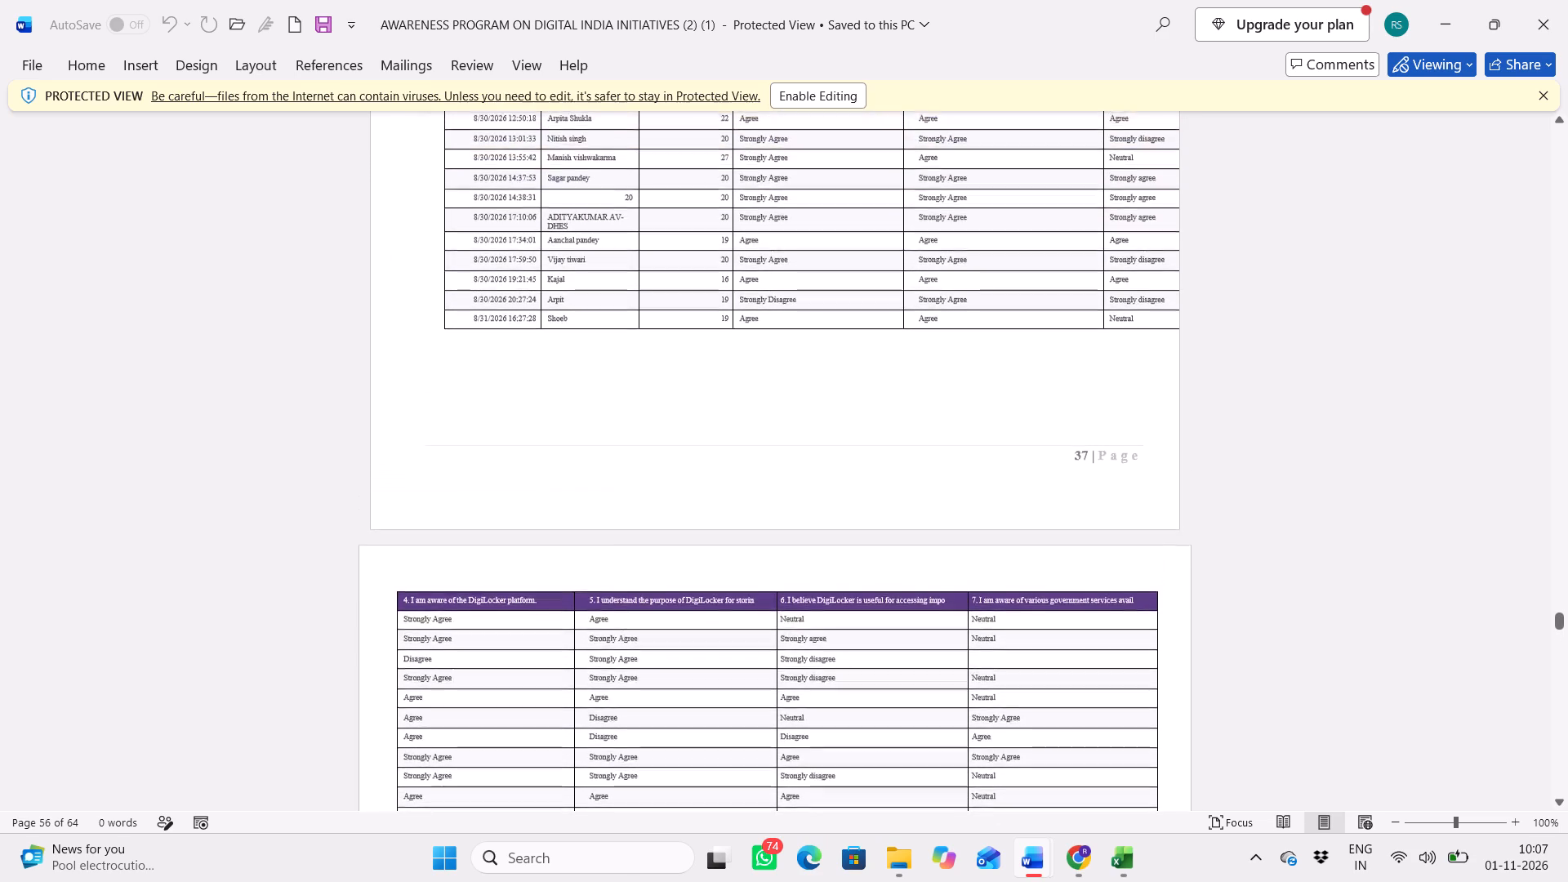
scroll(659, 137, up, 2)
scroll(659, 137, right, 1)
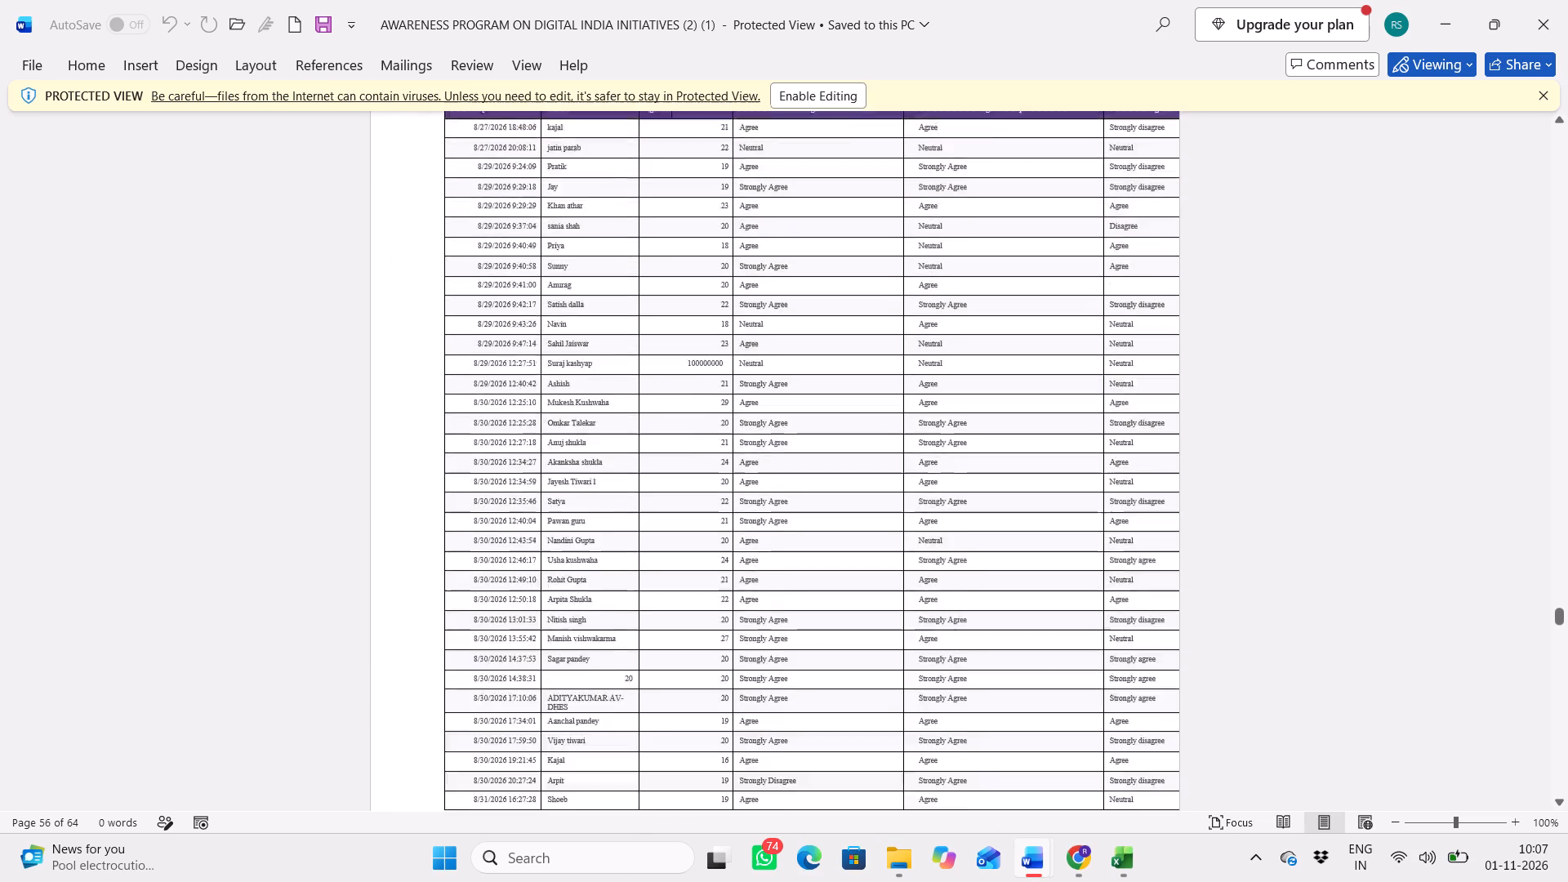
scroll(659, 137, right, 2)
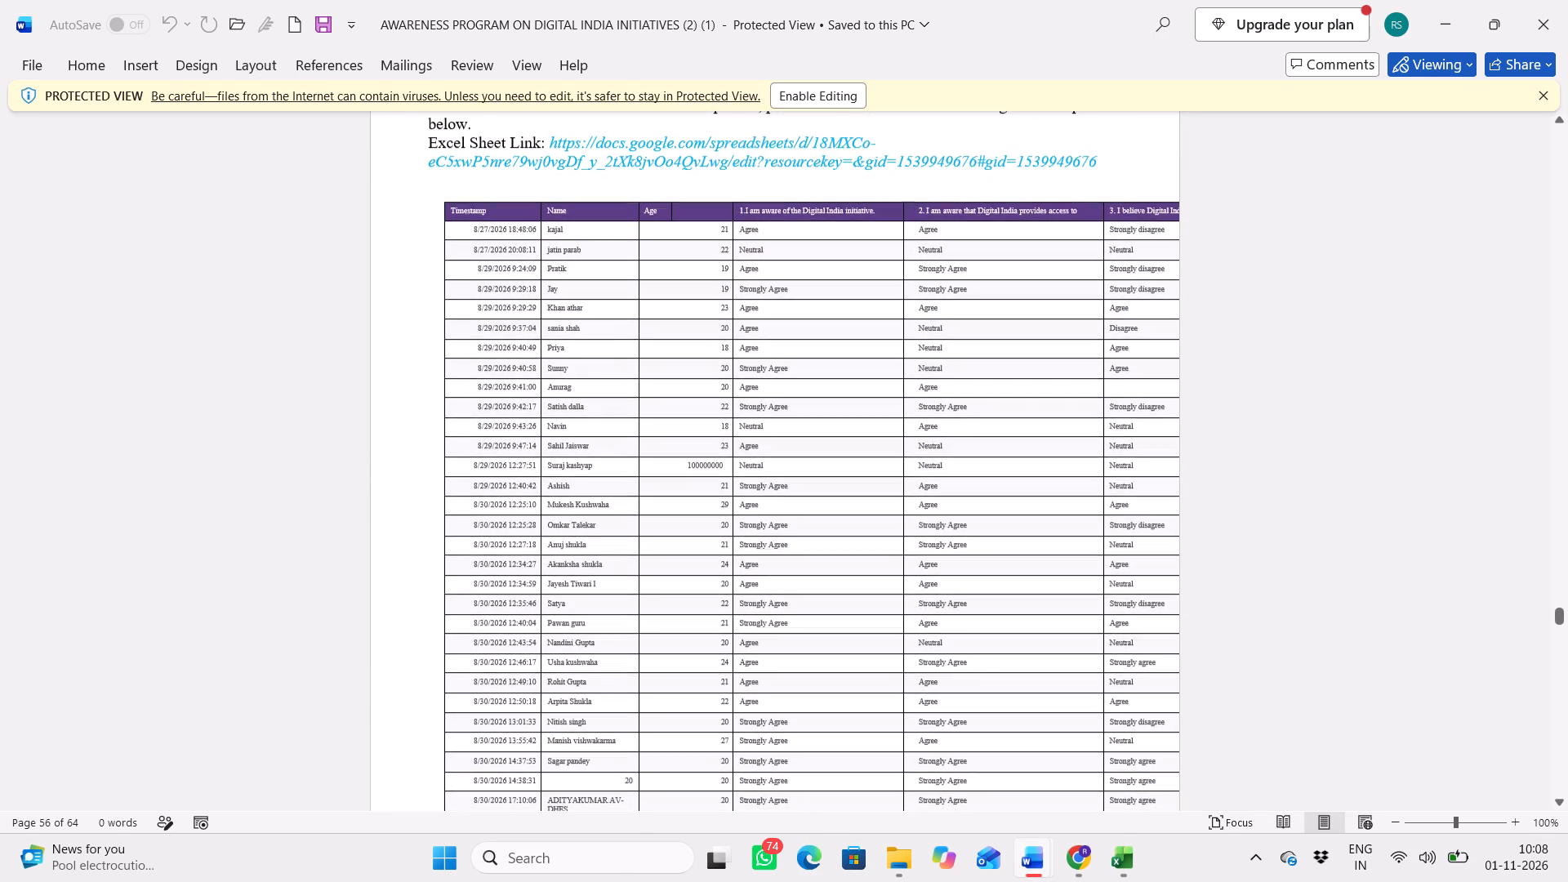
scroll(659, 137, right, 1)
scroll(659, 137, down, 1)
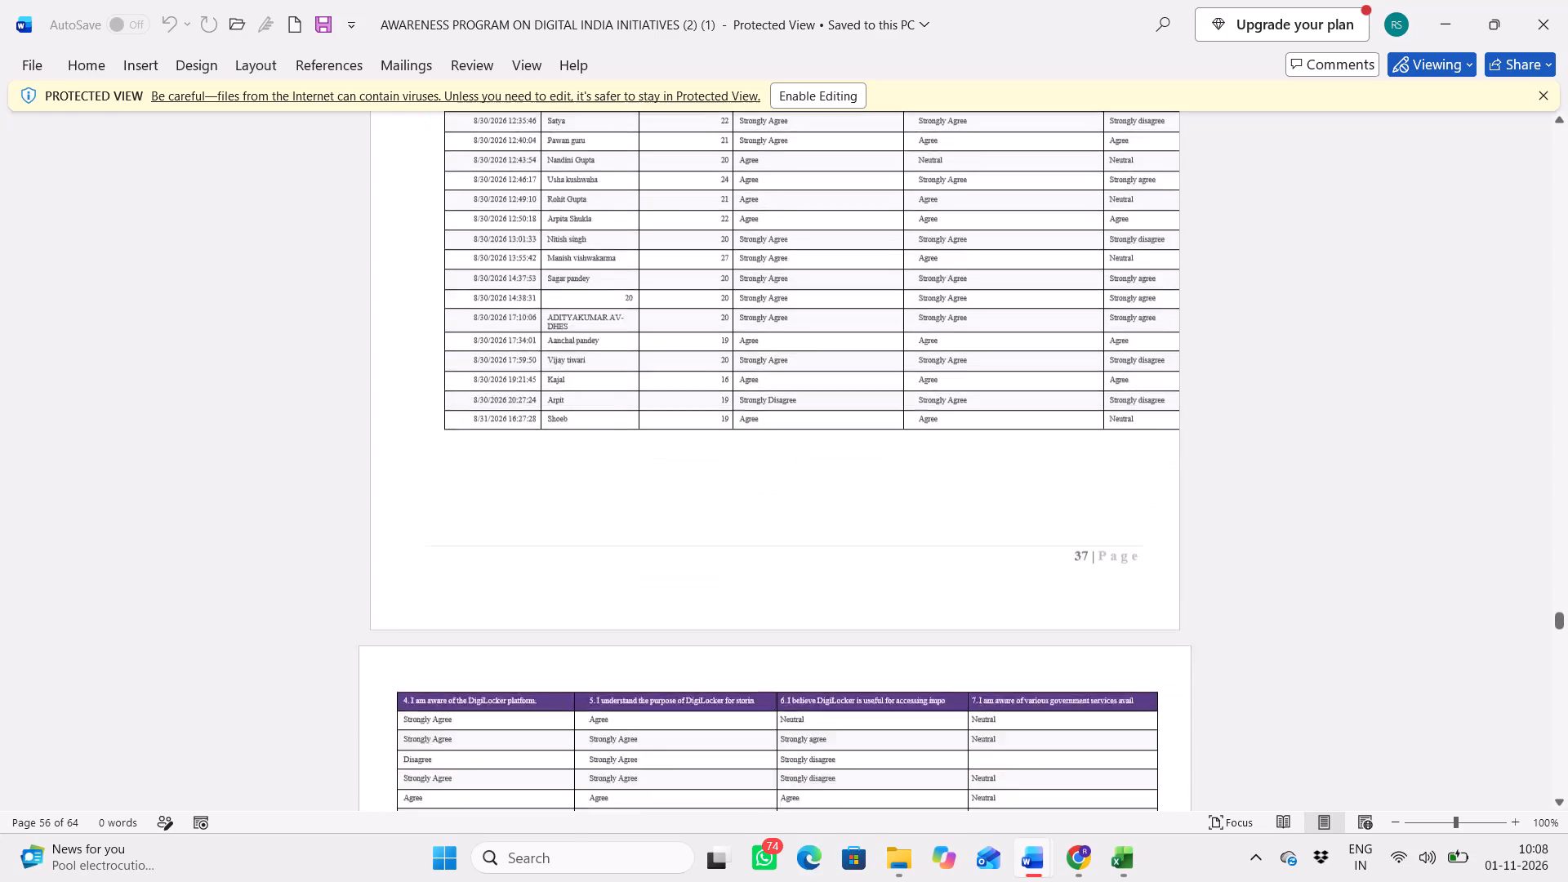
scroll(659, 137, down, 1)
scroll(659, 137, up, 1)
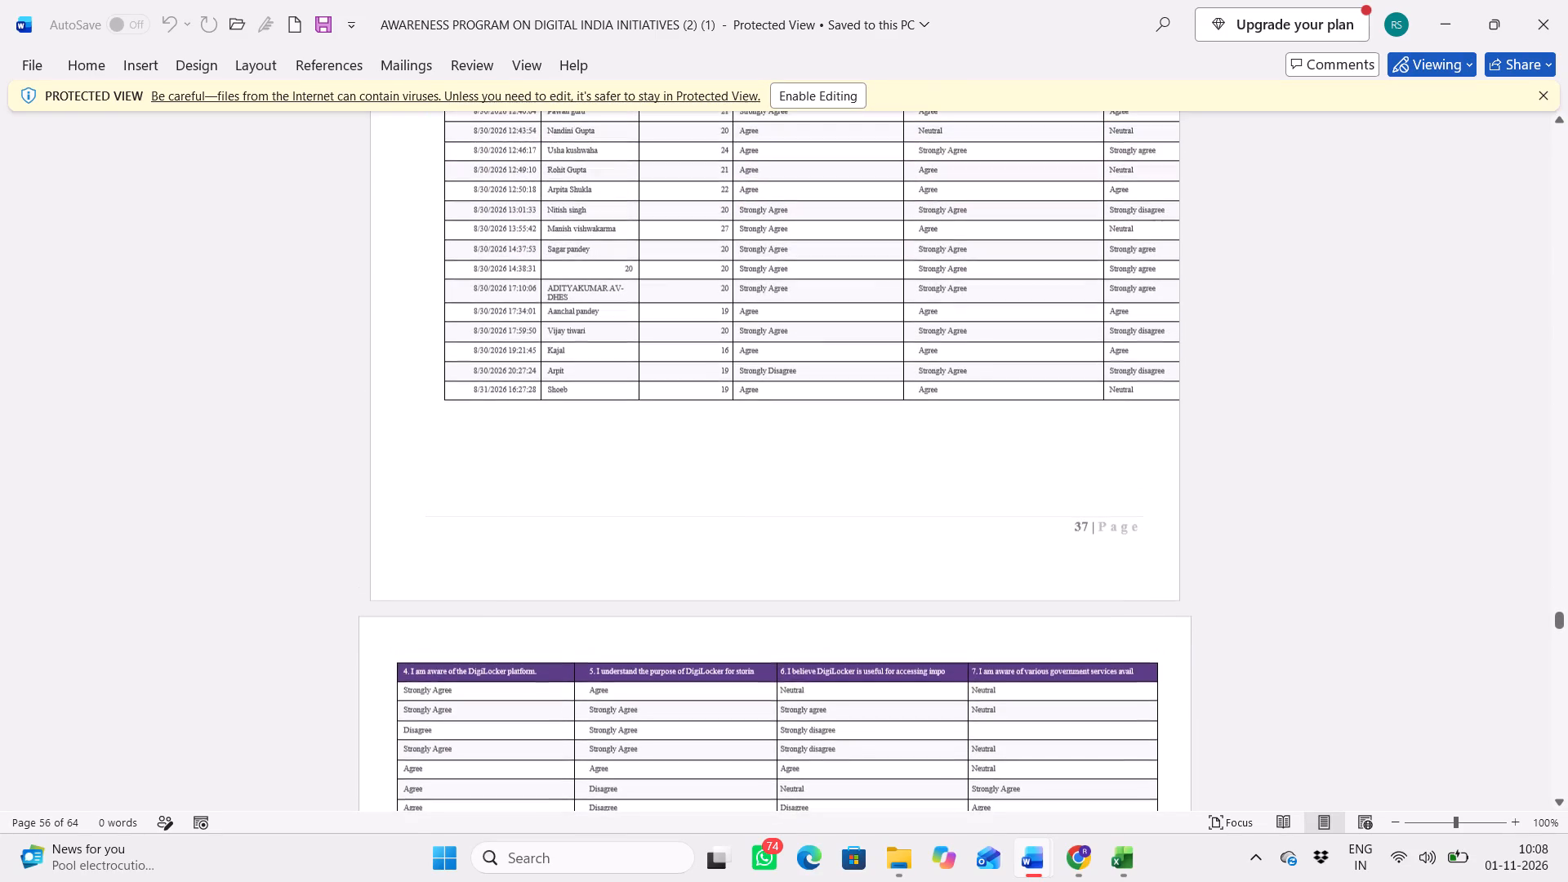
scroll(659, 137, up, 4)
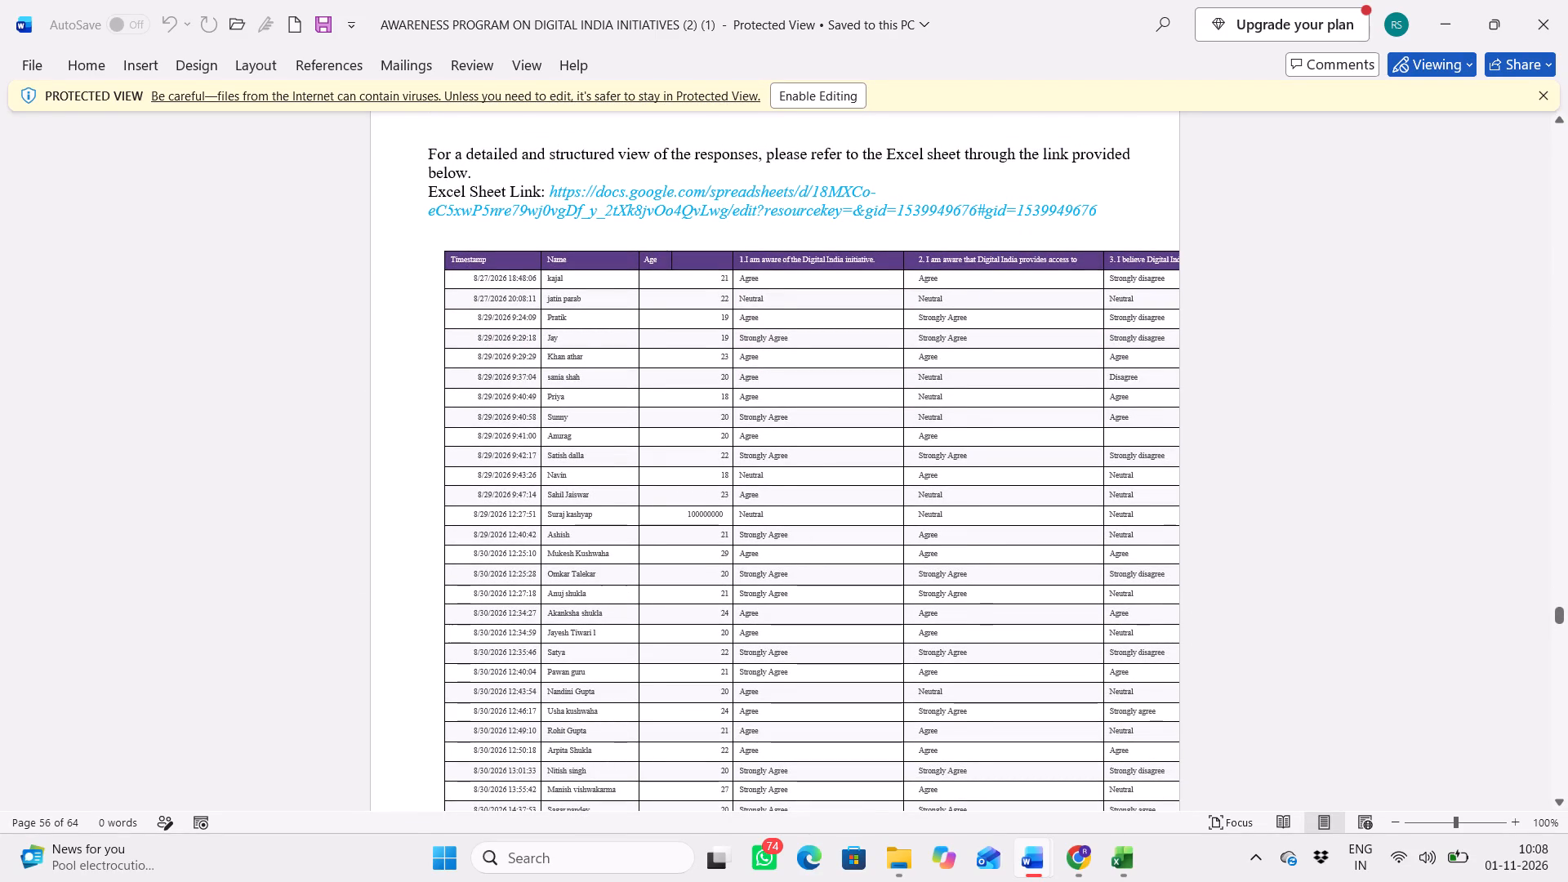
scroll(514, 425, down, 1)
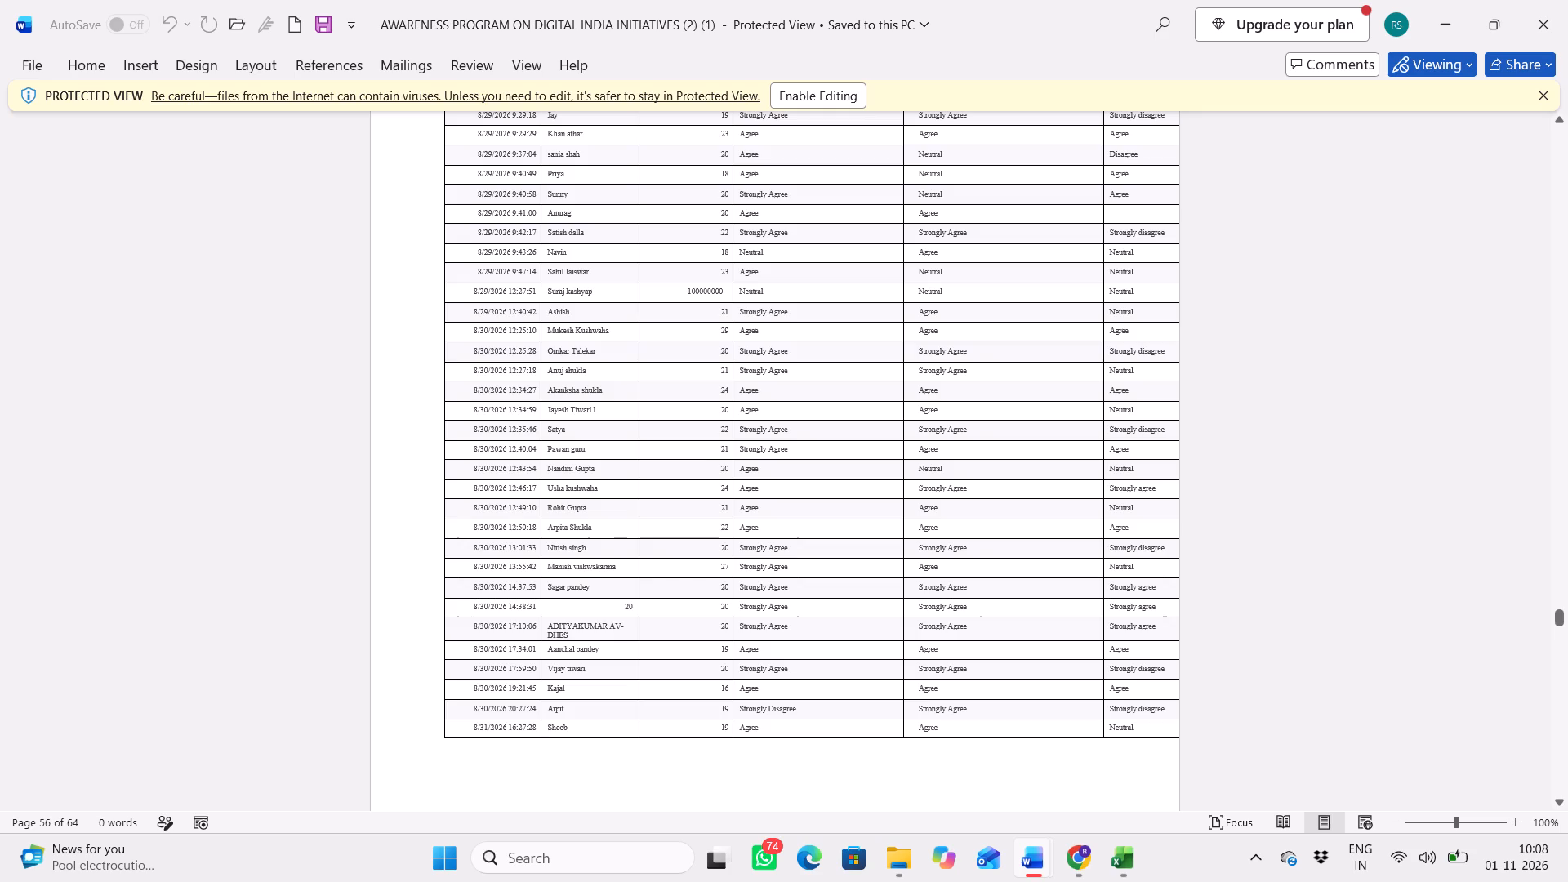
Switch to the CEP RESPONSE LIST workbook and copy the Name column with question columns 1 to 3, range C1:F41, including headers.
key(alt+Tab)
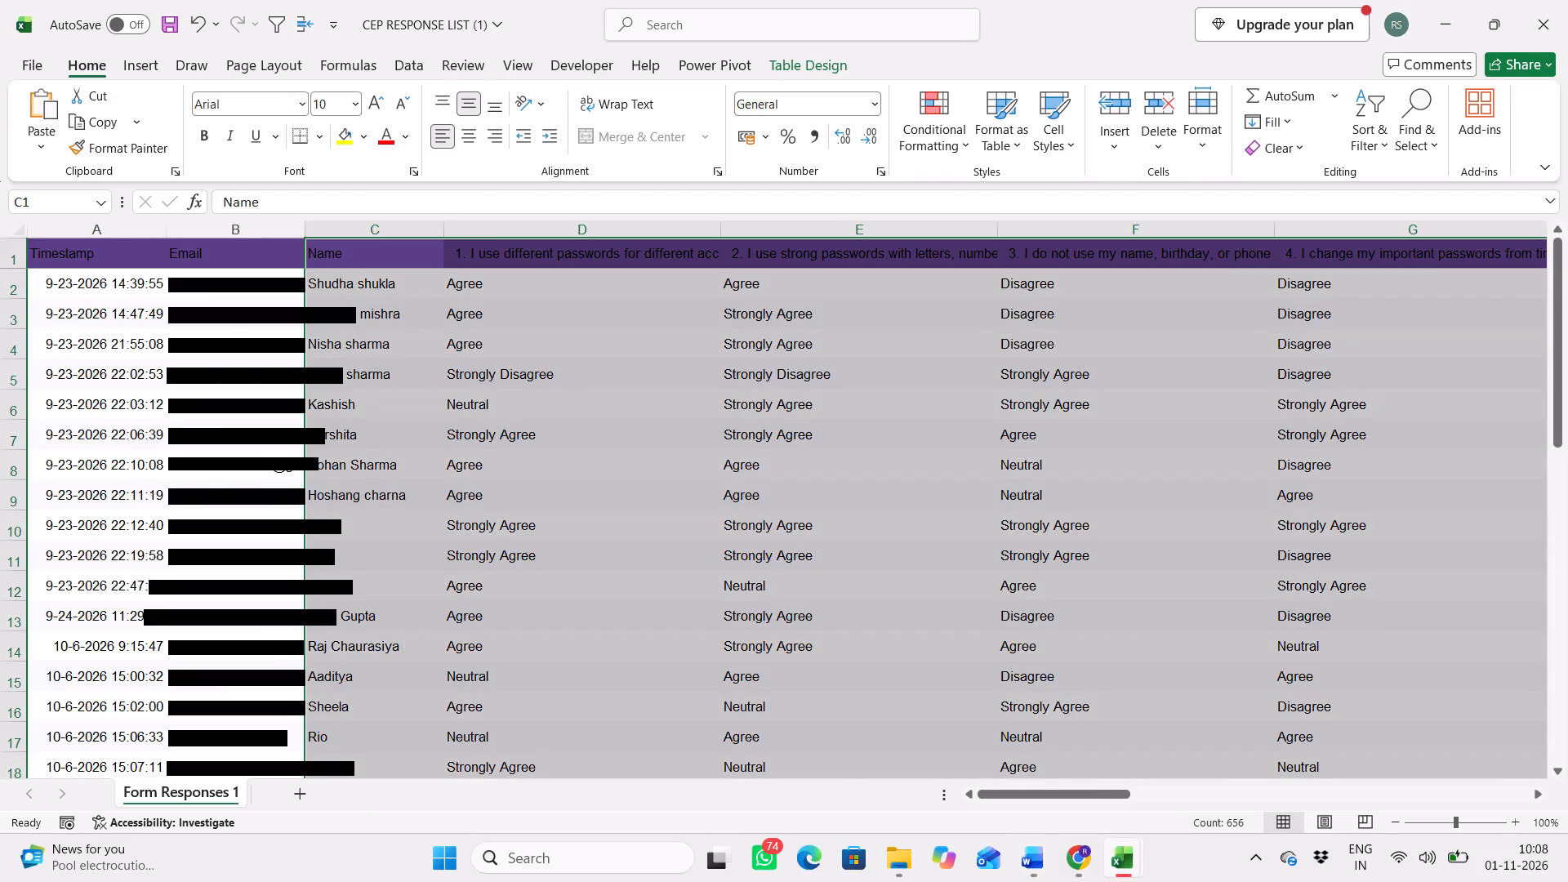
click(215, 444)
drag(346, 250, 390, 298)
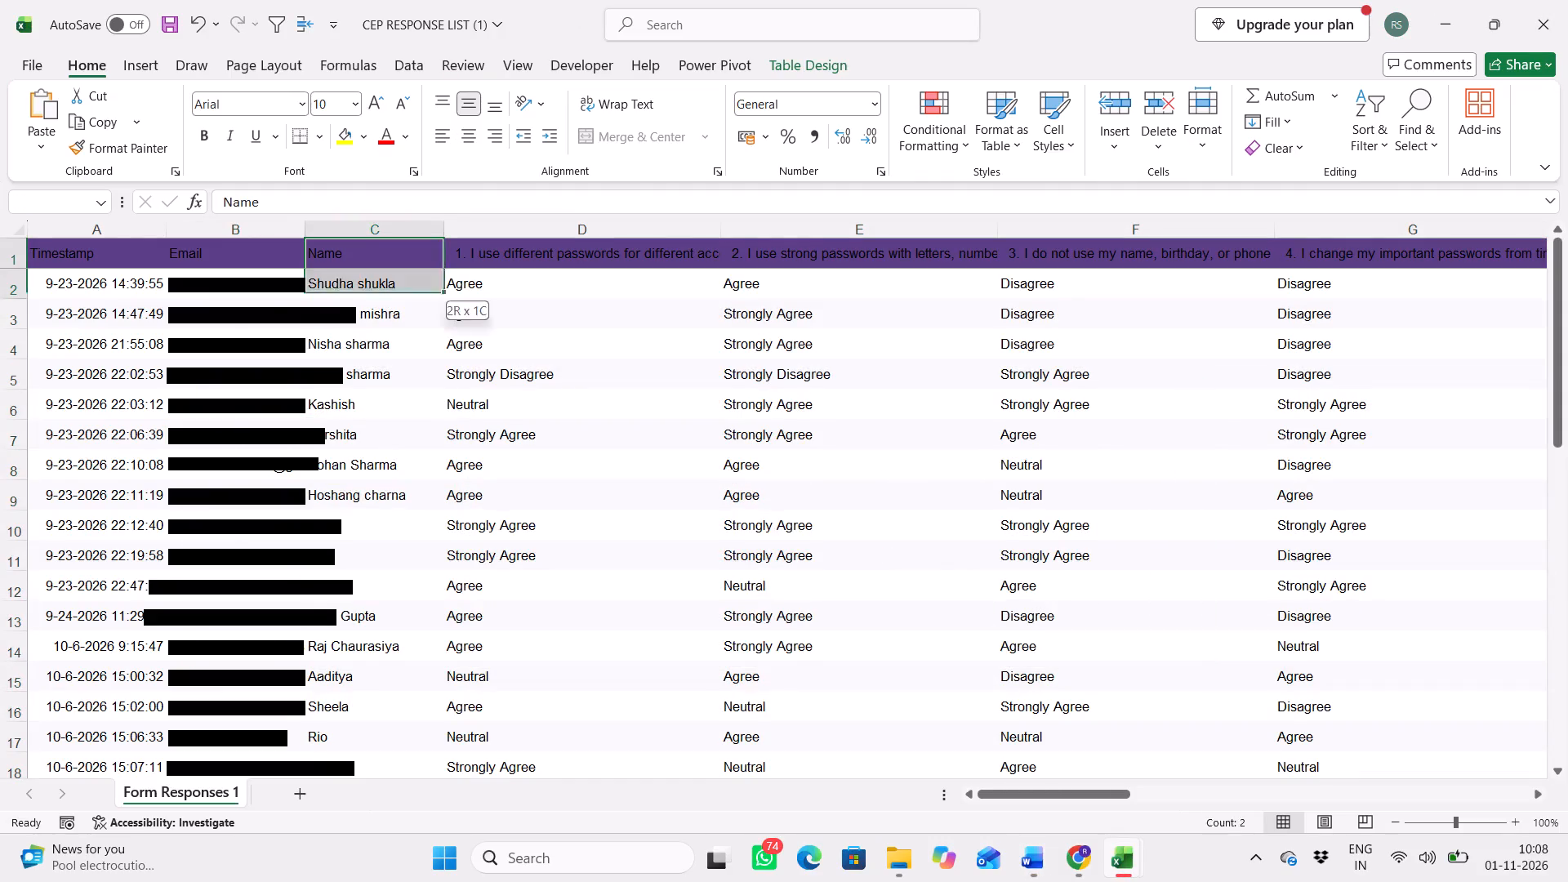
drag(390, 298, 946, 716)
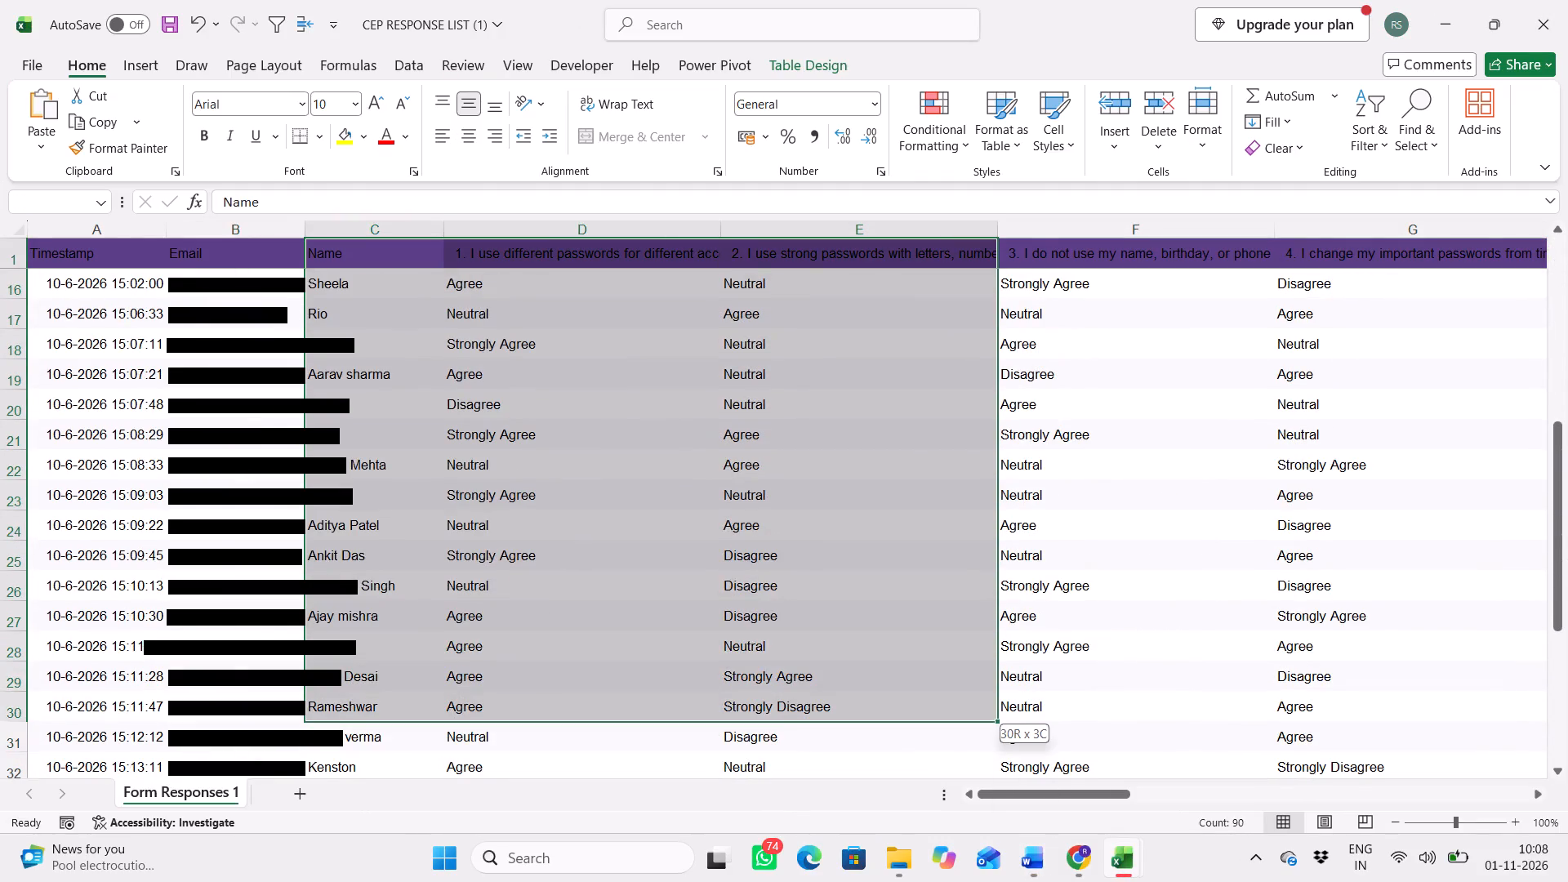
drag(946, 716, 987, 745)
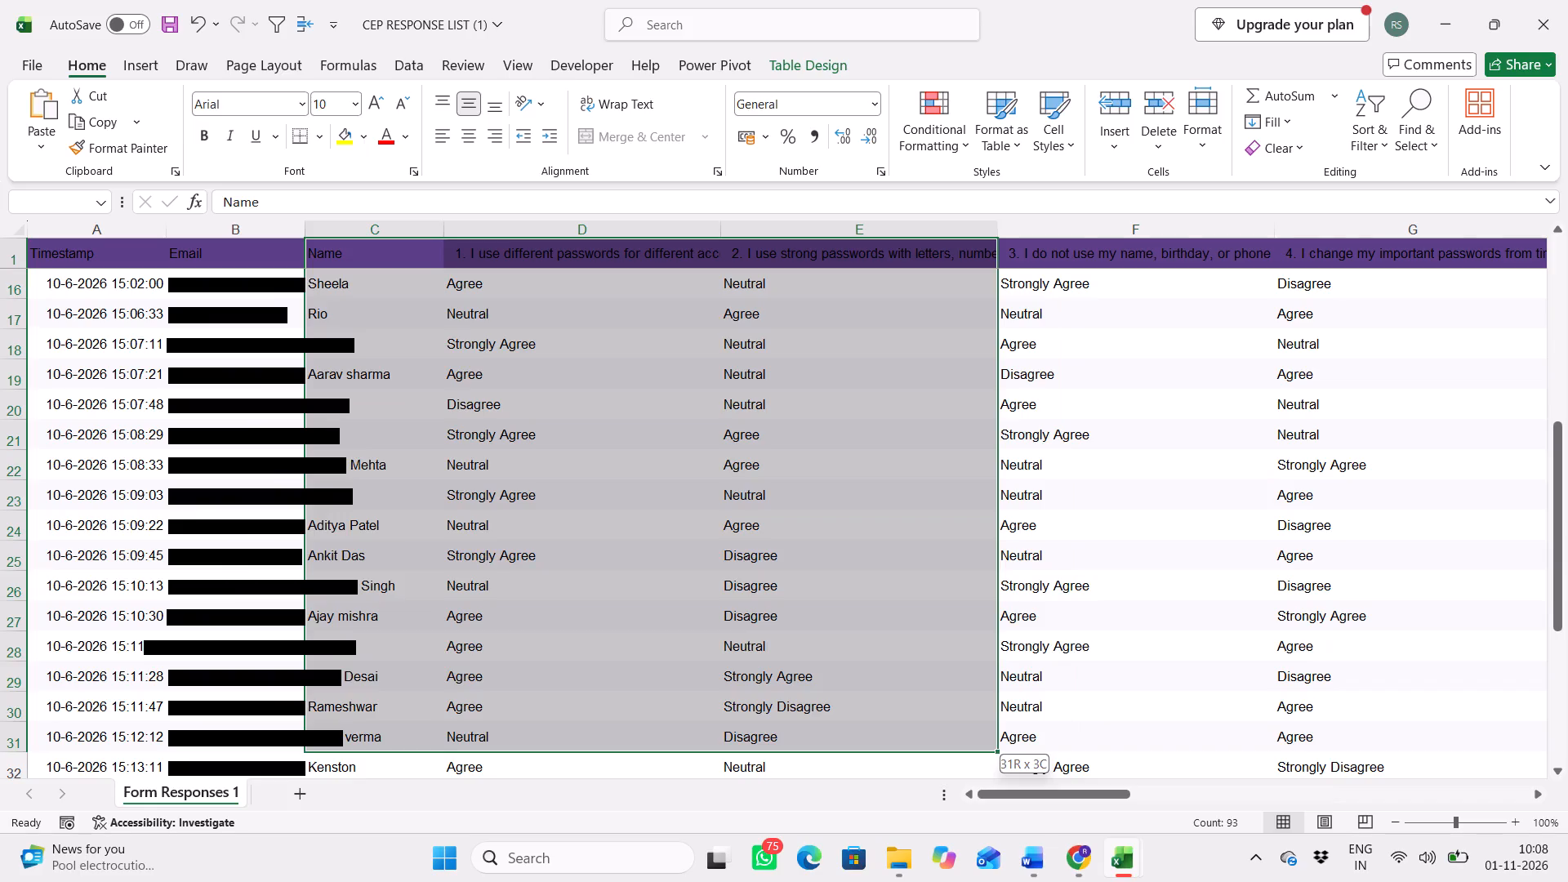
drag(987, 745, 987, 734)
drag(987, 734, 1332, 881)
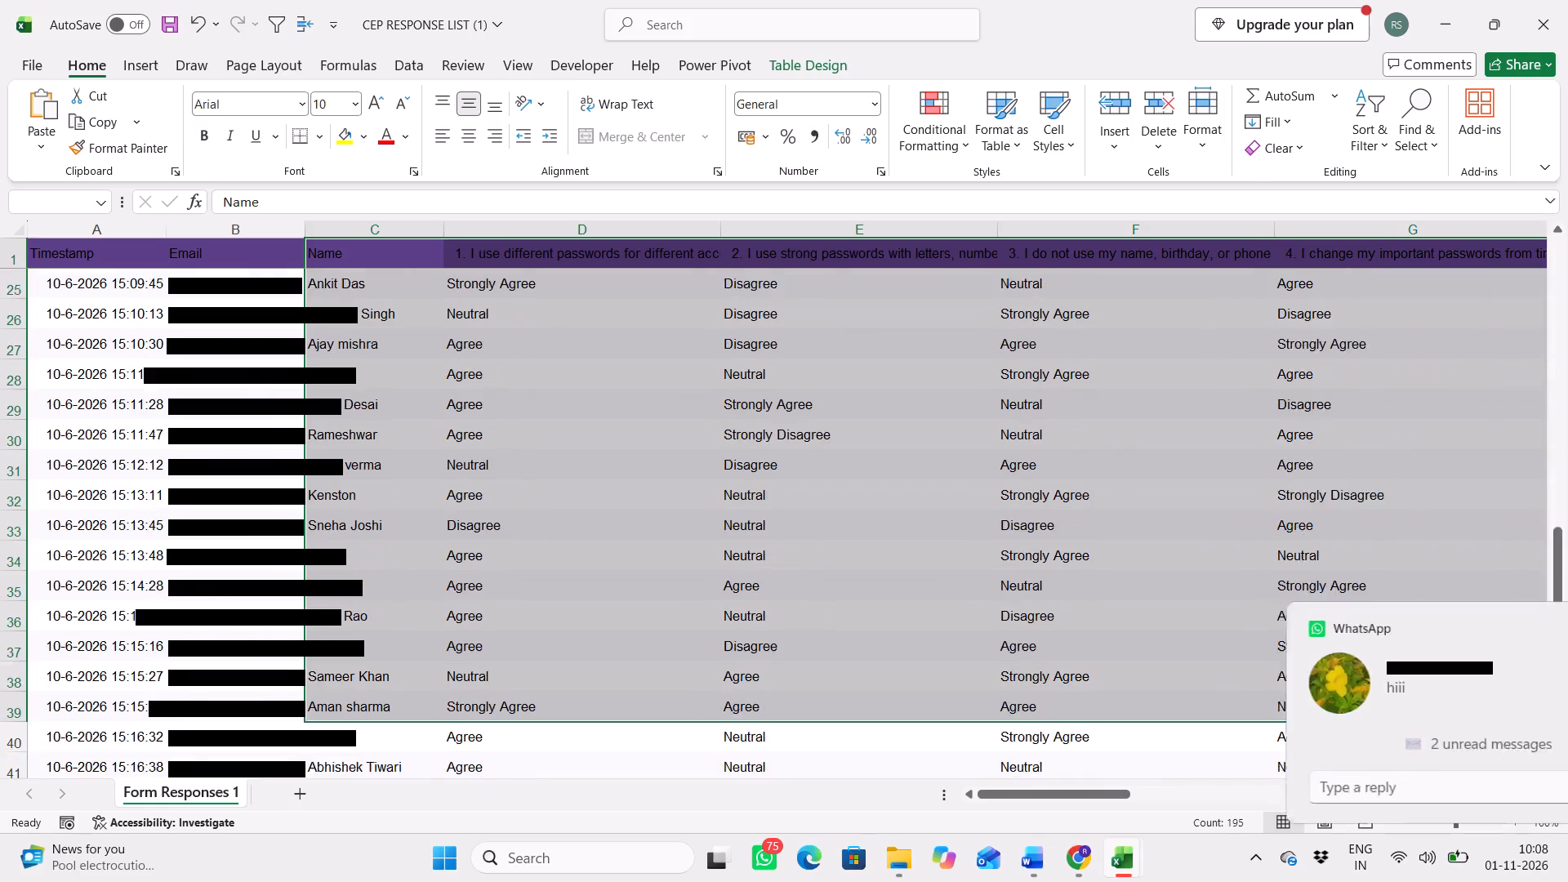
drag(1332, 881, 1363, 328)
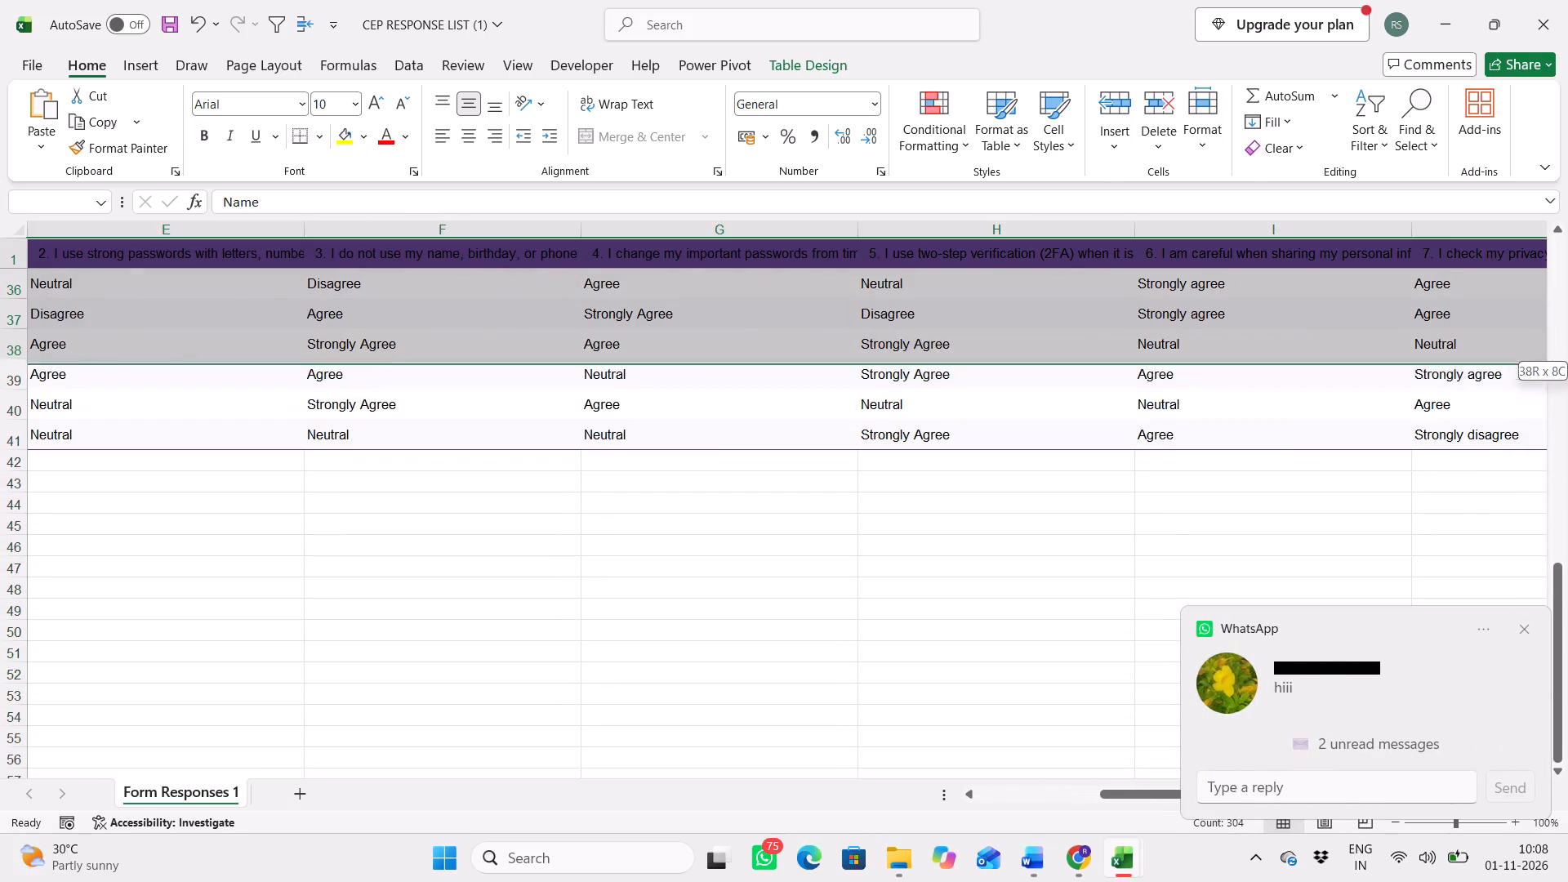
drag(1363, 328, 1032, 396)
scroll(1032, 396, right, 6)
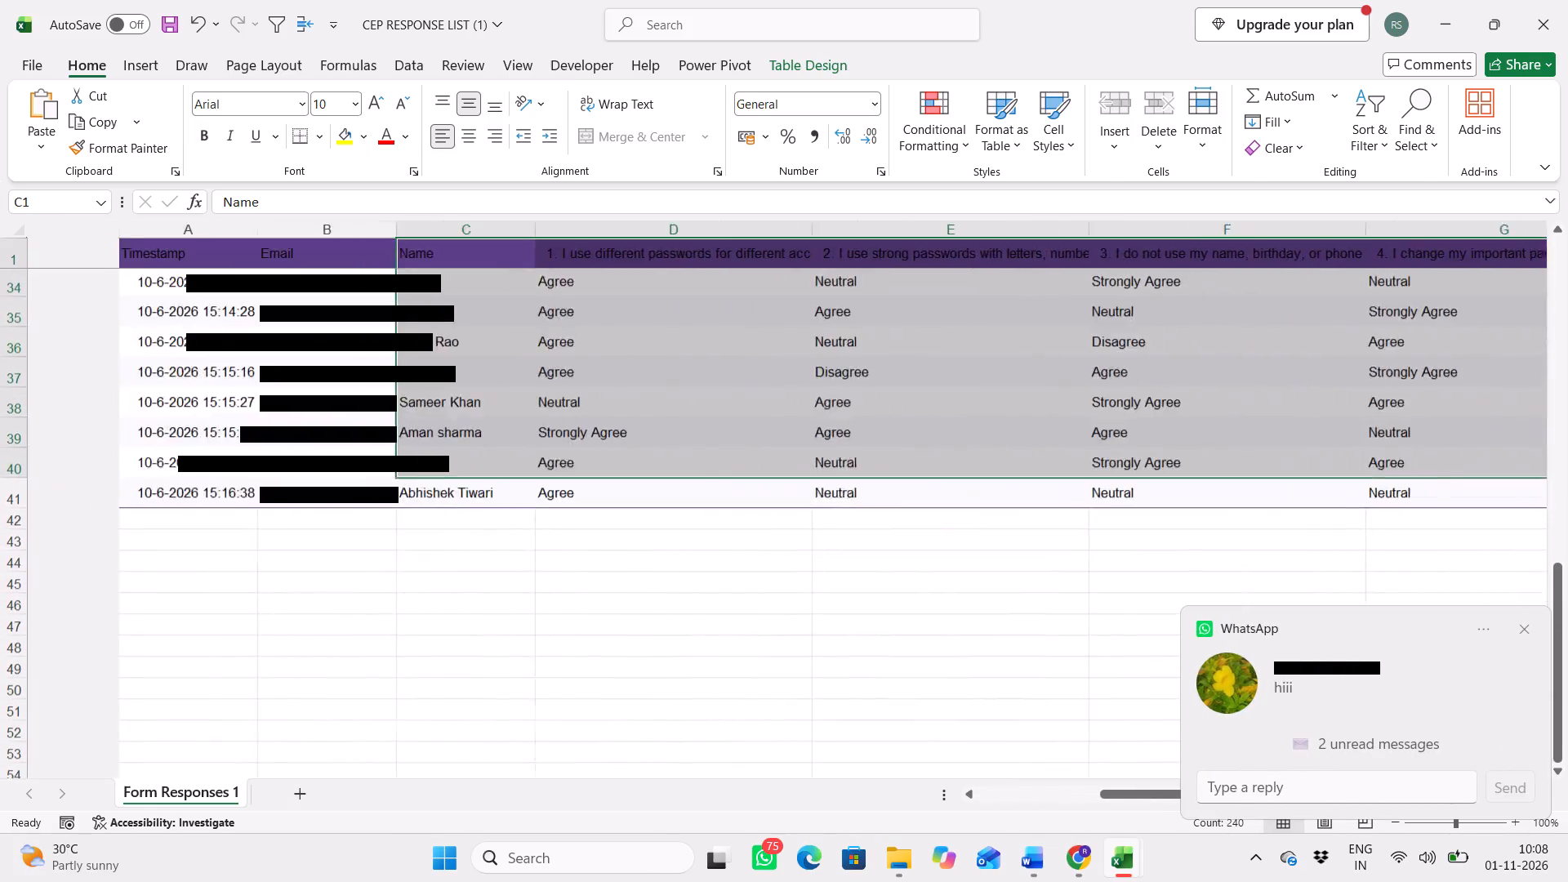
scroll(1032, 396, up, 1)
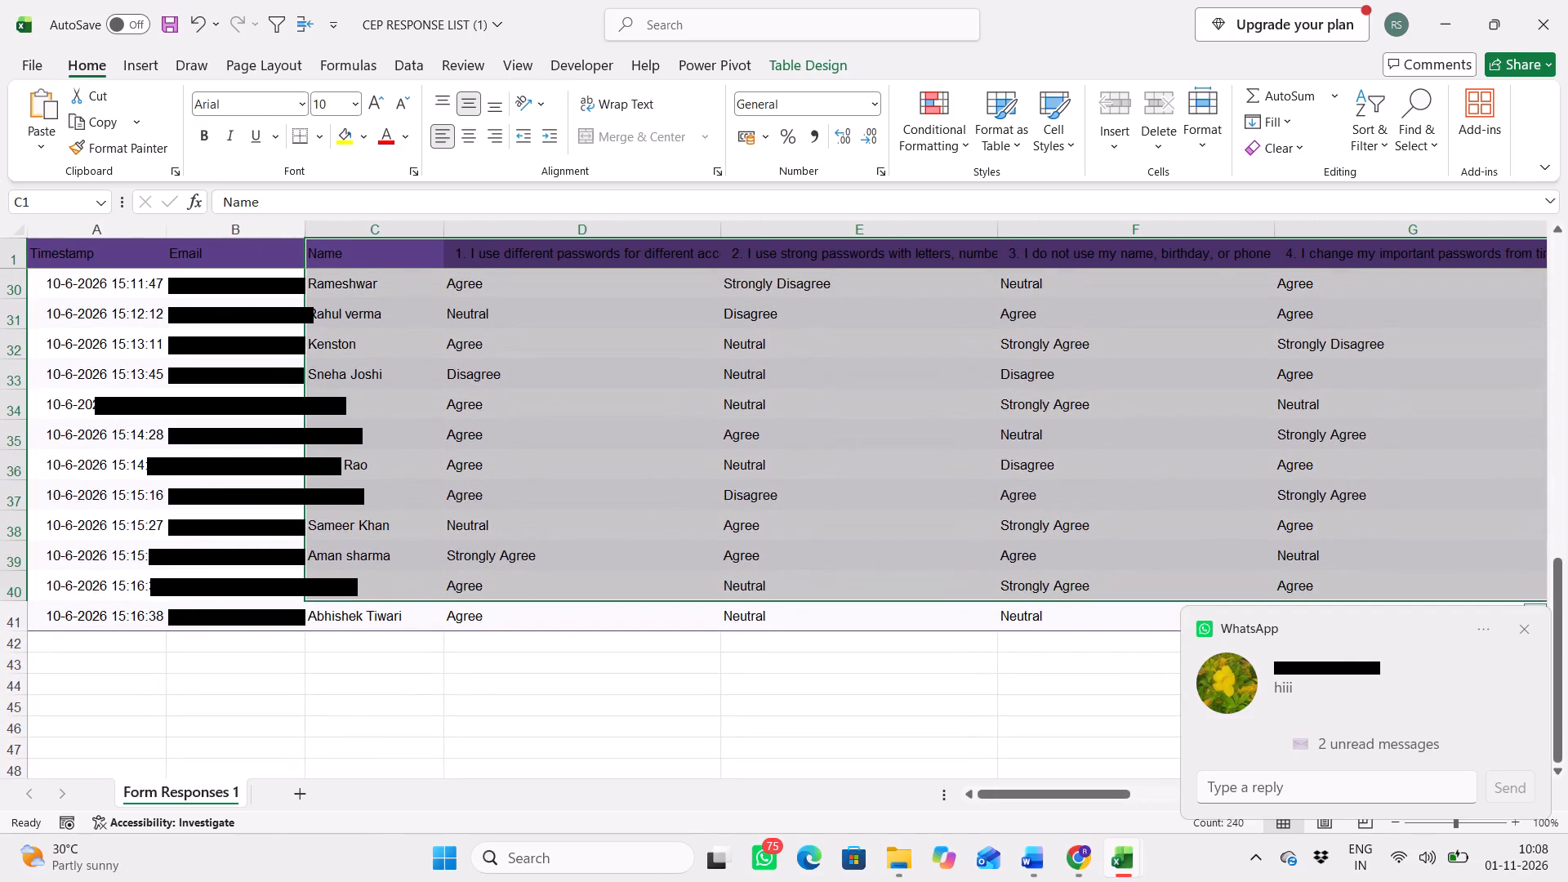
scroll(775, 559, up, 7)
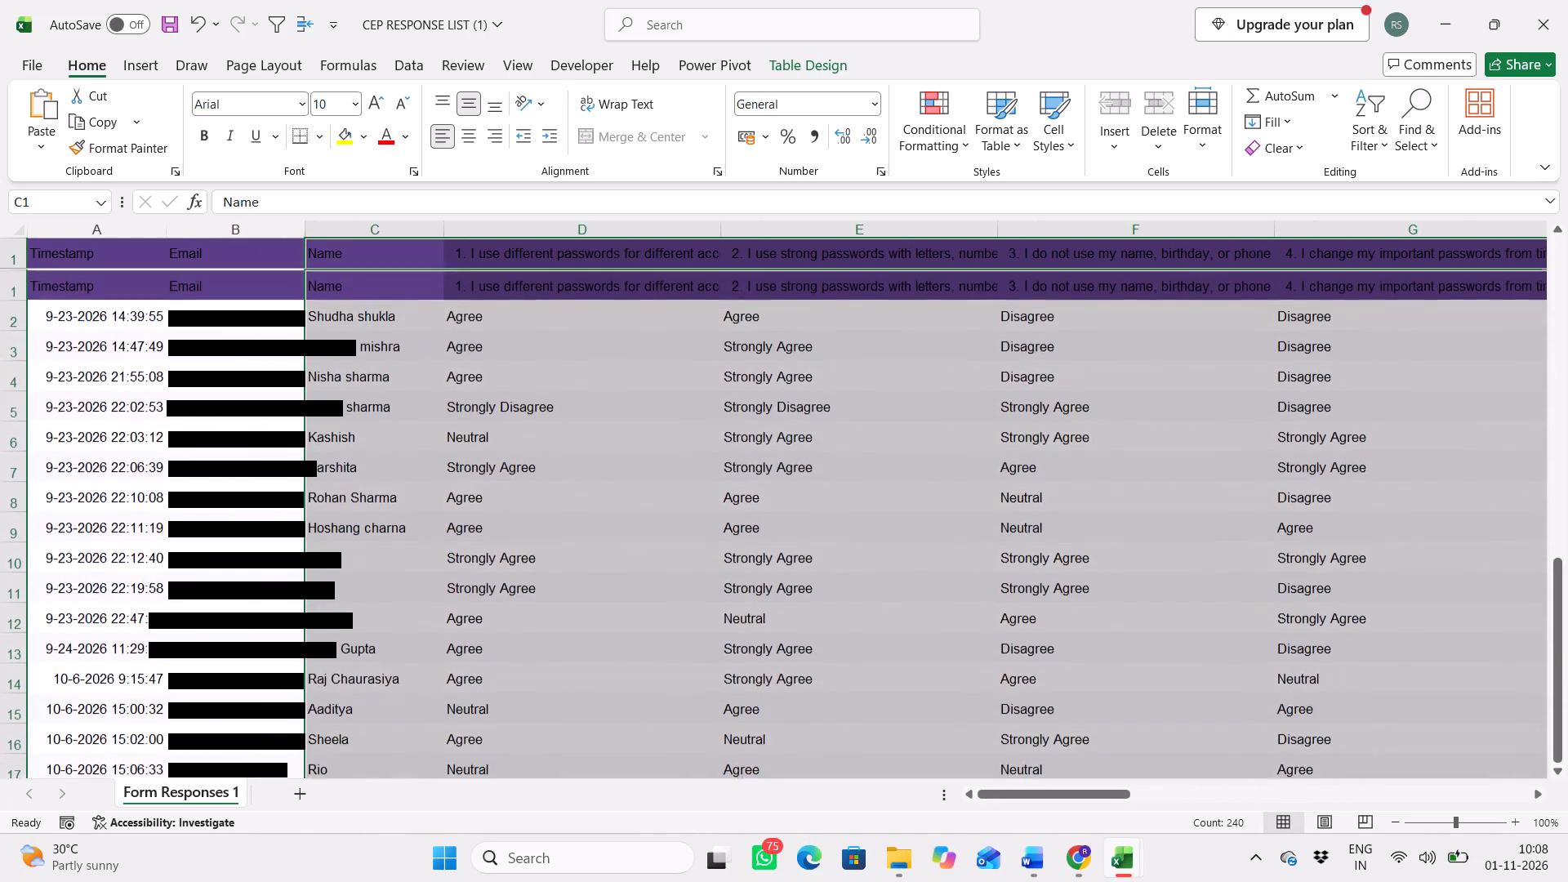
click(345, 269)
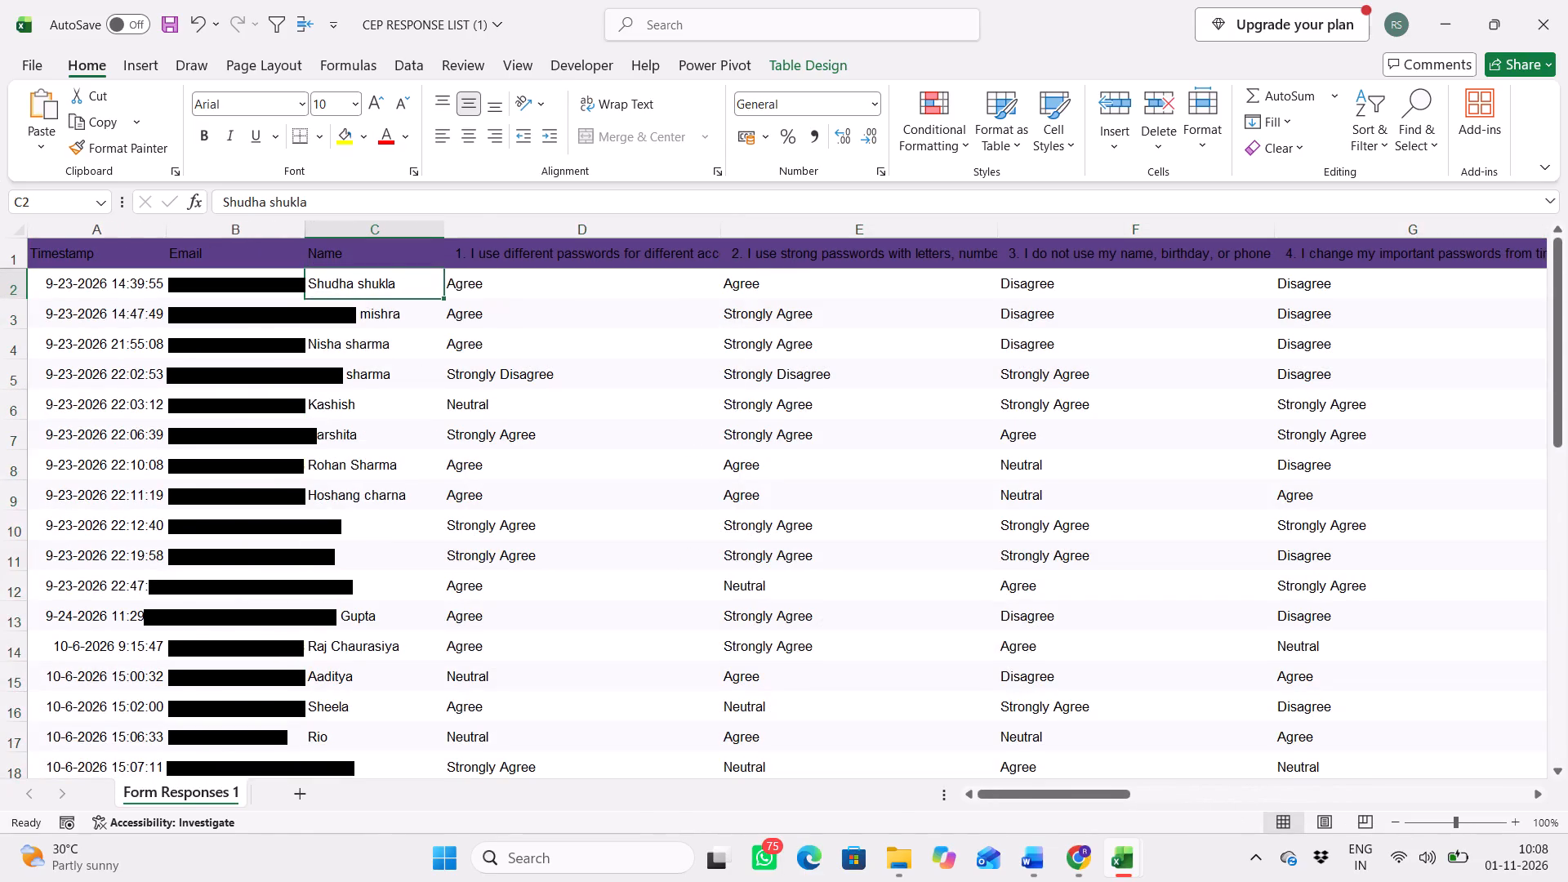
drag(328, 260, 1376, 876)
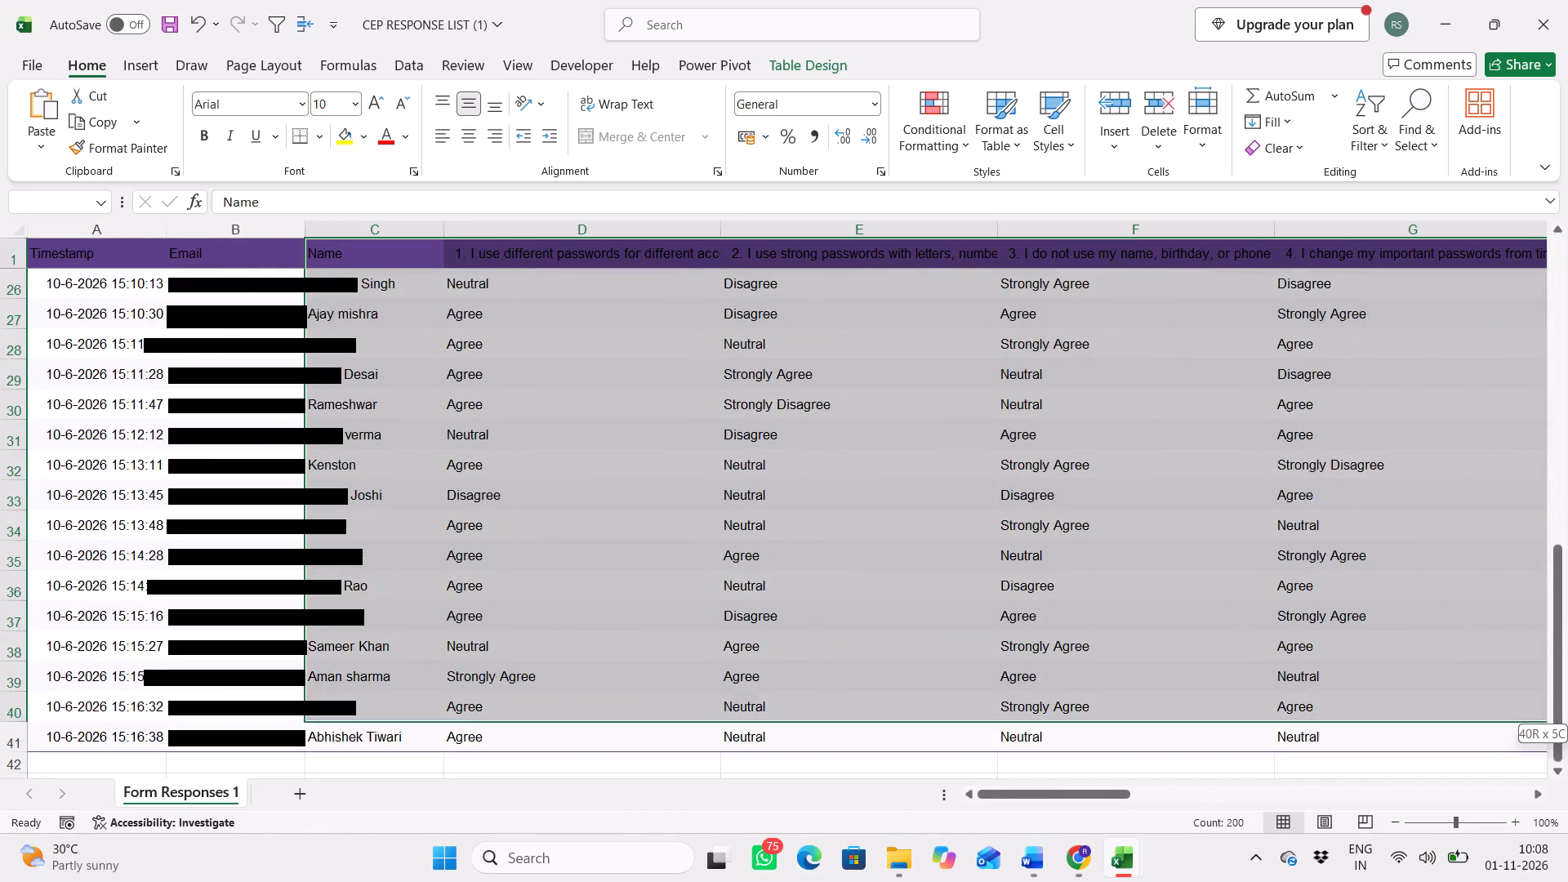
drag(1376, 876, 1197, 737)
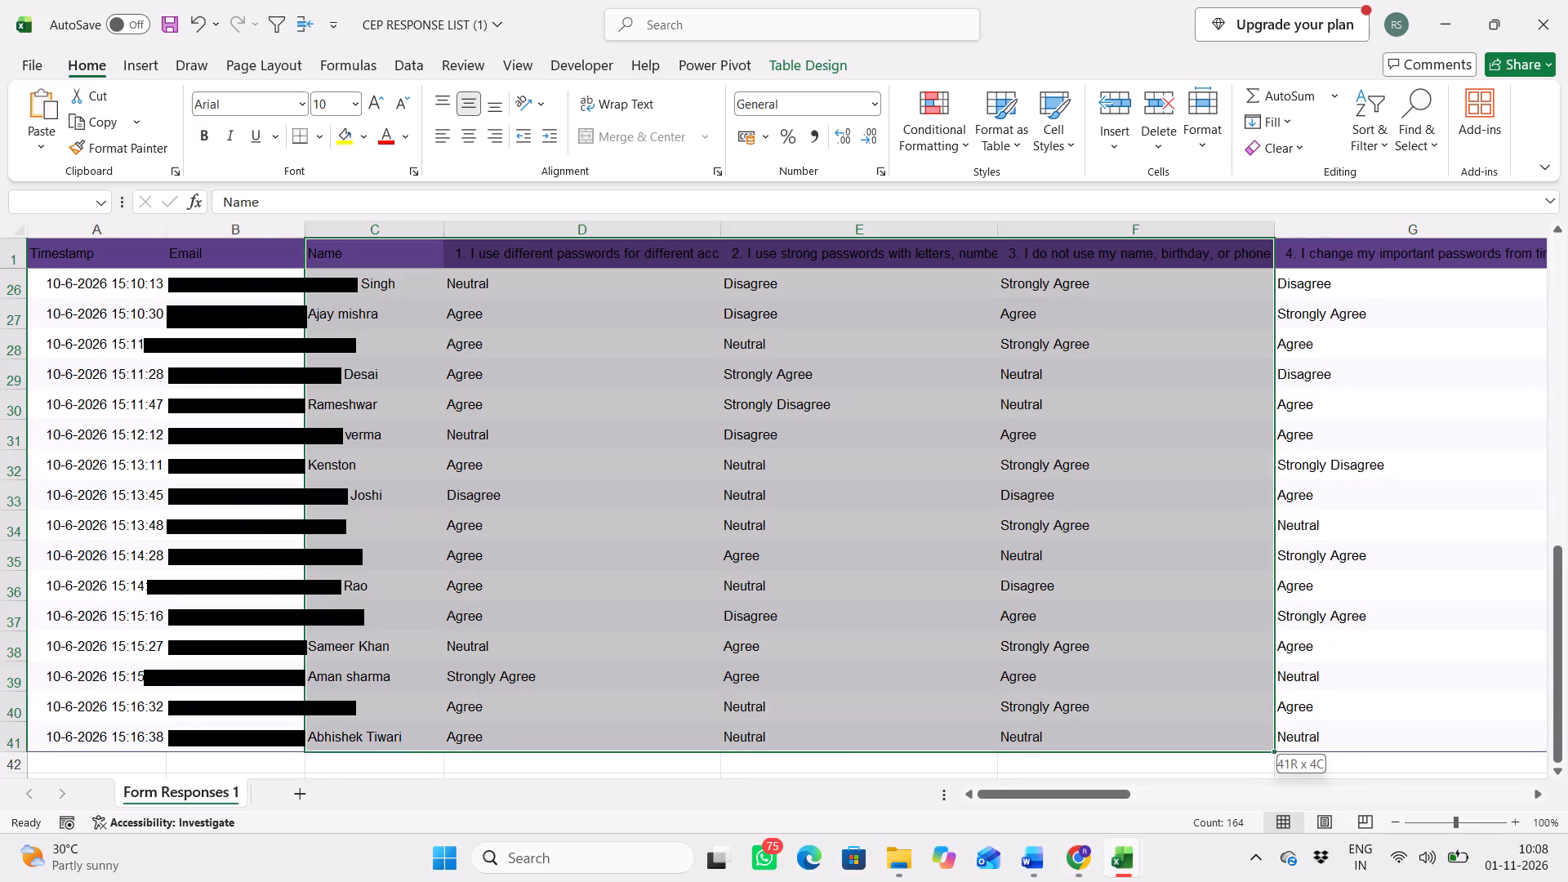
drag(1197, 737, 1197, 736)
key(ctrl+c)
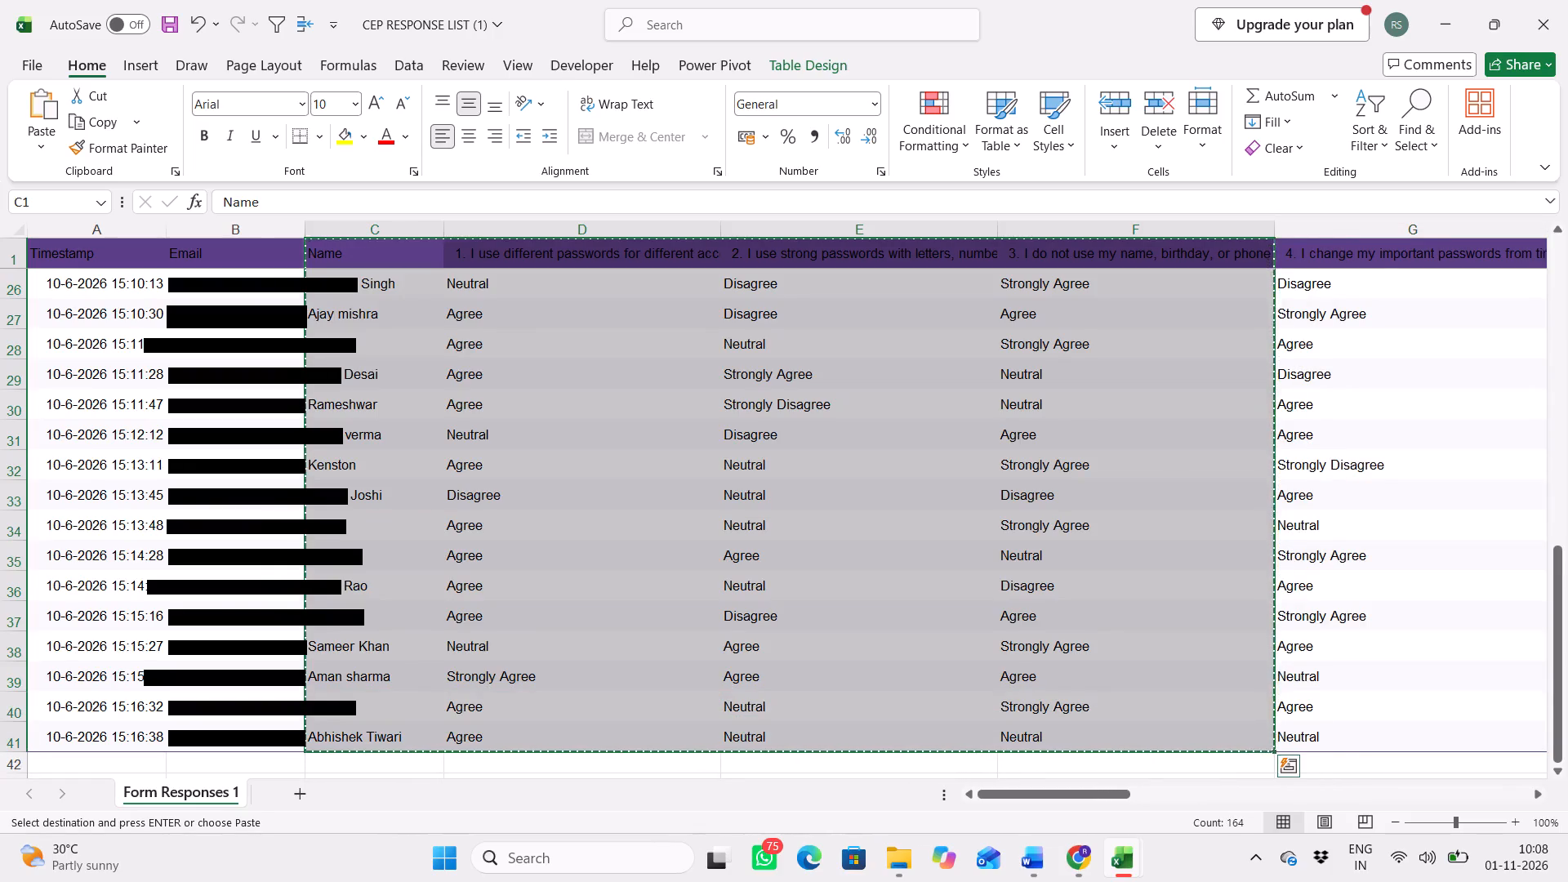
Switch to the sample AWARENESS PROGRAM ON DIGITAL INDIA INITIATIVES report and review how its Annexure D pages split the response columns.
key(alt+Tab)
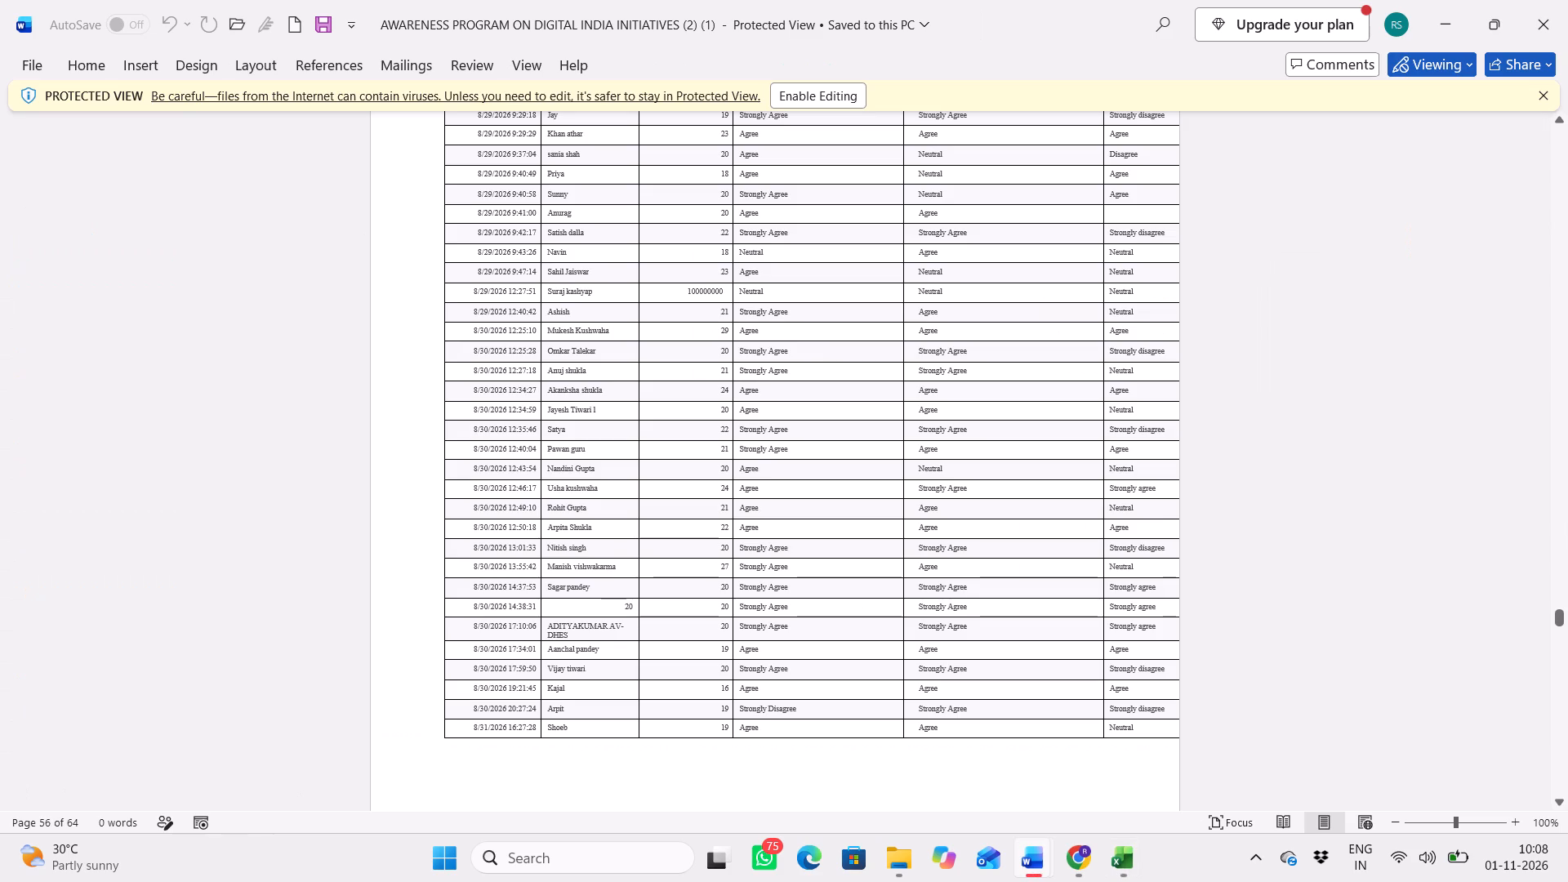
scroll(1046, 678, up, 1)
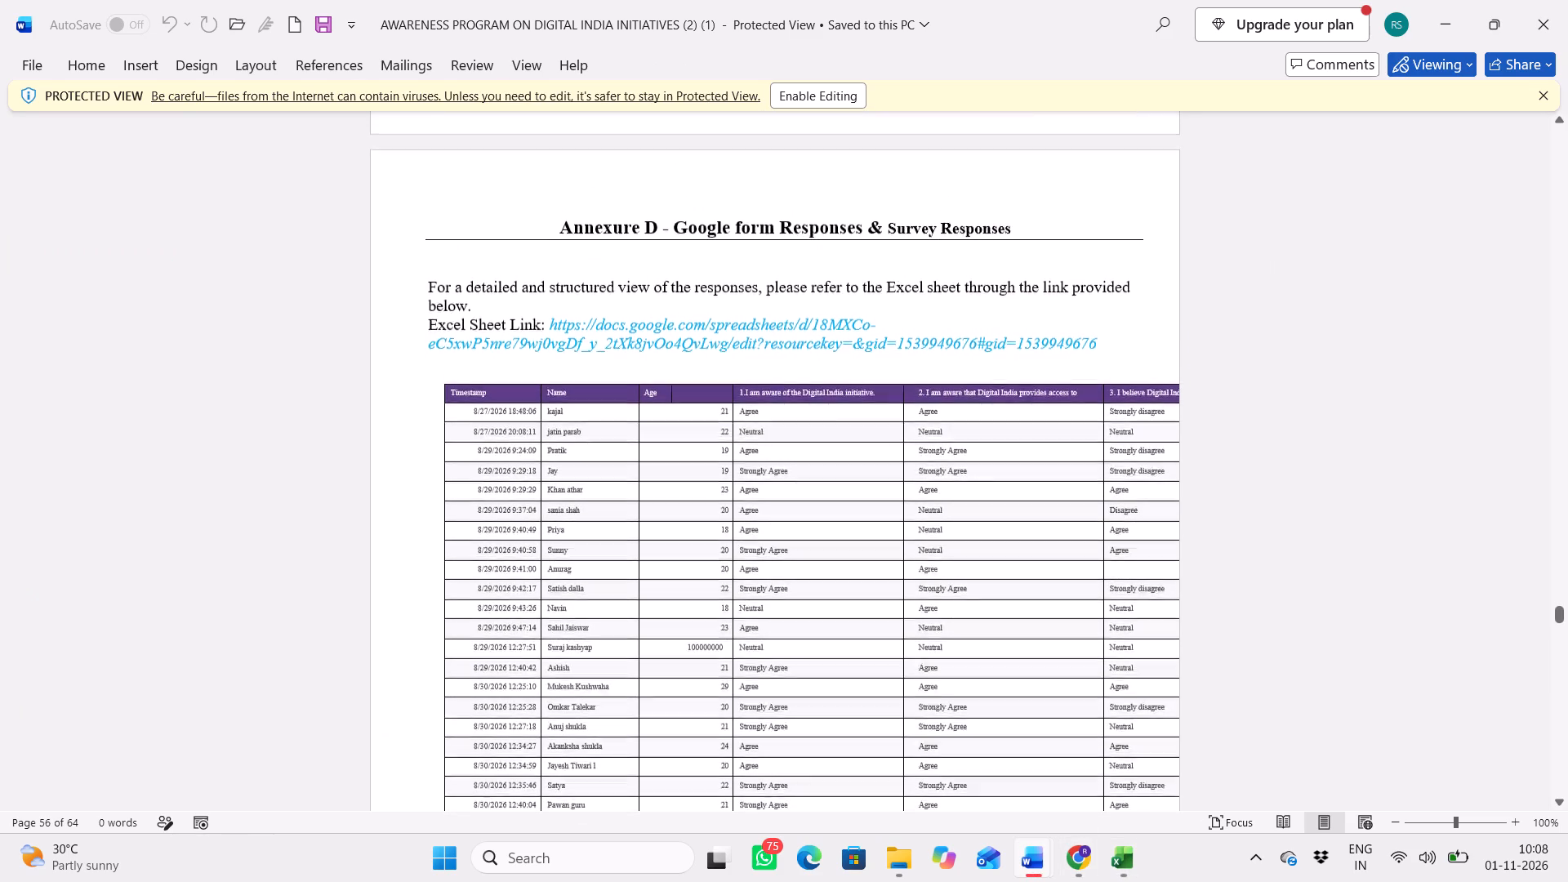
scroll(1046, 678, up, 1)
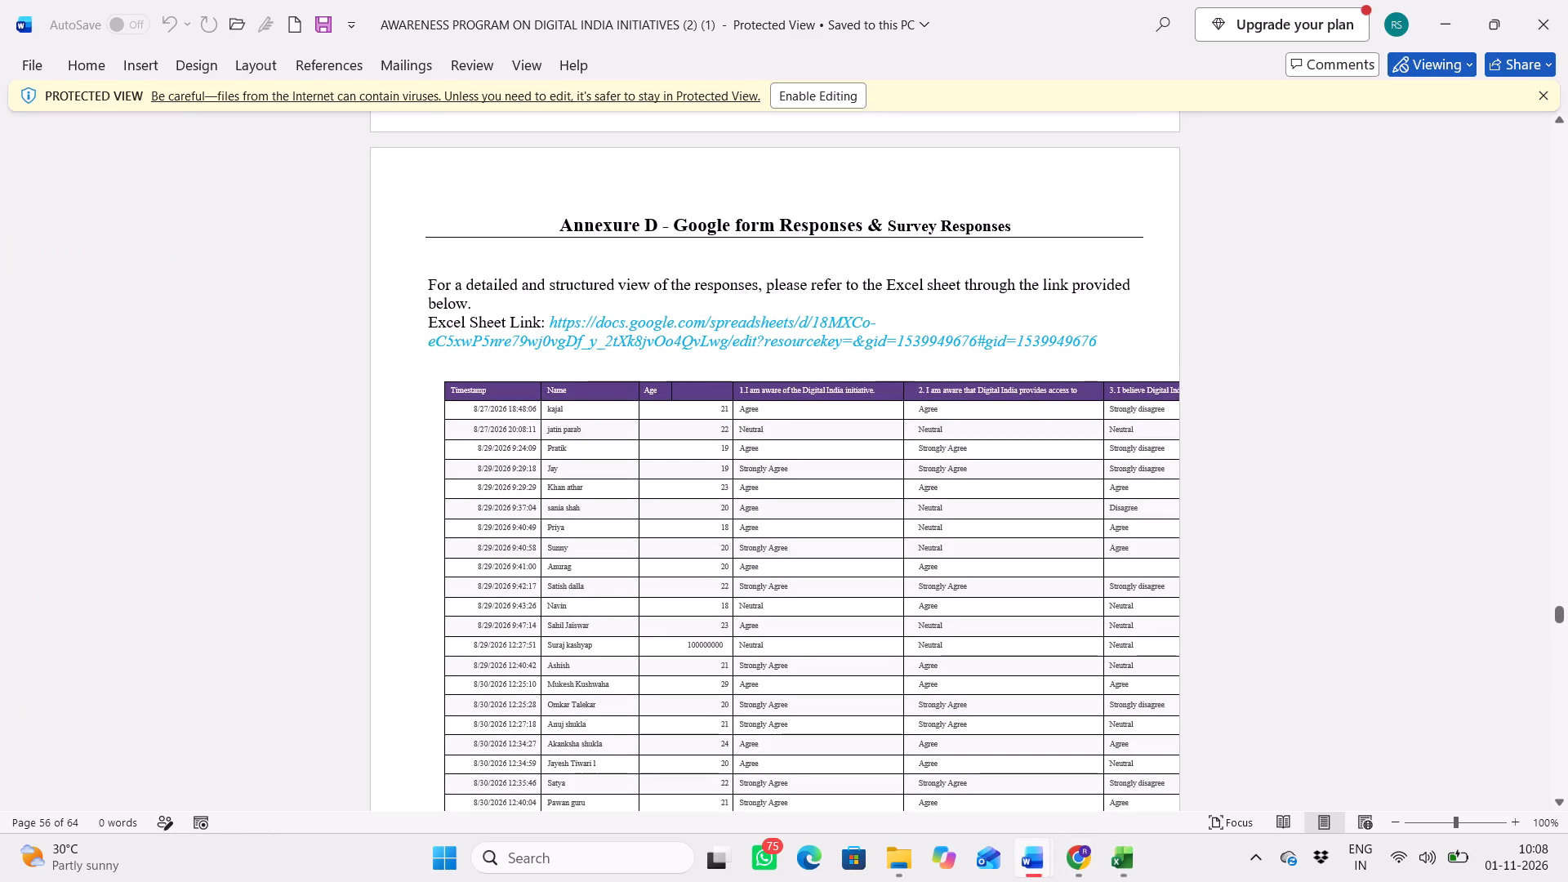
scroll(1046, 678, down, 1)
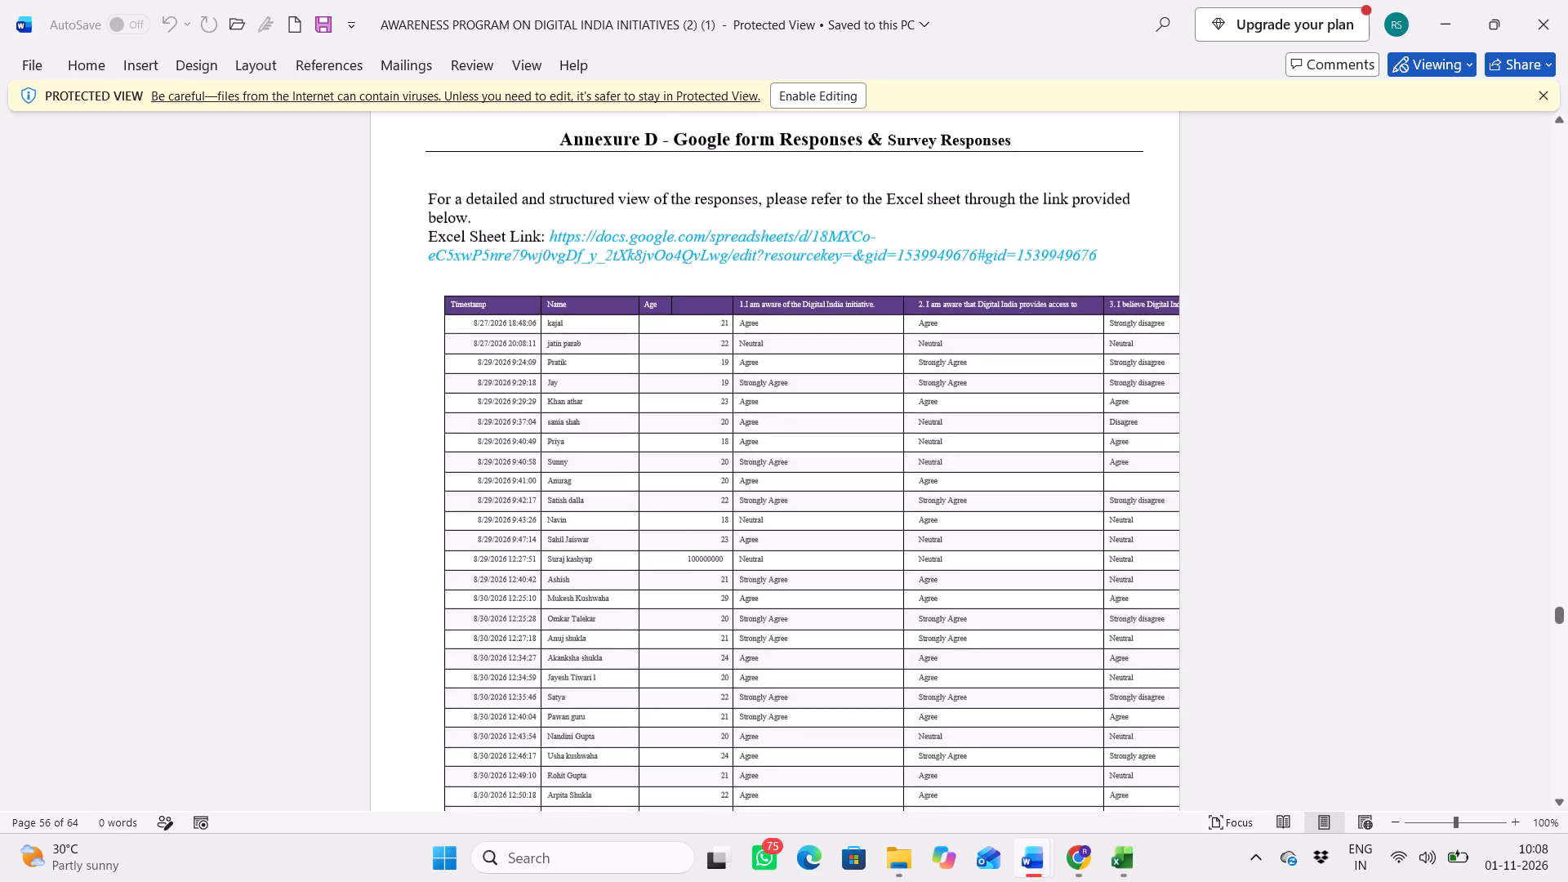
scroll(1046, 678, down, 5)
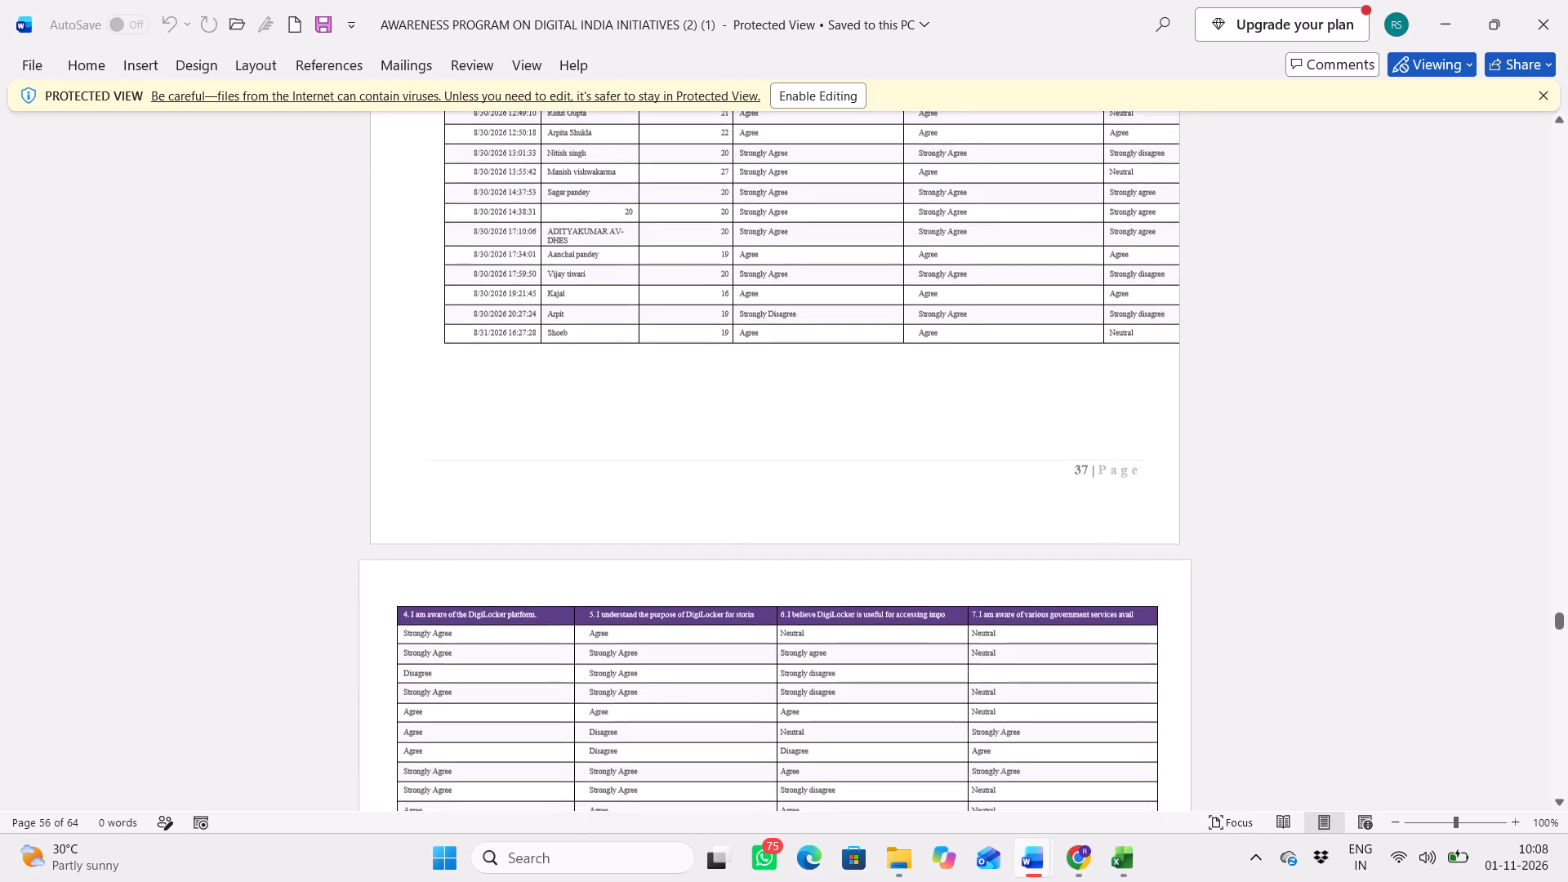
scroll(1046, 678, down, 5)
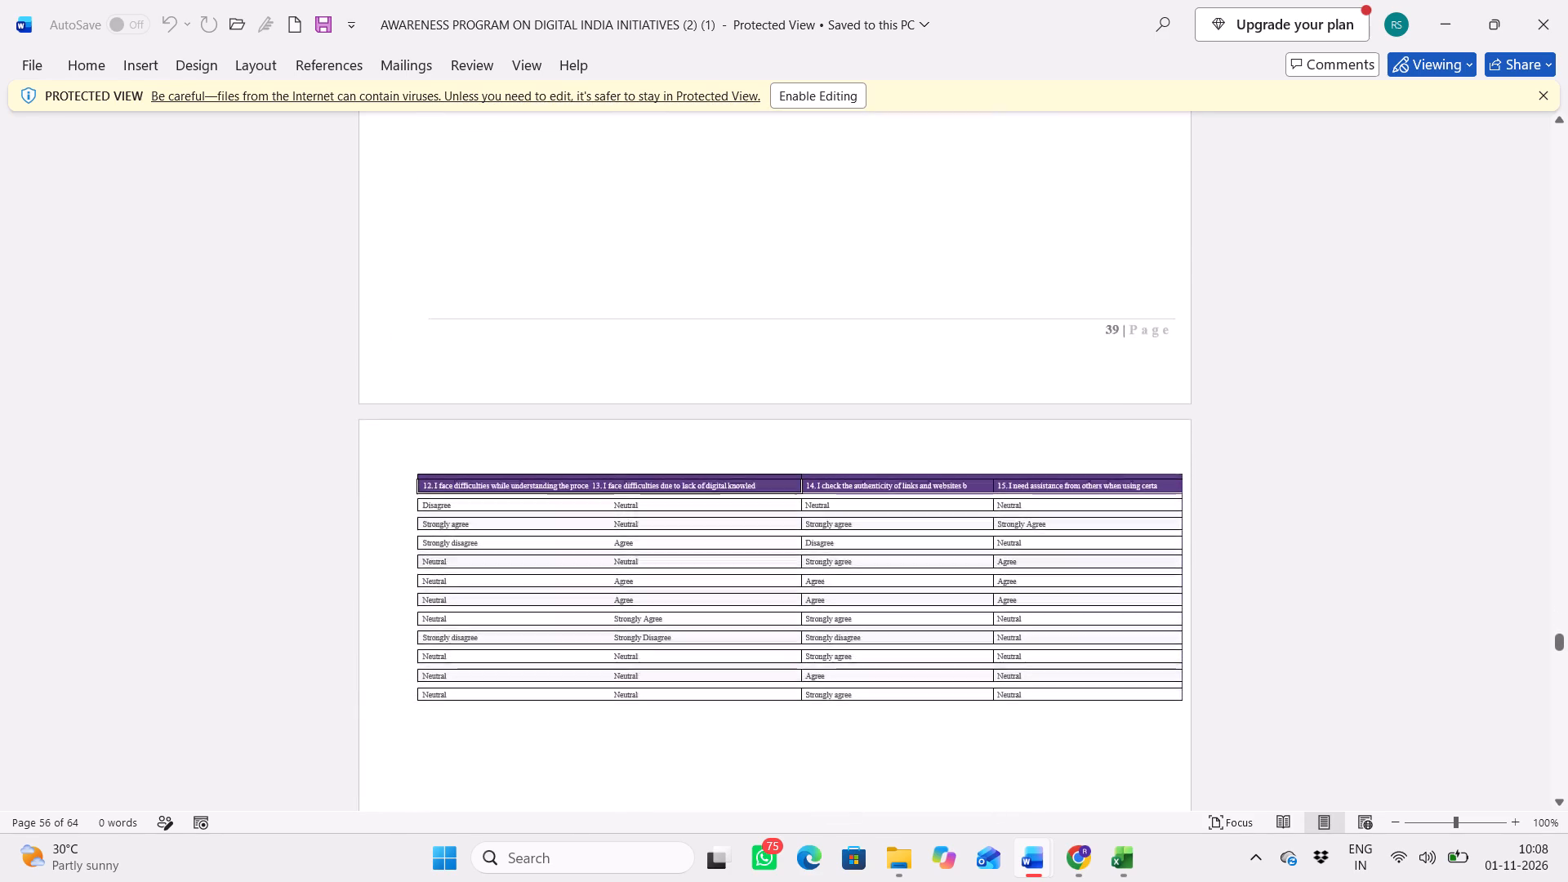
scroll(1046, 678, down, 1)
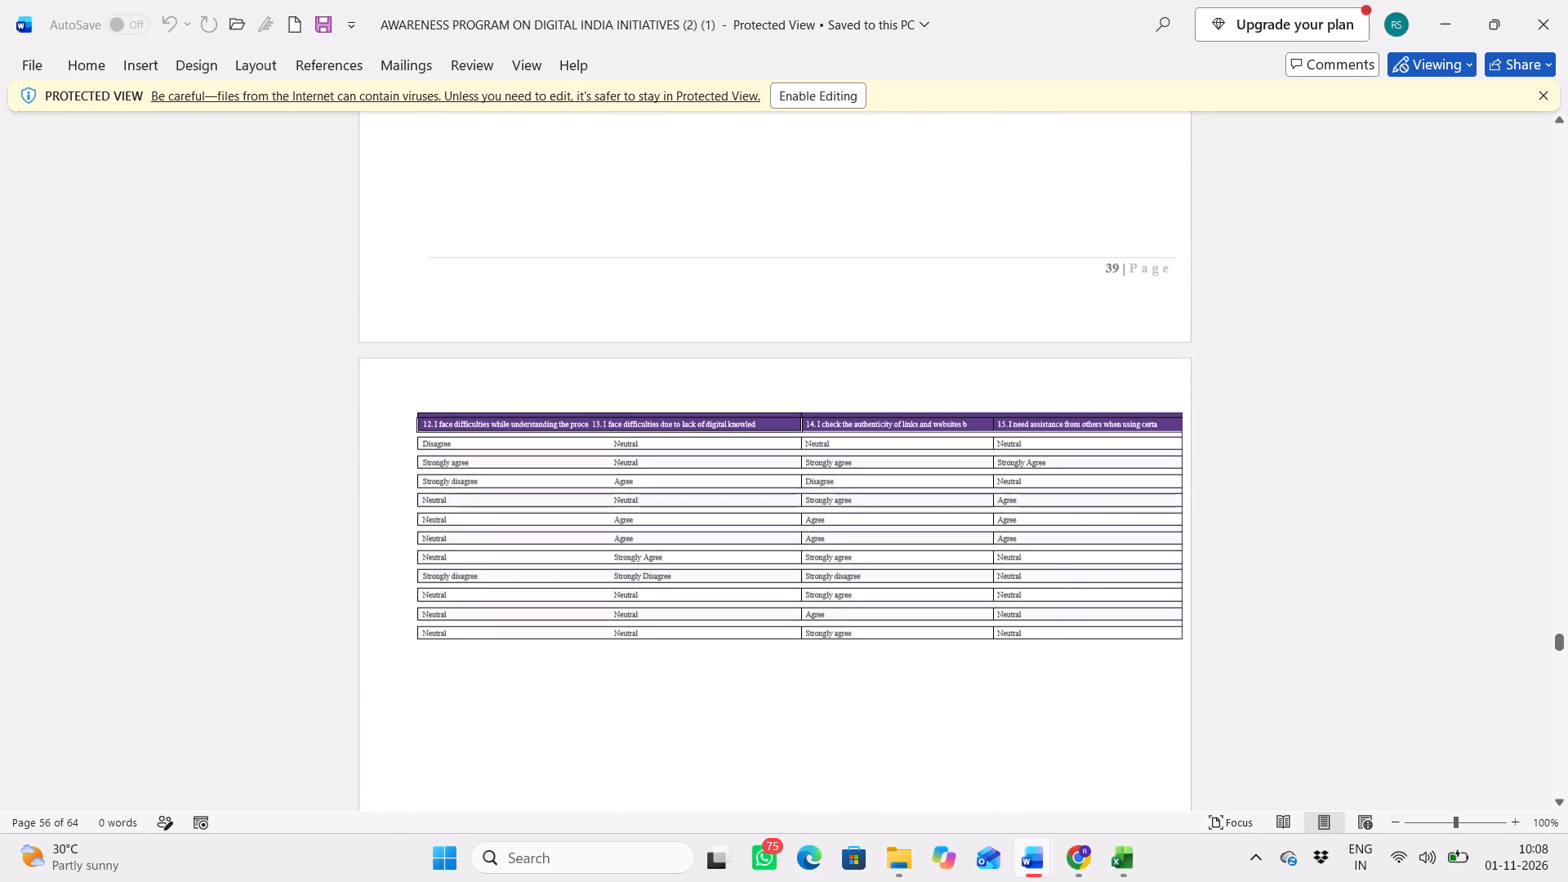
scroll(1046, 678, down, 1)
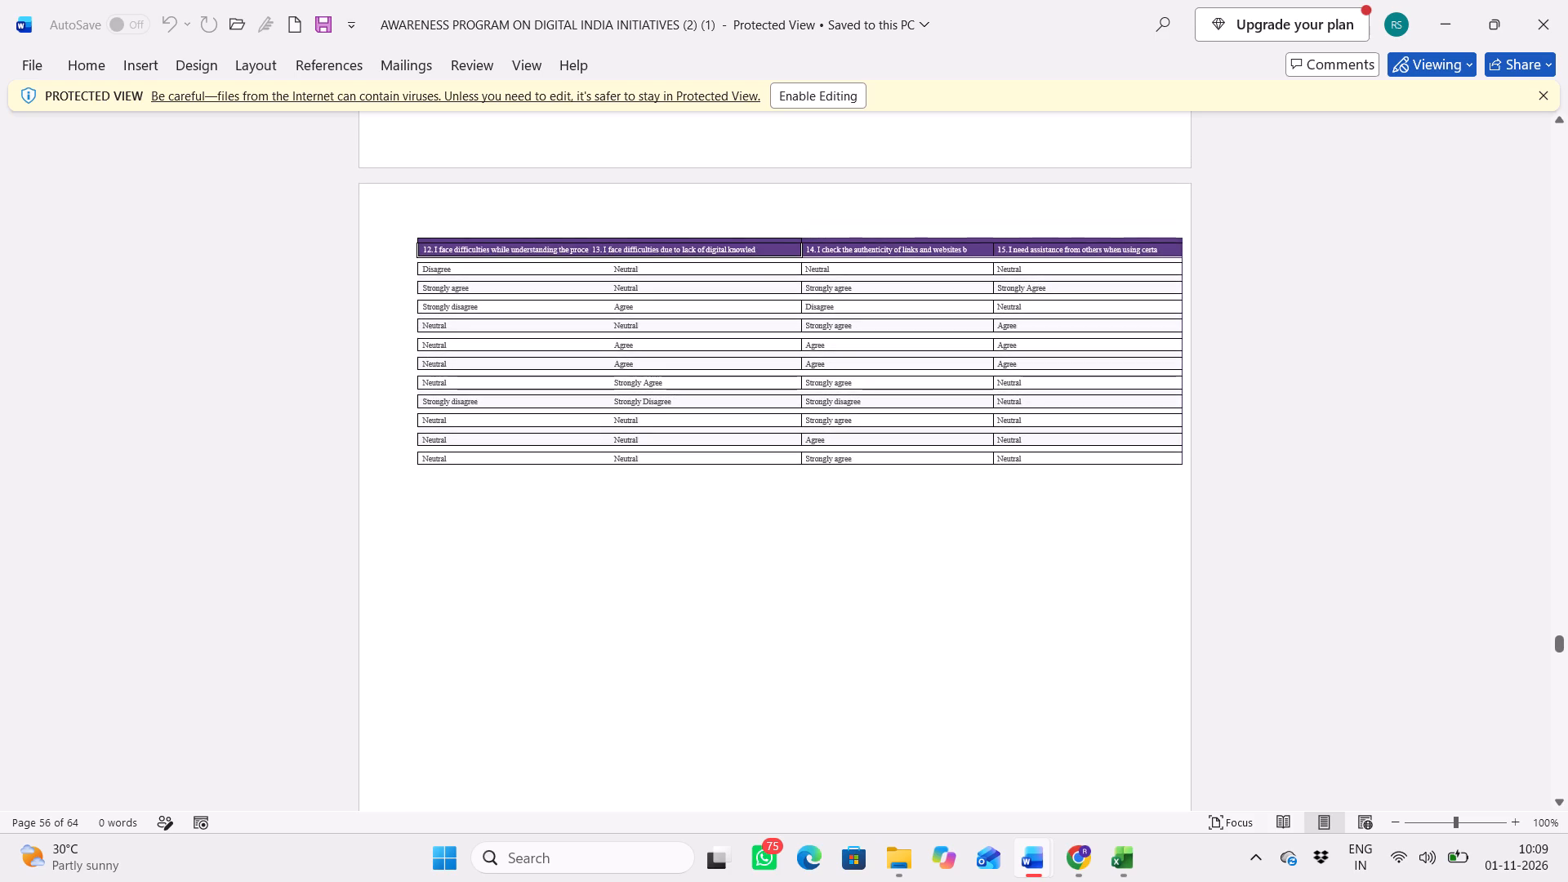
scroll(1046, 678, up, 1)
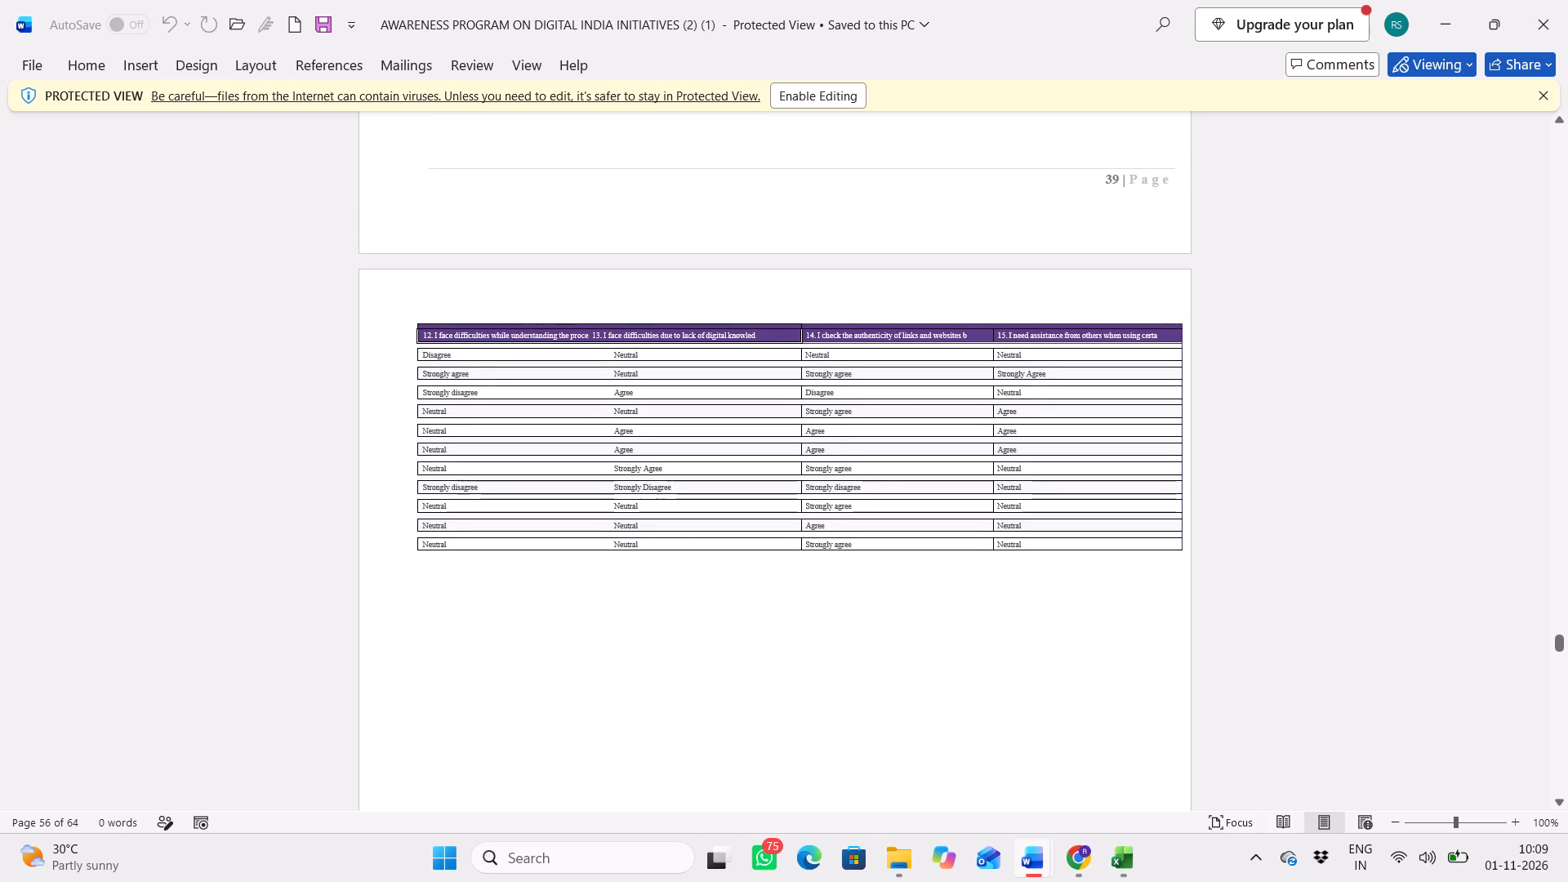
scroll(1046, 678, up, 4)
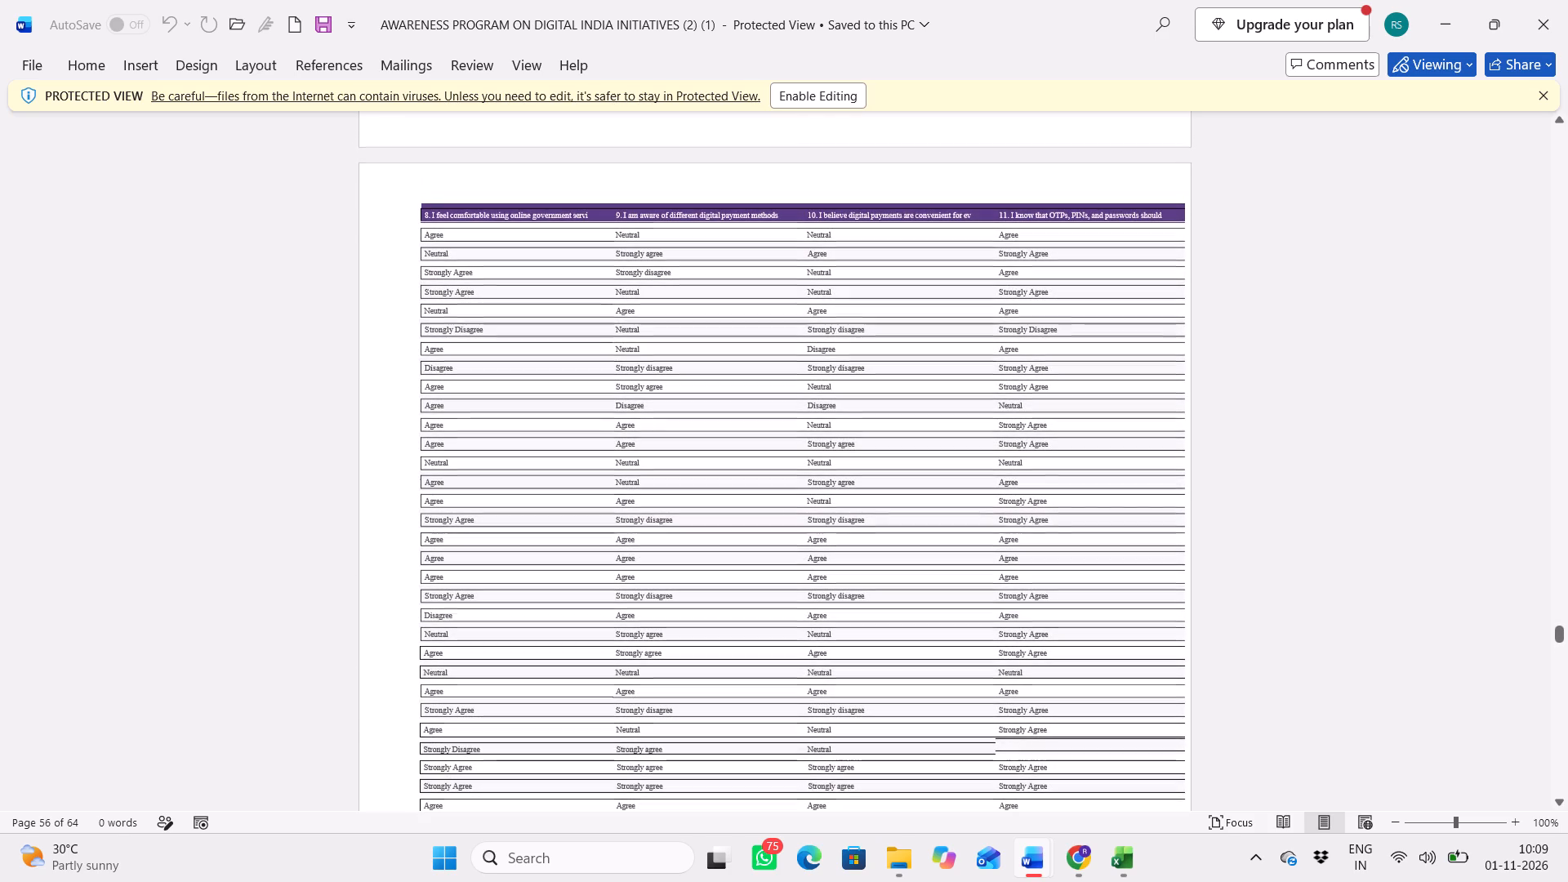
scroll(1046, 678, up, 5)
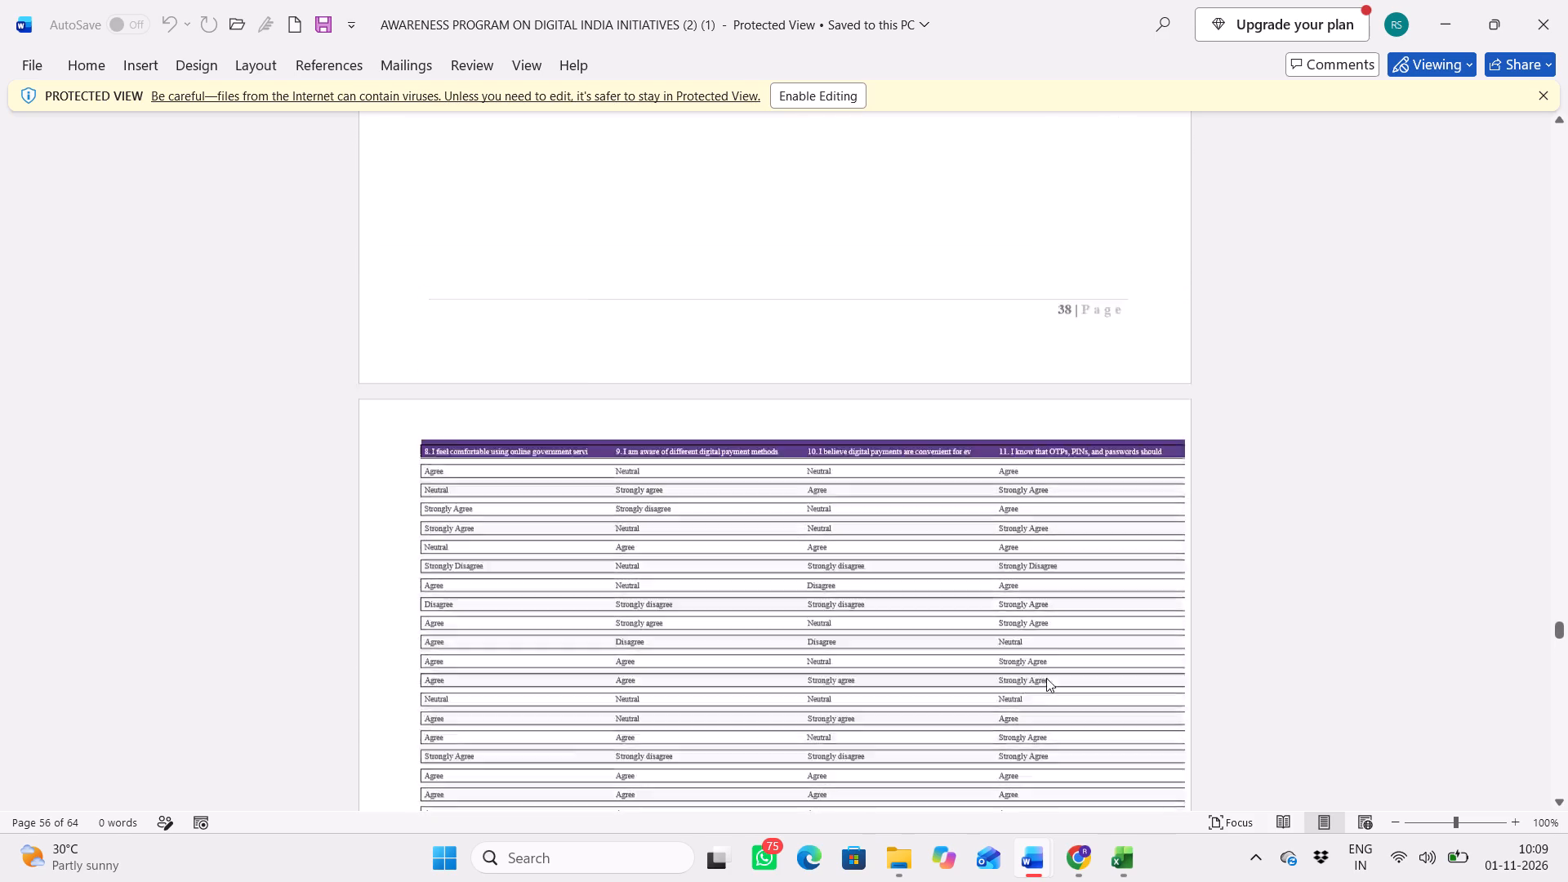
scroll(1046, 678, up, 2)
scroll(1046, 678, down, 3)
scroll(1046, 678, up, 1)
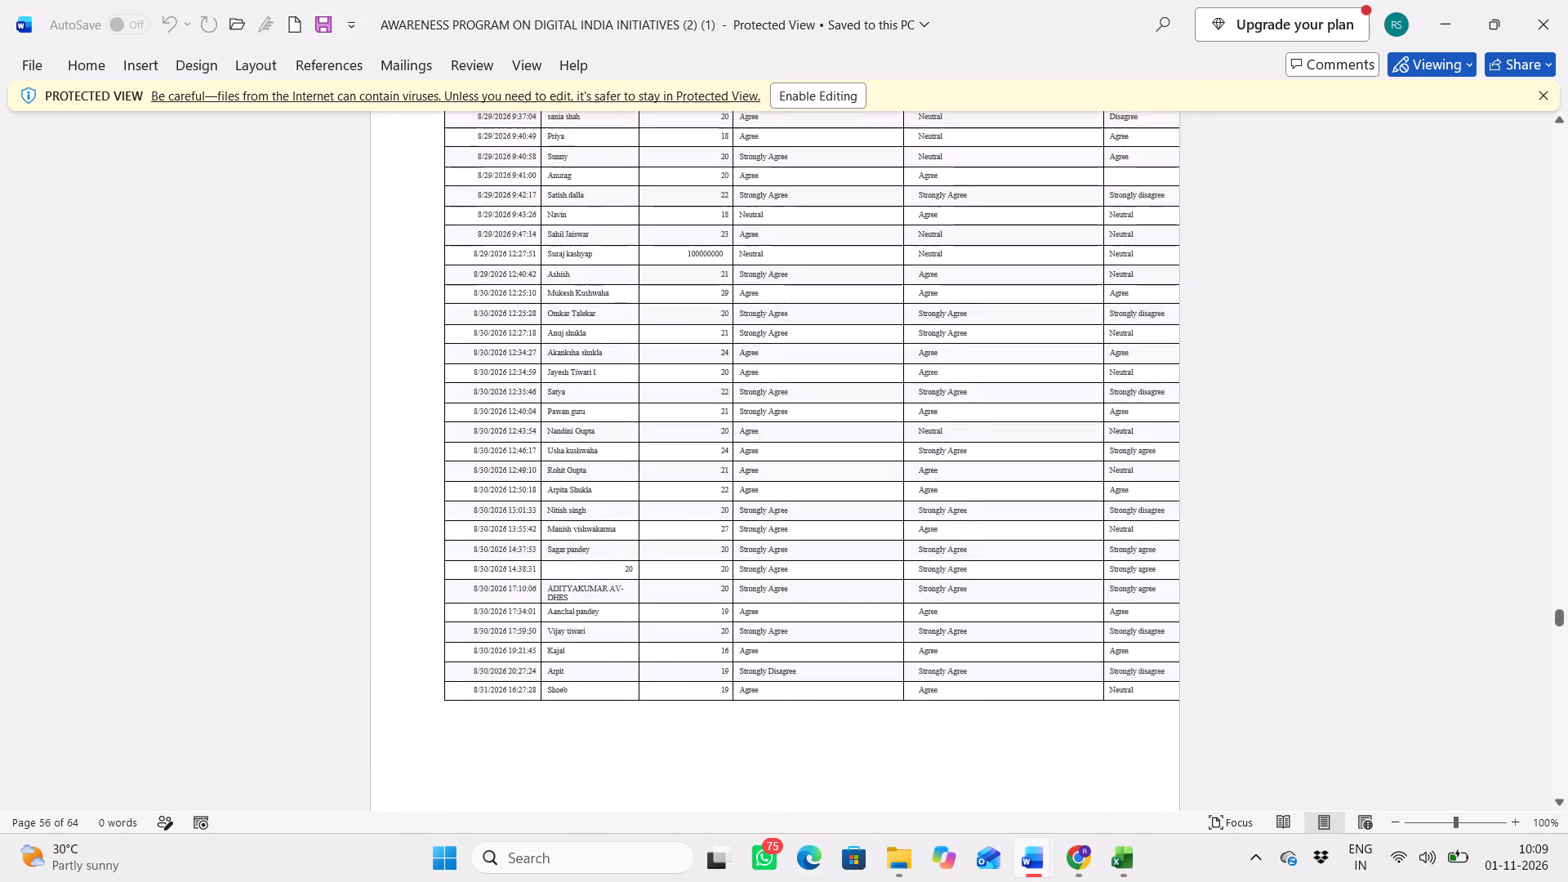
scroll(1046, 678, up, 2)
Switch to the CEP RESPONSE LIST workbook and check how many rows the copied response range spans.
key(alt+Tab)
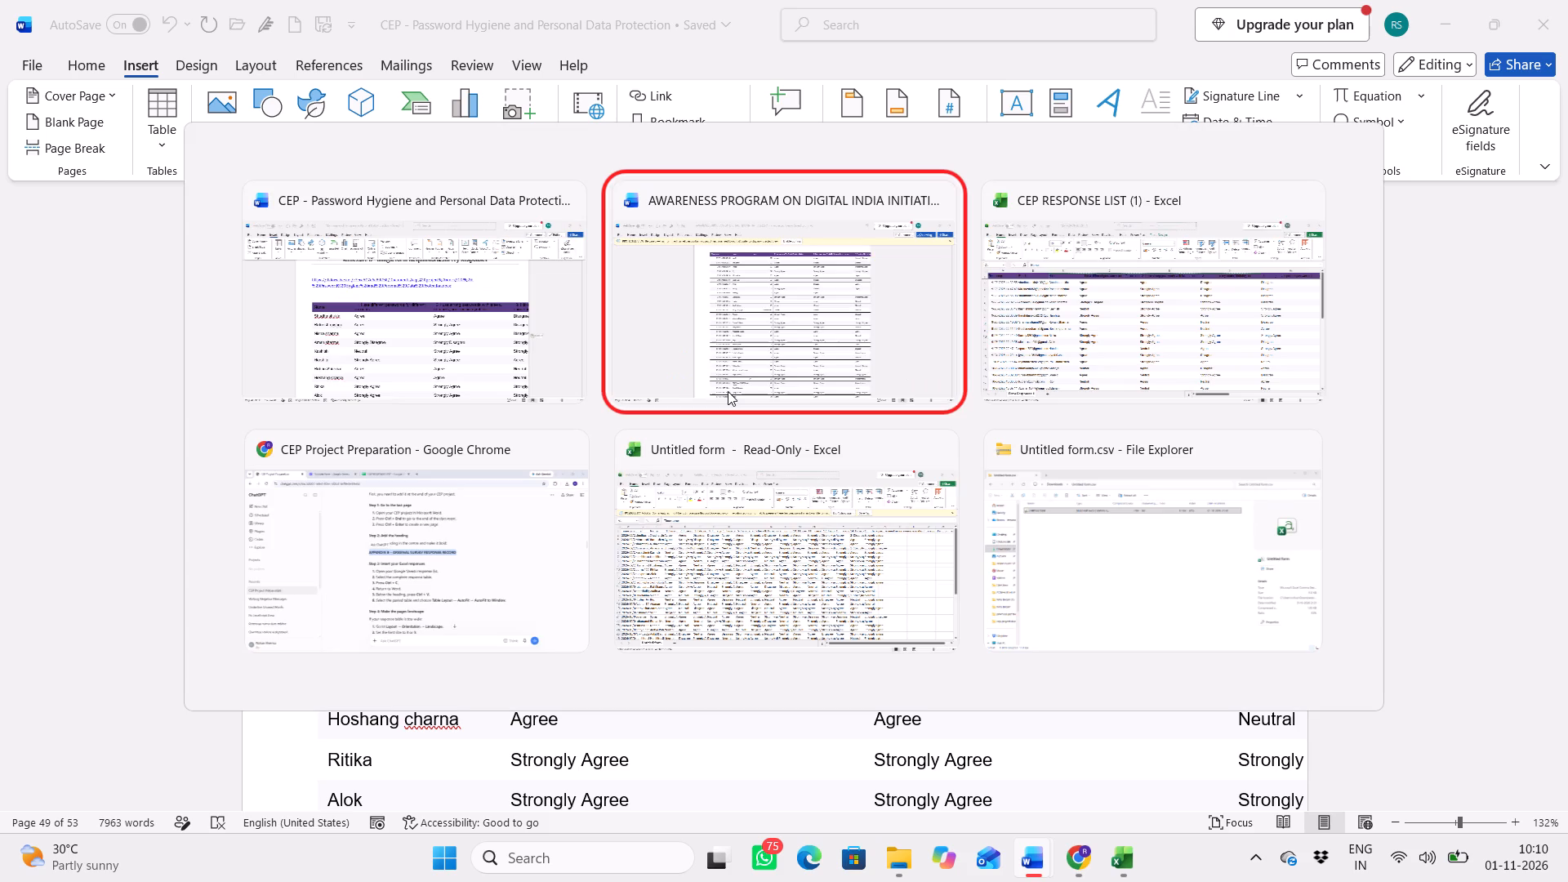
key(alt+Tab)
scroll(728, 391, down, 7)
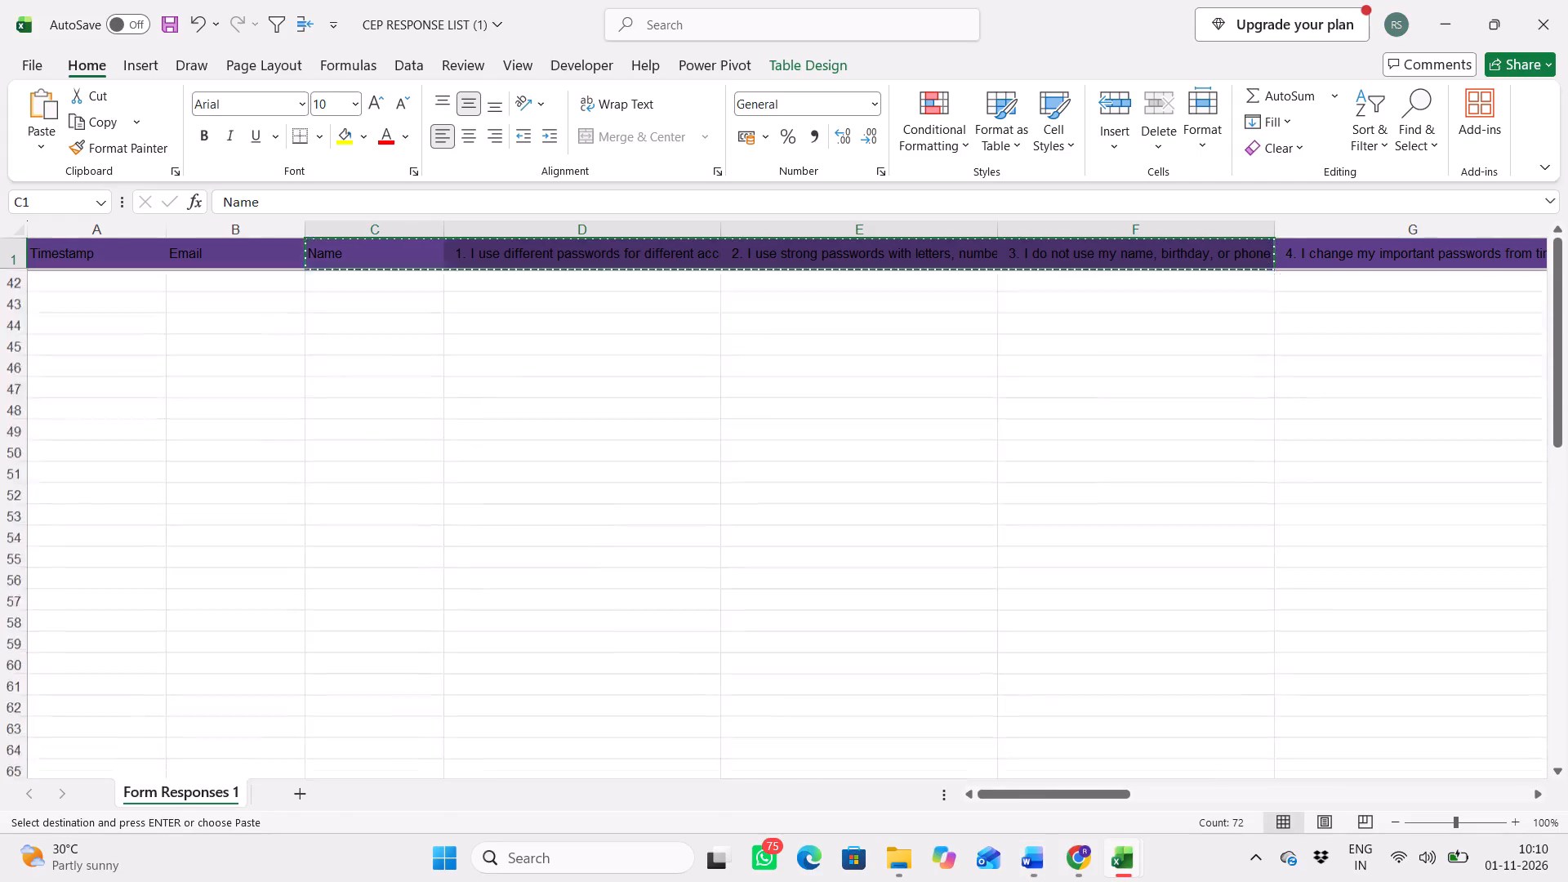
scroll(728, 391, up, 5)
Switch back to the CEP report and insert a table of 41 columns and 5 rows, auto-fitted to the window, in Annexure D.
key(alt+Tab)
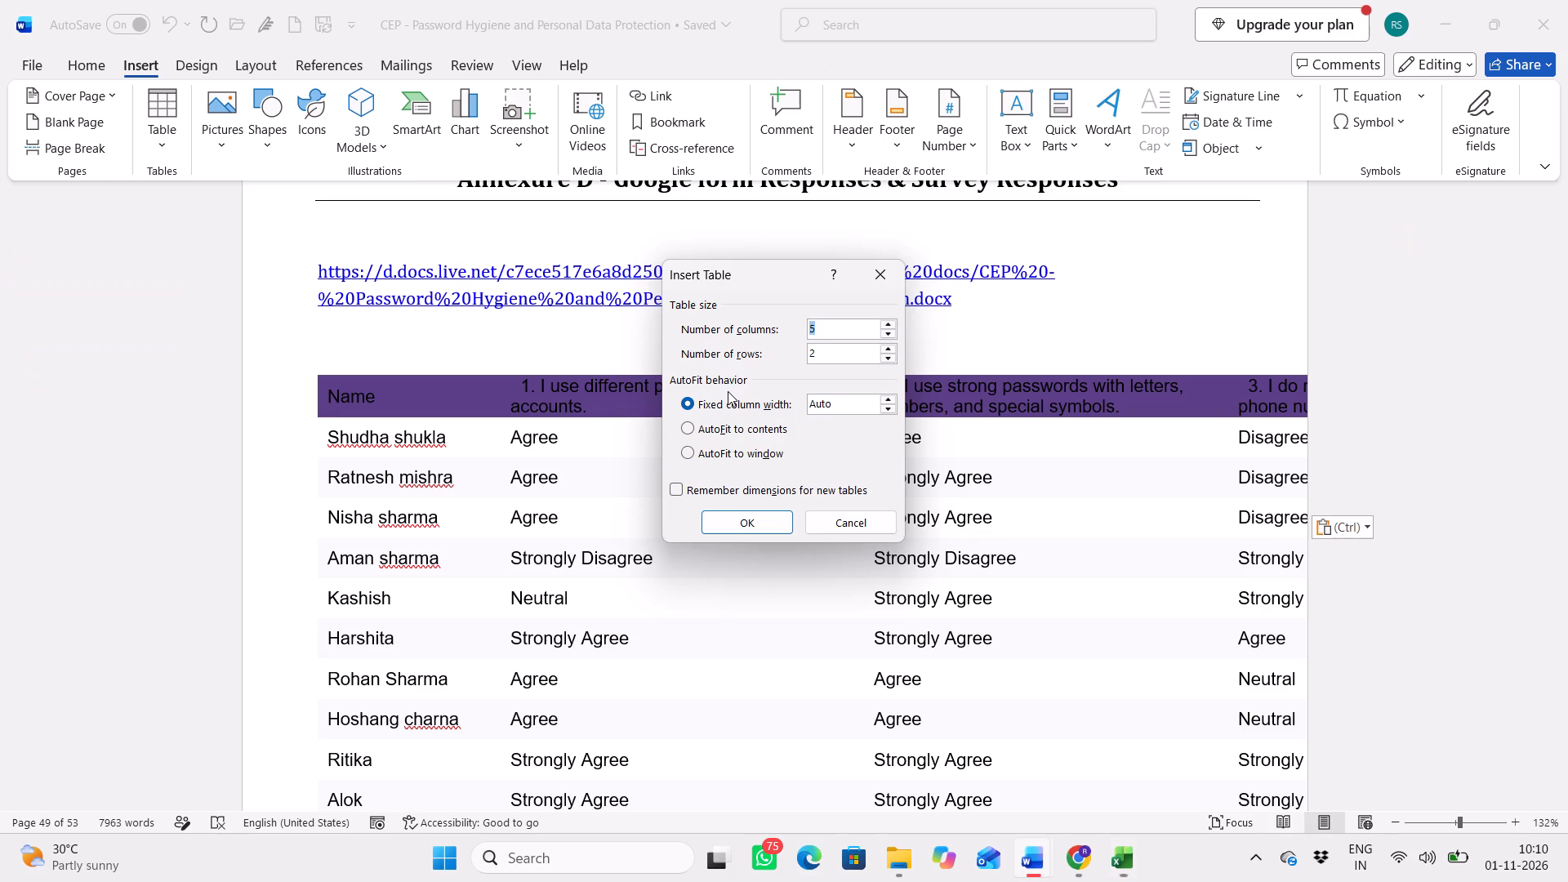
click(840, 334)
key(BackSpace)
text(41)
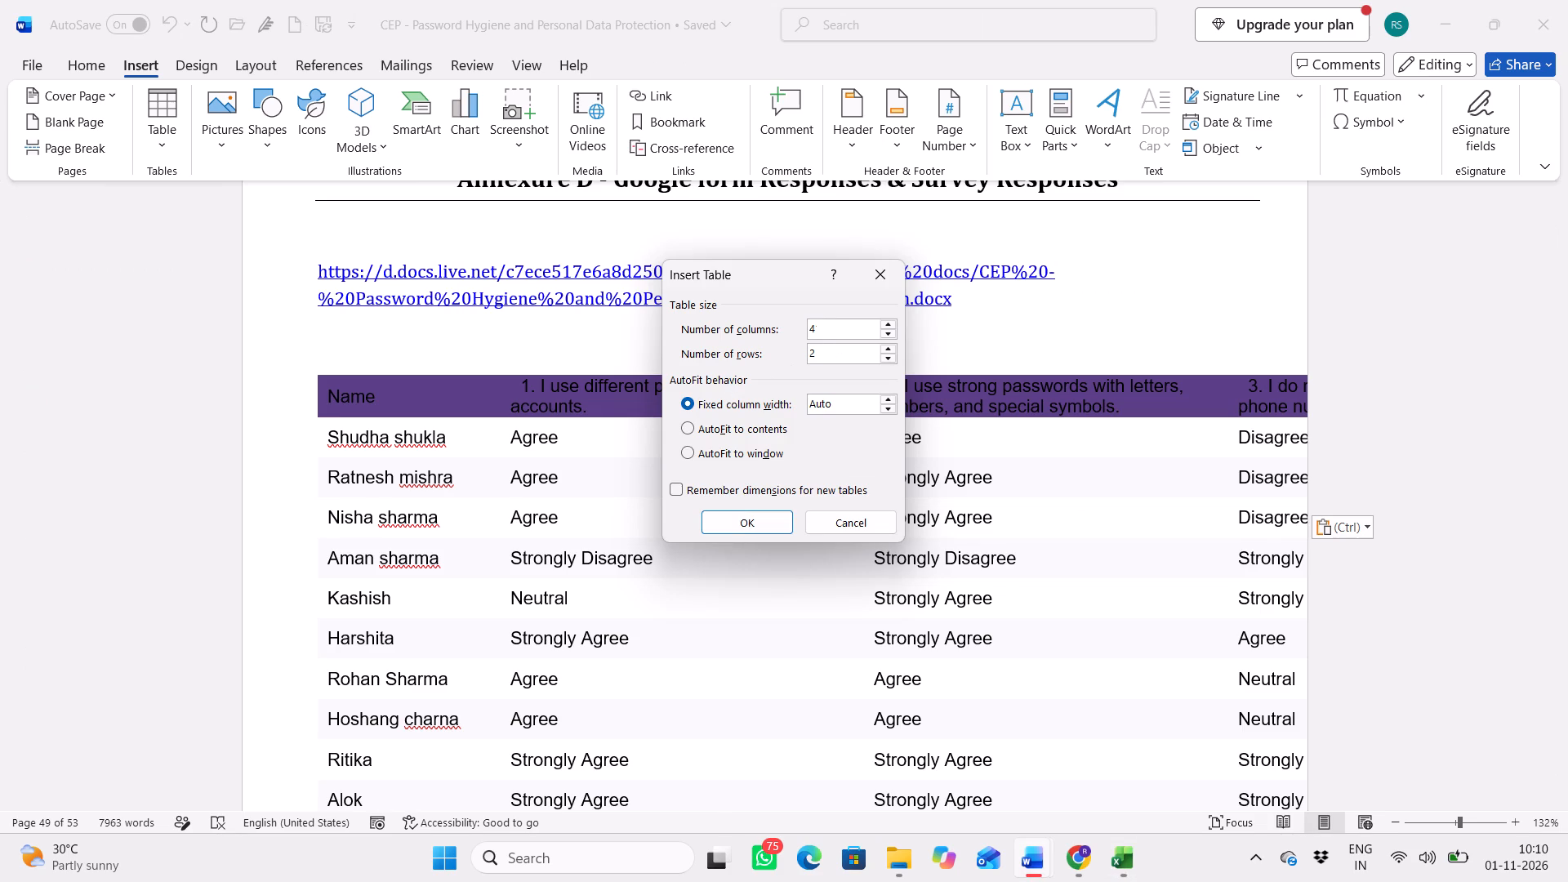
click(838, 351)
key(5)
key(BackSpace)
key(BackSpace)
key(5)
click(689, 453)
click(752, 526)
Examine the Annexure D response pages and the newly inserted table below the last response row.
scroll(752, 526, up, 9)
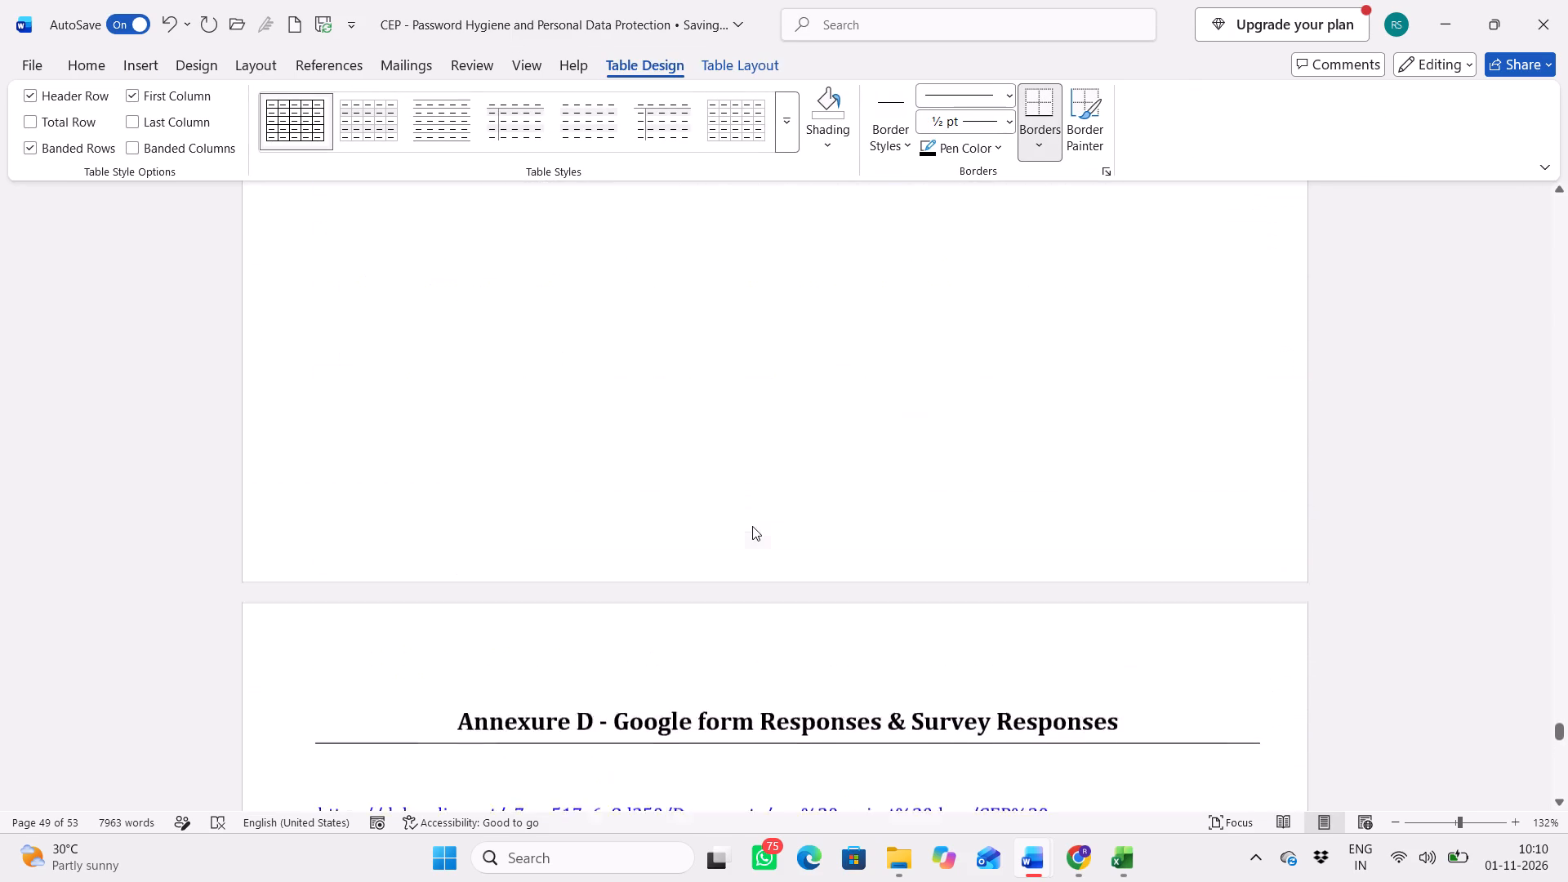
scroll(752, 526, down, 6)
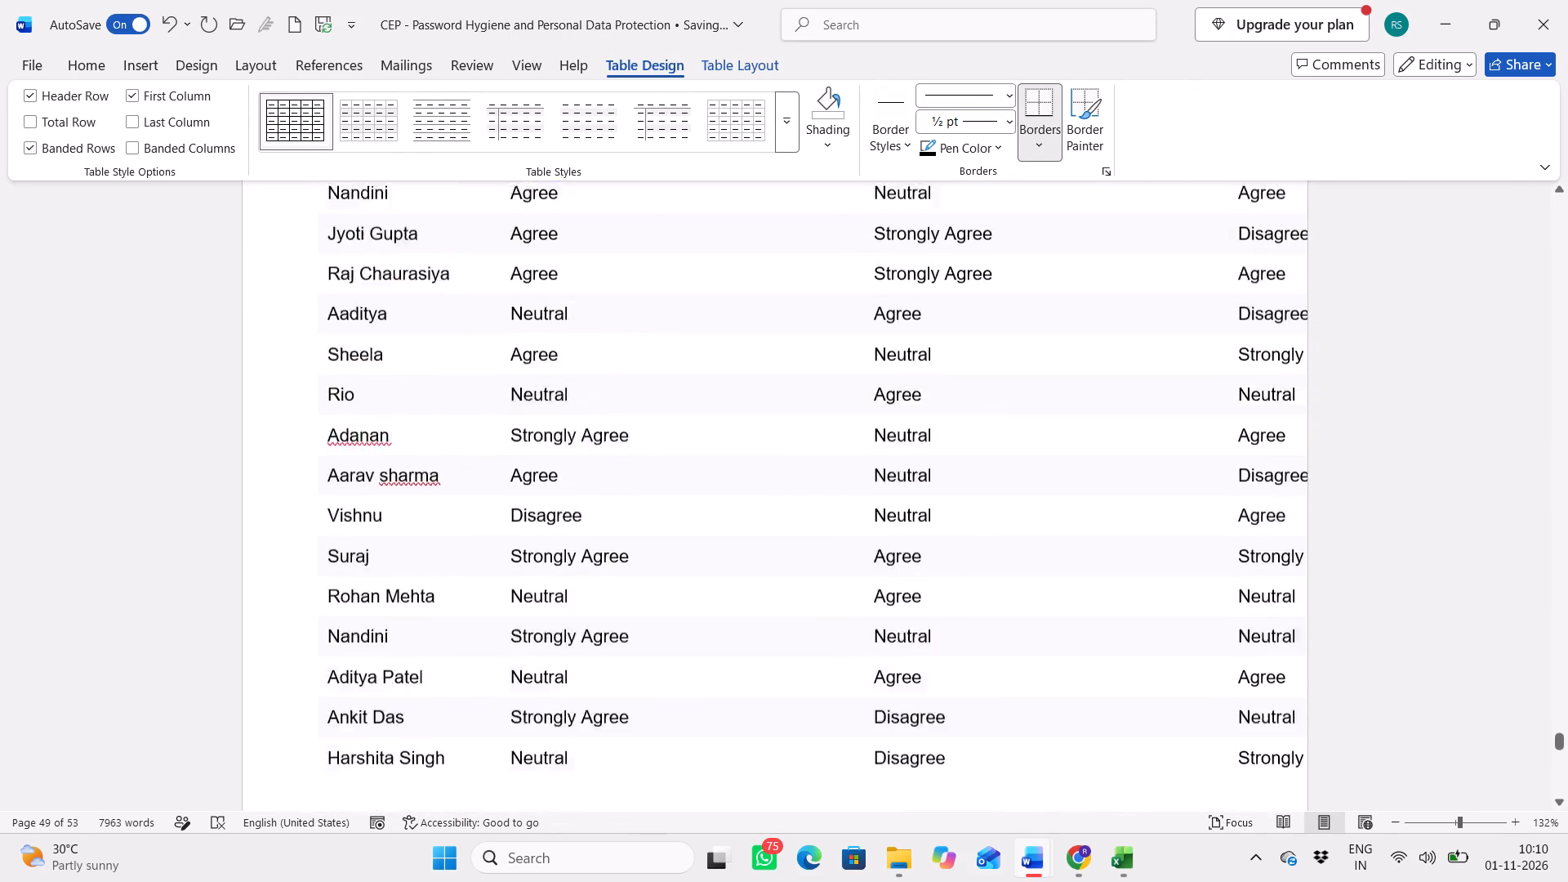
scroll(752, 526, down, 1)
click(1184, 503)
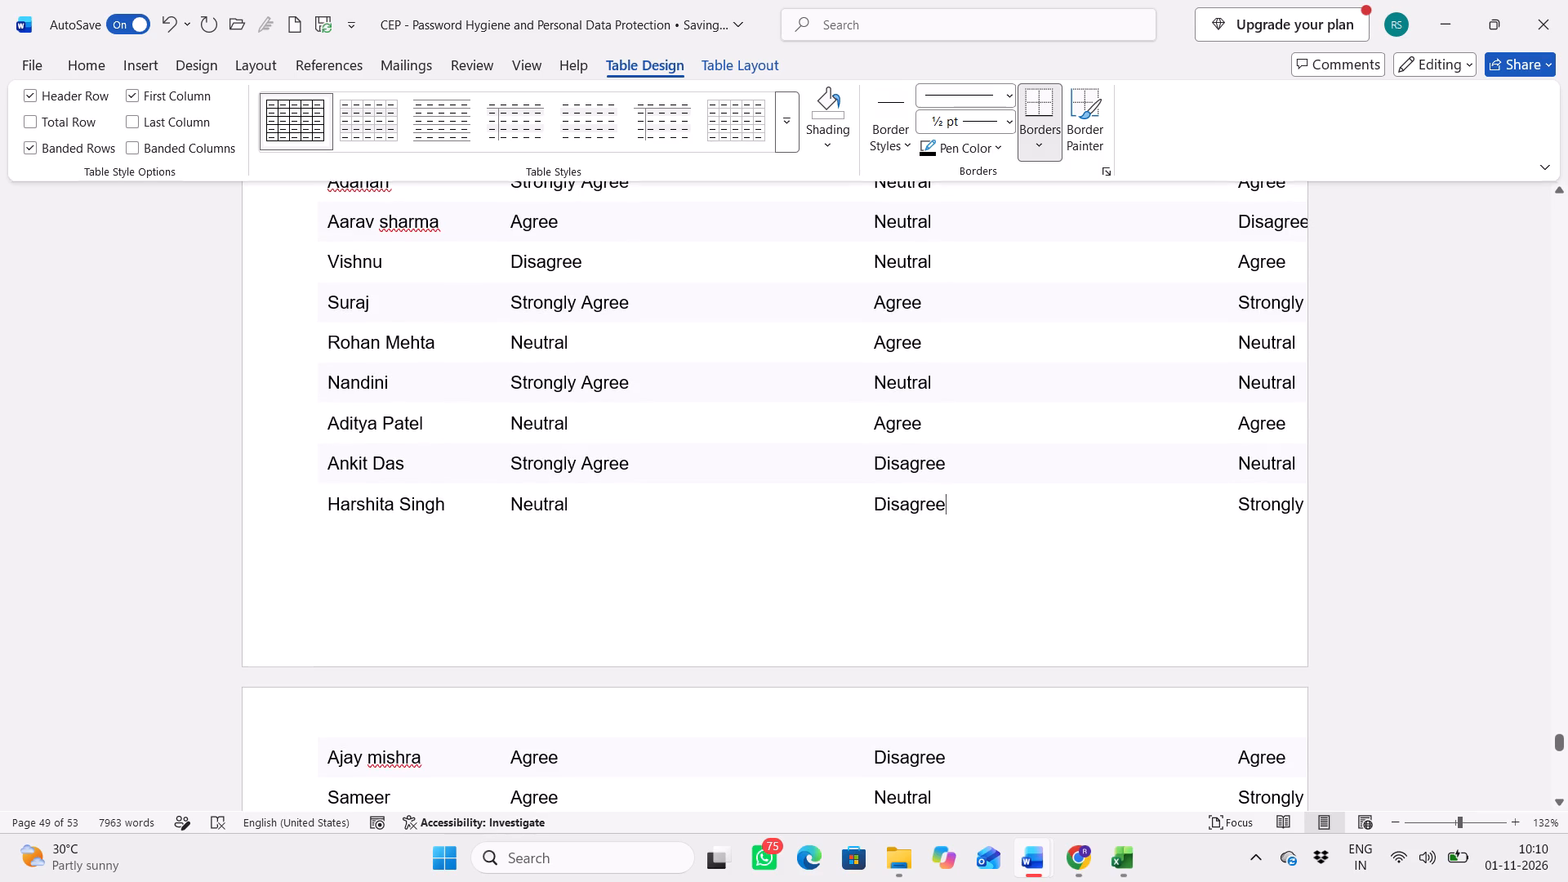
click(1303, 522)
scroll(1106, 553, down, 1)
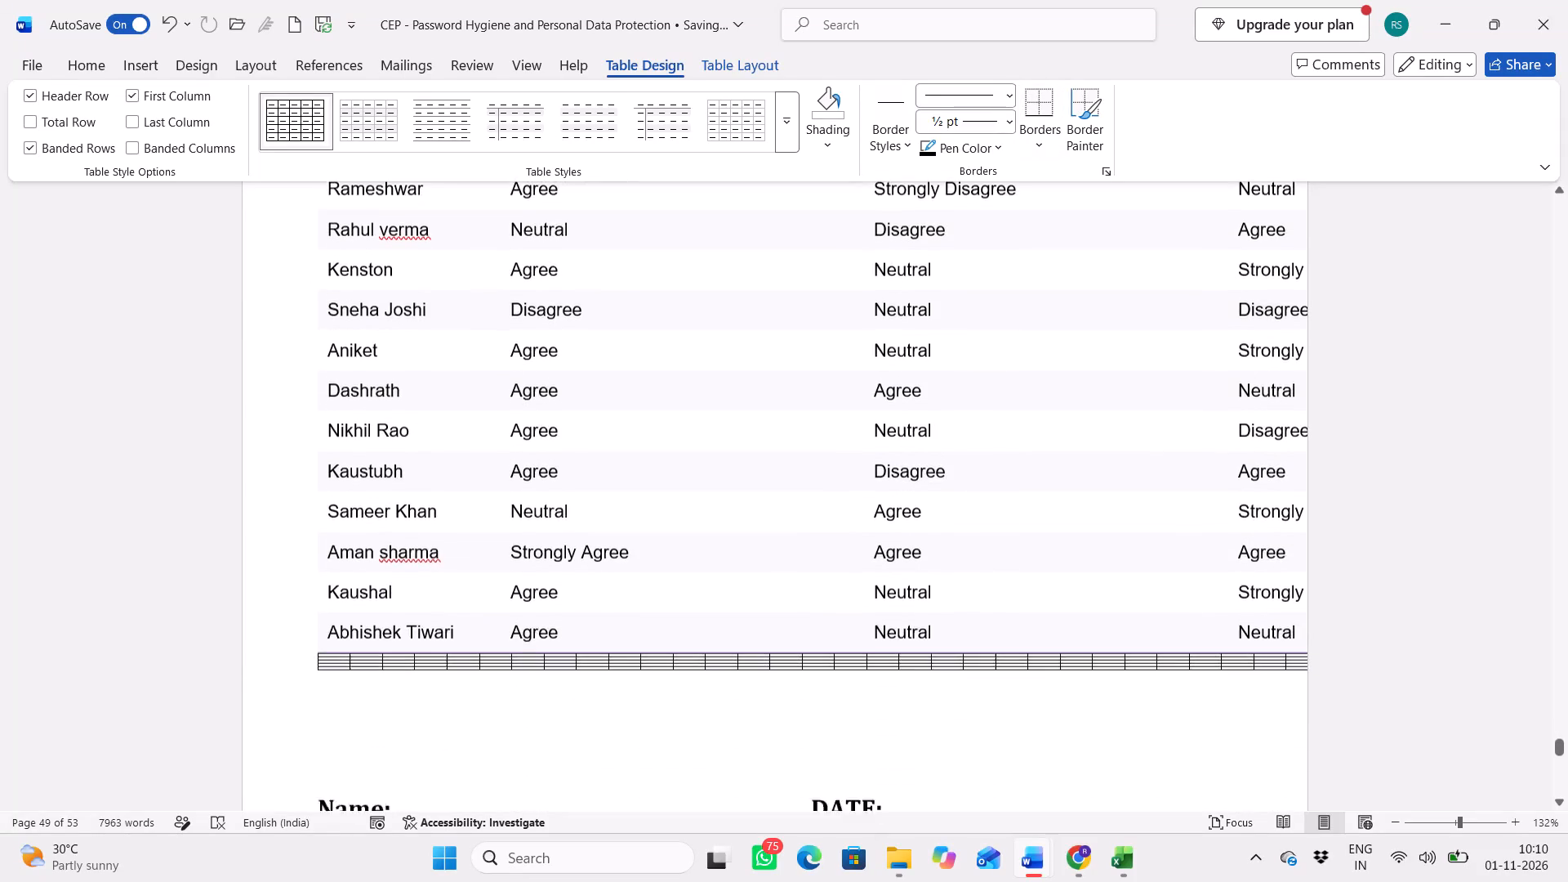
scroll(1106, 553, down, 2)
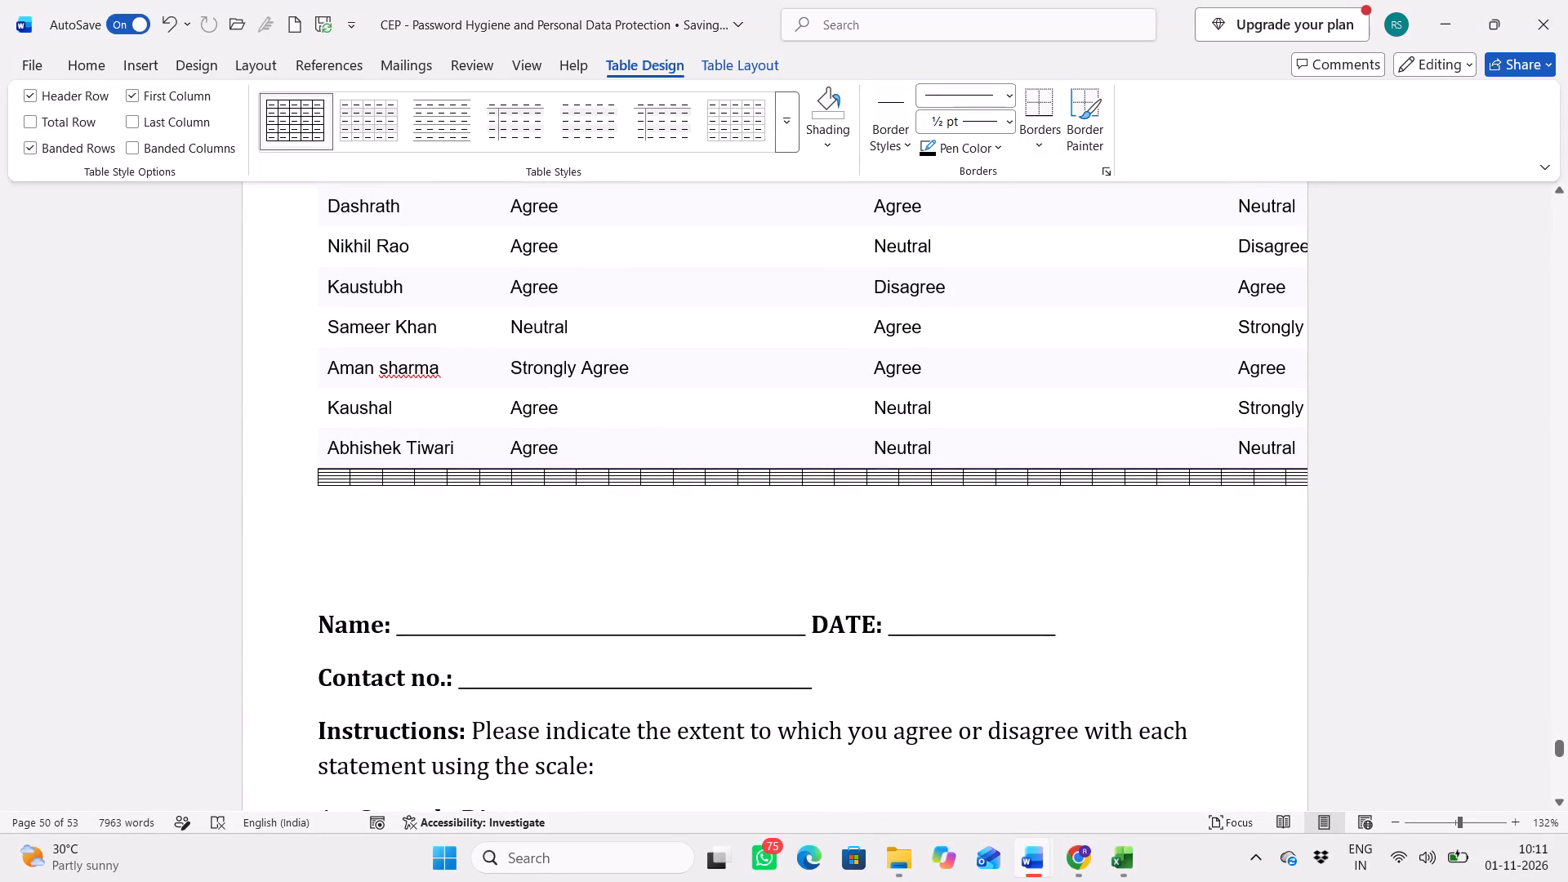
drag(1006, 482, 1065, 461)
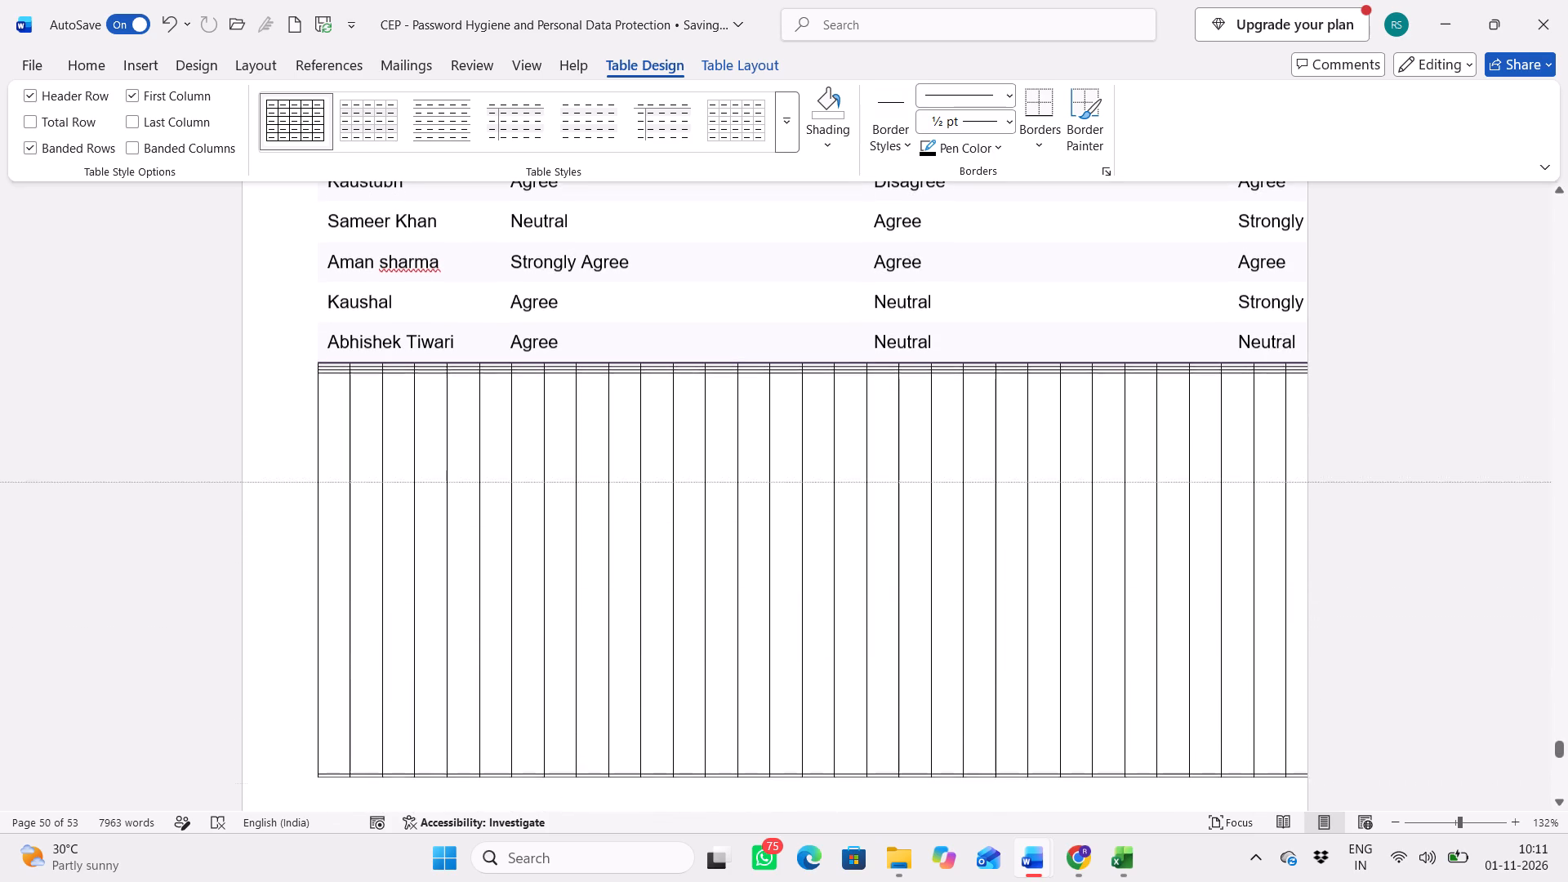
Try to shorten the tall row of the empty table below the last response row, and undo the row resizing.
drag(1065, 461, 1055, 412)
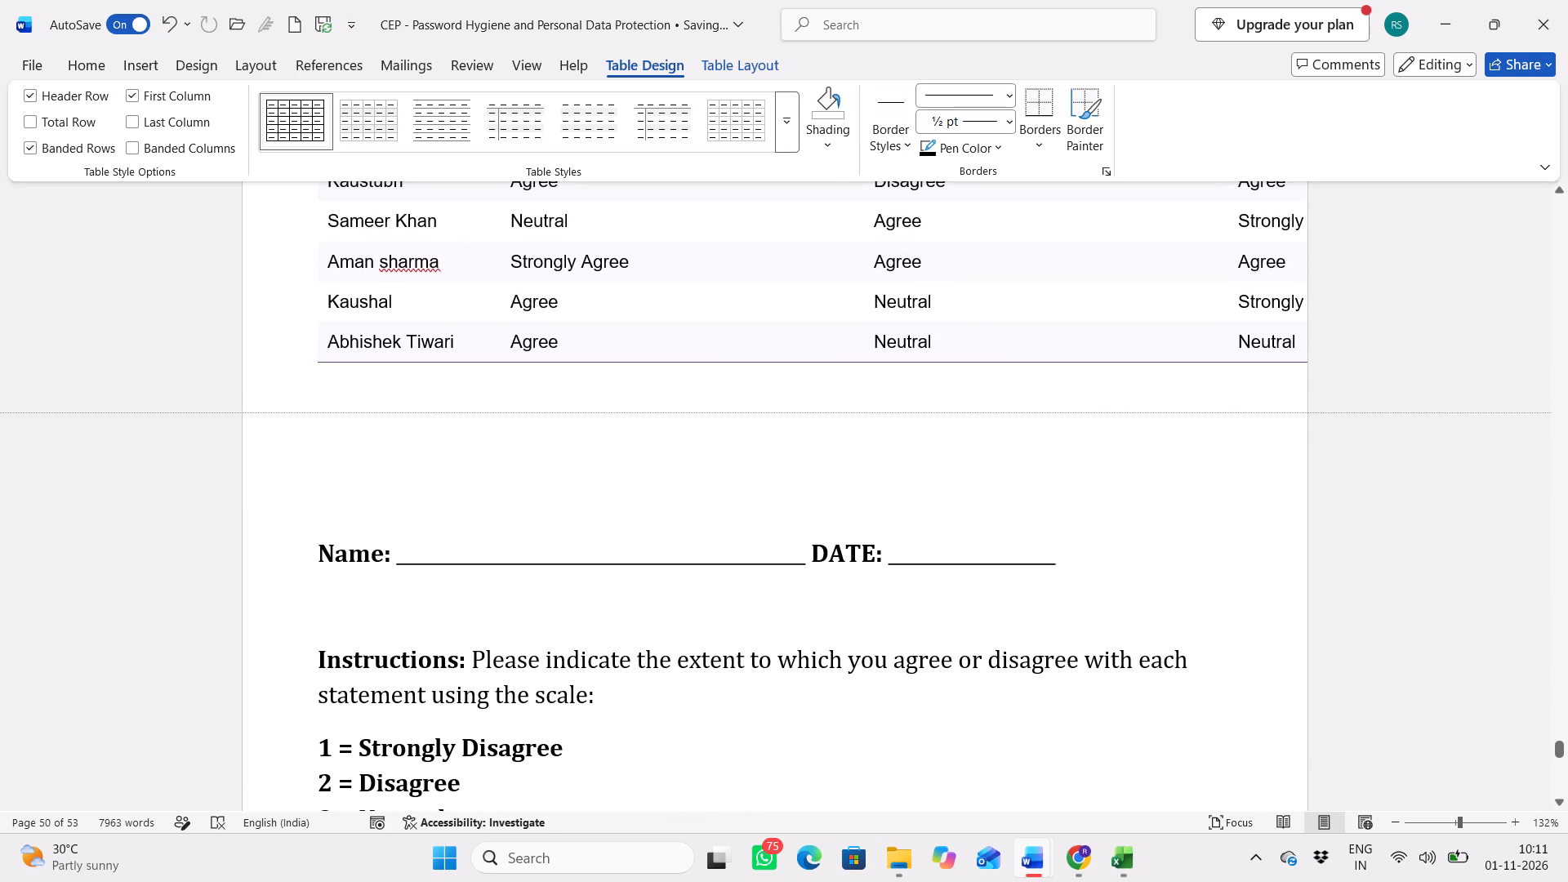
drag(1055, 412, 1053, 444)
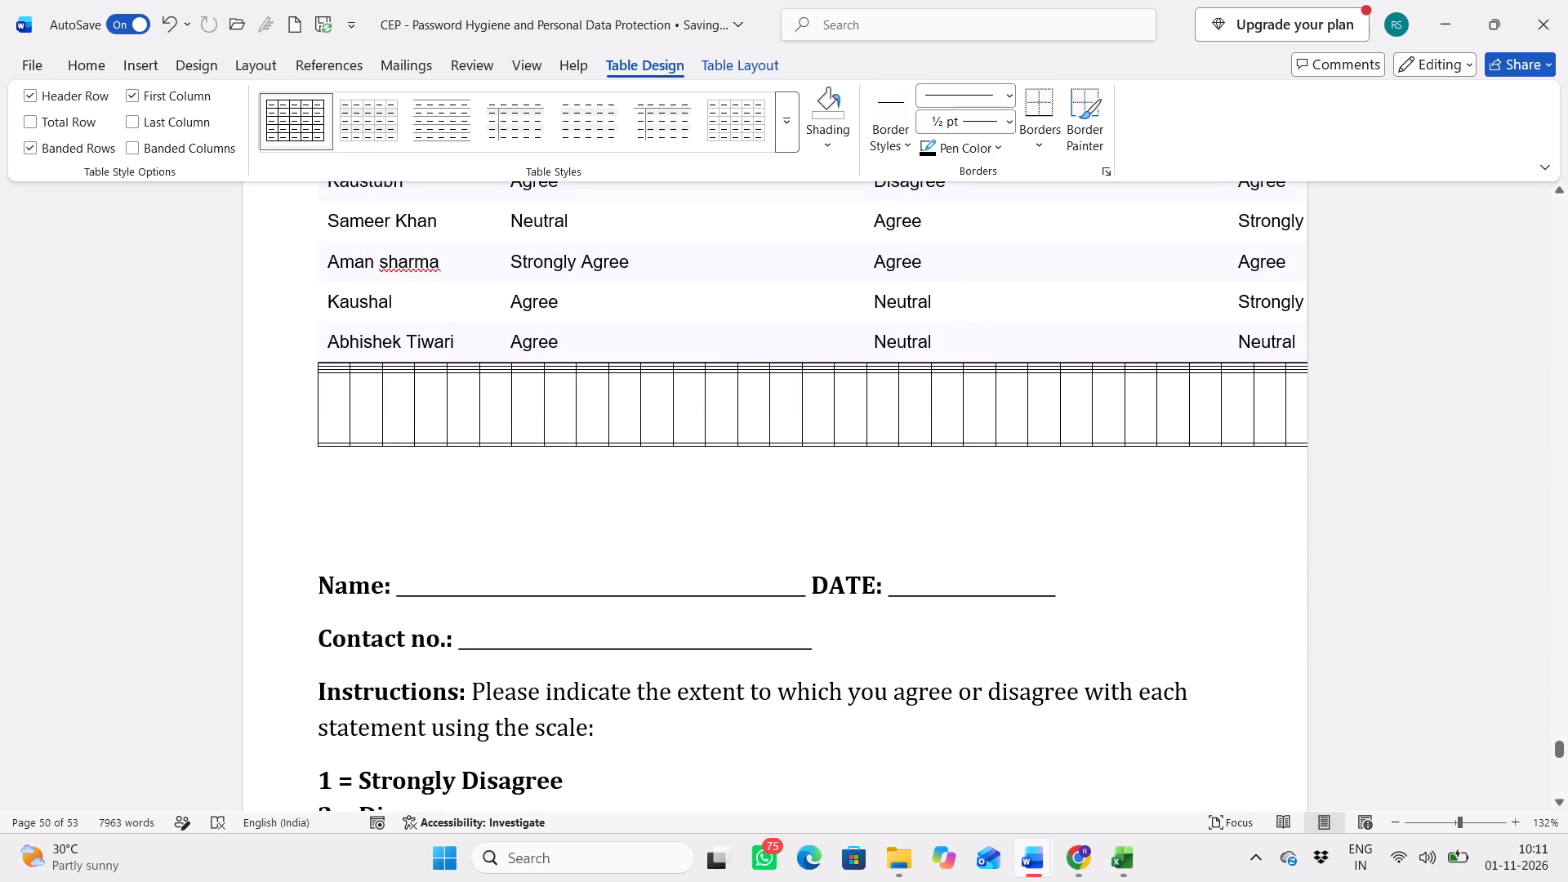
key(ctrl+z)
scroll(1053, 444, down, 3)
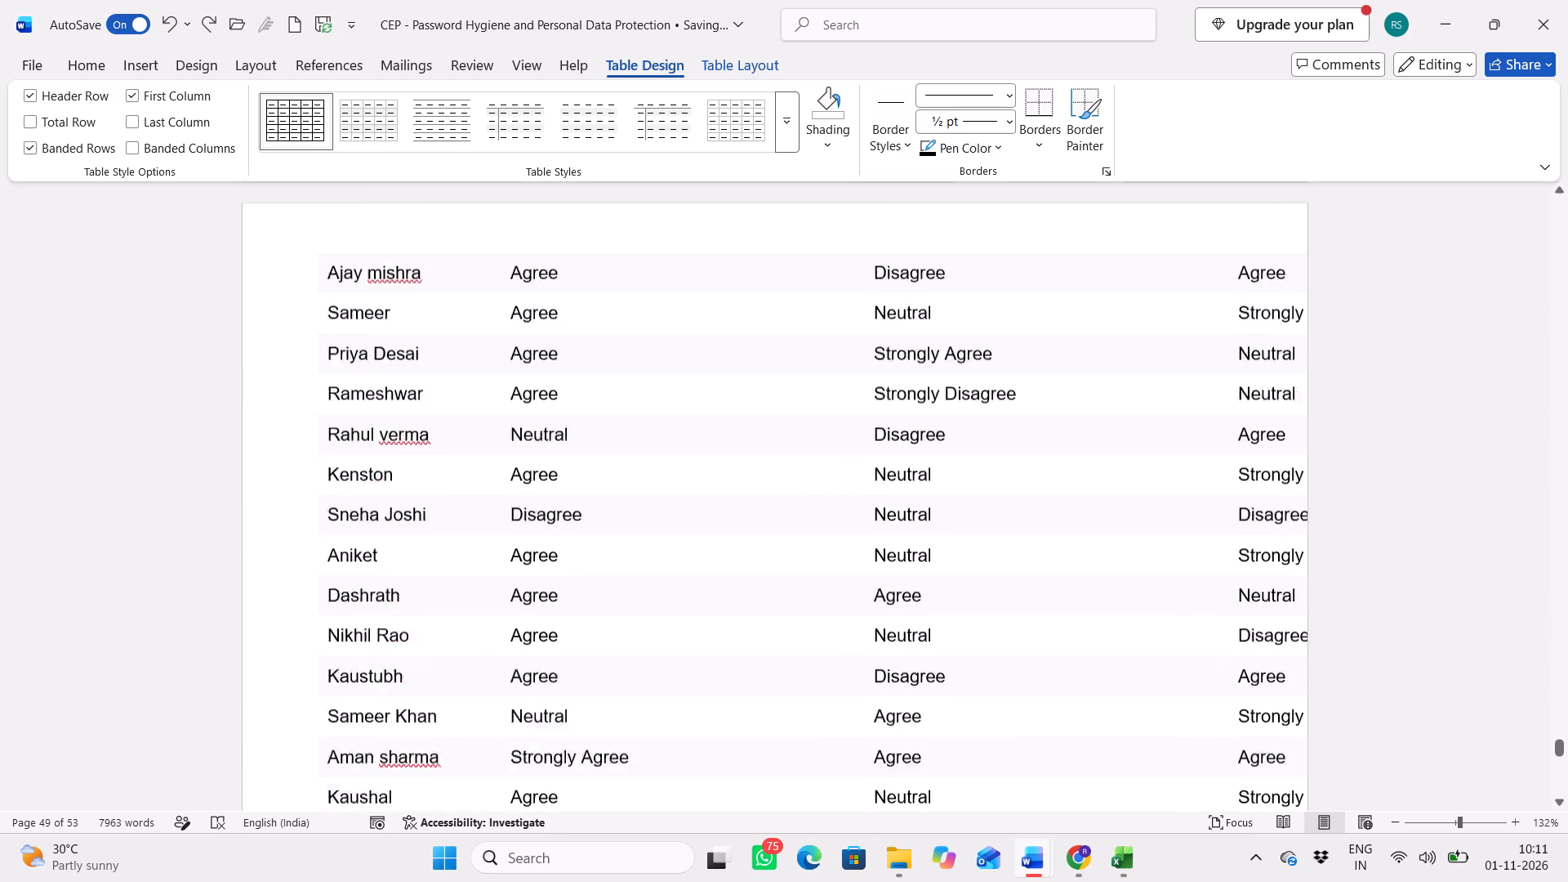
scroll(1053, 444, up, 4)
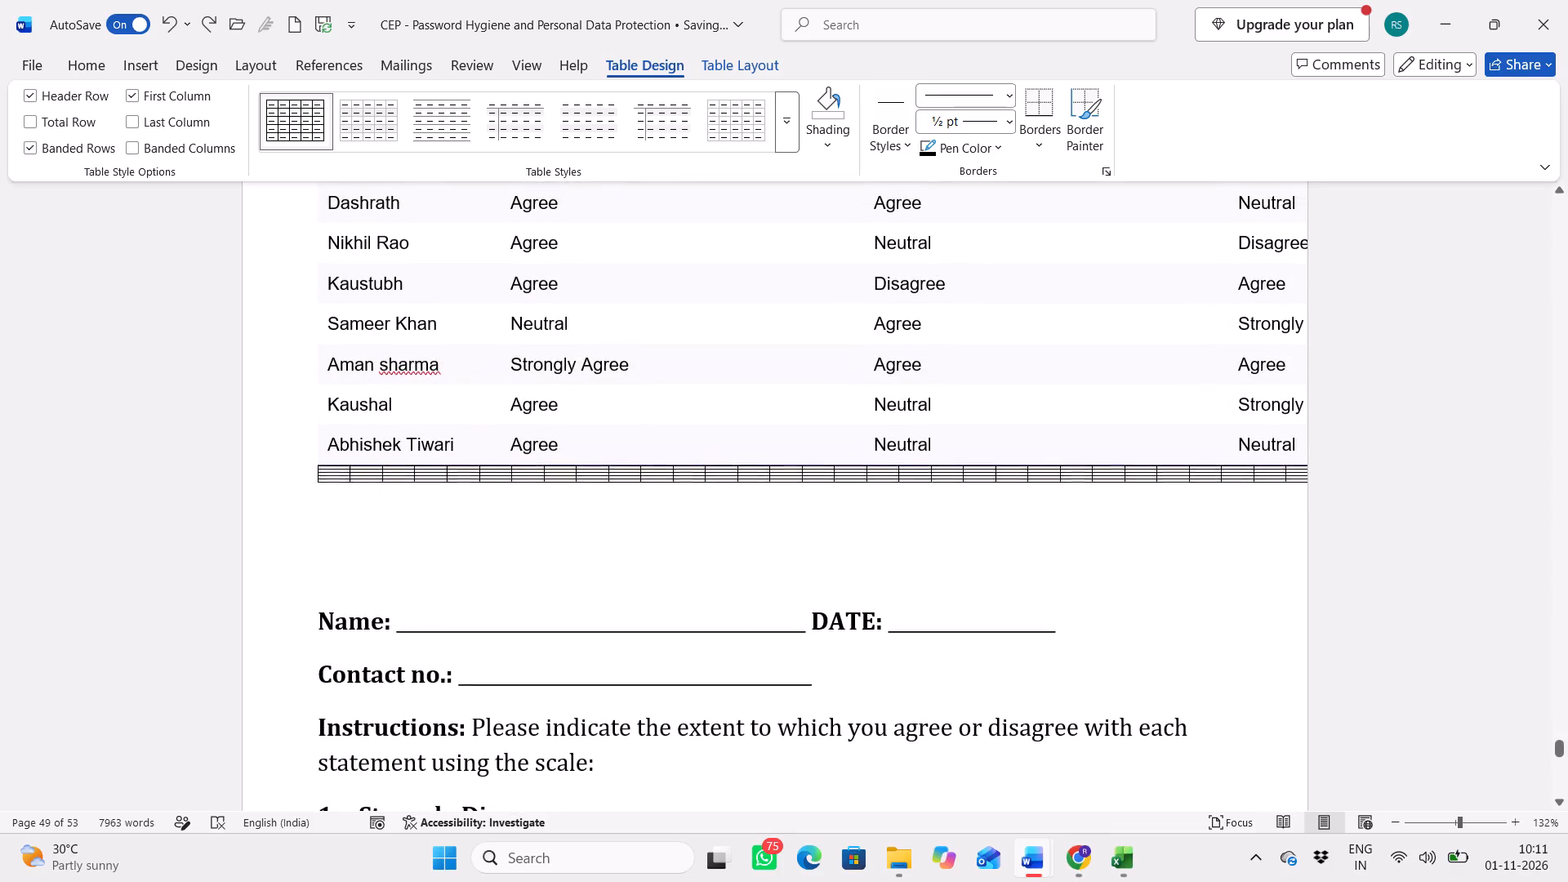
Undo the insertion of the empty table below the last response row in Annexure D.
key(ctrl+z)
scroll(1033, 472, up, 1)
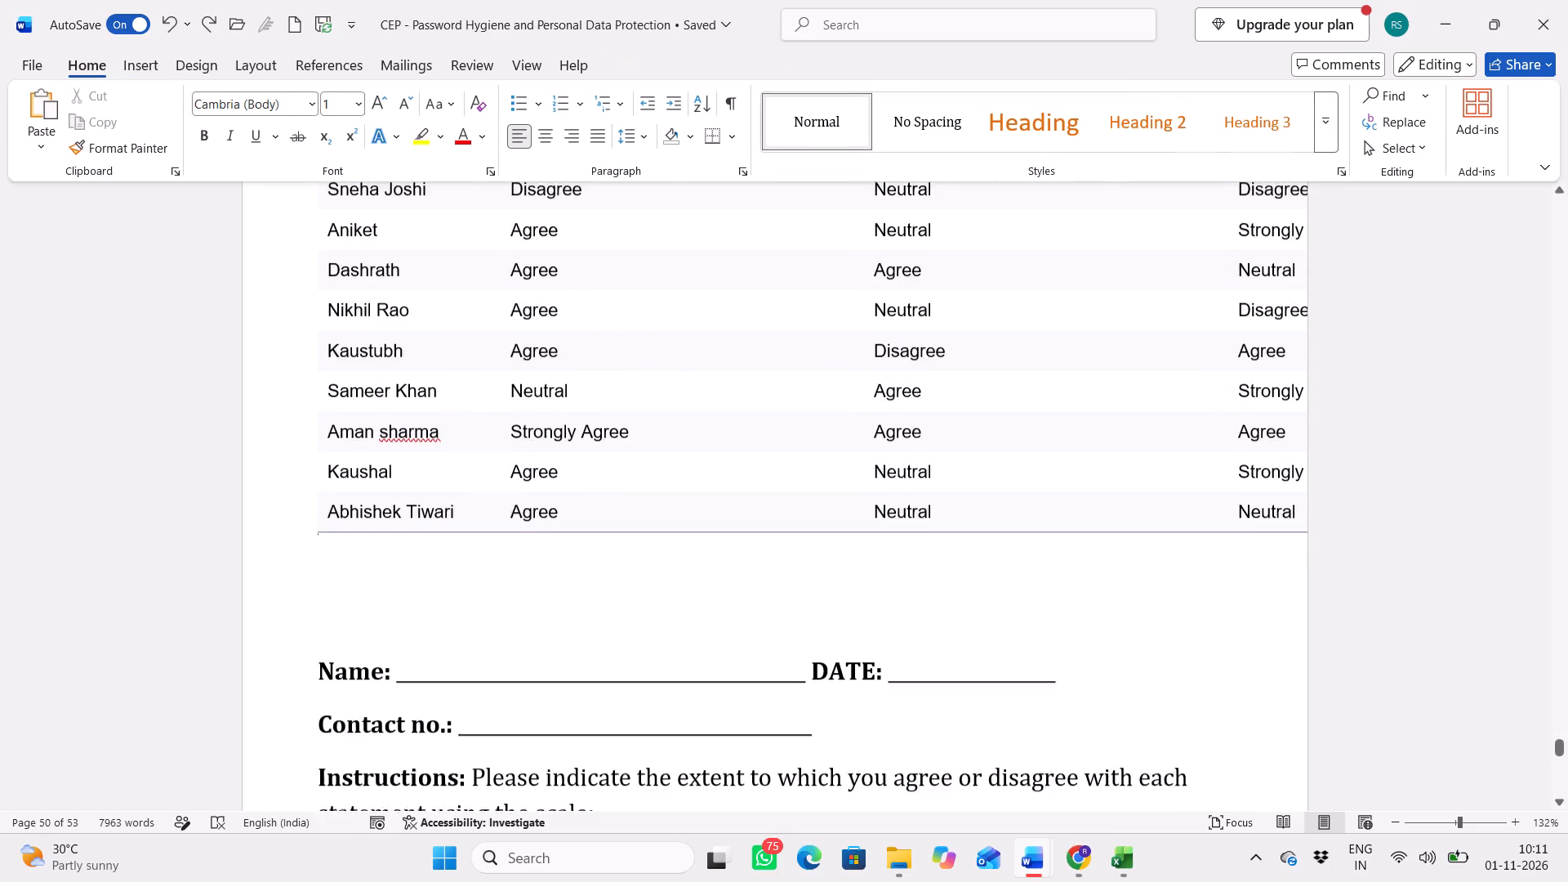
scroll(1033, 472, up, 2)
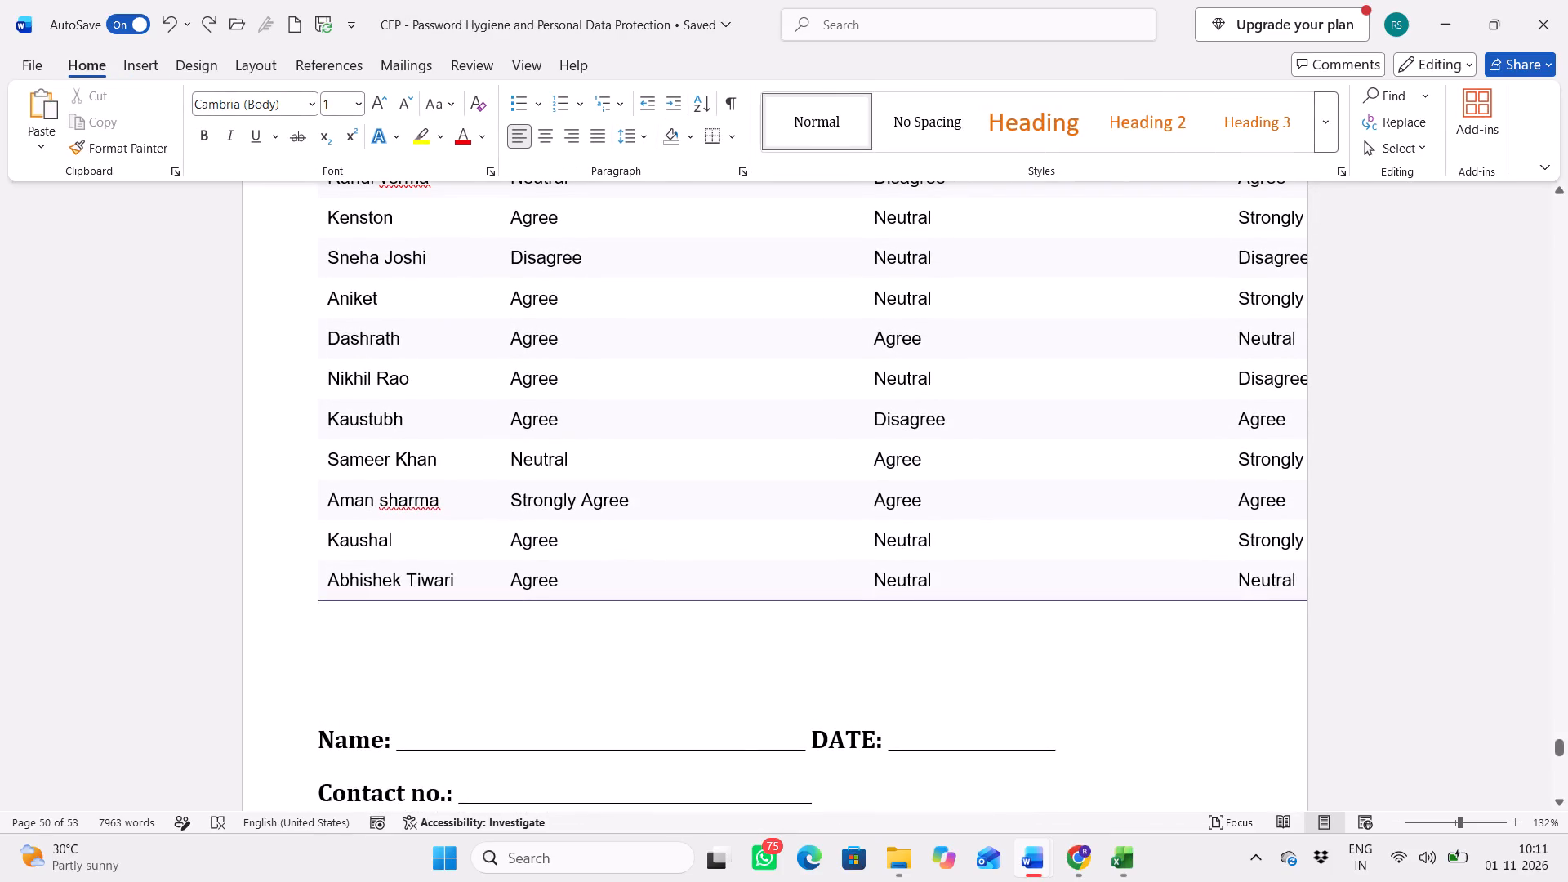
scroll(788, 436, up, 6)
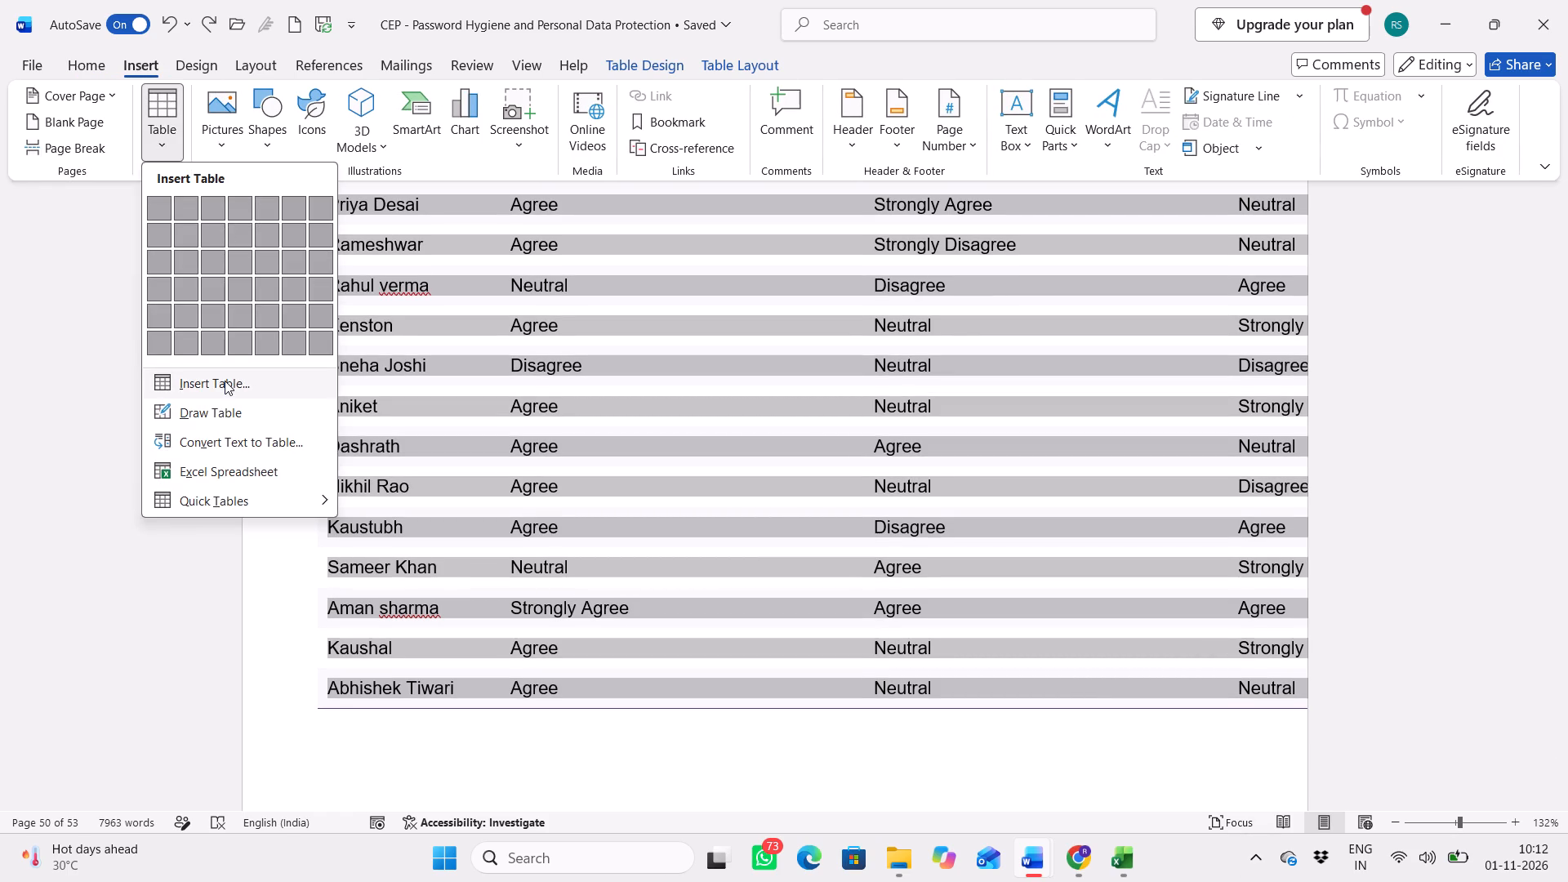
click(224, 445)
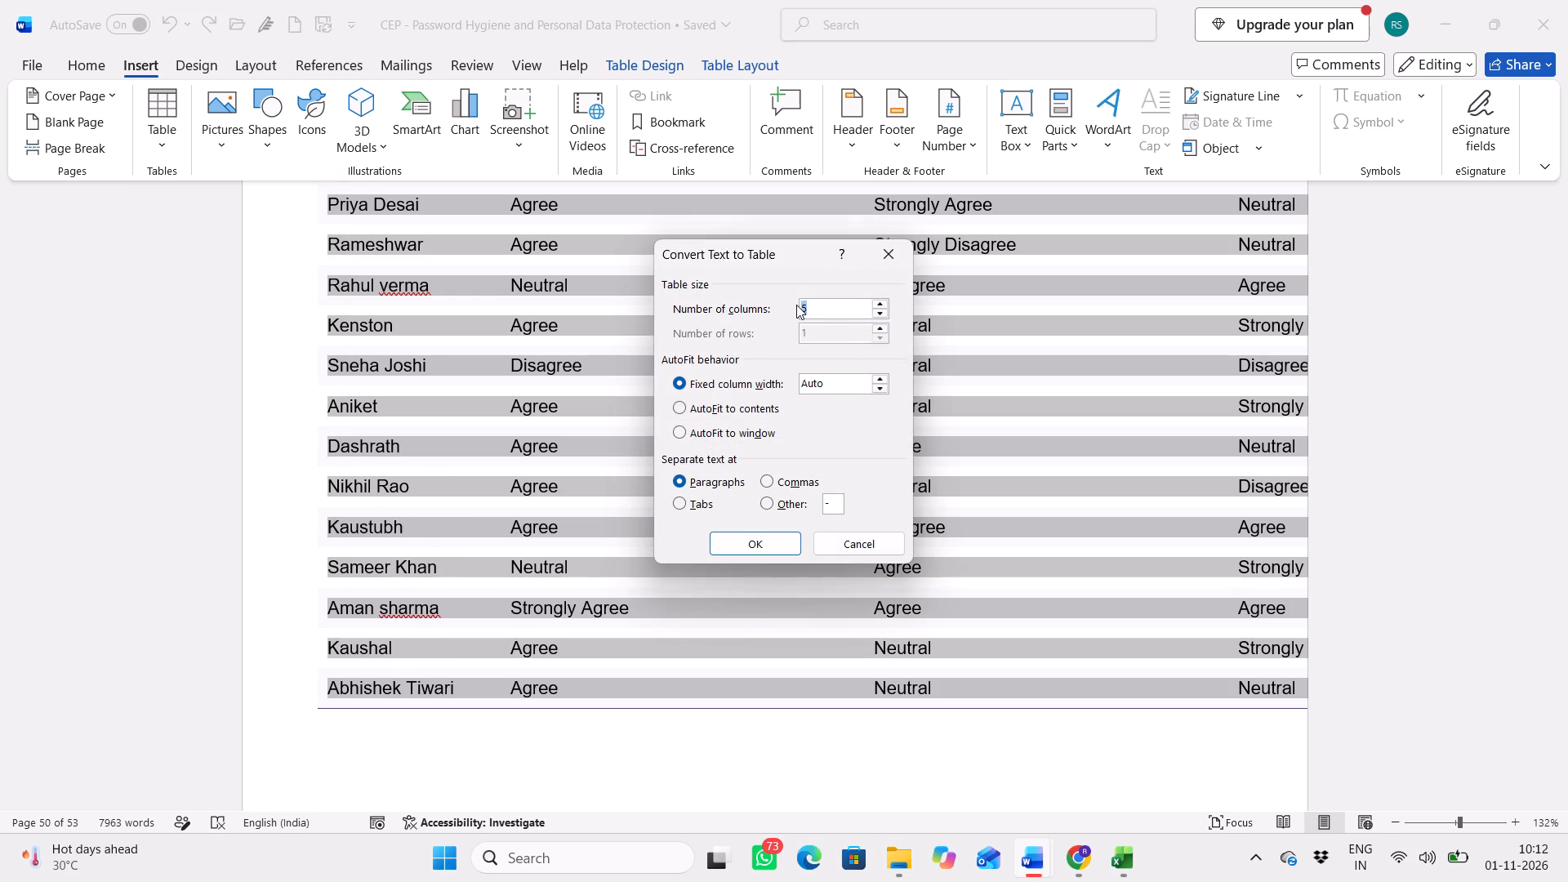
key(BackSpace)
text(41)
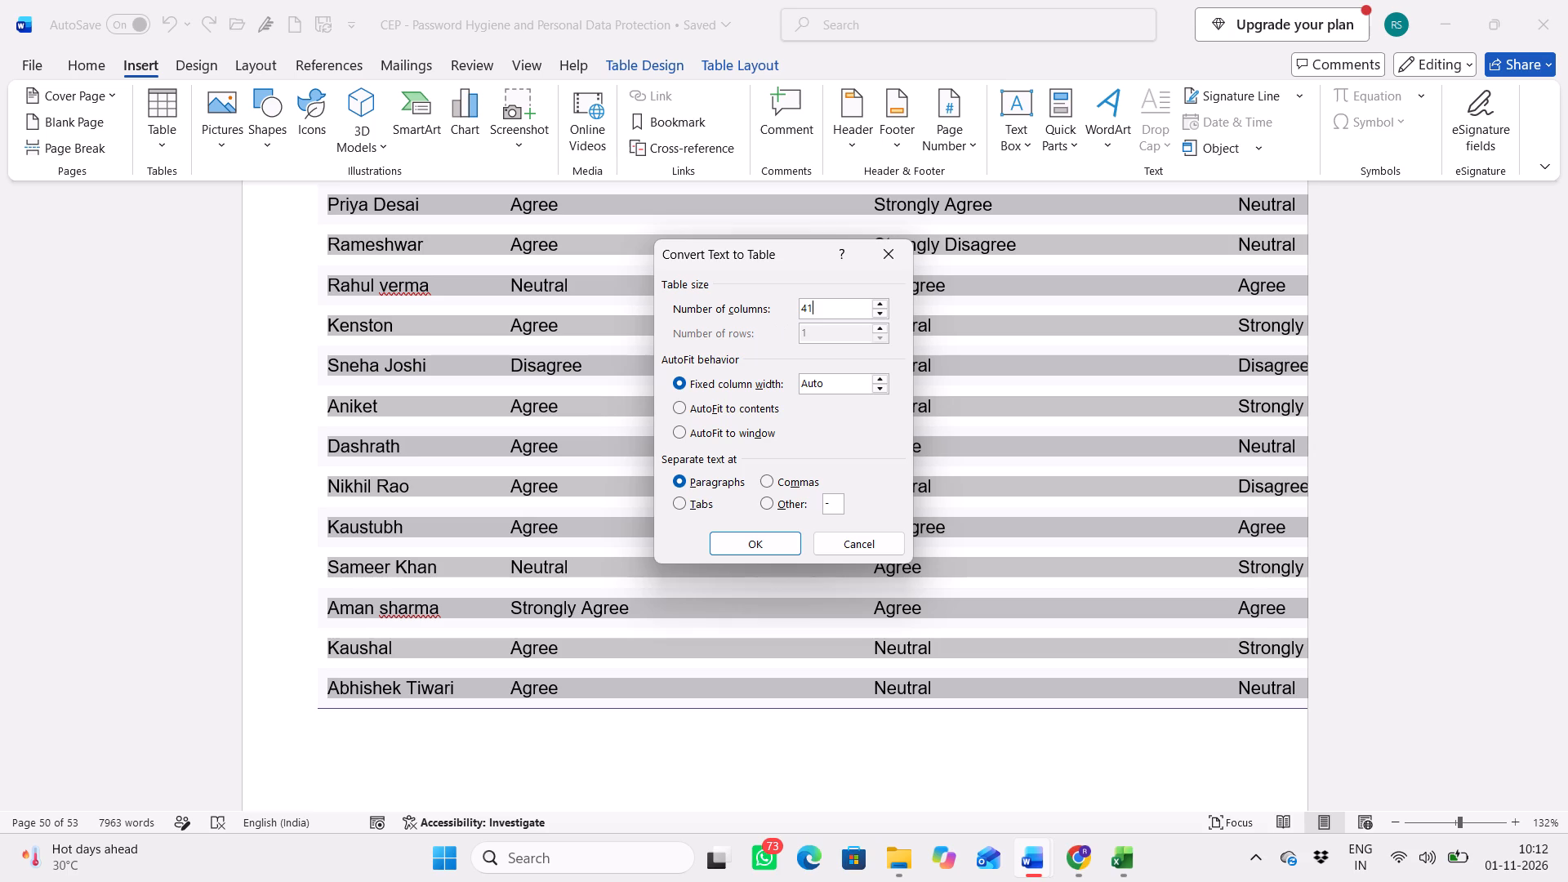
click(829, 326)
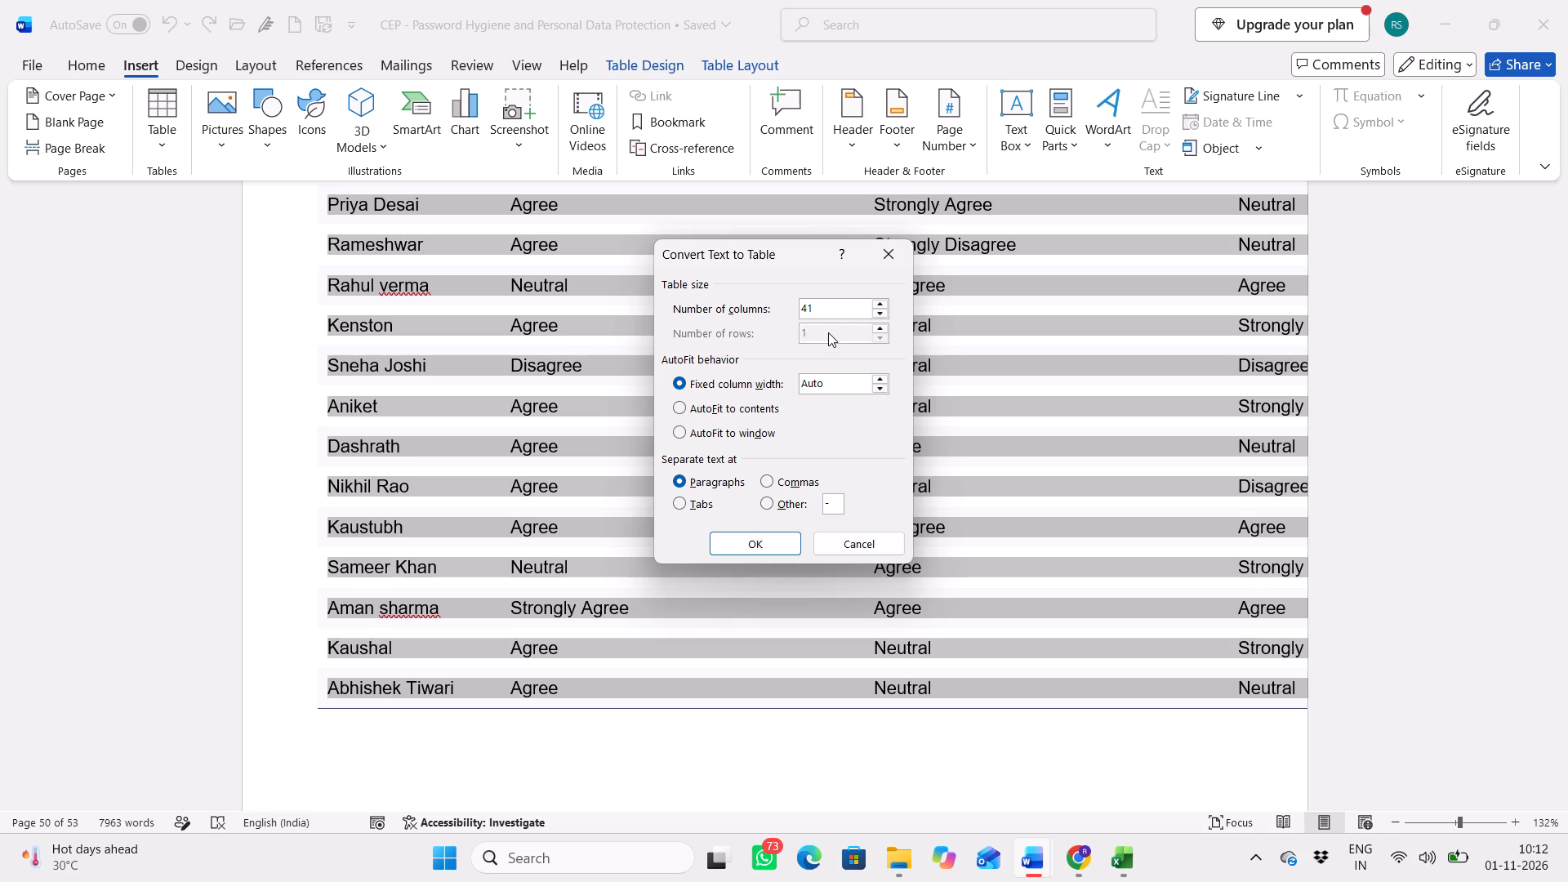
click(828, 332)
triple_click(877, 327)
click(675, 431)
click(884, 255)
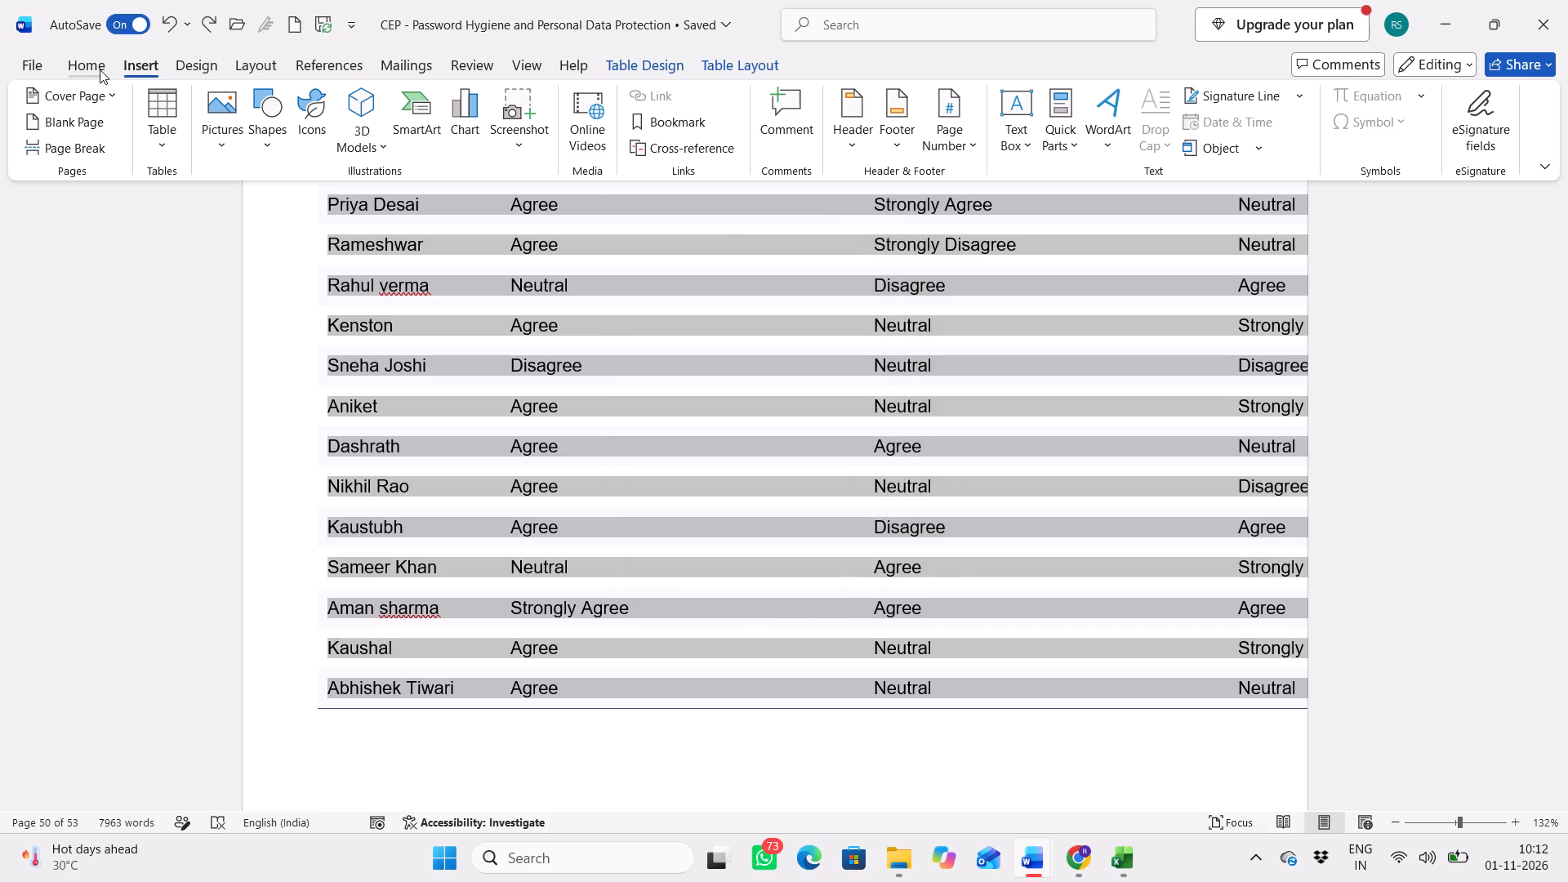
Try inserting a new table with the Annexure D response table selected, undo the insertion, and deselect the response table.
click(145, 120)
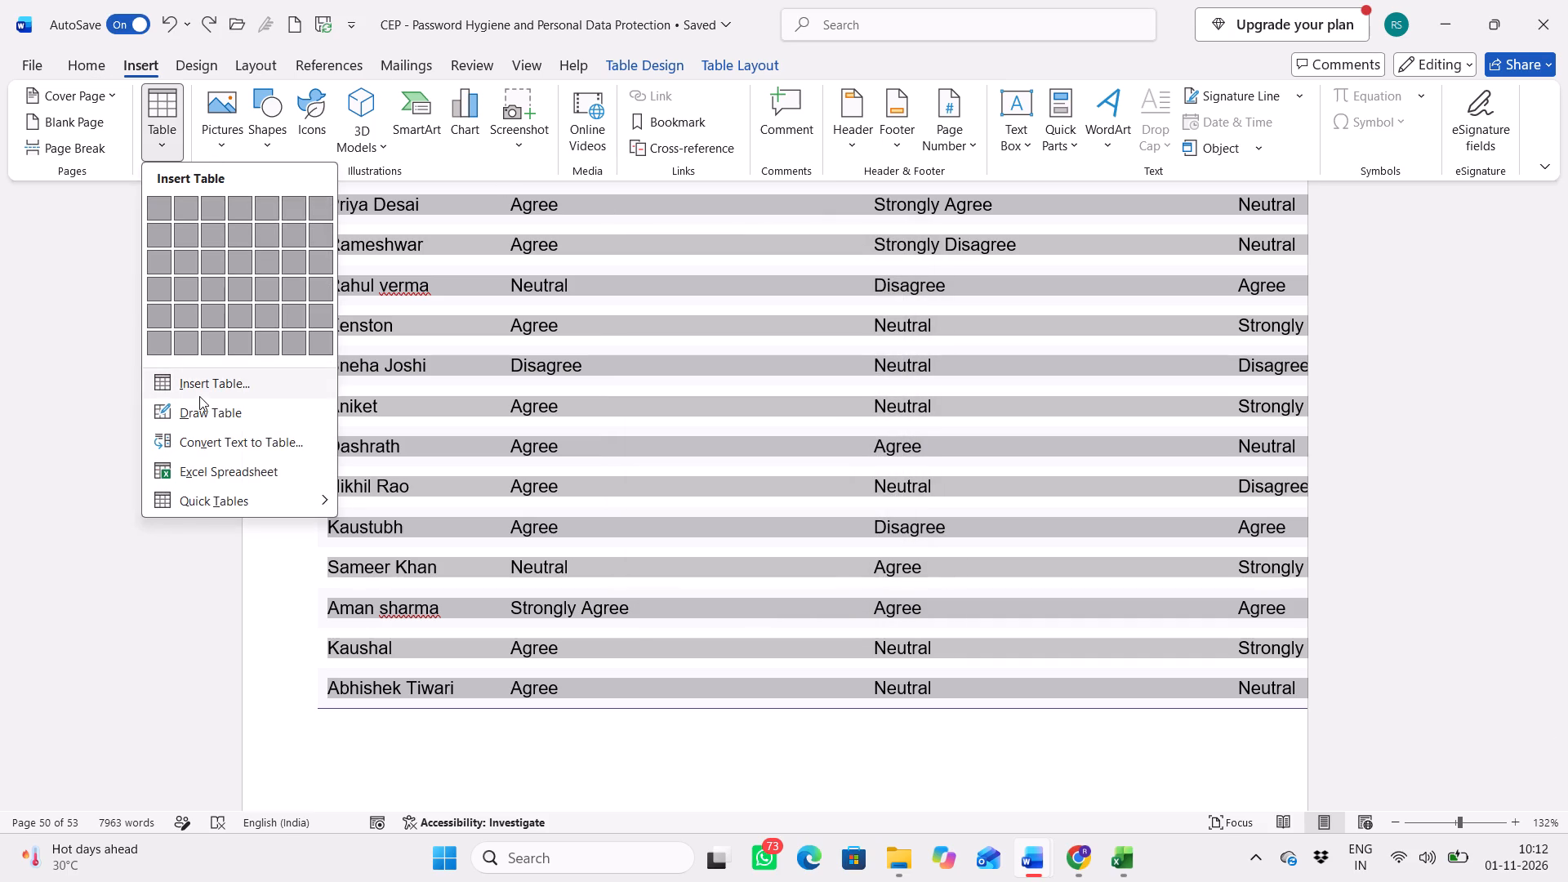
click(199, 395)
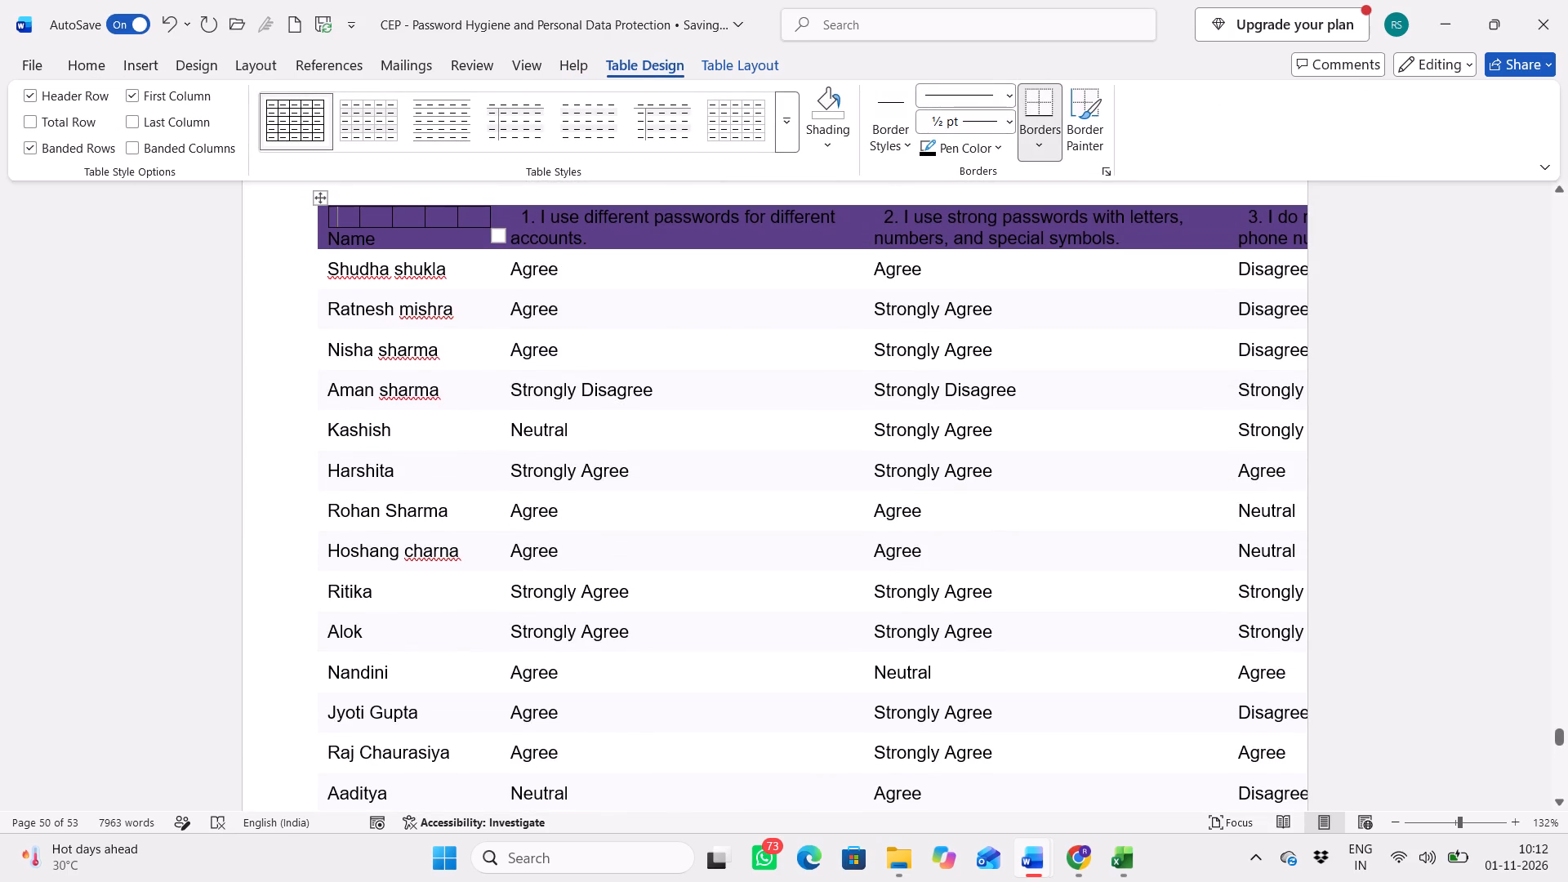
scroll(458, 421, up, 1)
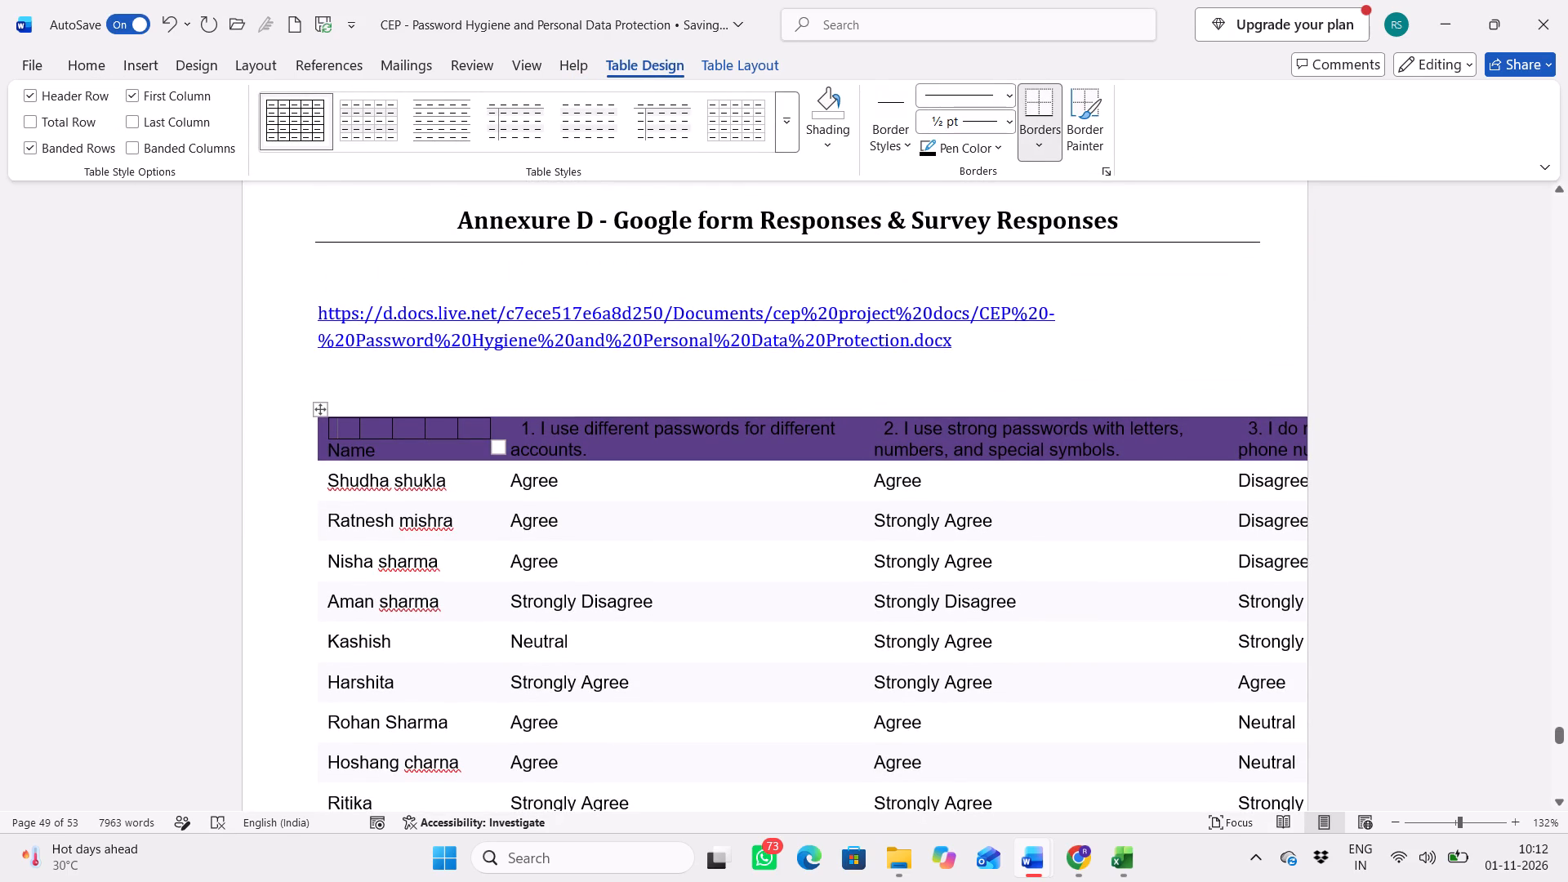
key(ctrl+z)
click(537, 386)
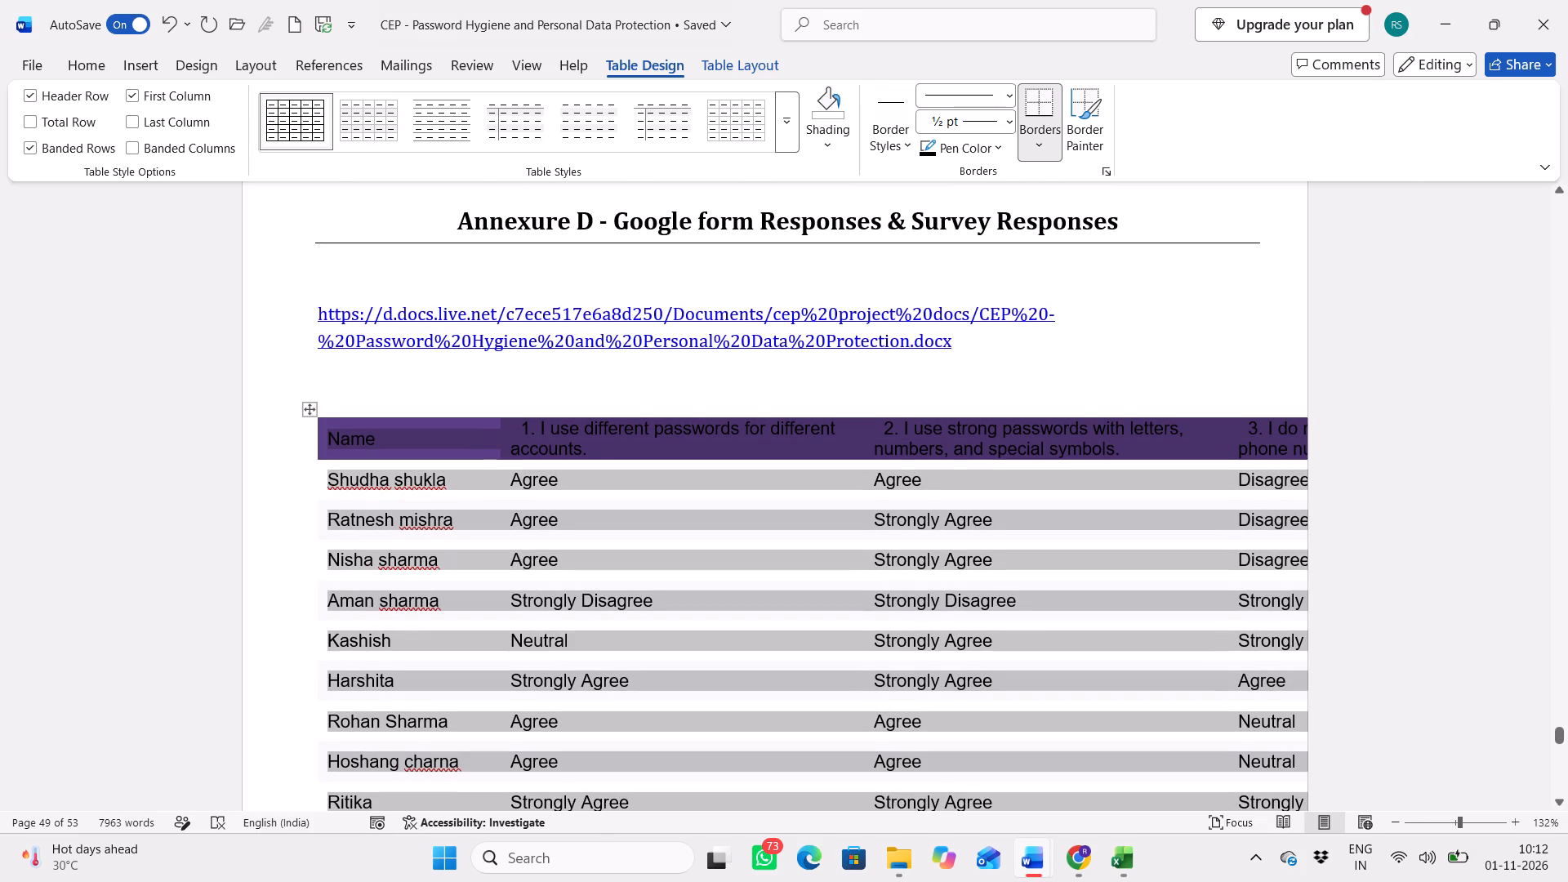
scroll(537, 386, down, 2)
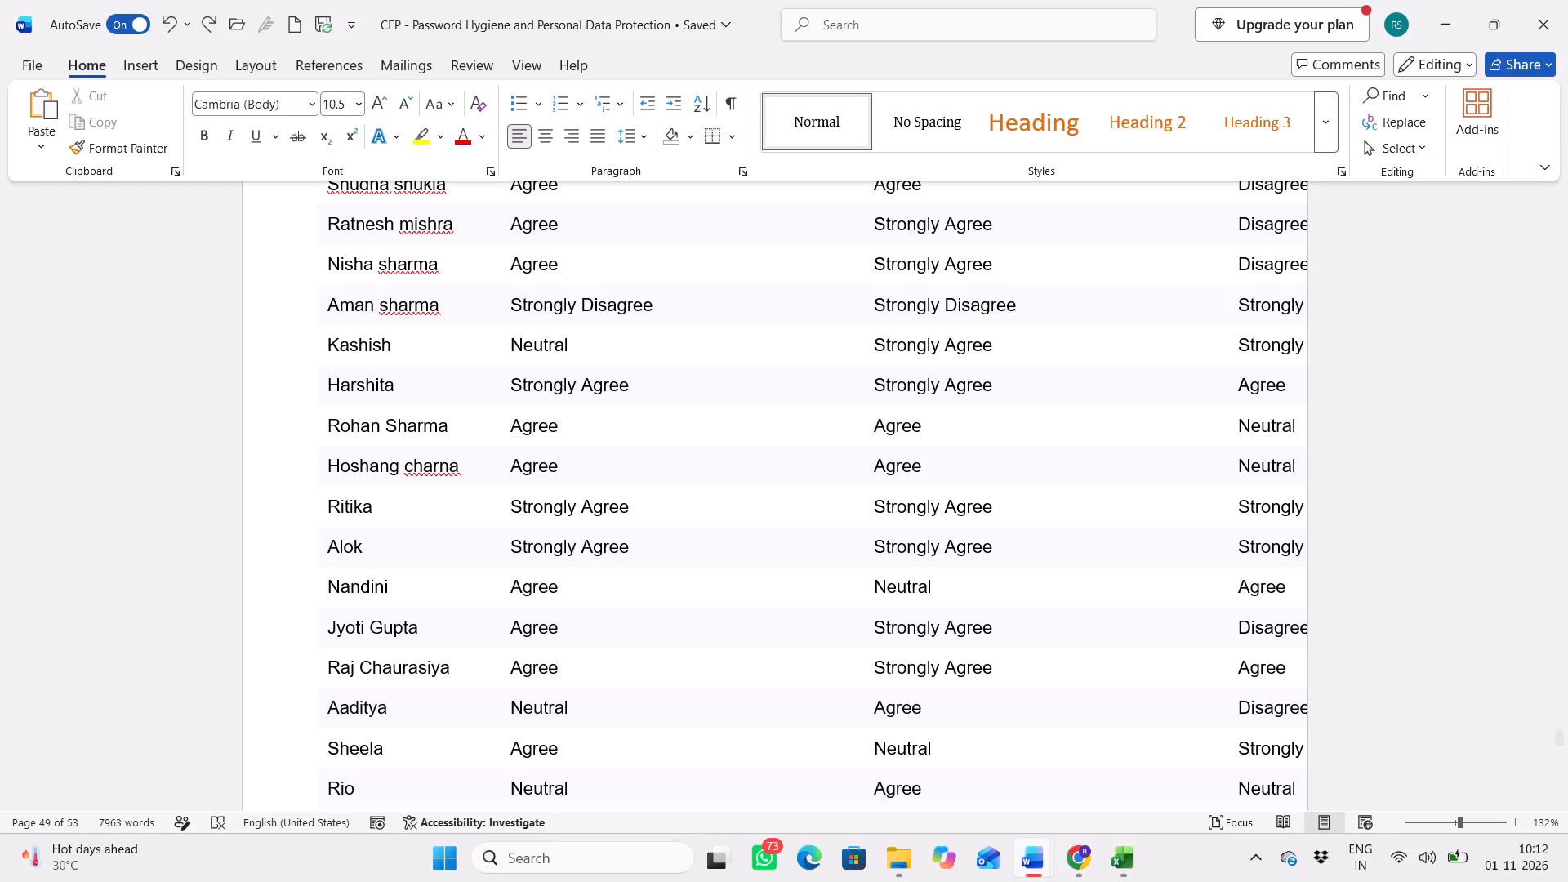
Switch to the sample AWARENESS PROGRAM ON DIGITAL INDIA INITIATIVES report, go to its Annexure D table and enable editing.
key(alt+Tab)
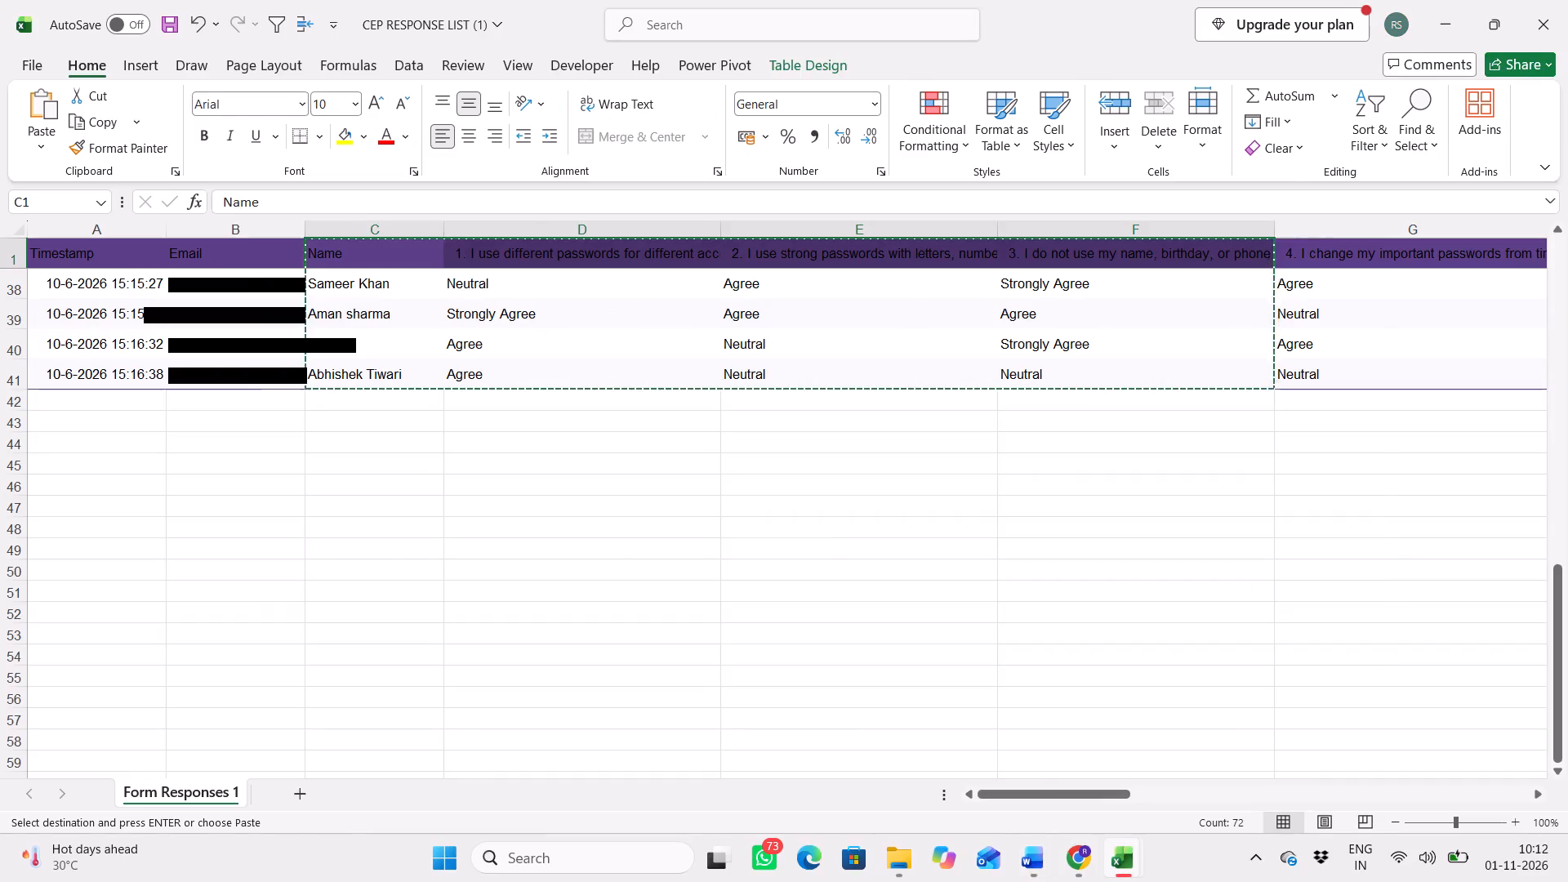
key(alt+Tab)
key(alt+Tab)
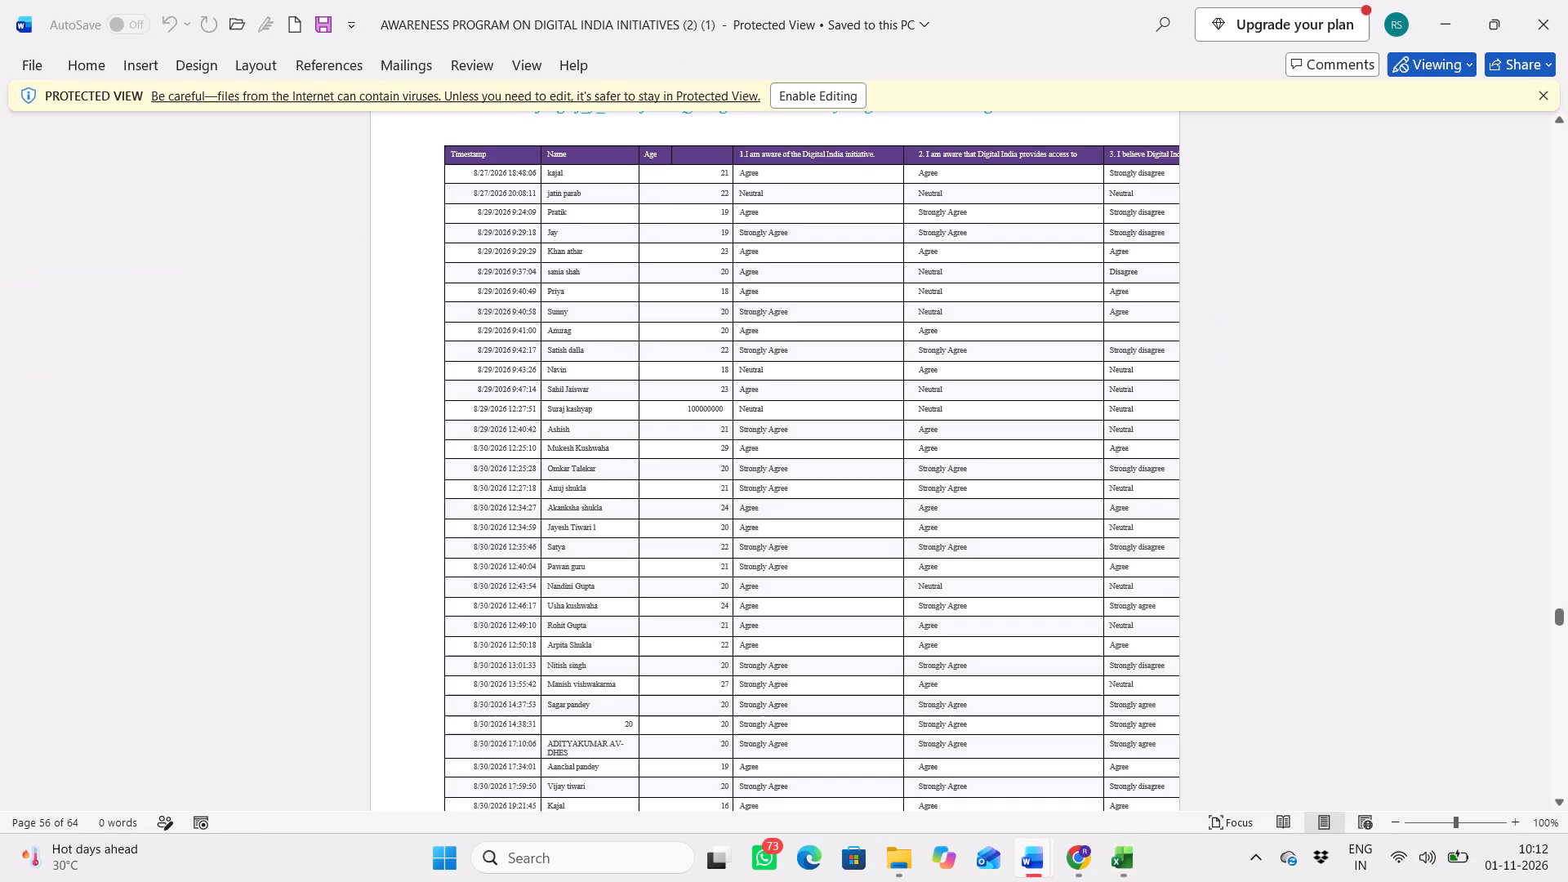
scroll(537, 386, up, 2)
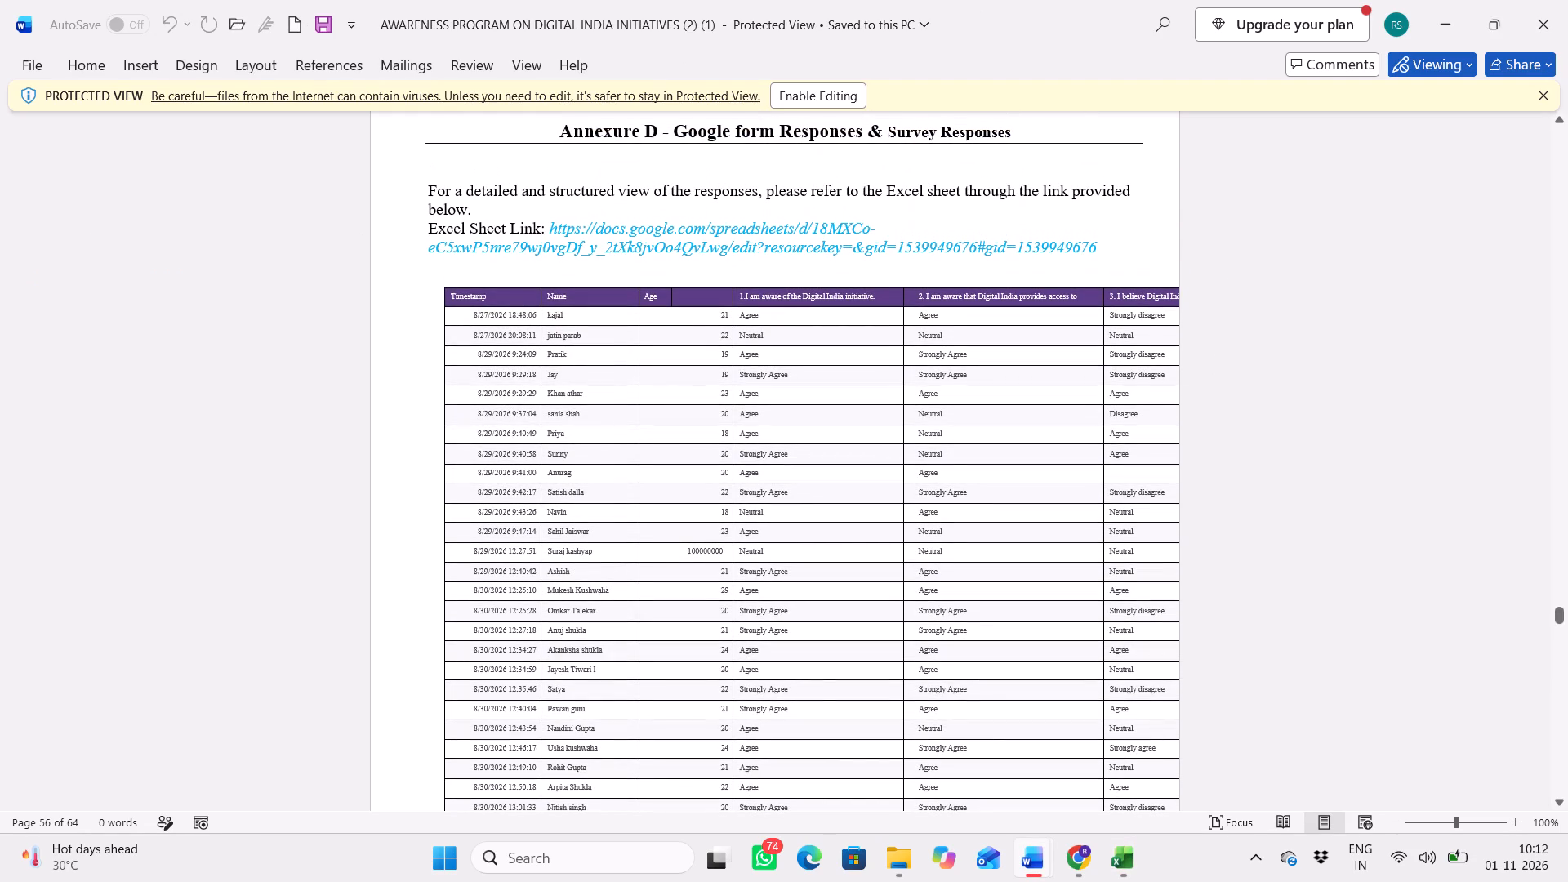
click(595, 342)
click(807, 98)
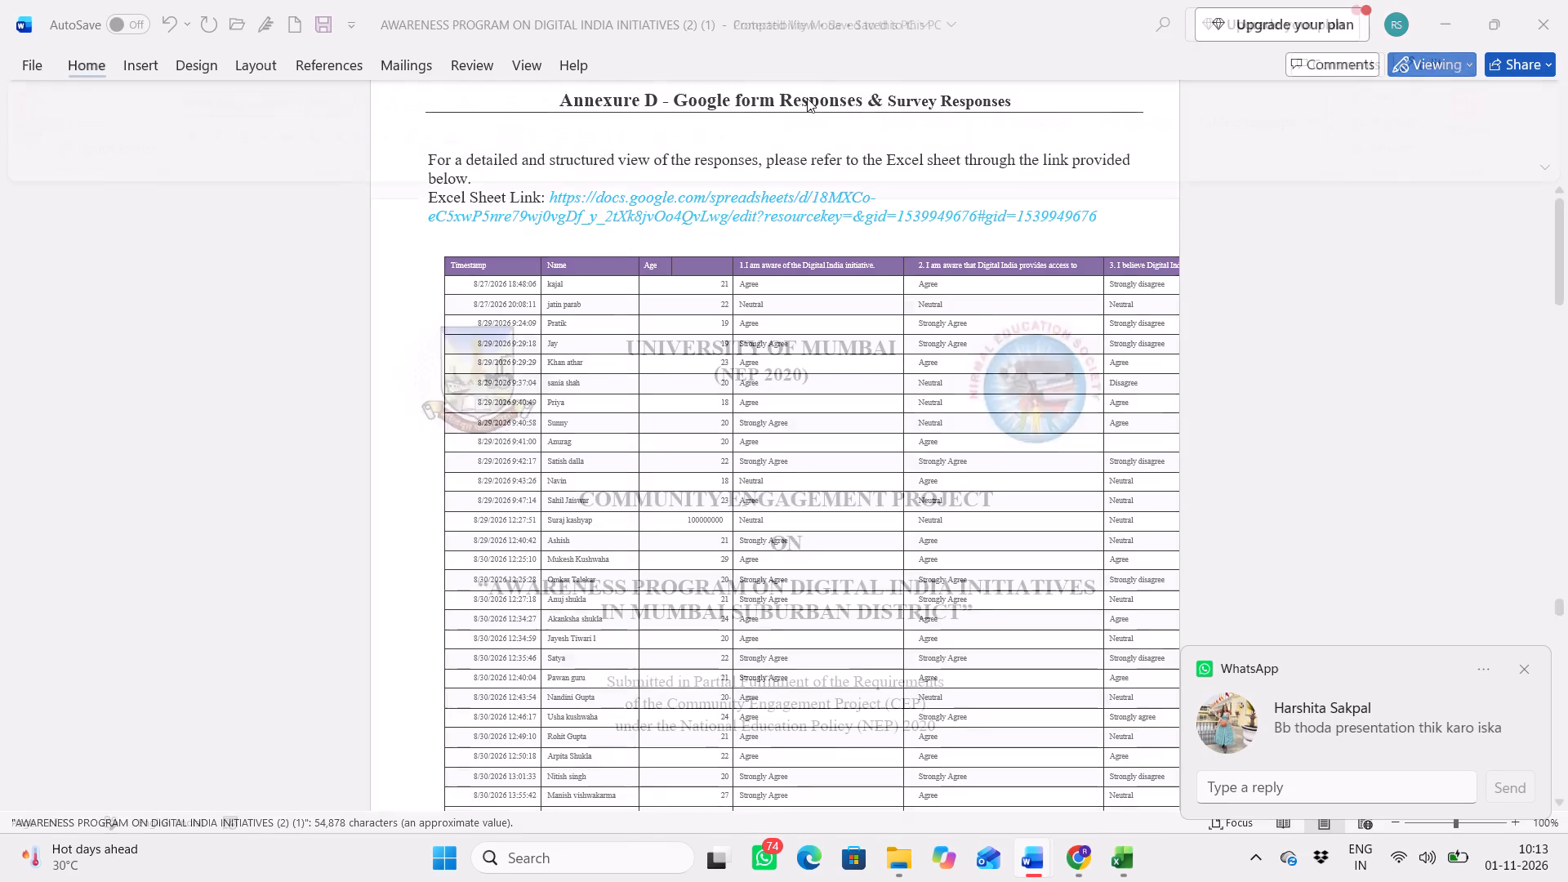
Look through the sample report's interpretation, photo and questionnaire pages to find the start of its Annexure D response table.
scroll(737, 482, down, 20)
scroll(737, 482, down, 20)
scroll(737, 482, down, 20)
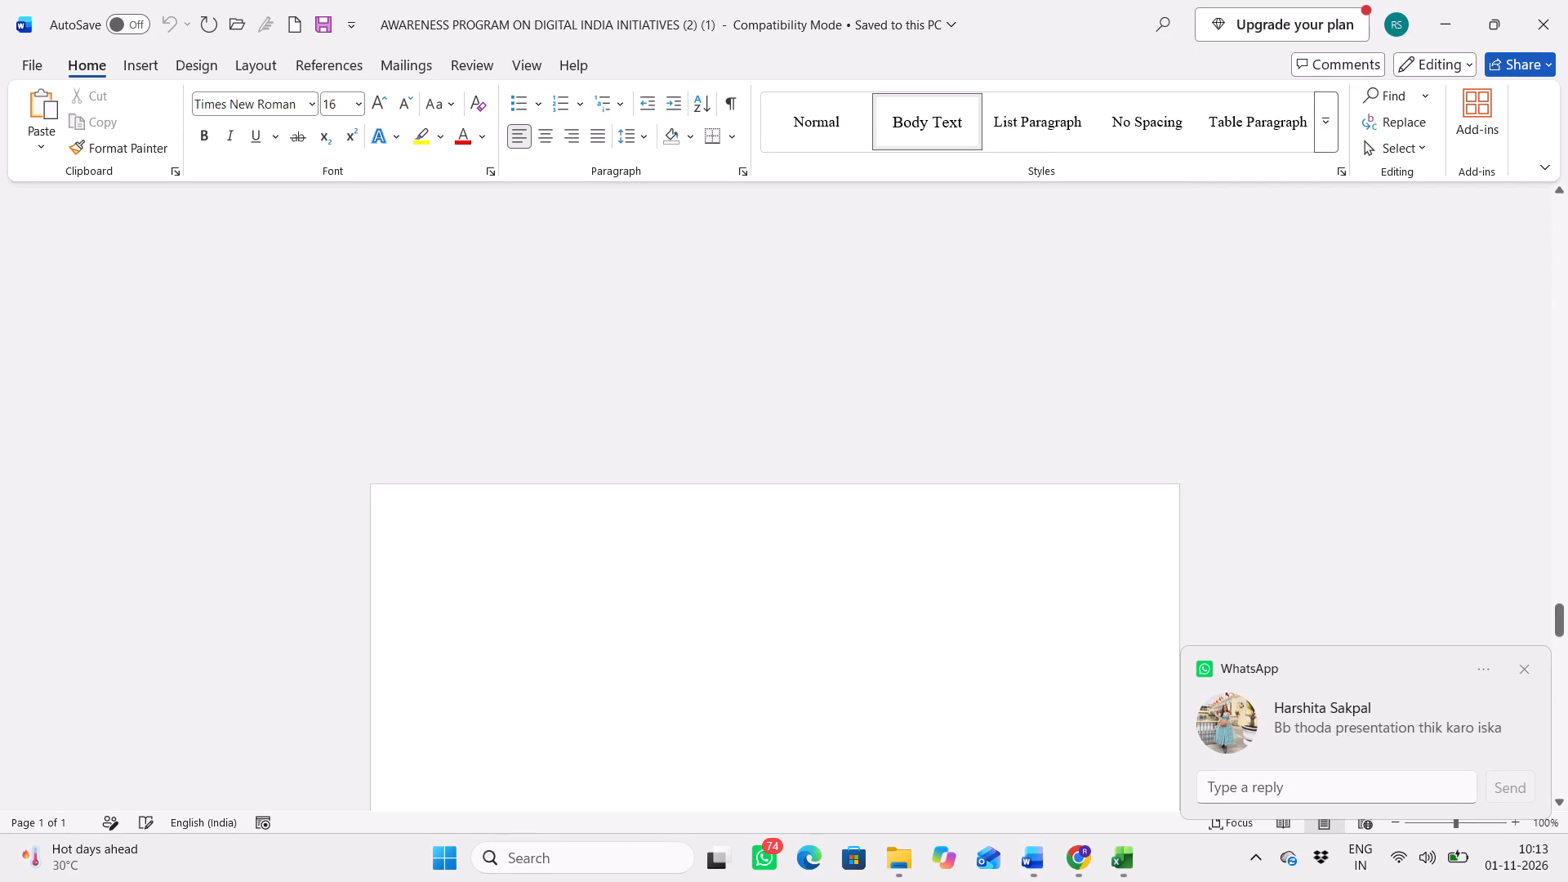
scroll(737, 482, down, 20)
scroll(737, 482, down, 20)
scroll(737, 482, down, 20)
scroll(737, 482, down, 4)
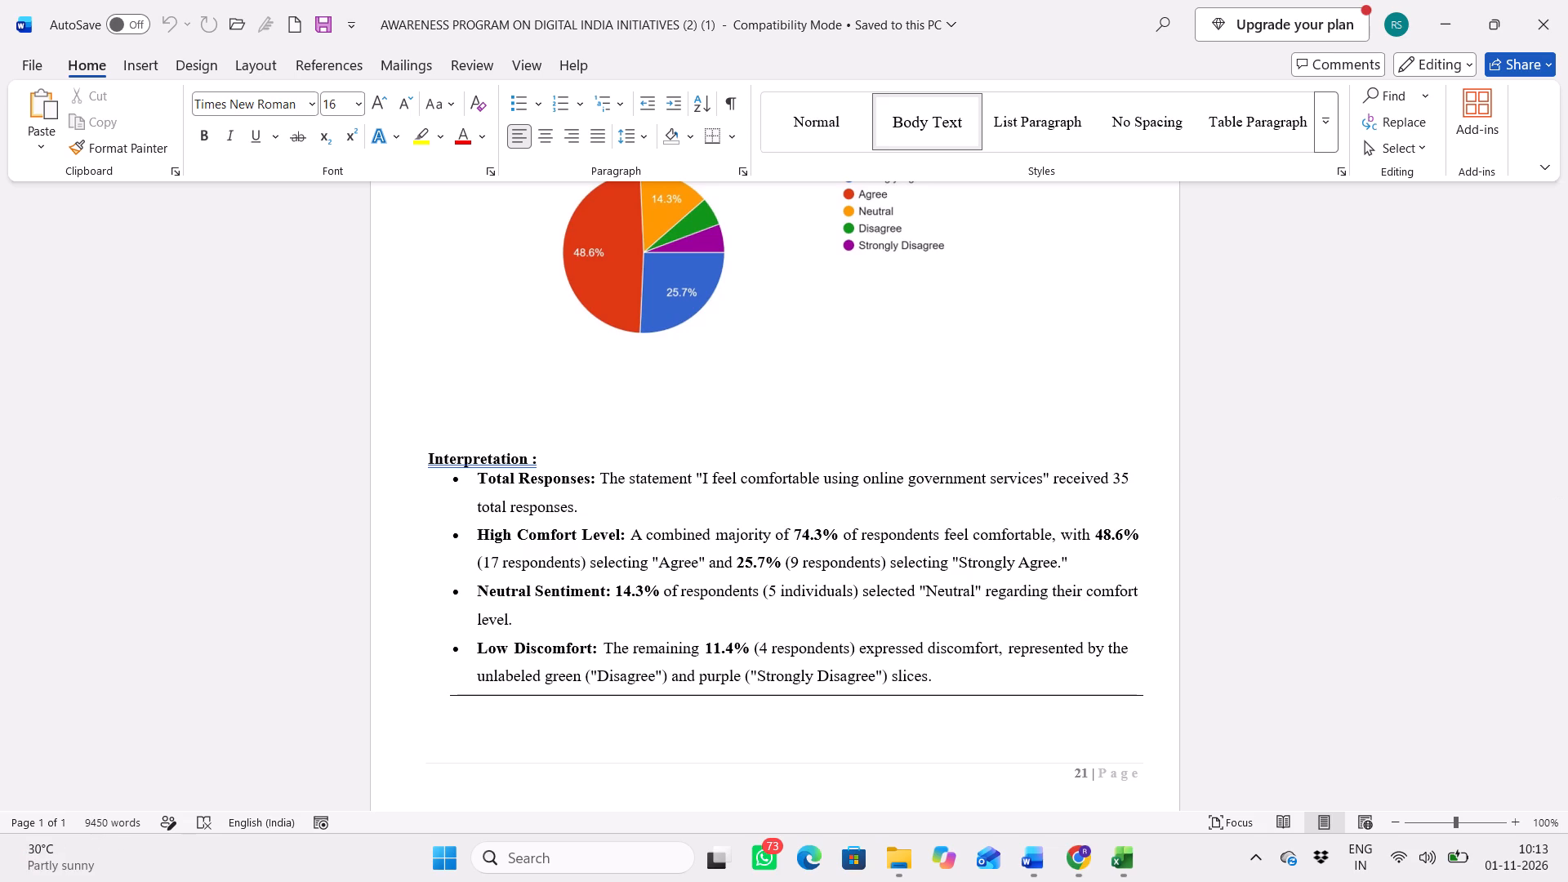
scroll(737, 482, right, 1)
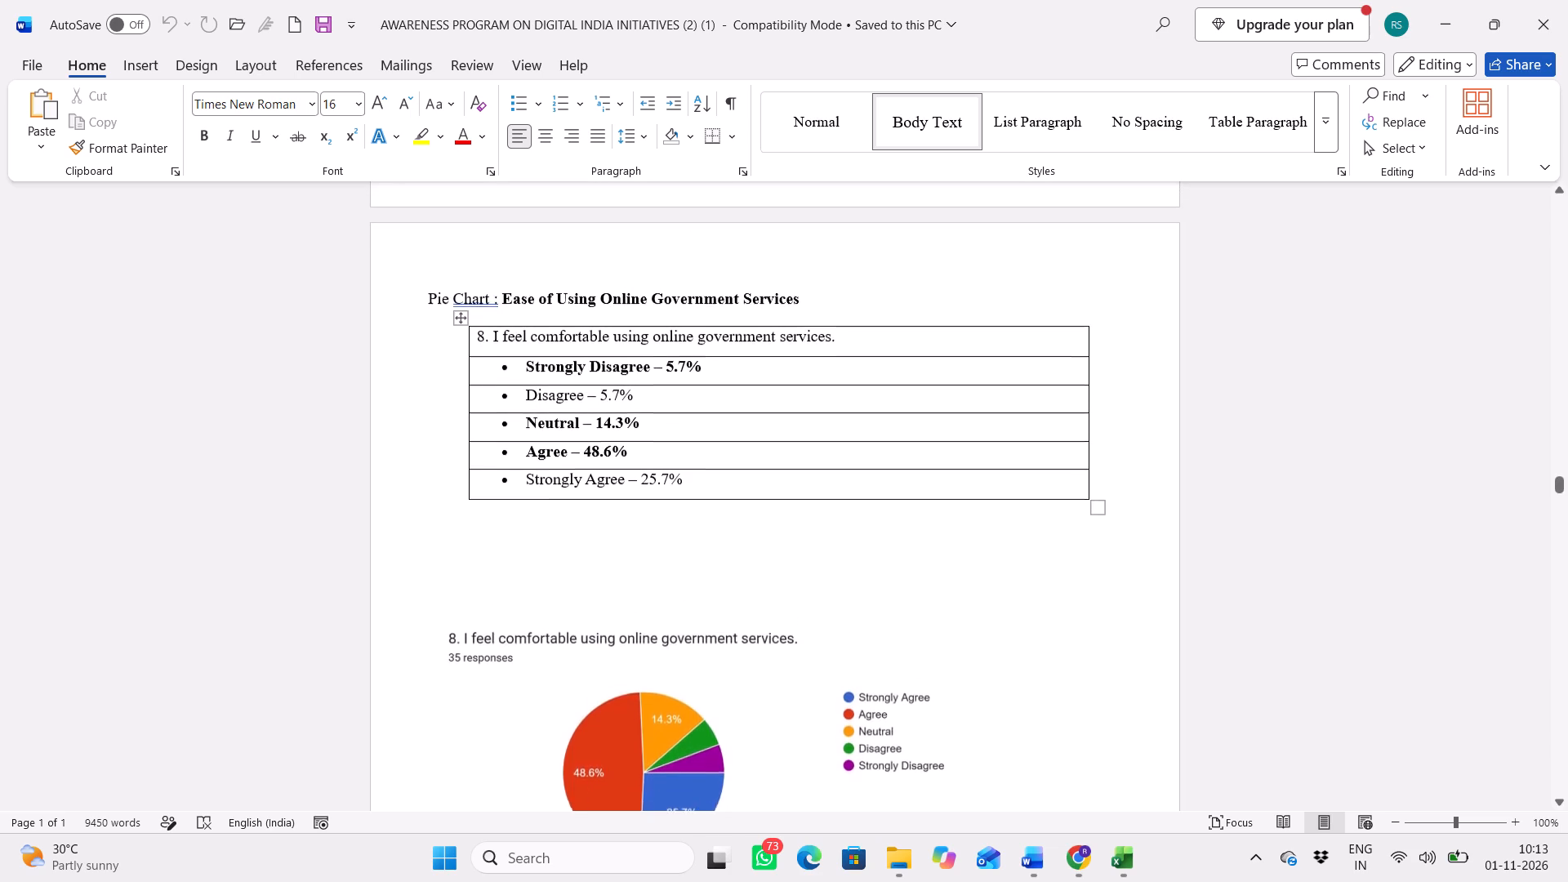
scroll(737, 482, right, 1)
scroll(737, 482, down, 1)
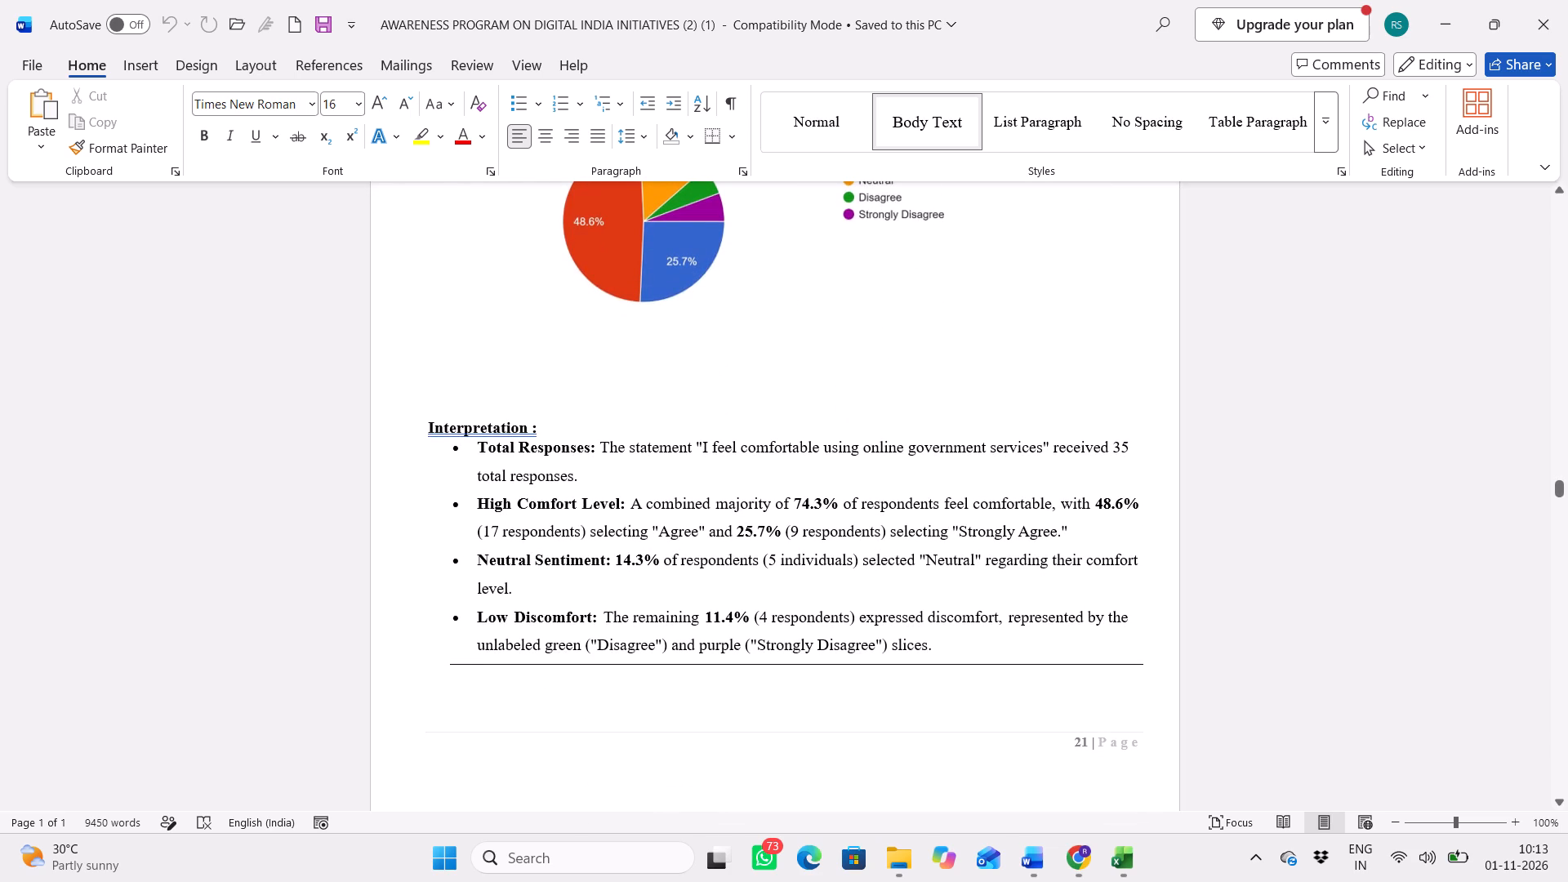
drag(951, 651, 474, 450)
click(813, 345)
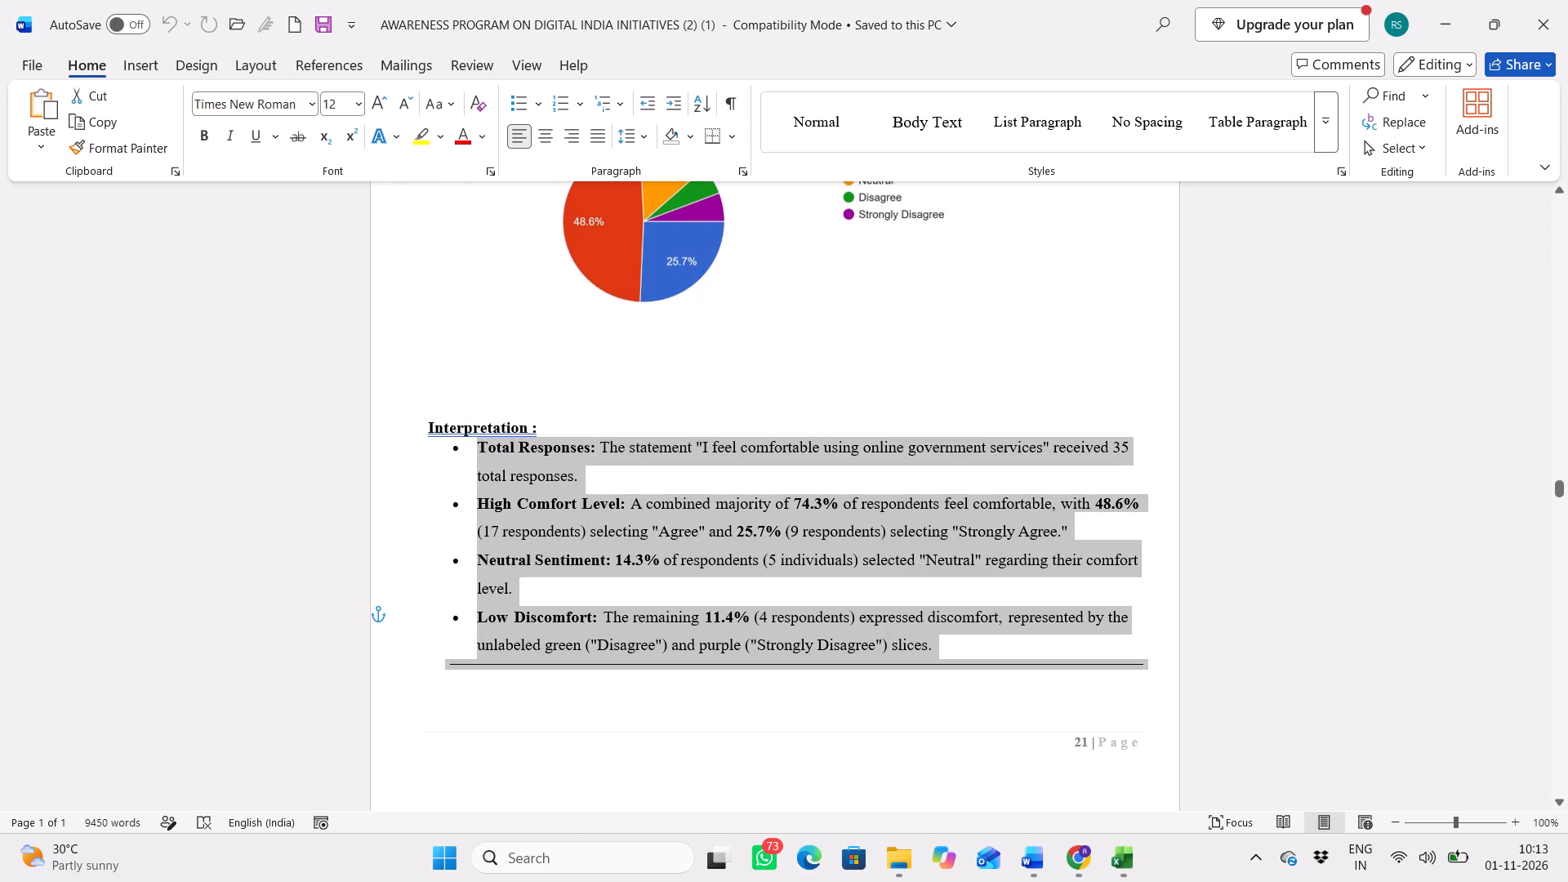
scroll(813, 345, down, 9)
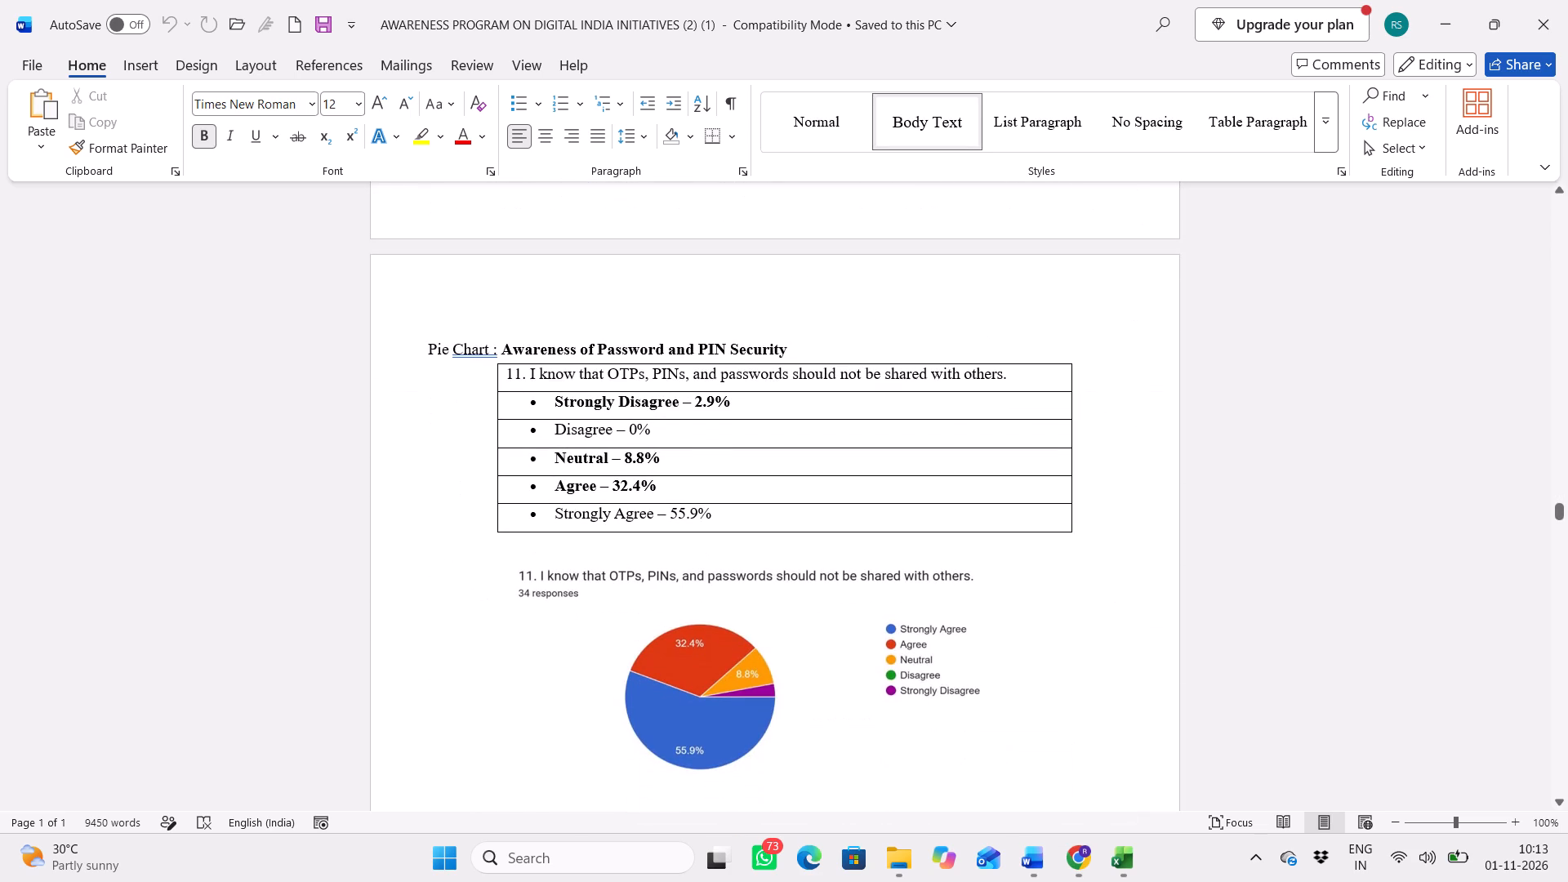
drag(1559, 517, 1567, 881)
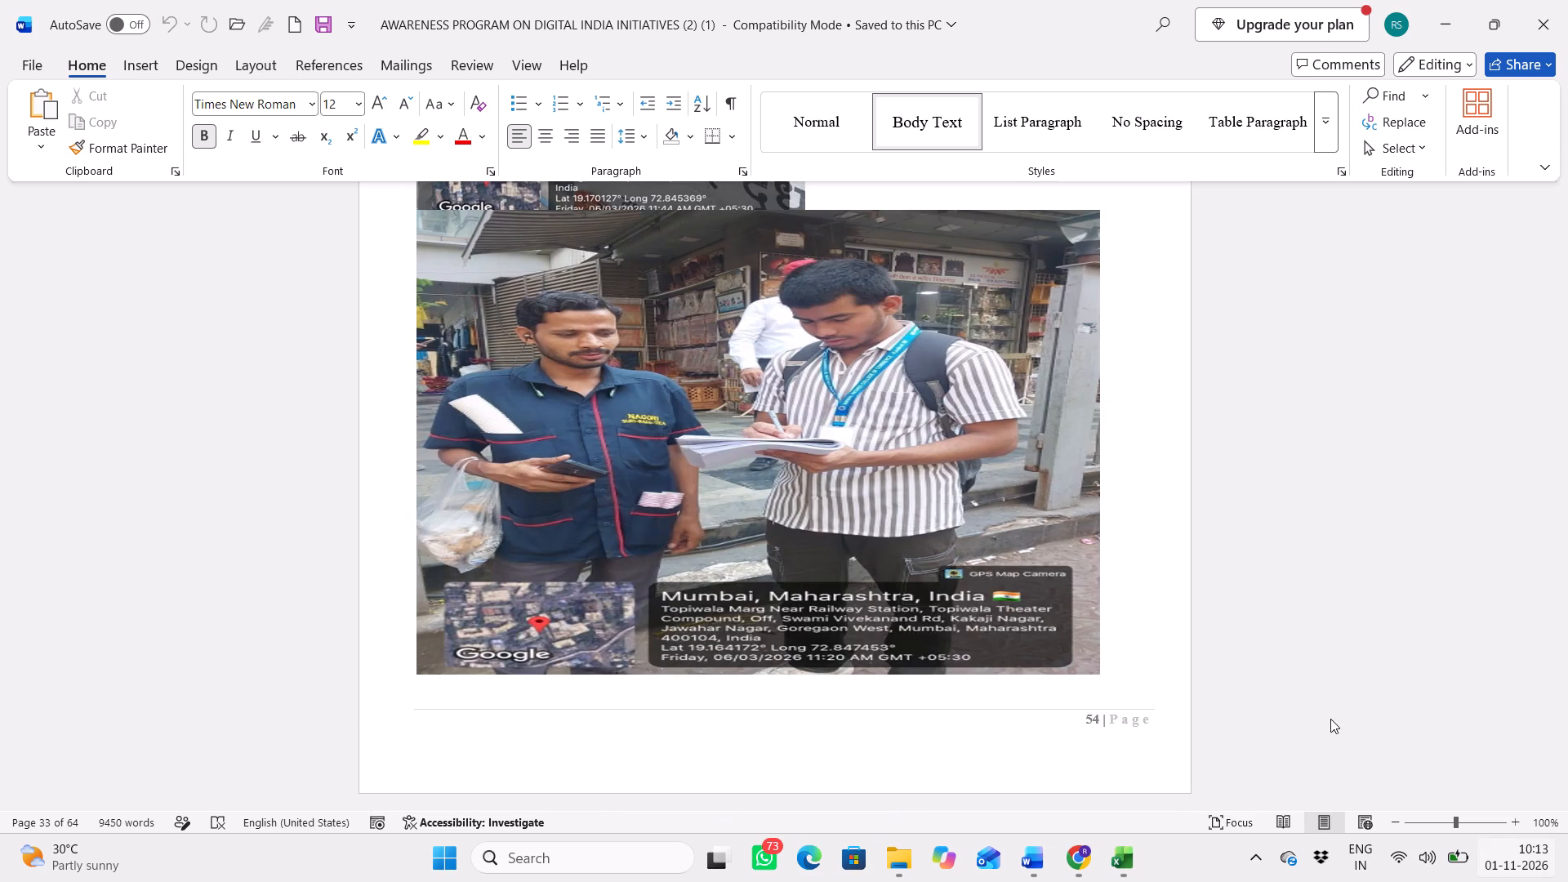
scroll(1330, 719, up, 14)
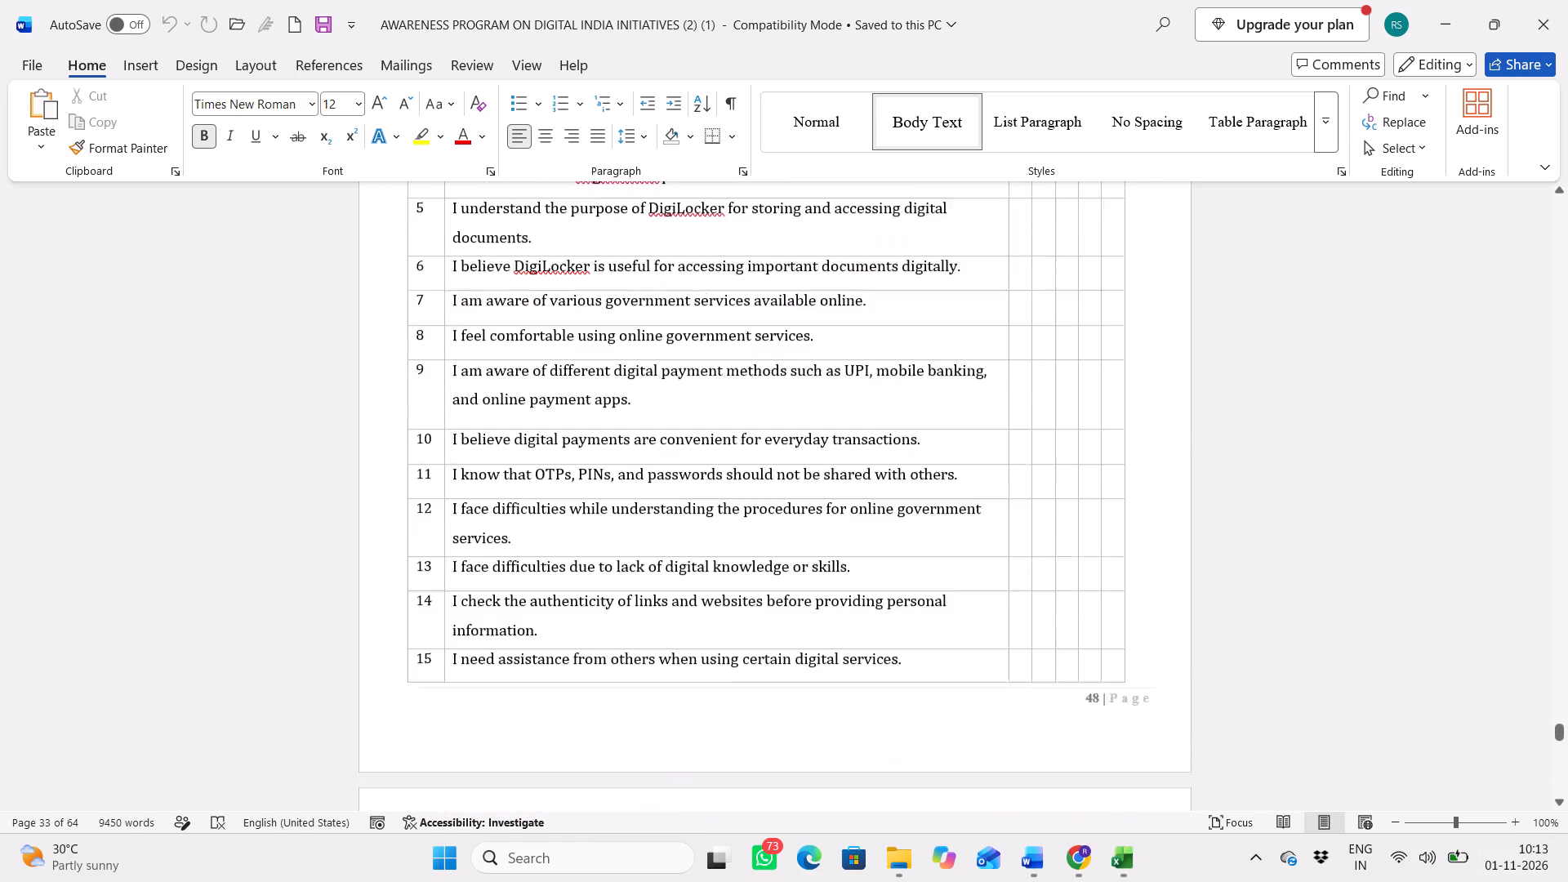
scroll(1330, 719, up, 9)
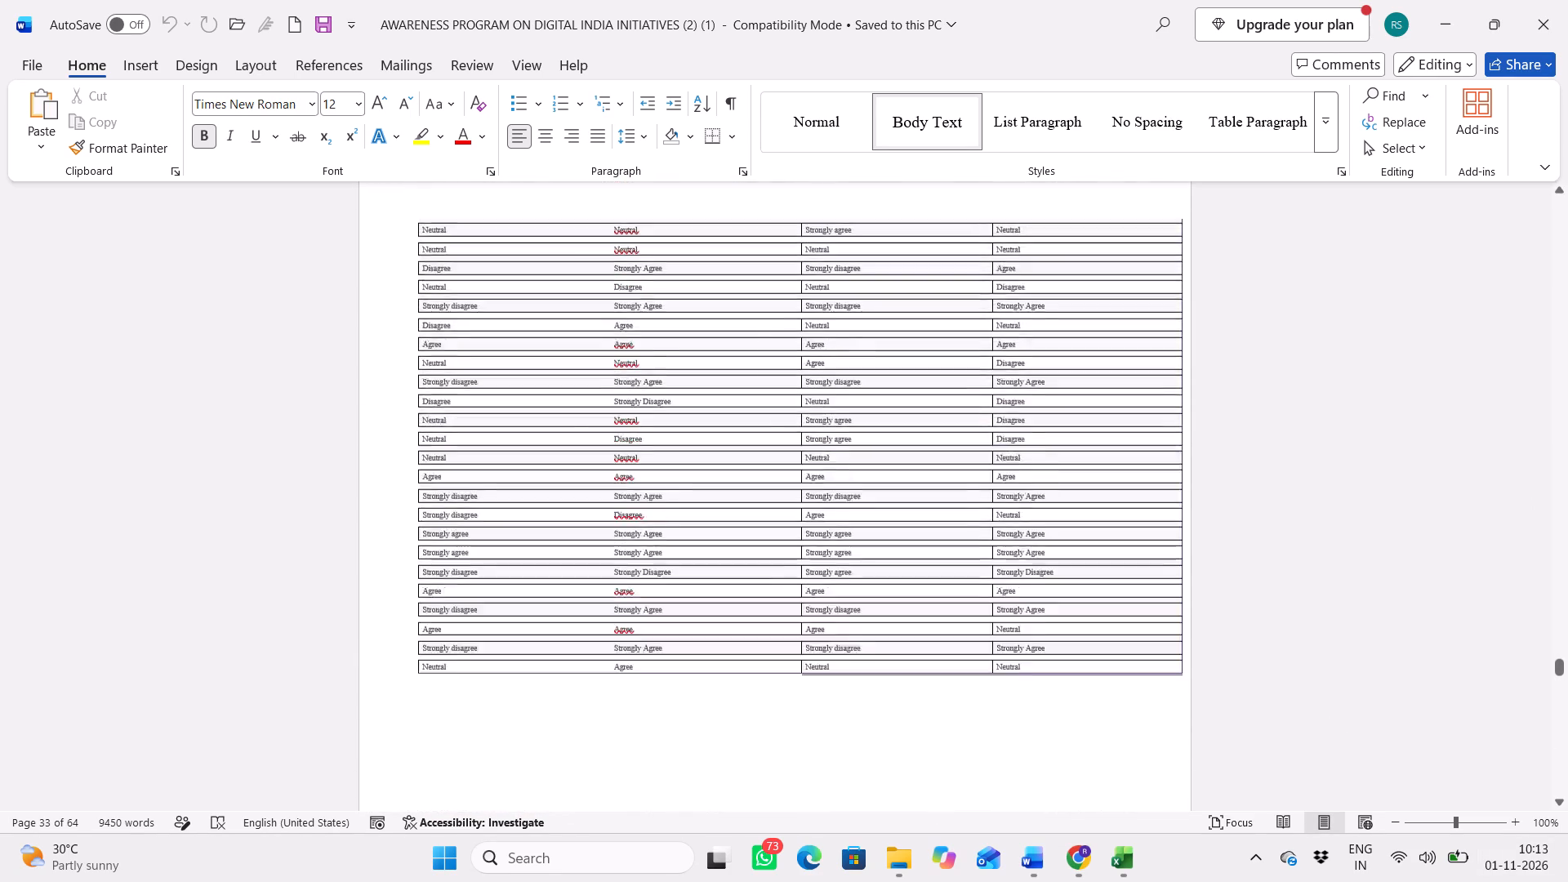
scroll(1330, 719, up, 9)
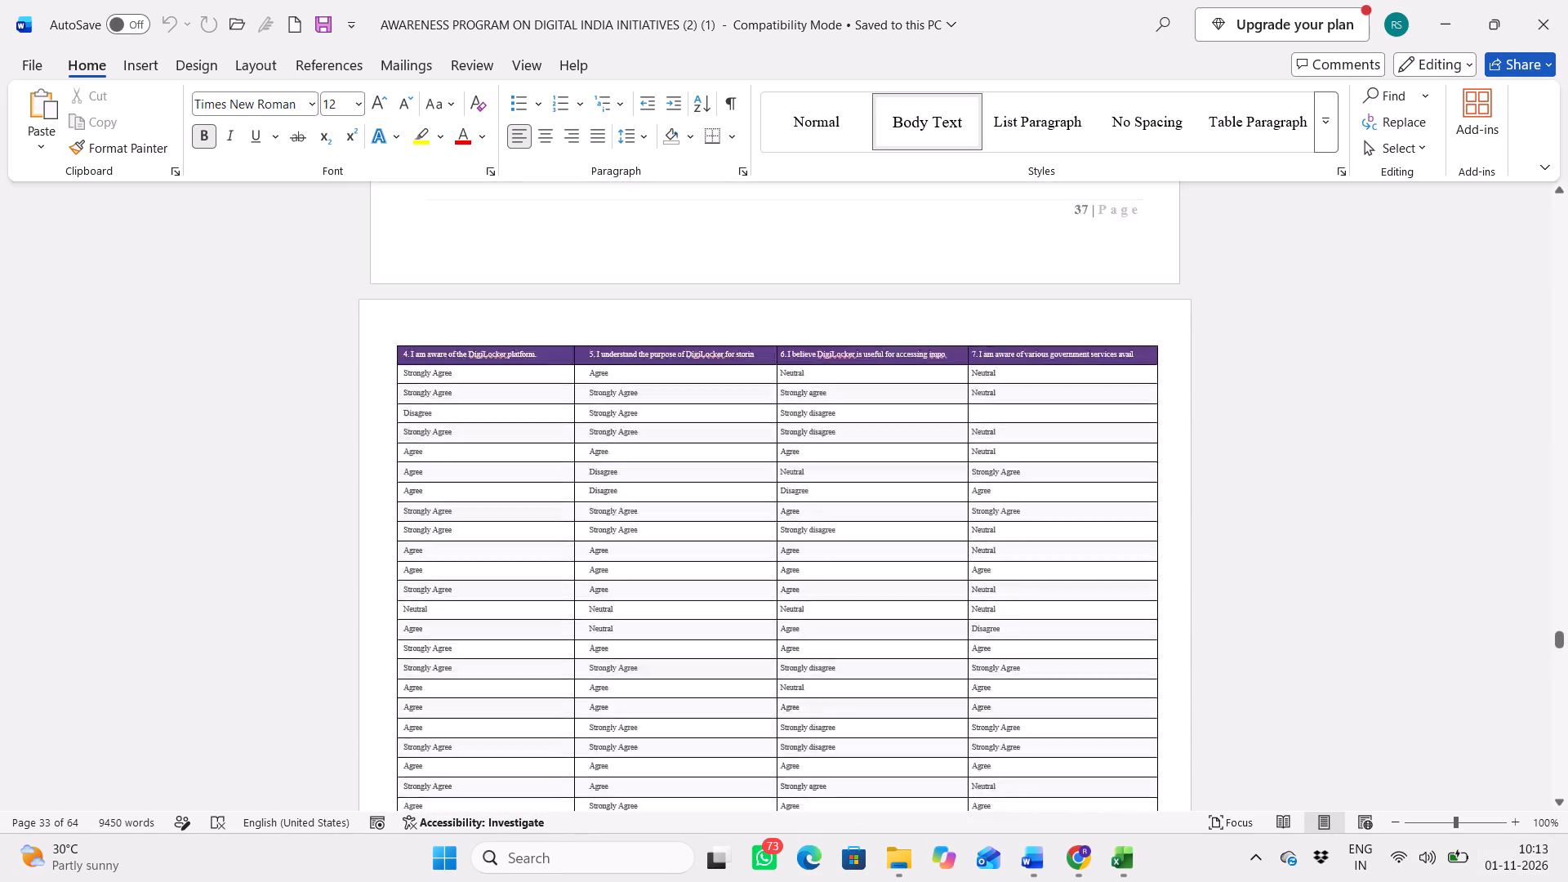
scroll(1330, 719, up, 1)
scroll(1330, 719, down, 3)
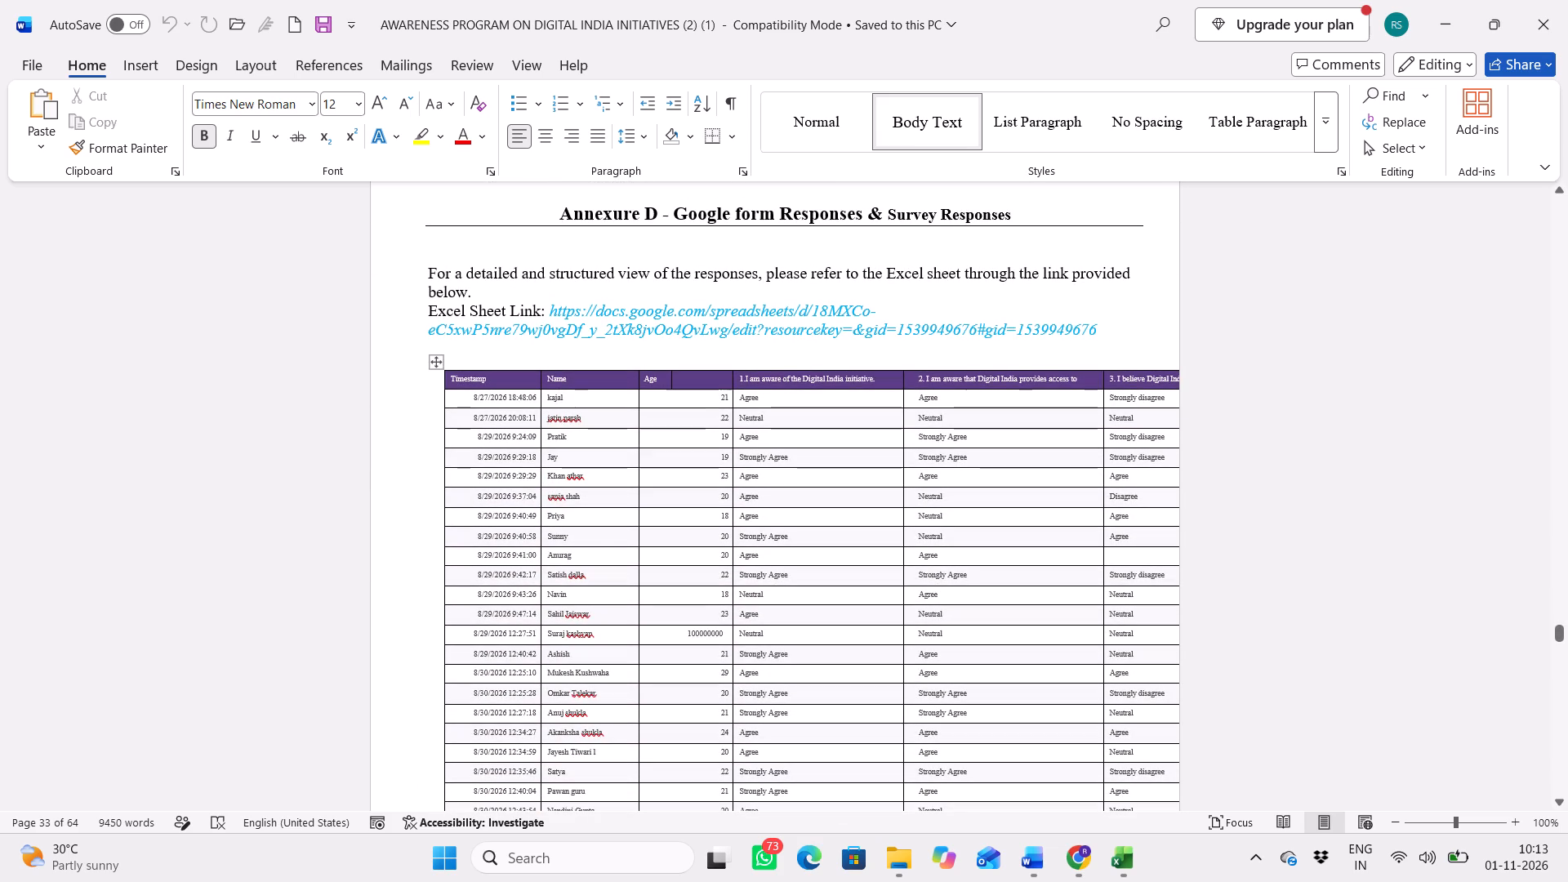
right_click(525, 390)
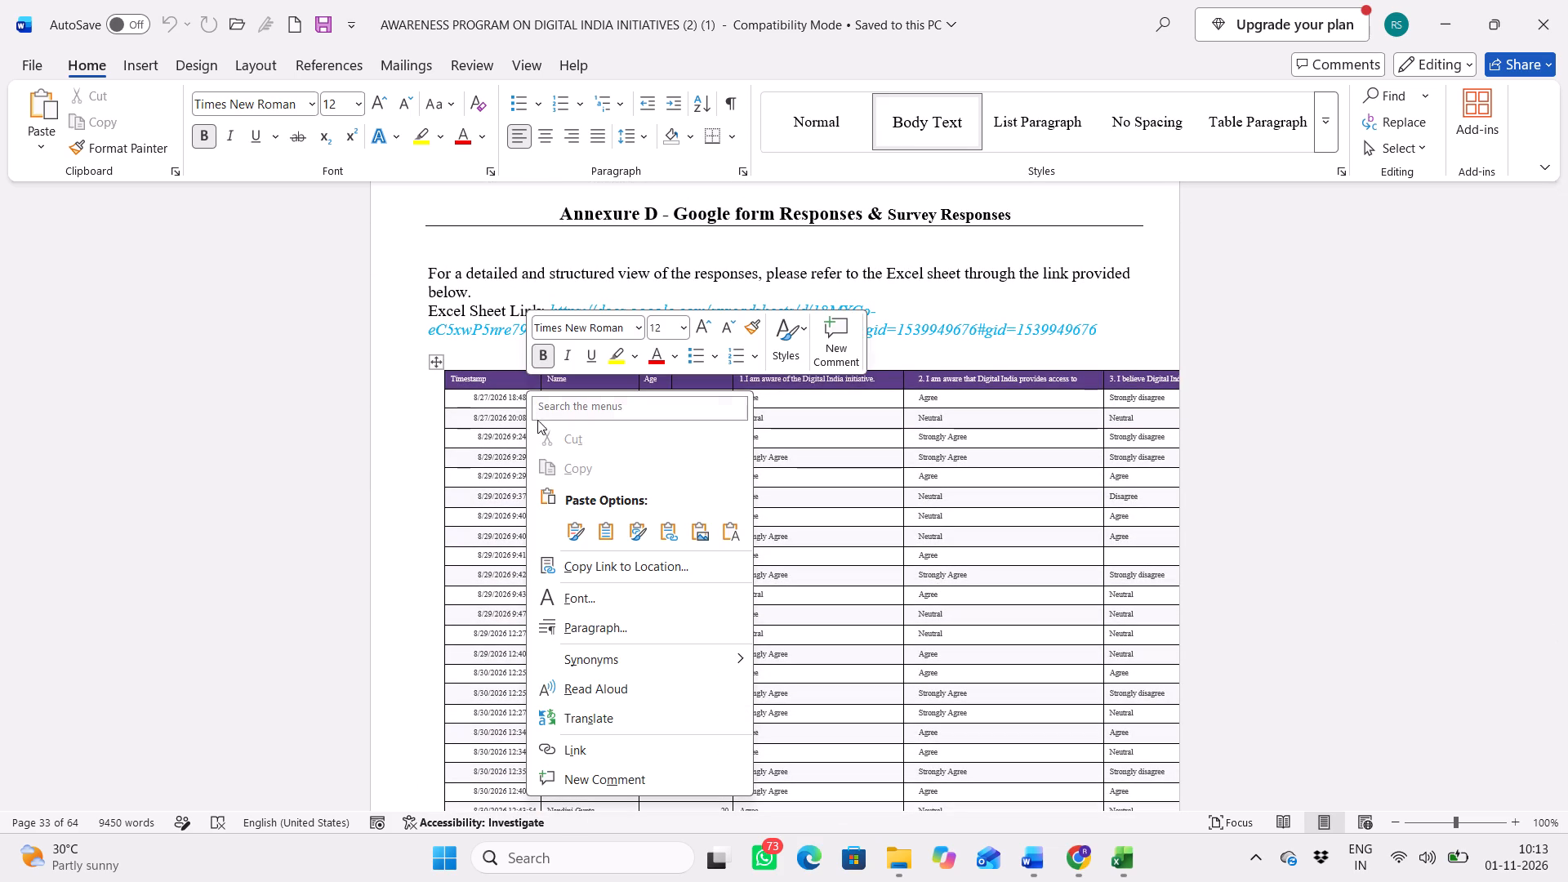
click(475, 358)
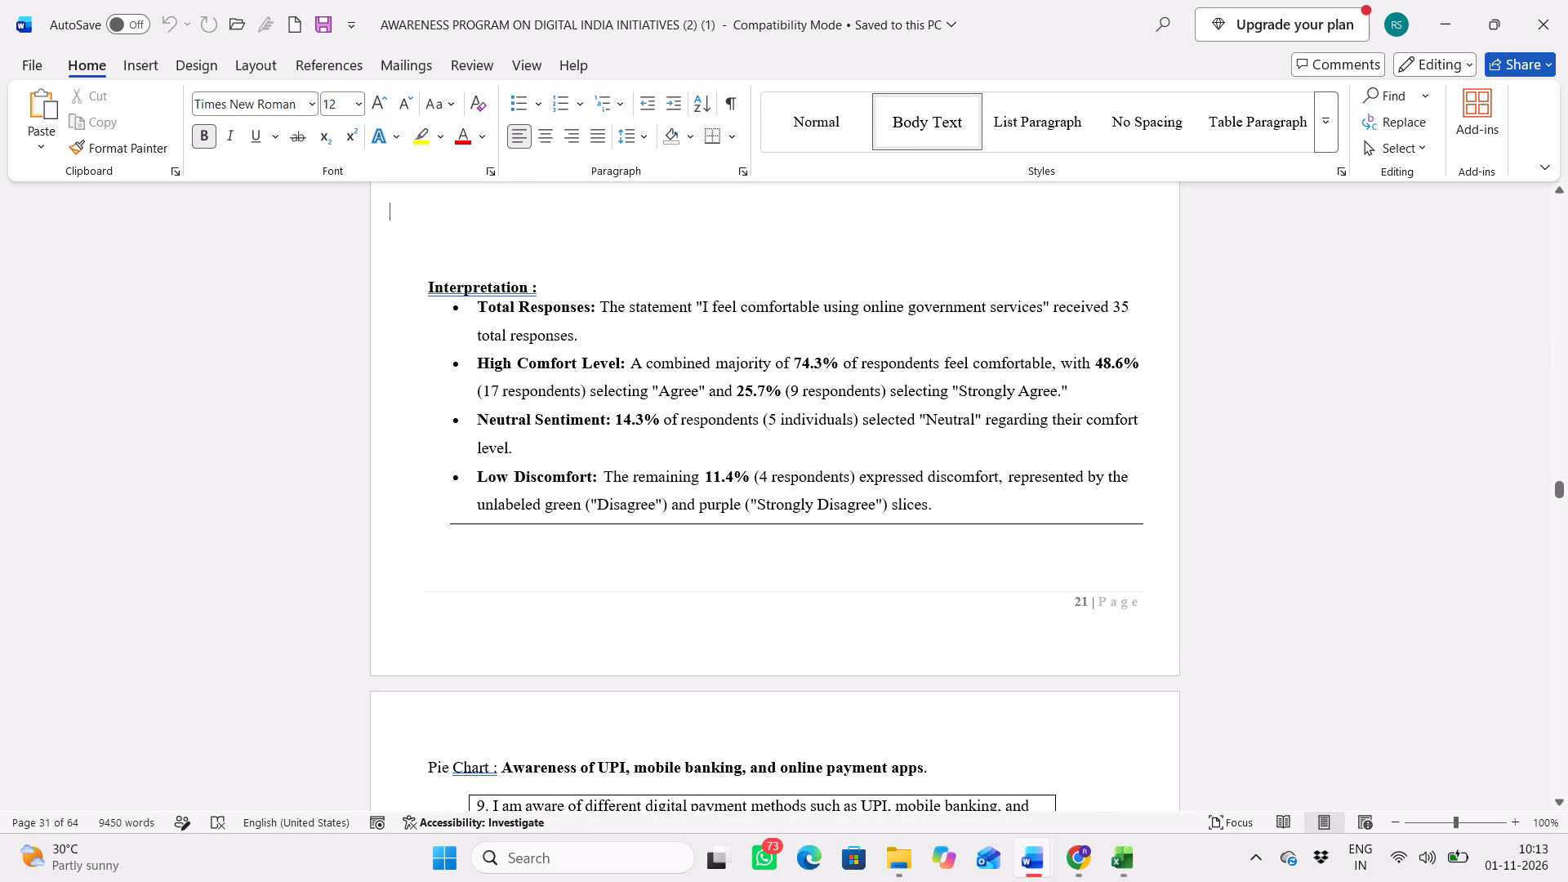
Examine how the sample report splits the Annexure D responses into page-wide tables for questions 4–7, 8–11 and 12–15.
scroll(475, 358, down, 18)
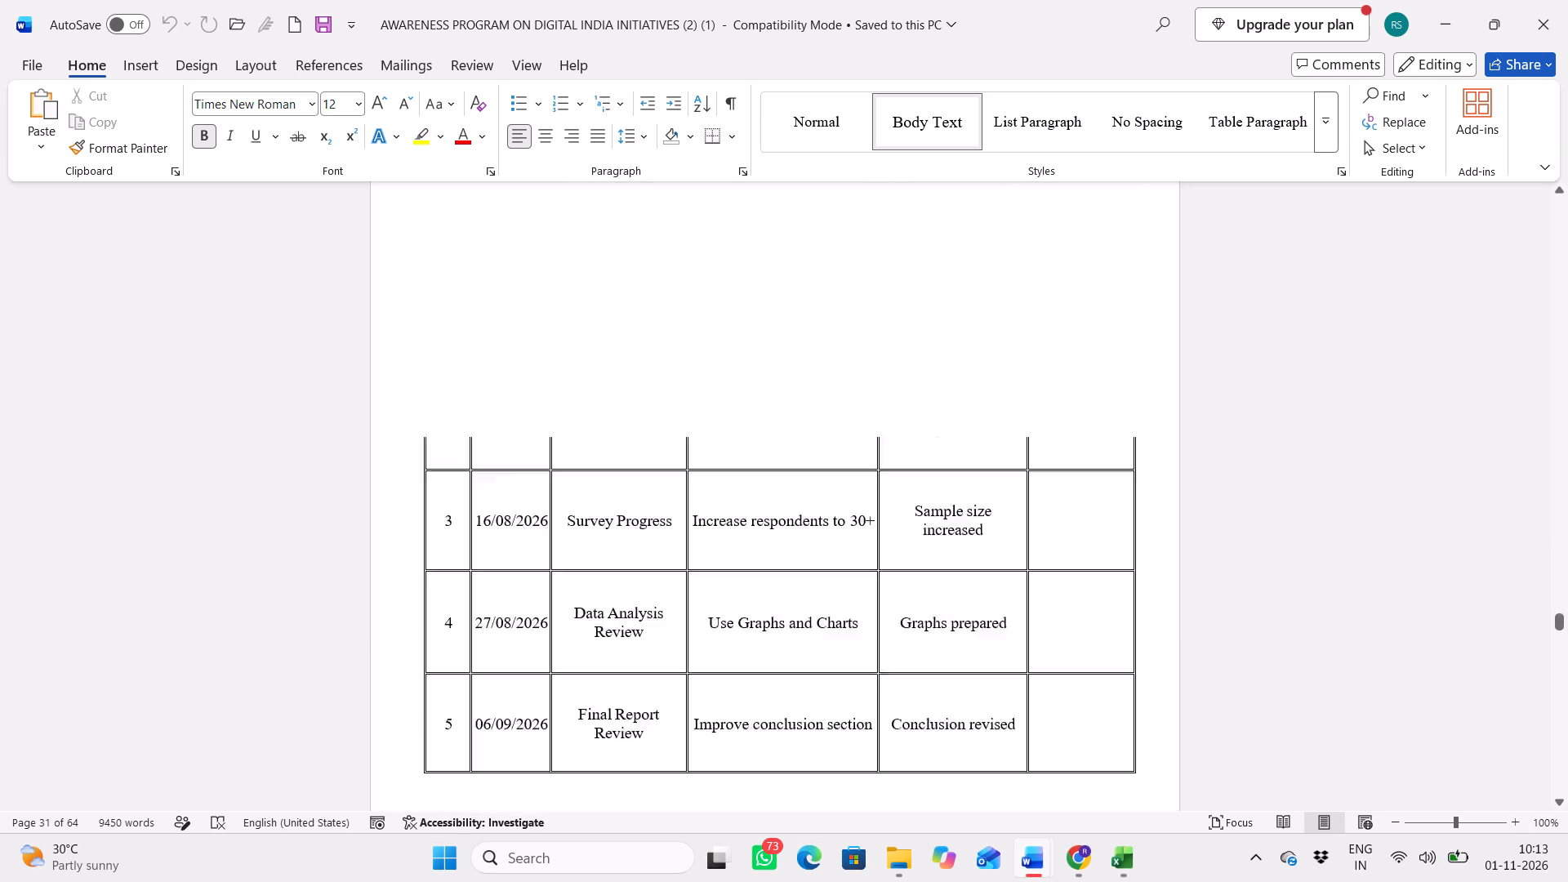
scroll(475, 358, down, 20)
scroll(475, 358, down, 20)
scroll(475, 358, down, 20)
scroll(475, 358, up, 7)
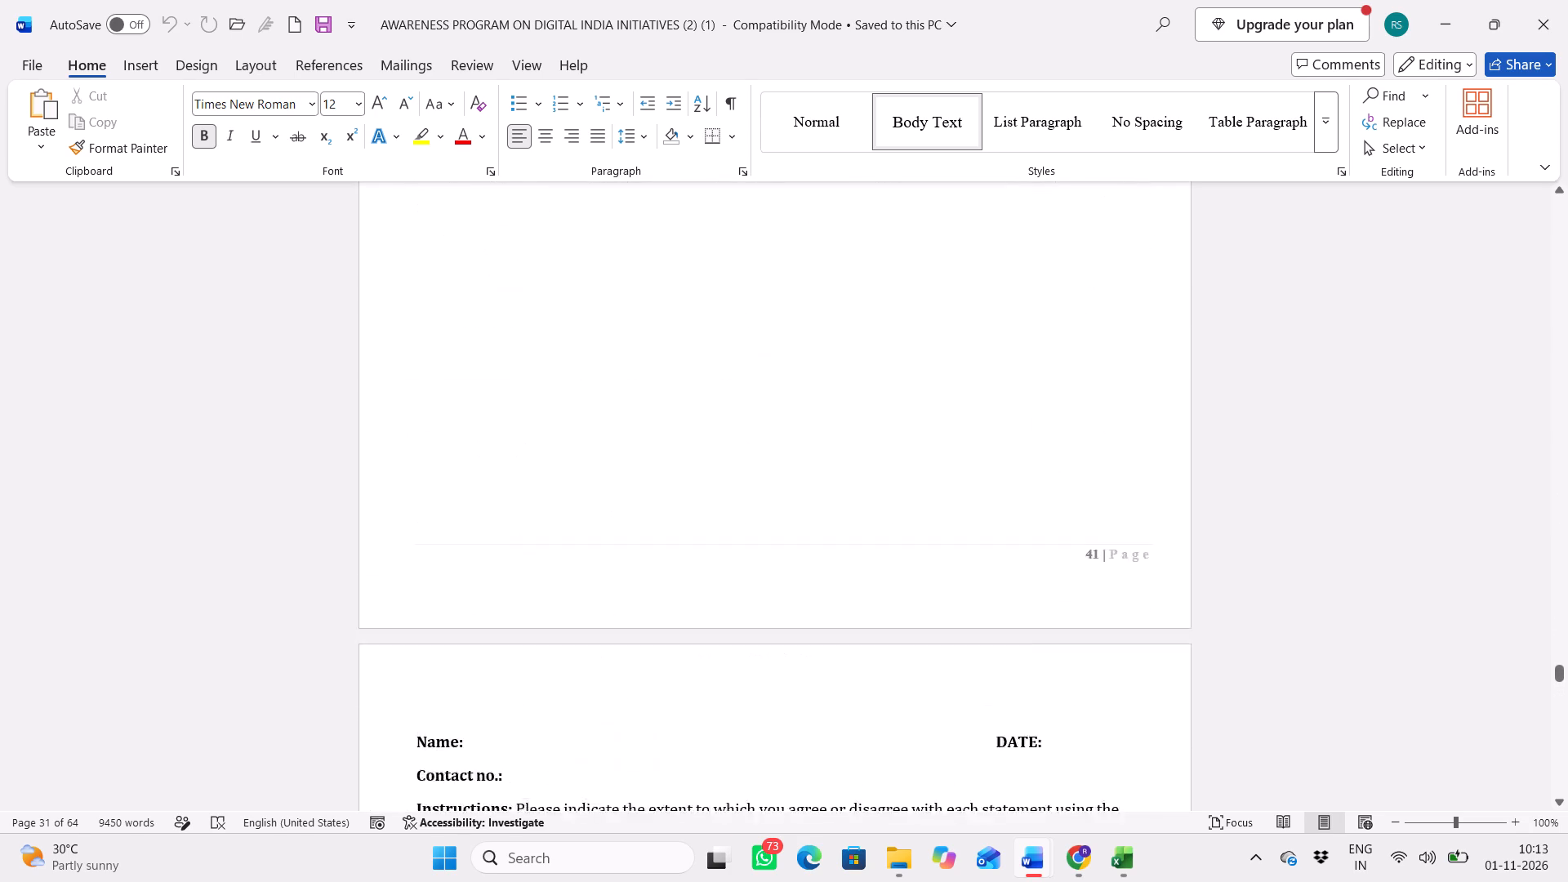
scroll(475, 358, up, 4)
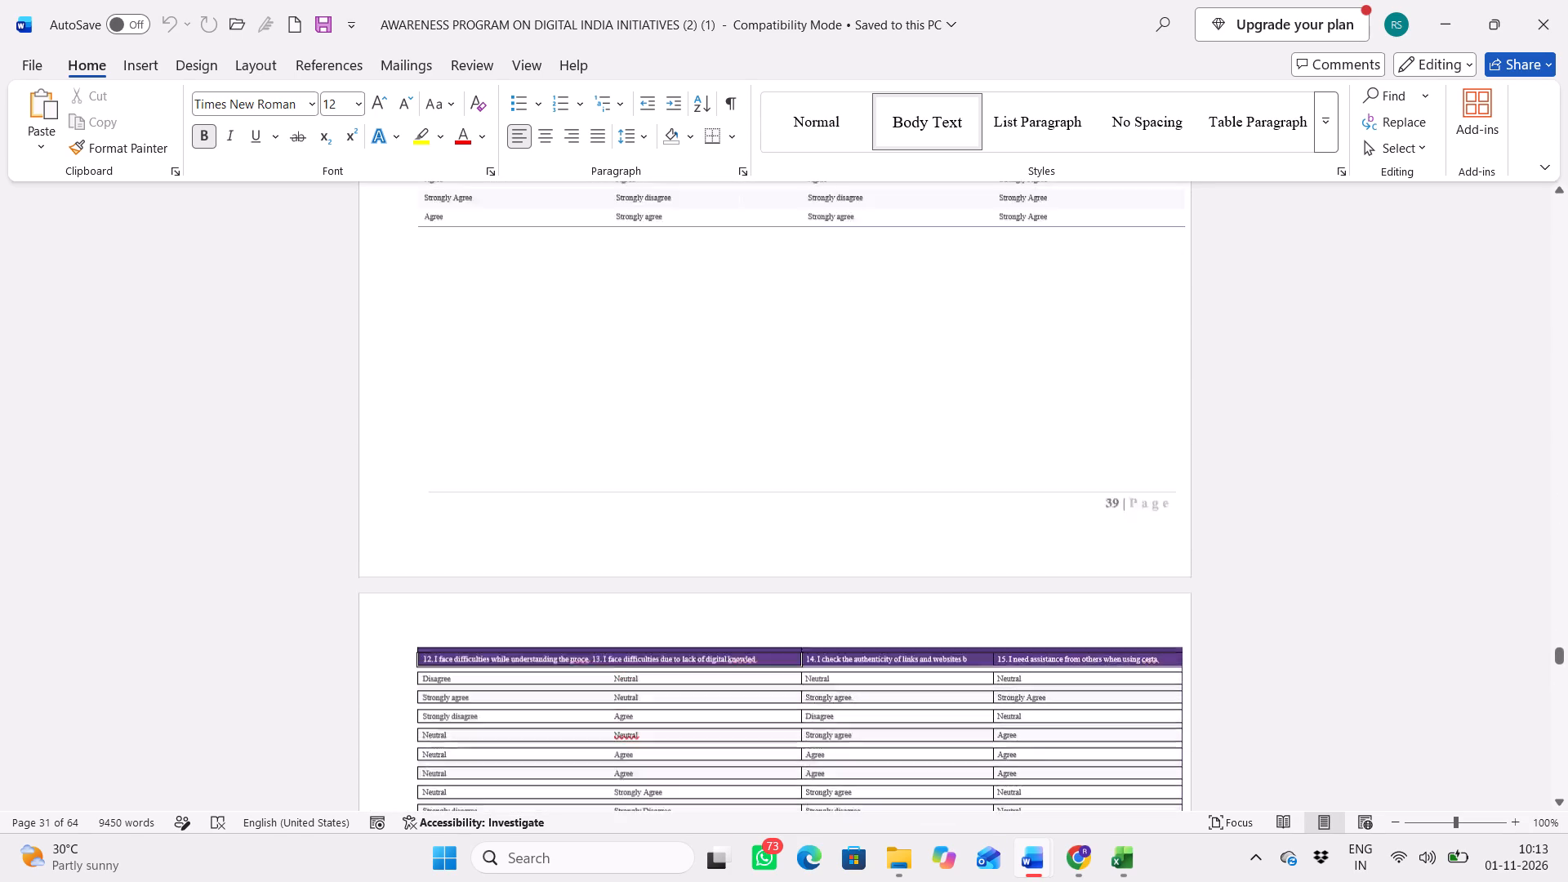
scroll(475, 358, up, 3)
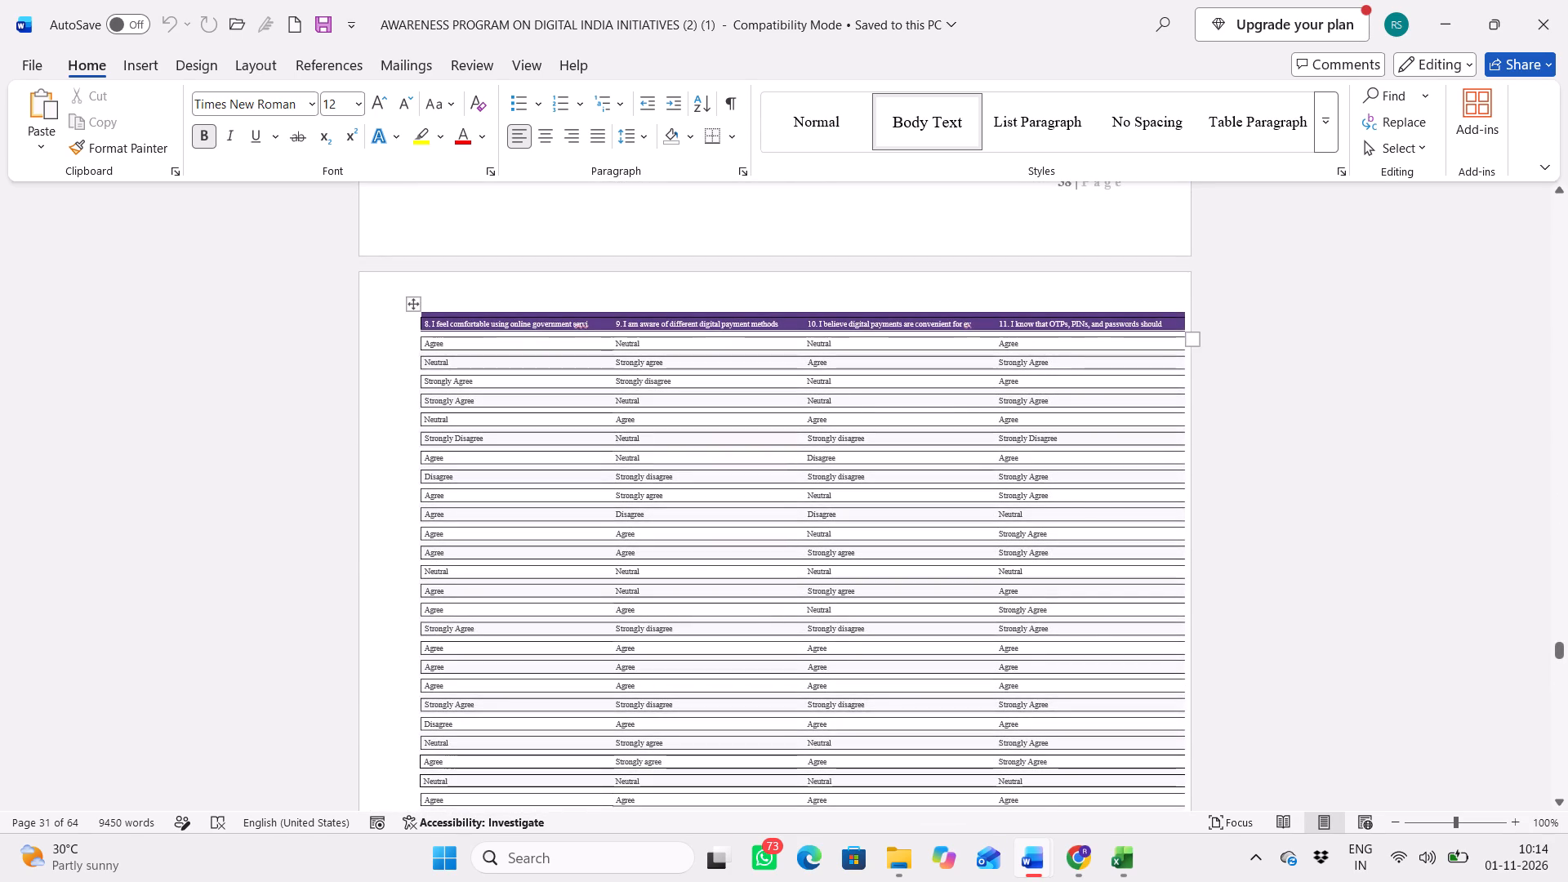
scroll(419, 303, up, 7)
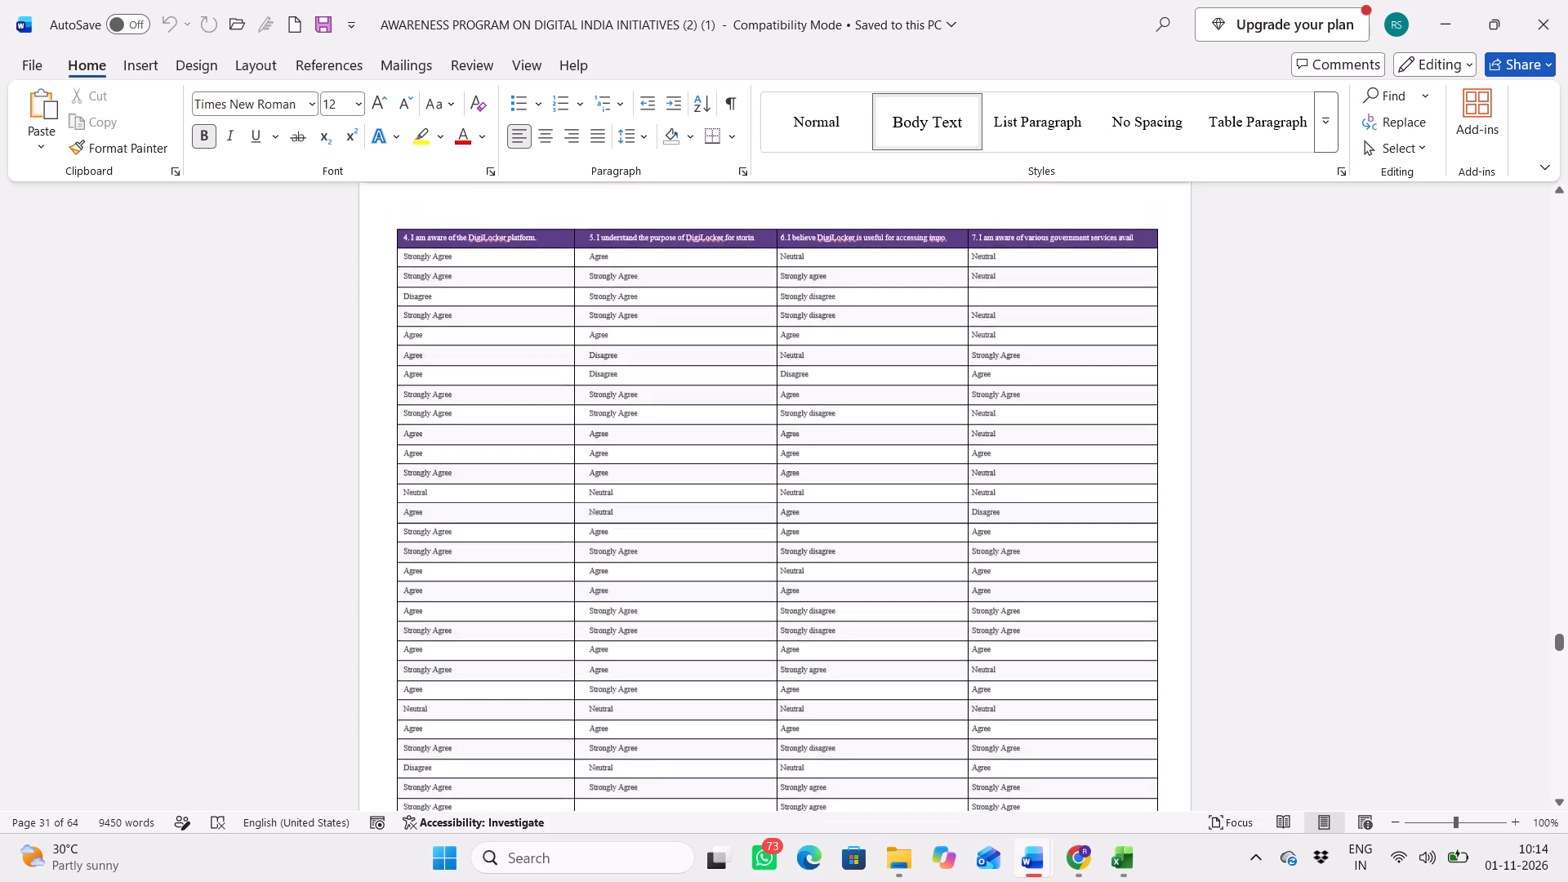
scroll(419, 303, up, 1)
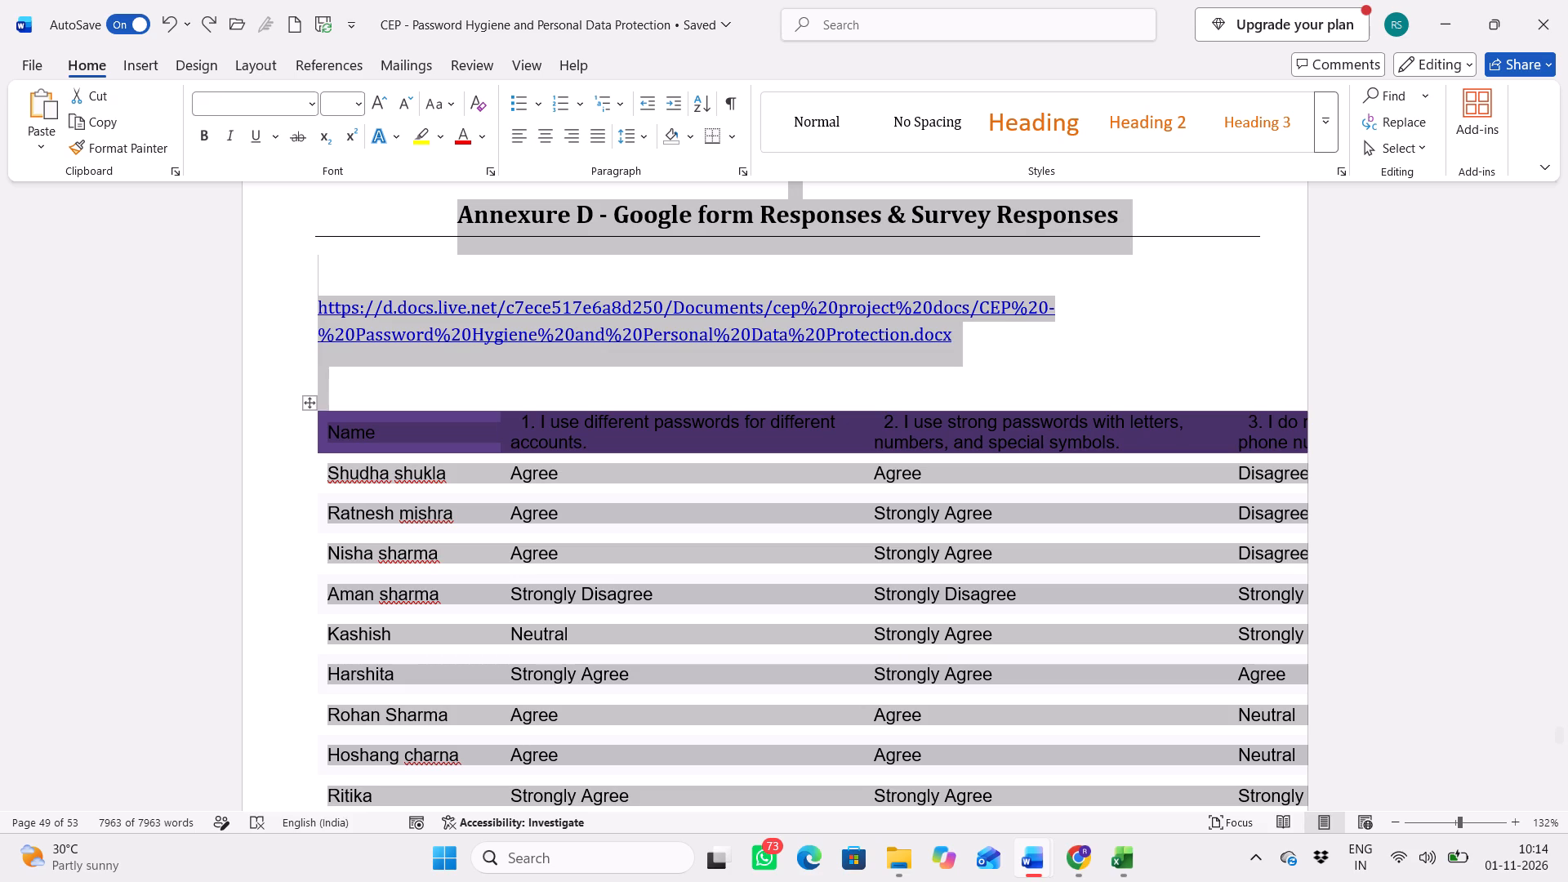
Select the whole Annexure D response table in the CEP report, from the Name header to the last respondent, and AutoFit it to the window.
click(1510, 318)
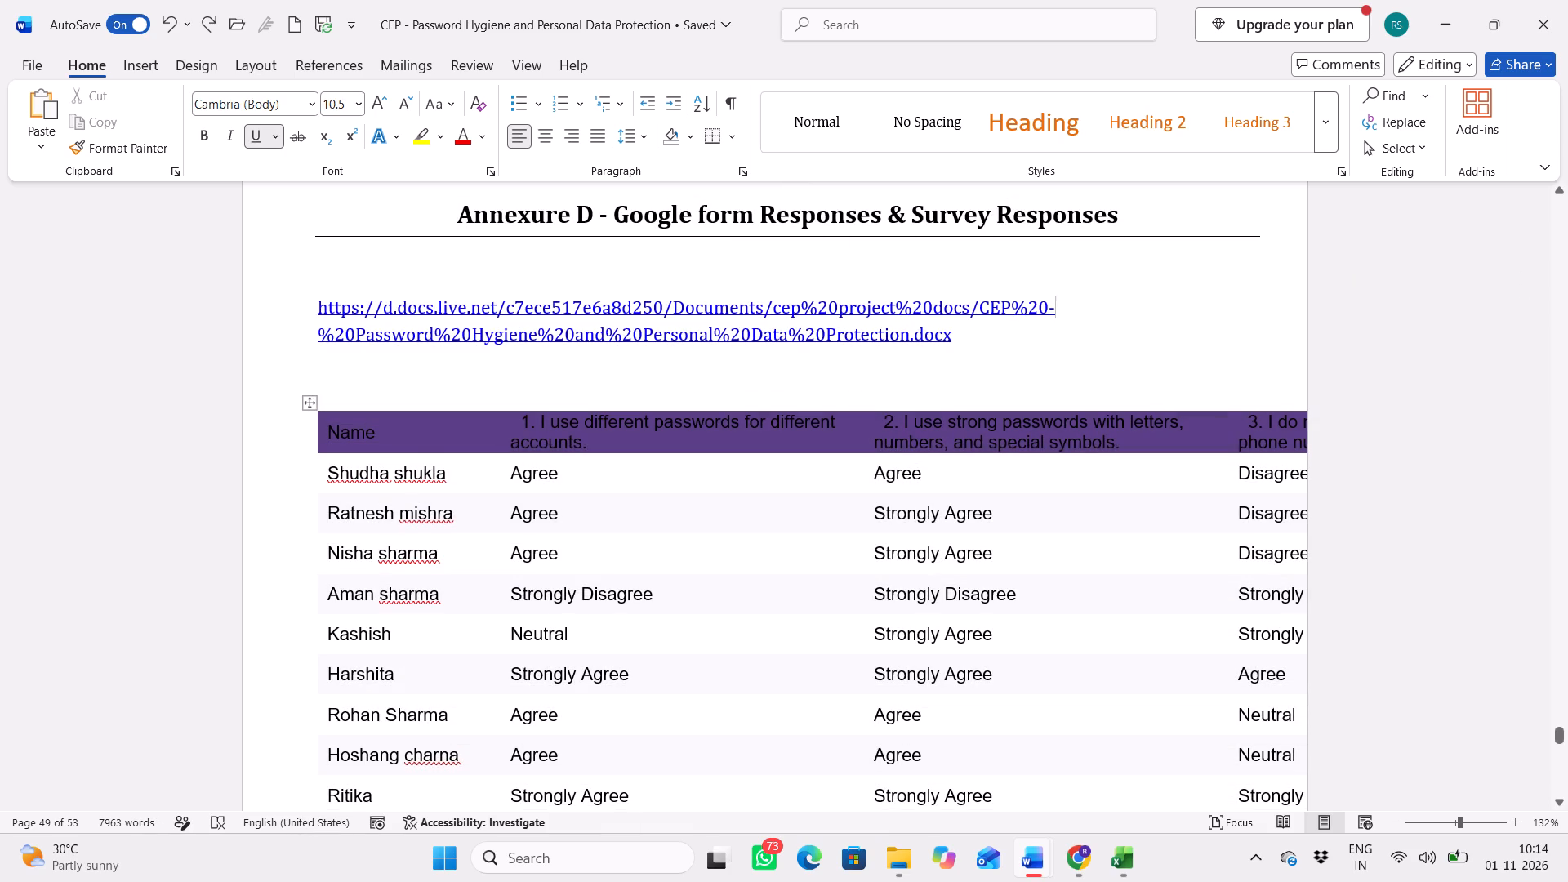
drag(333, 420, 1405, 780)
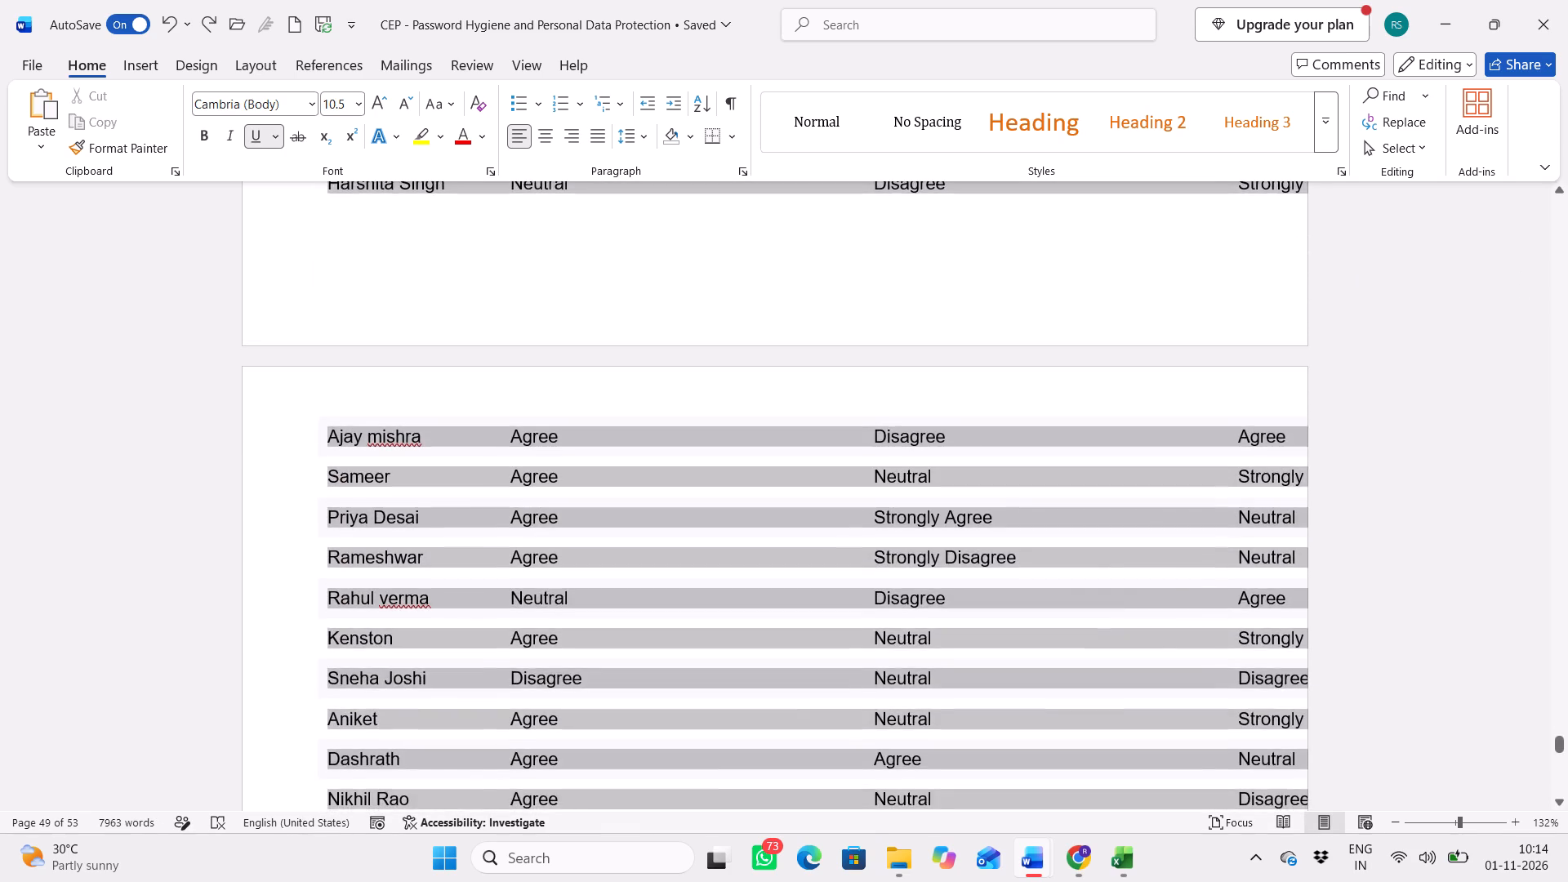
drag(1405, 780, 1469, 208)
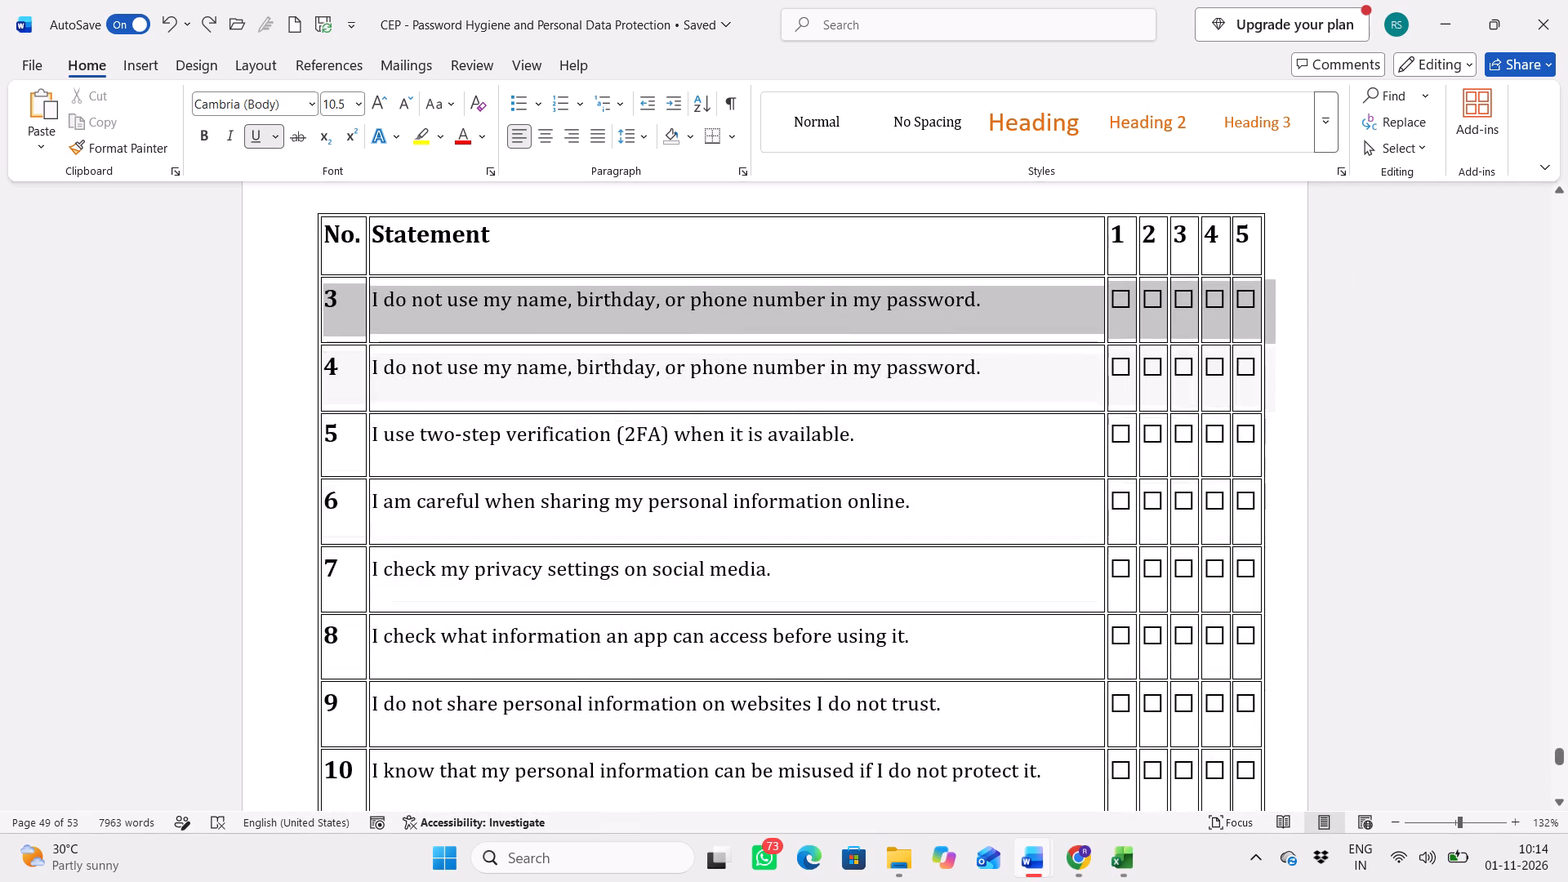
drag(1469, 208, 1266, 469)
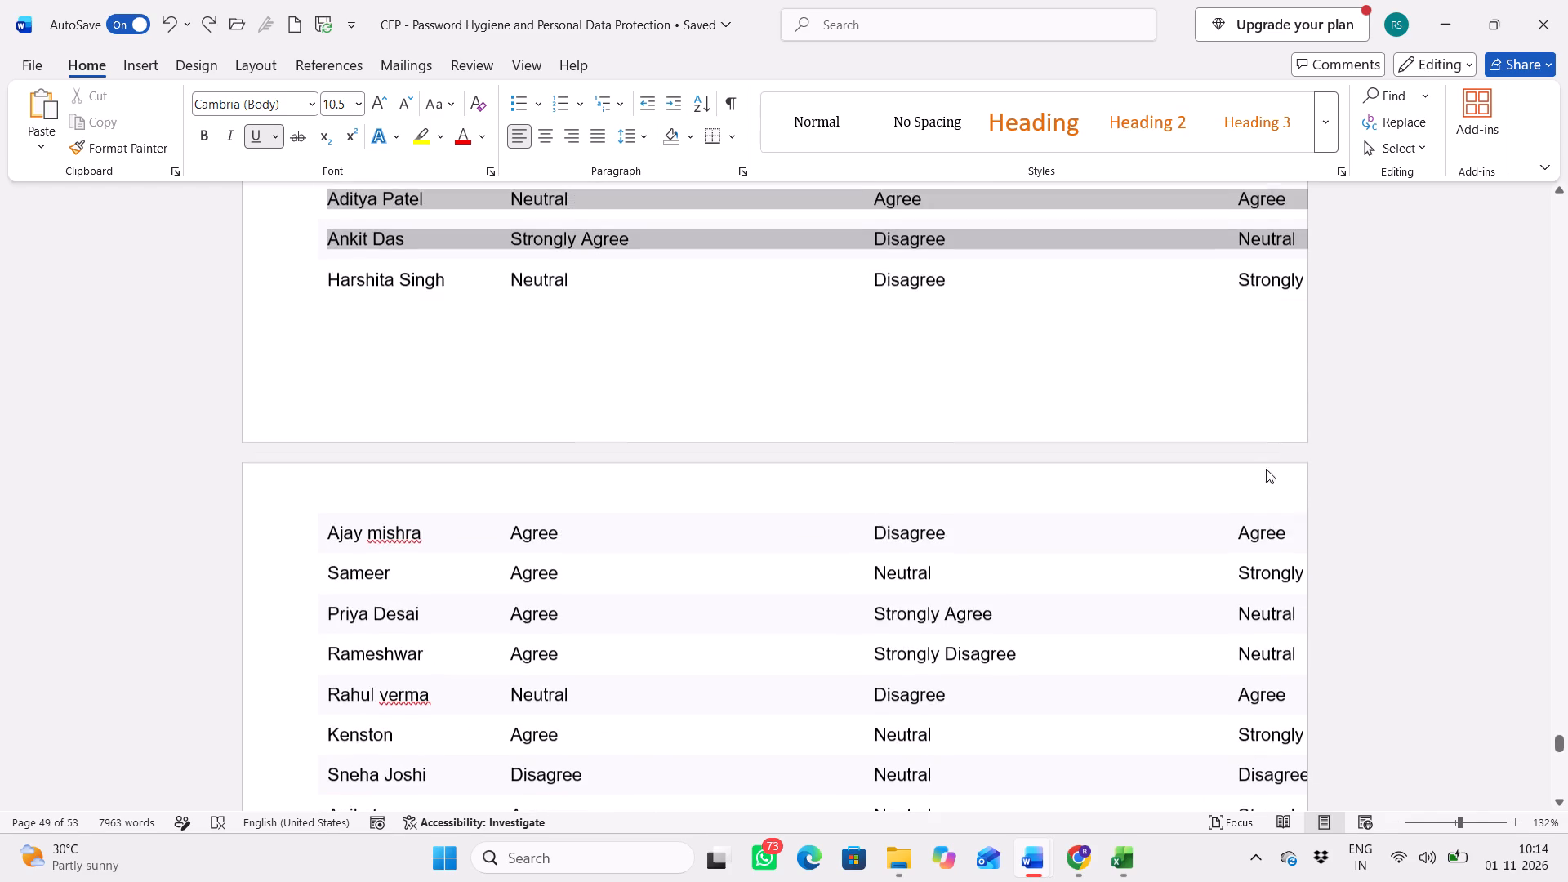
drag(1266, 469, 1303, 412)
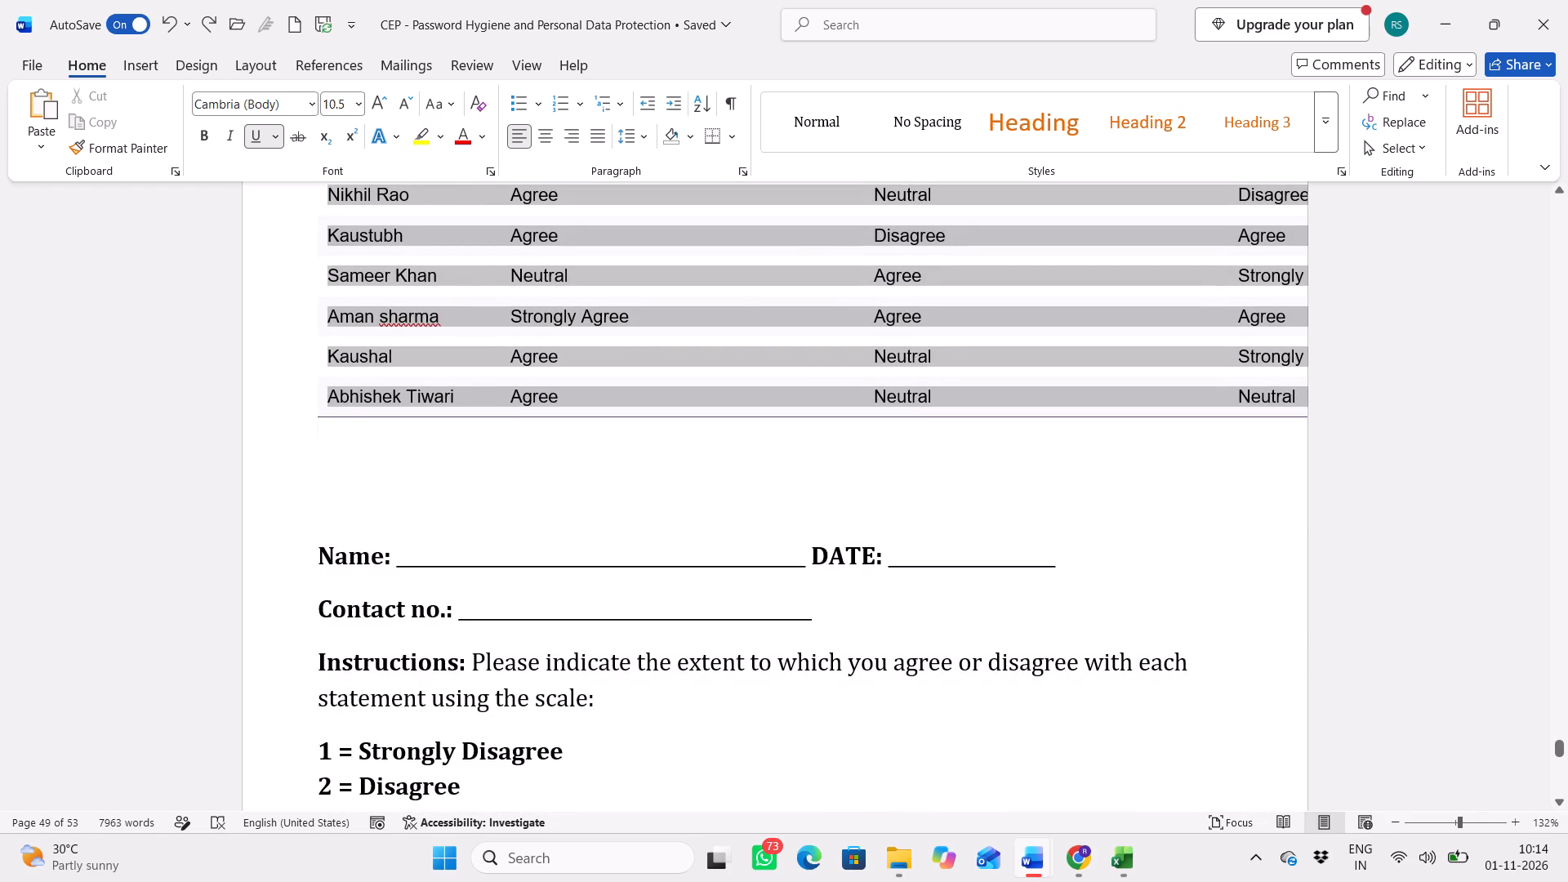
drag(1303, 412, 1303, 413)
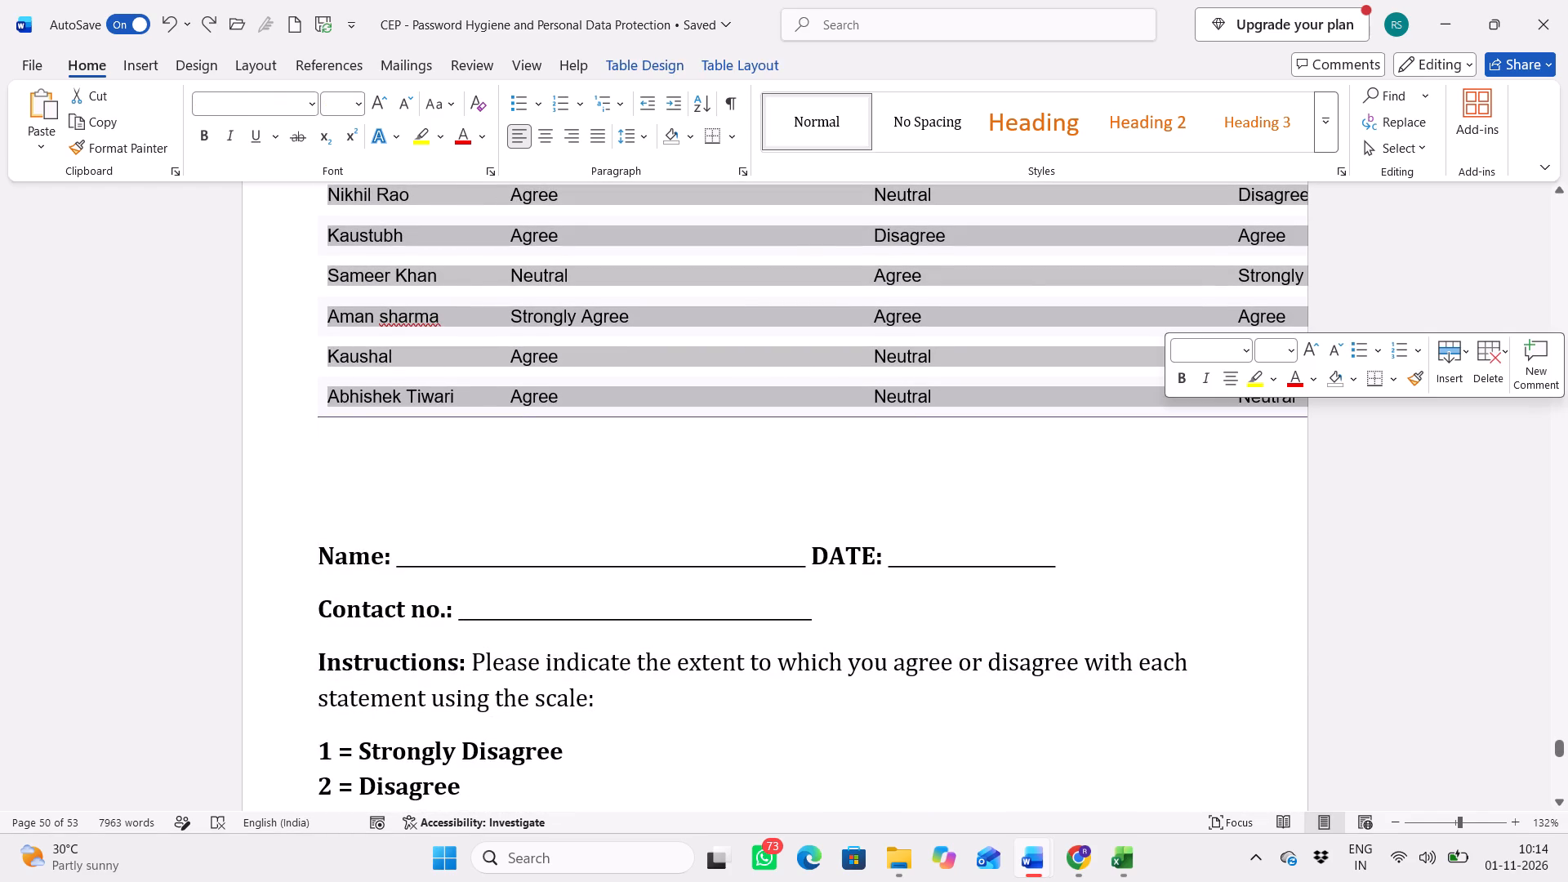
click(201, 73)
click(154, 64)
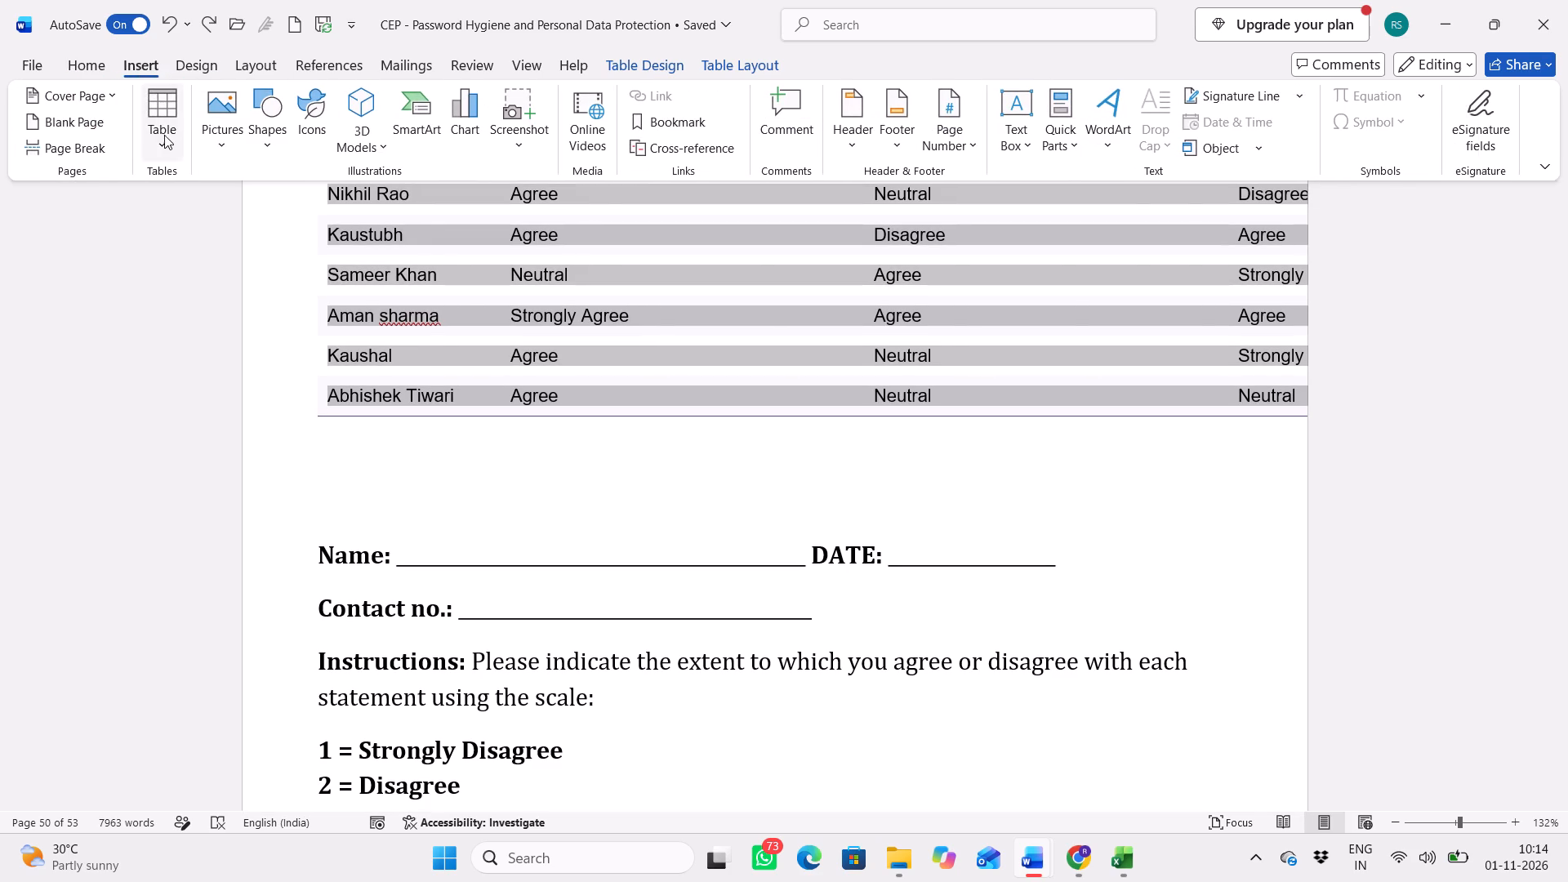
click(167, 140)
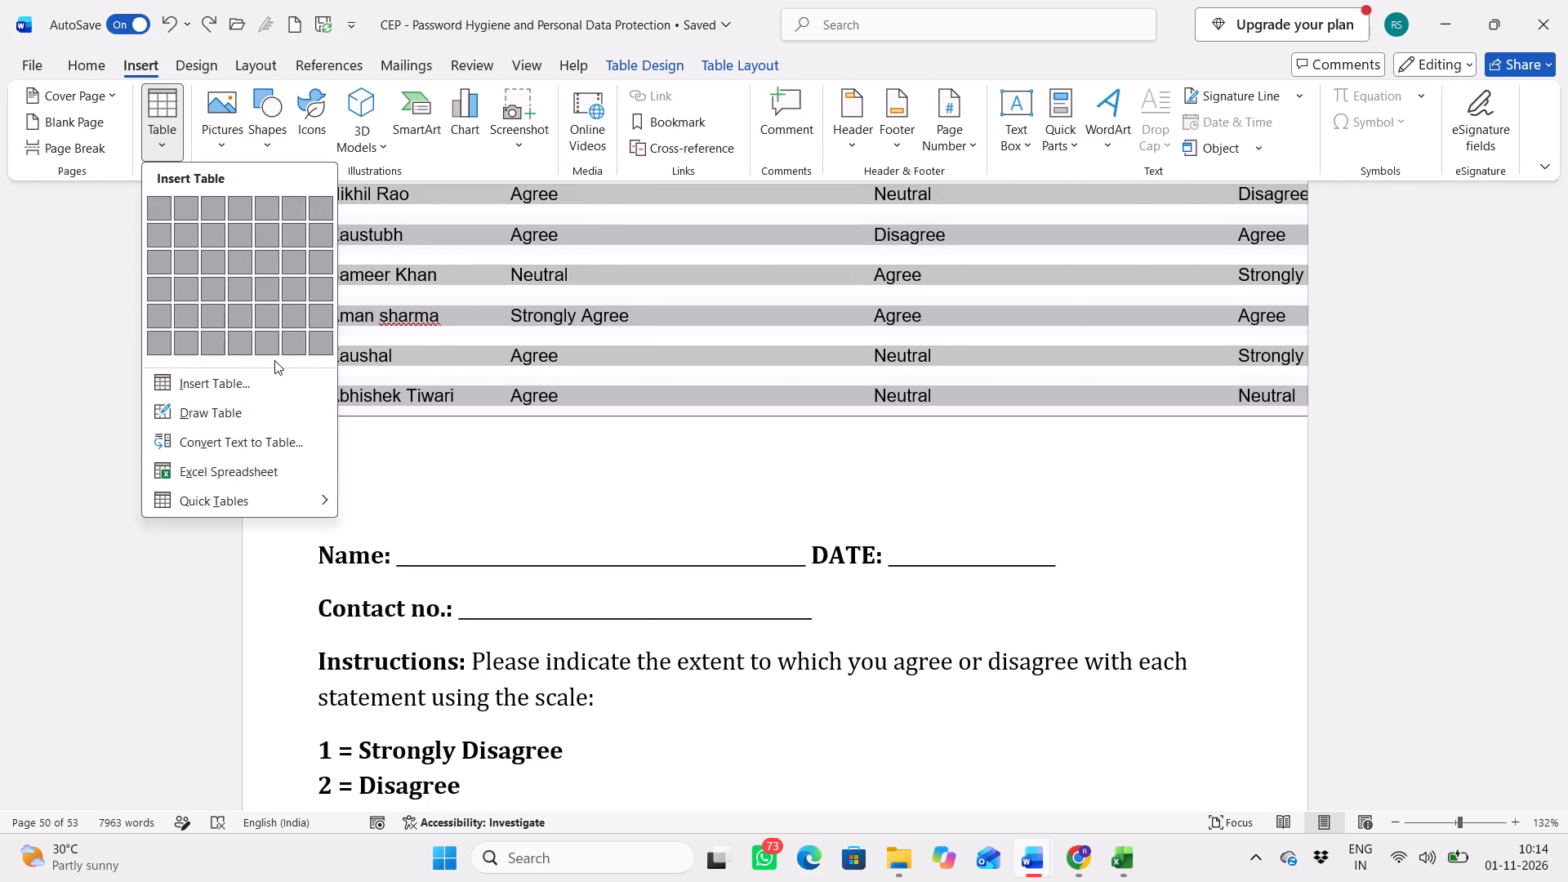
click(840, 29)
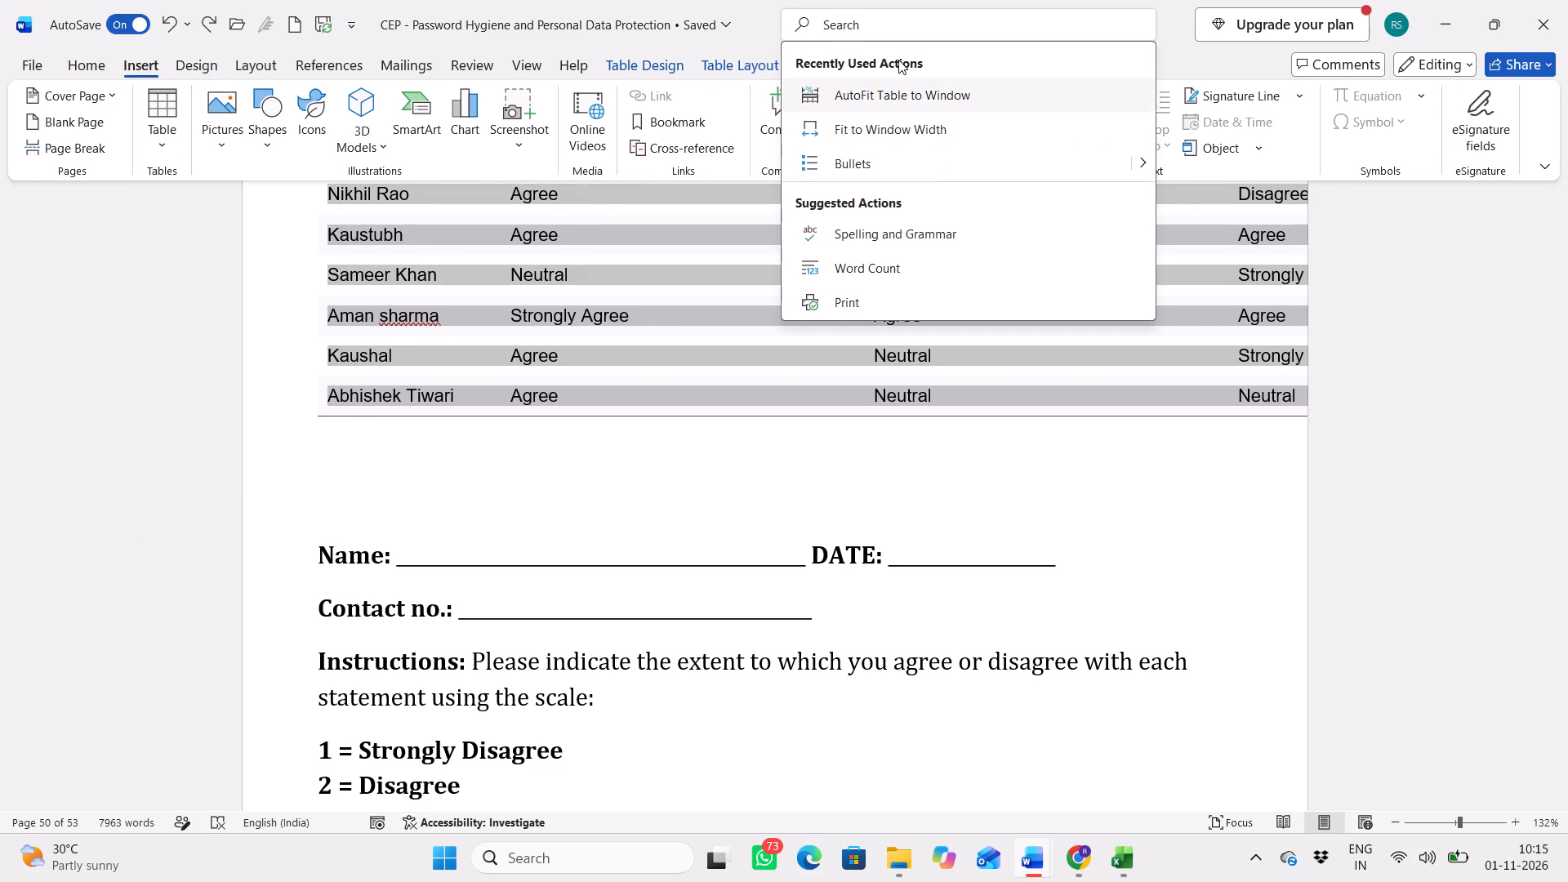
click(904, 93)
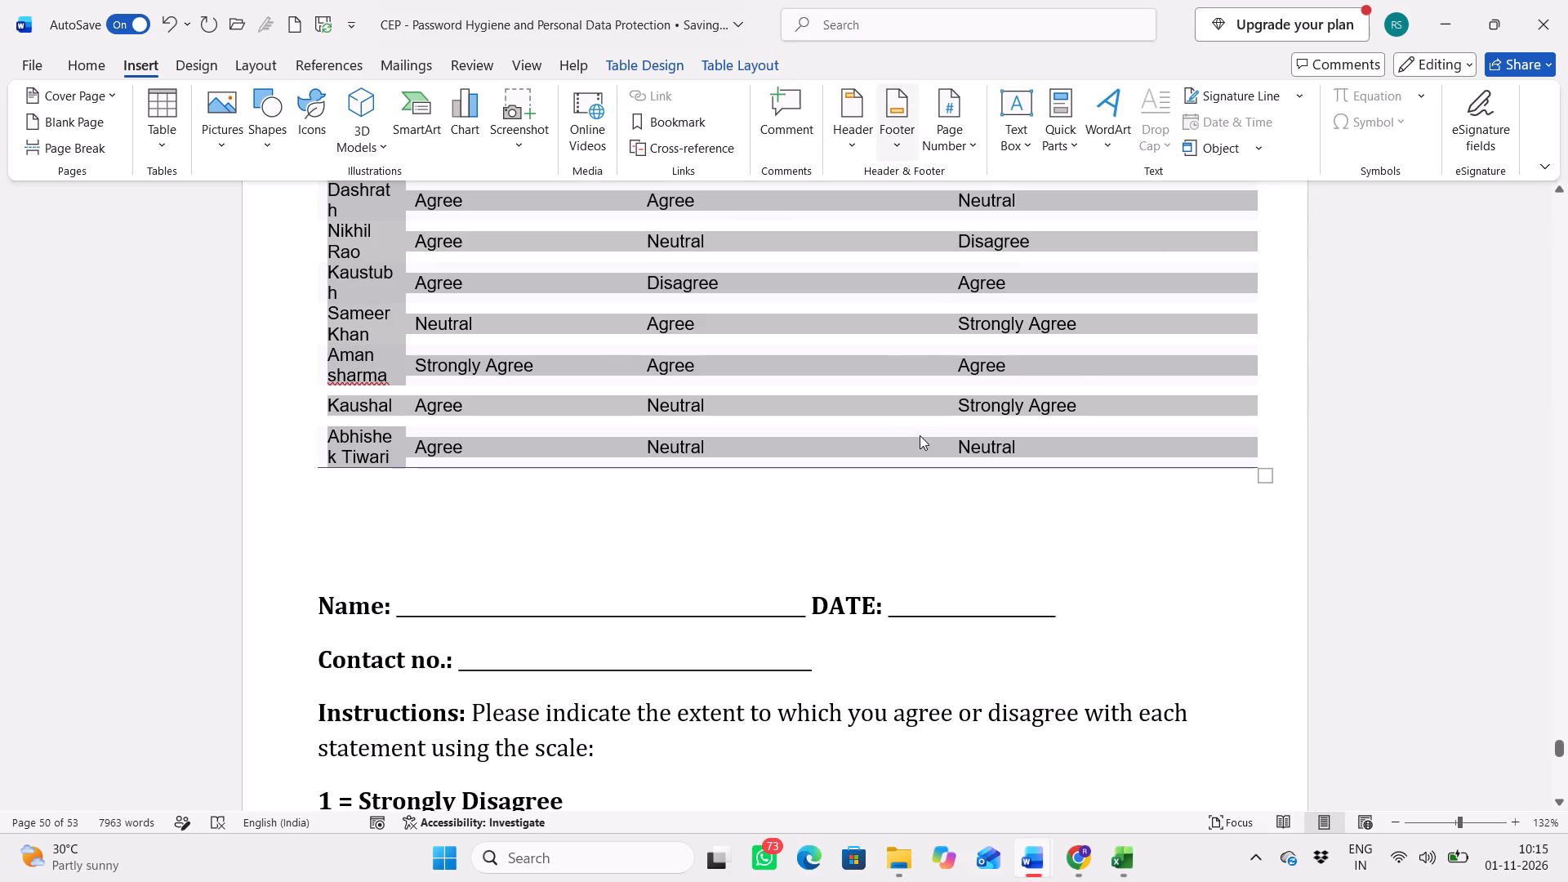
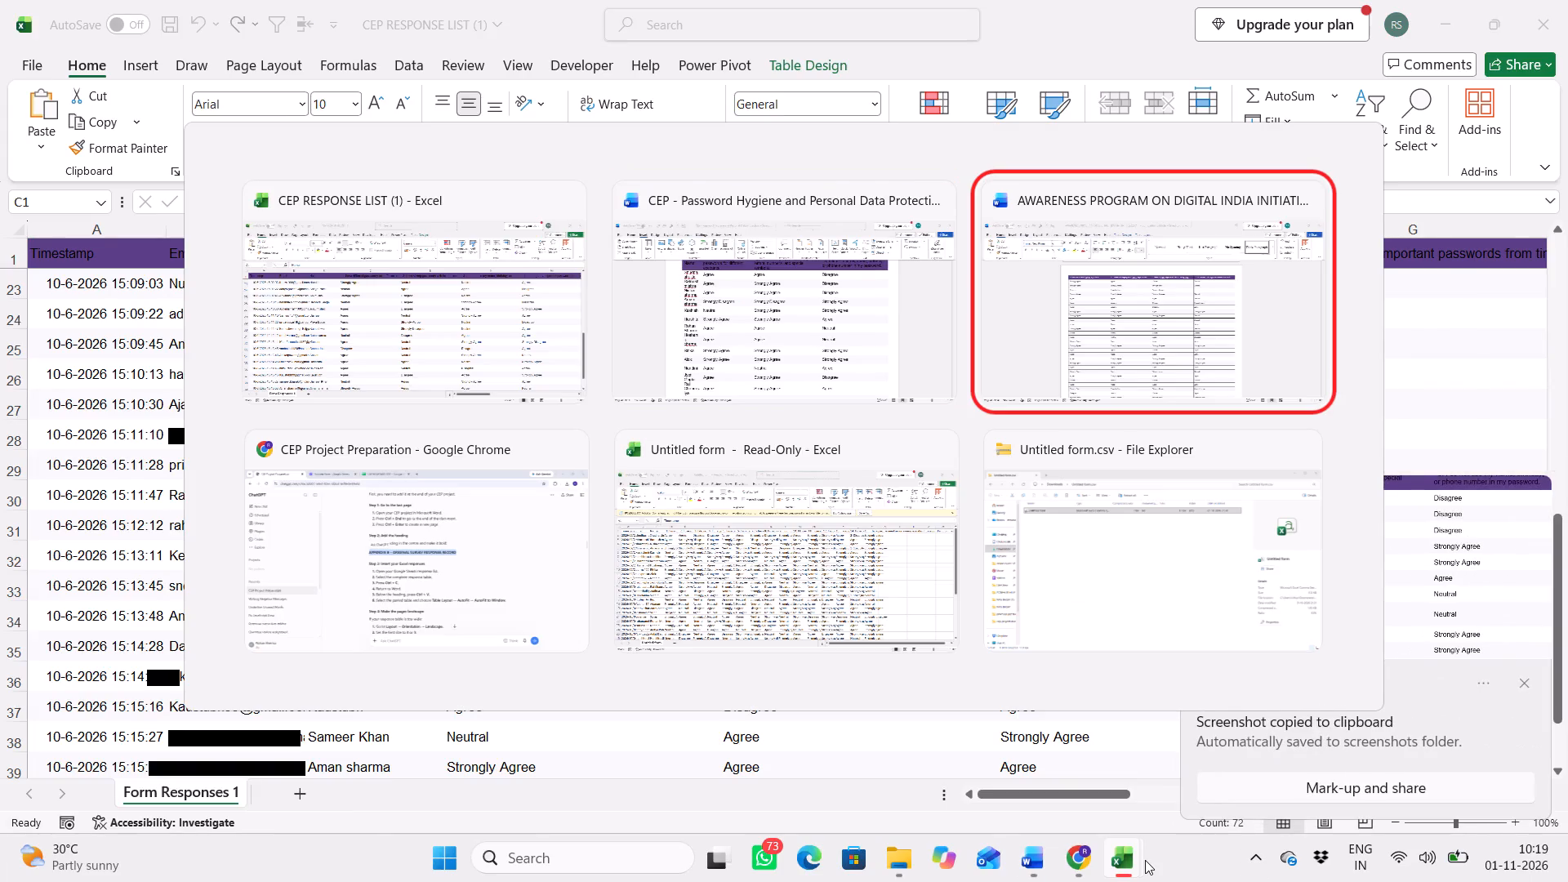
key(alt+Tab)
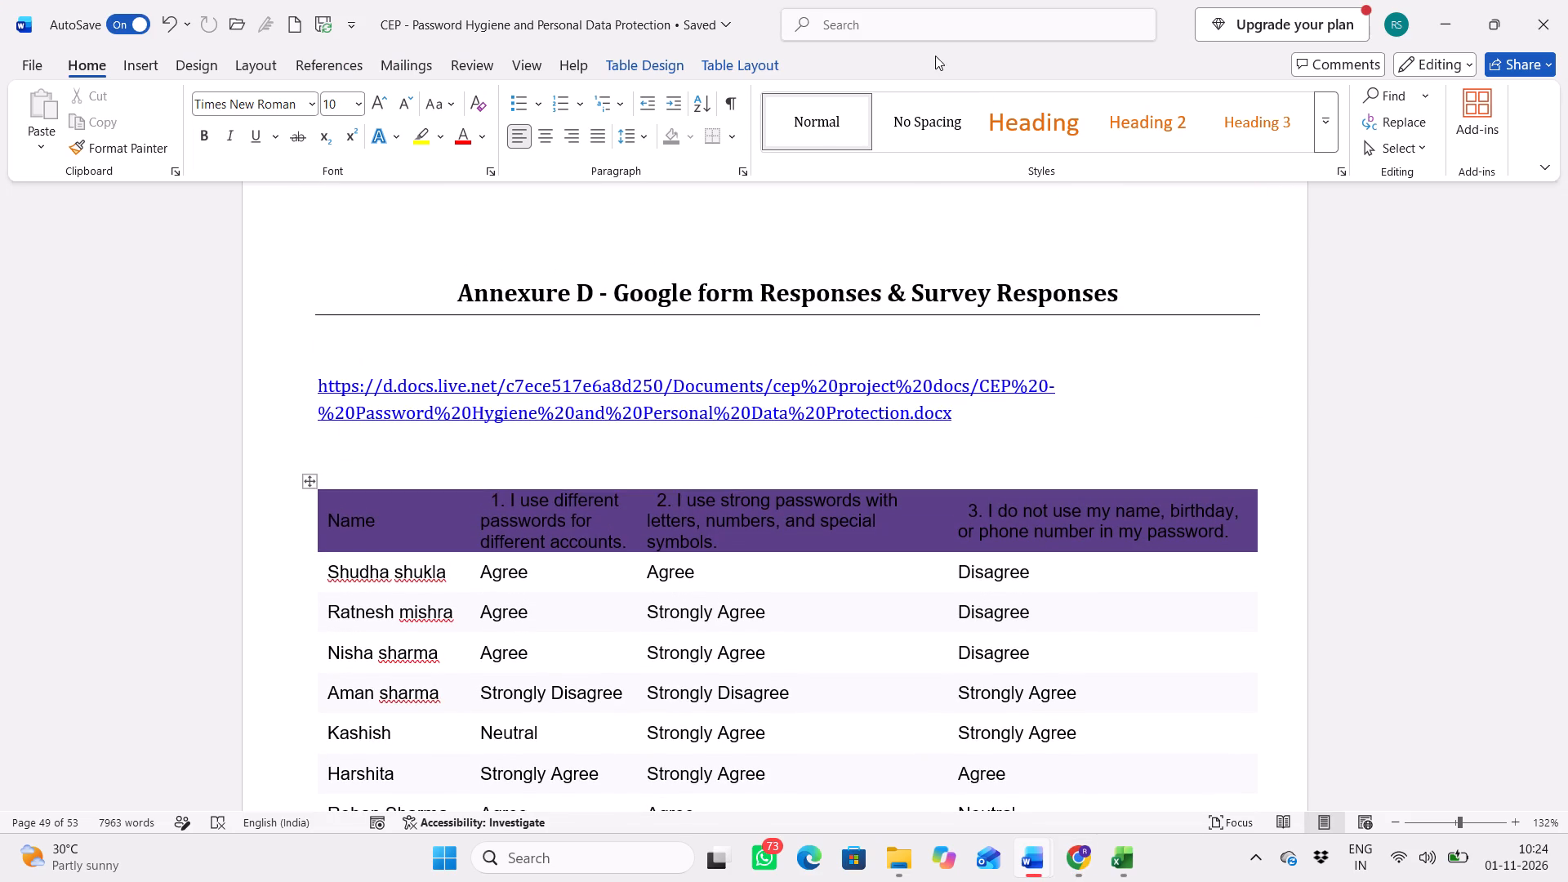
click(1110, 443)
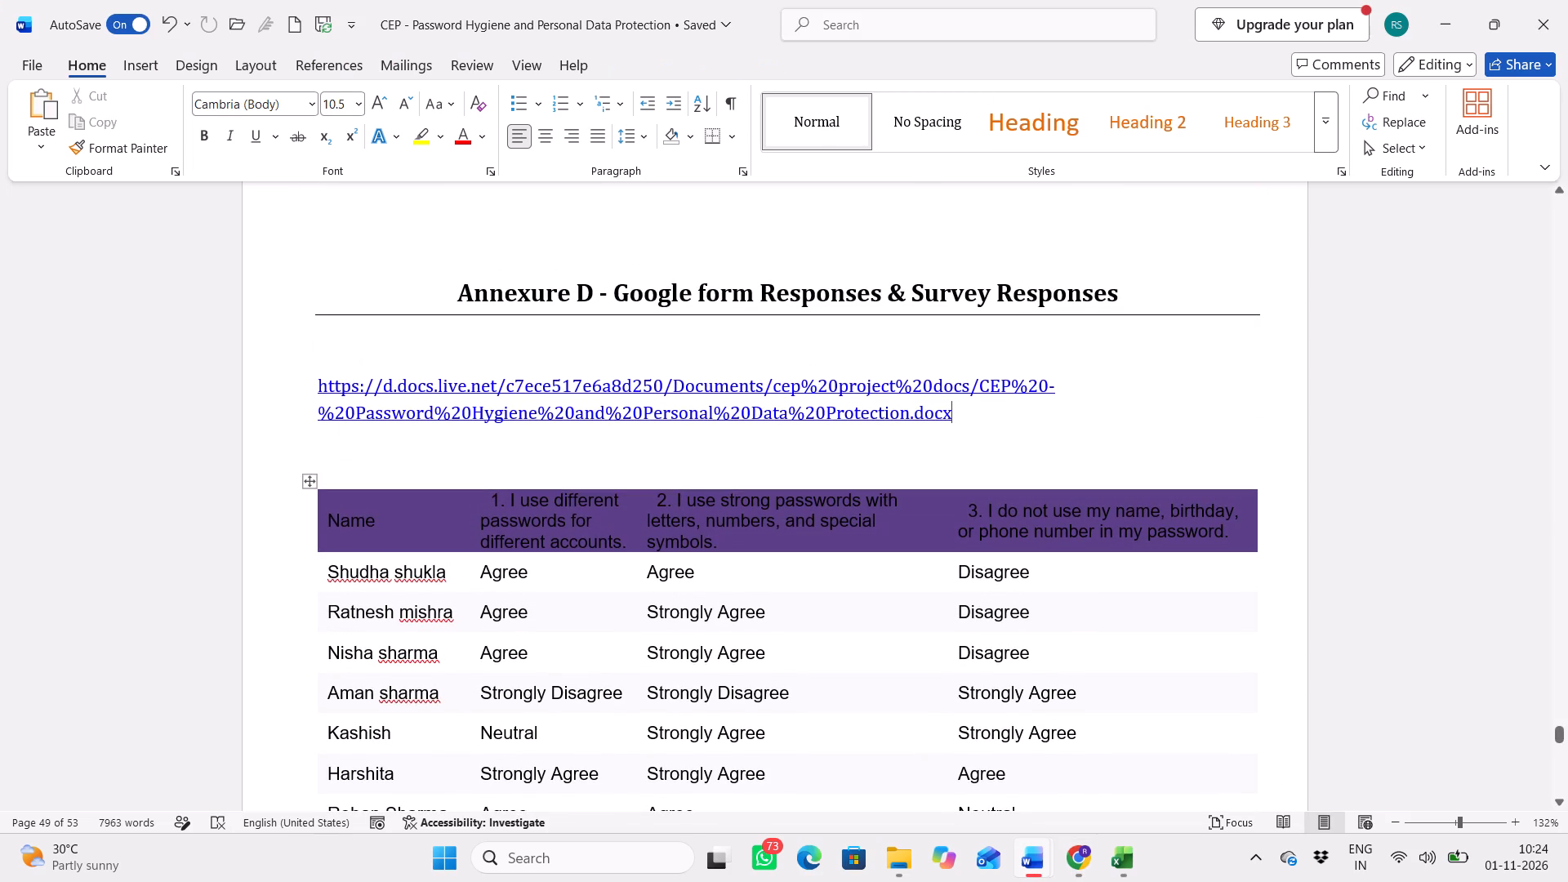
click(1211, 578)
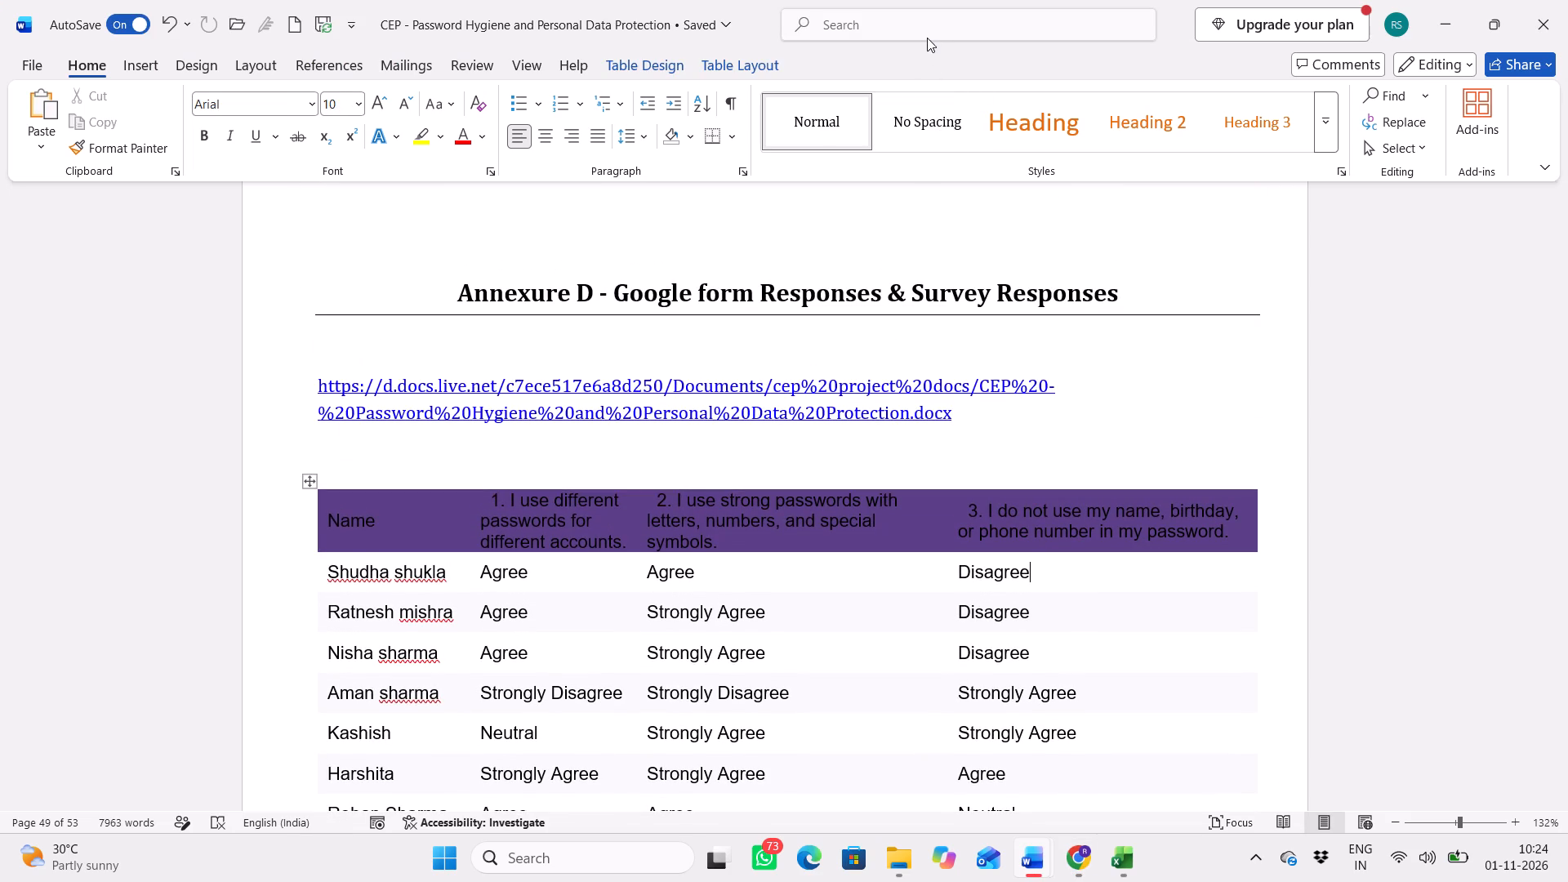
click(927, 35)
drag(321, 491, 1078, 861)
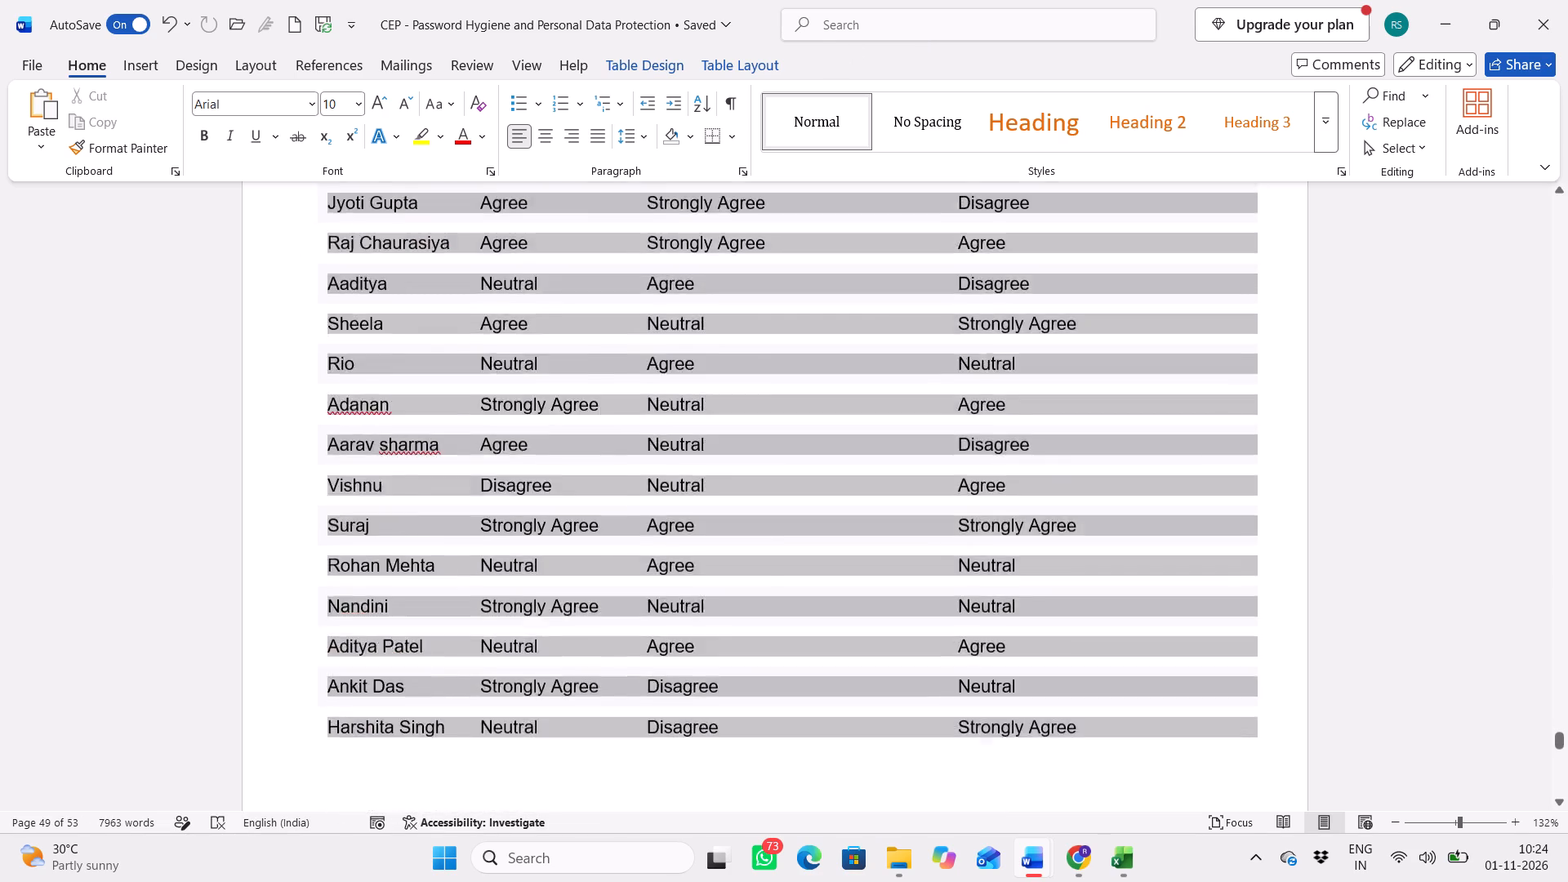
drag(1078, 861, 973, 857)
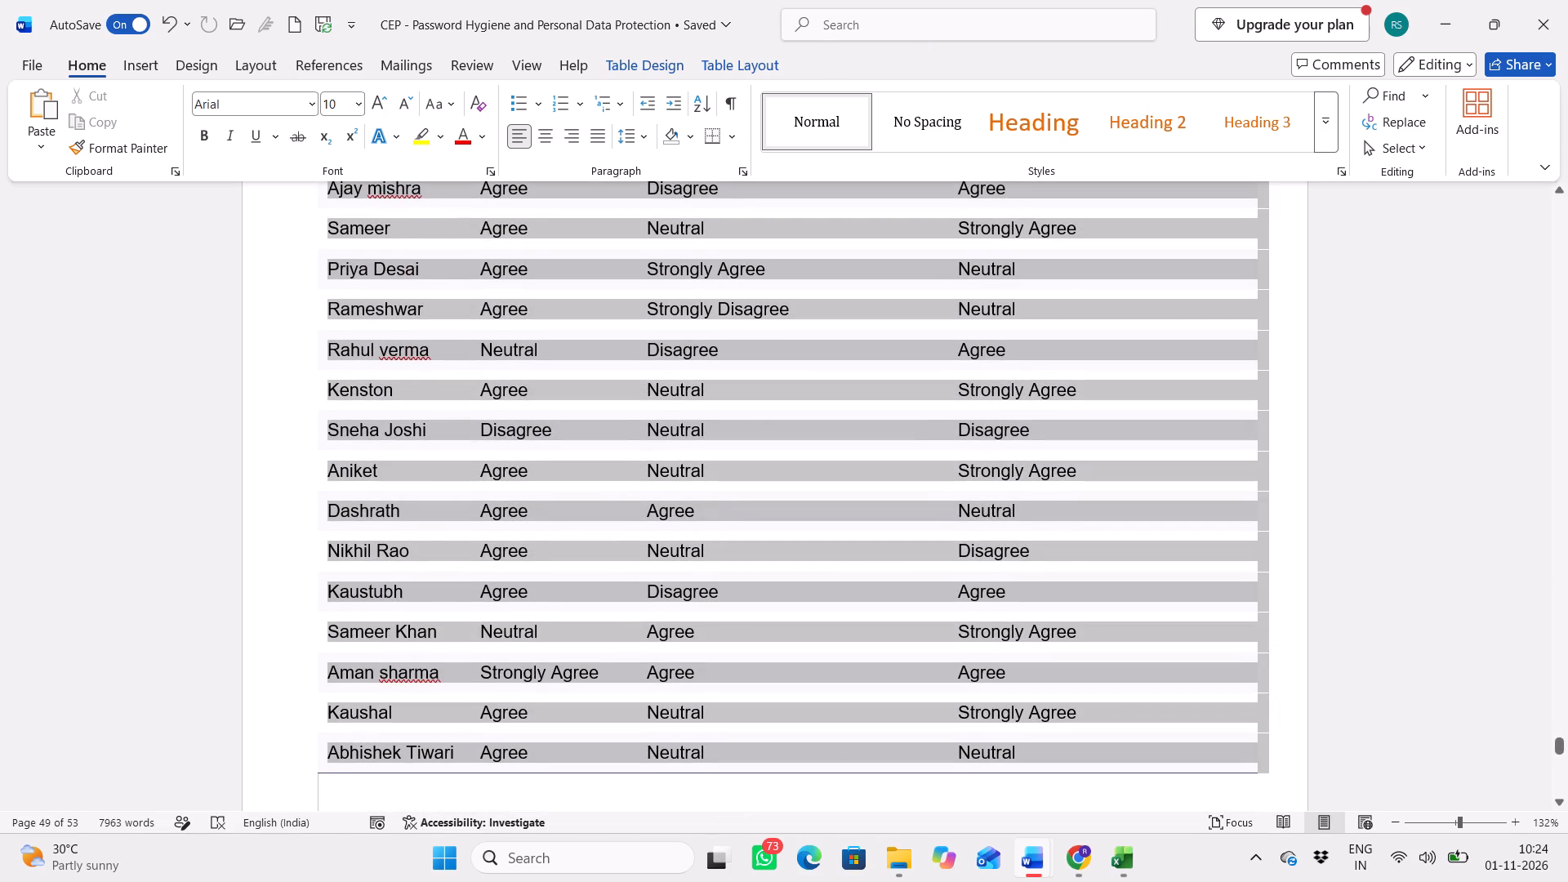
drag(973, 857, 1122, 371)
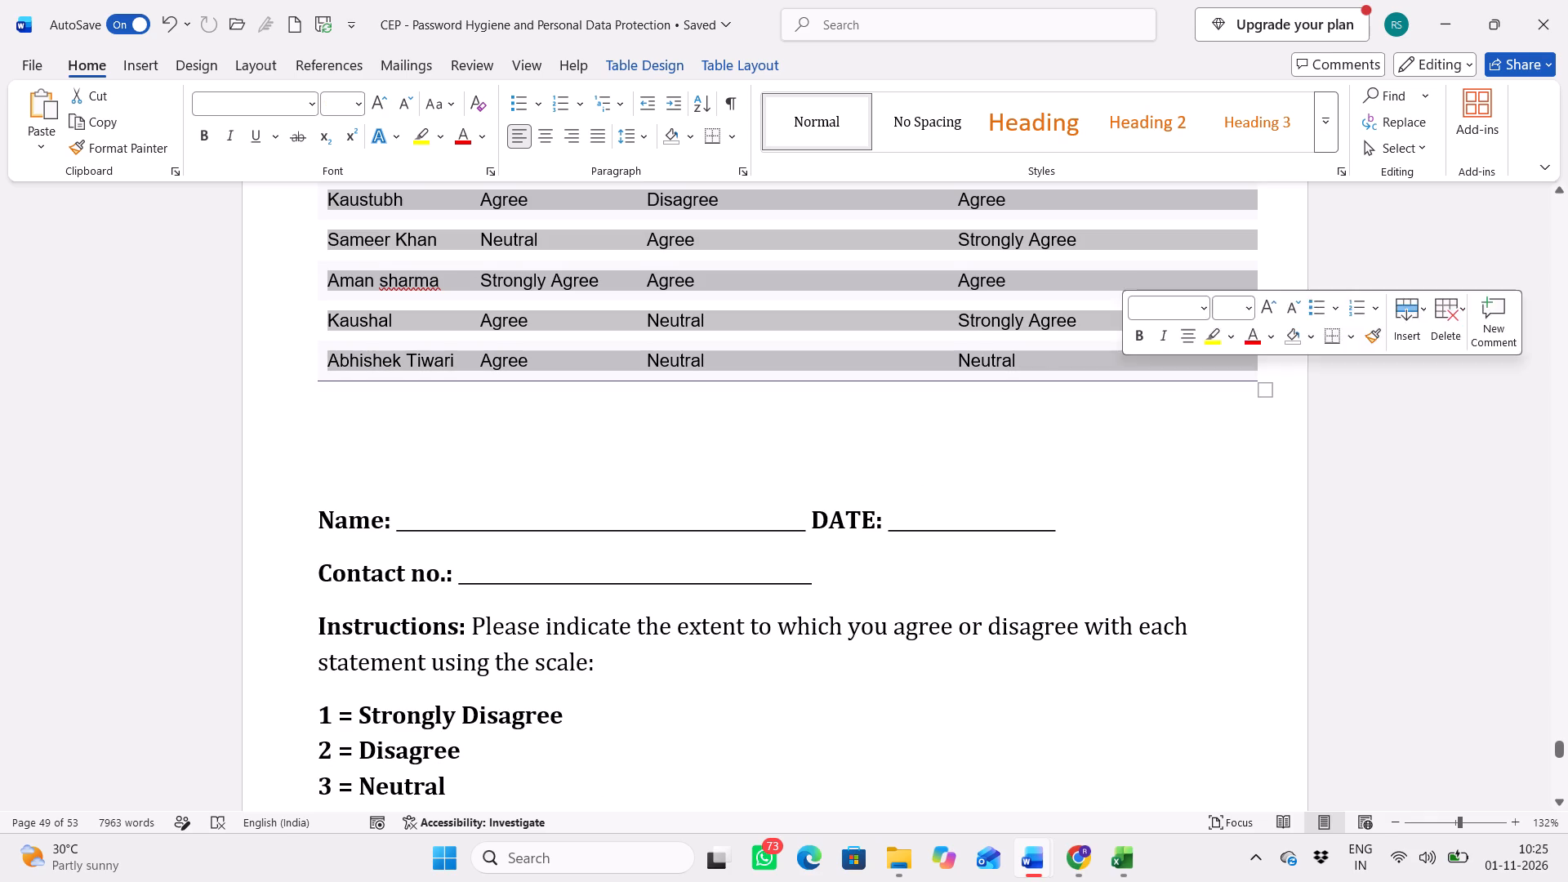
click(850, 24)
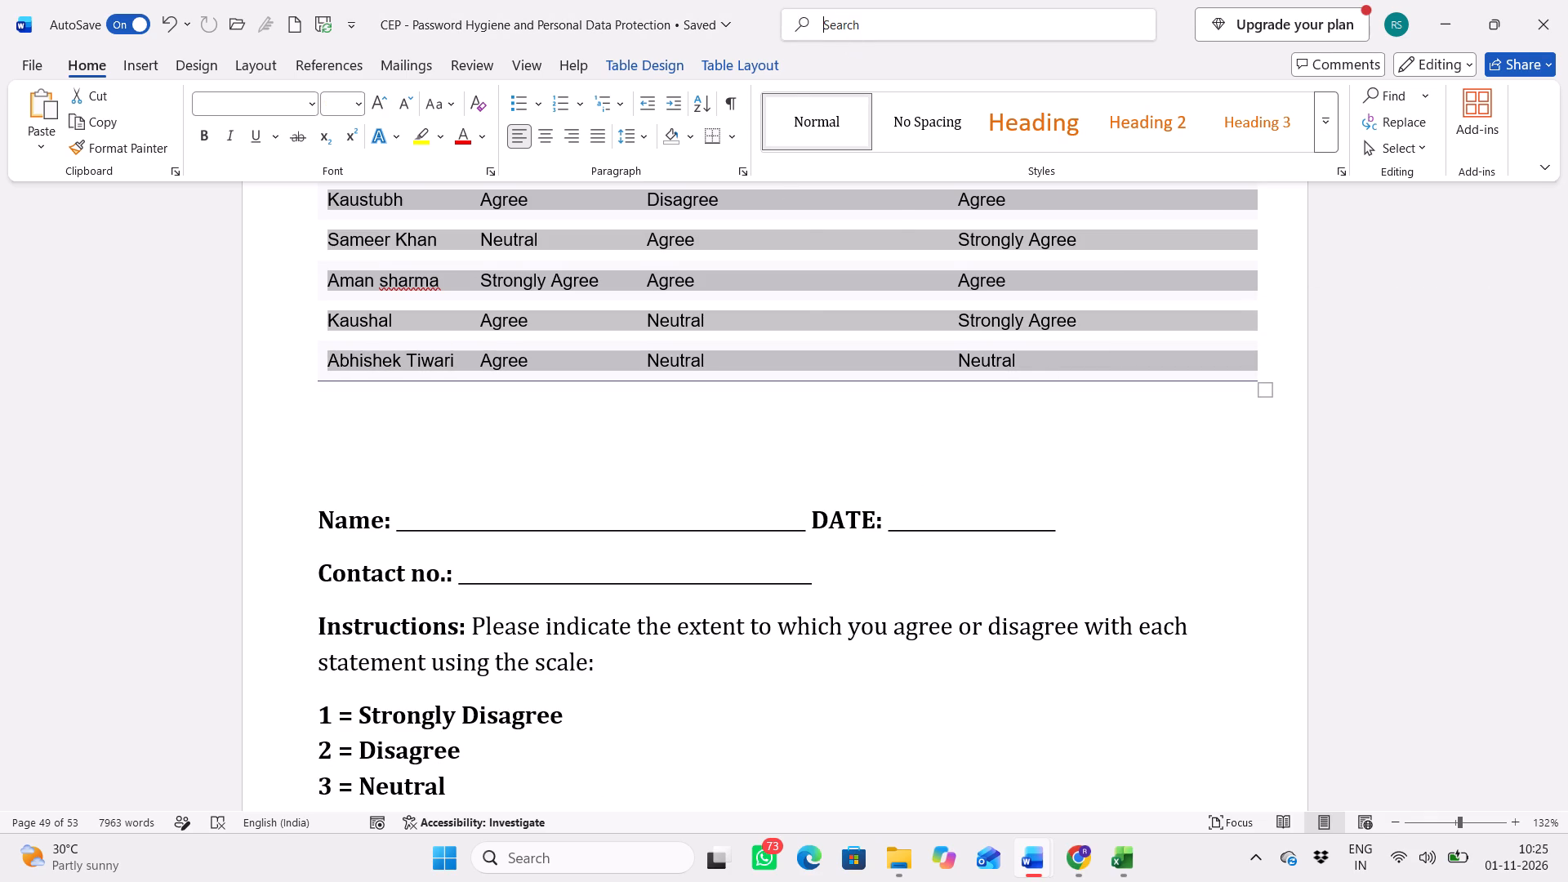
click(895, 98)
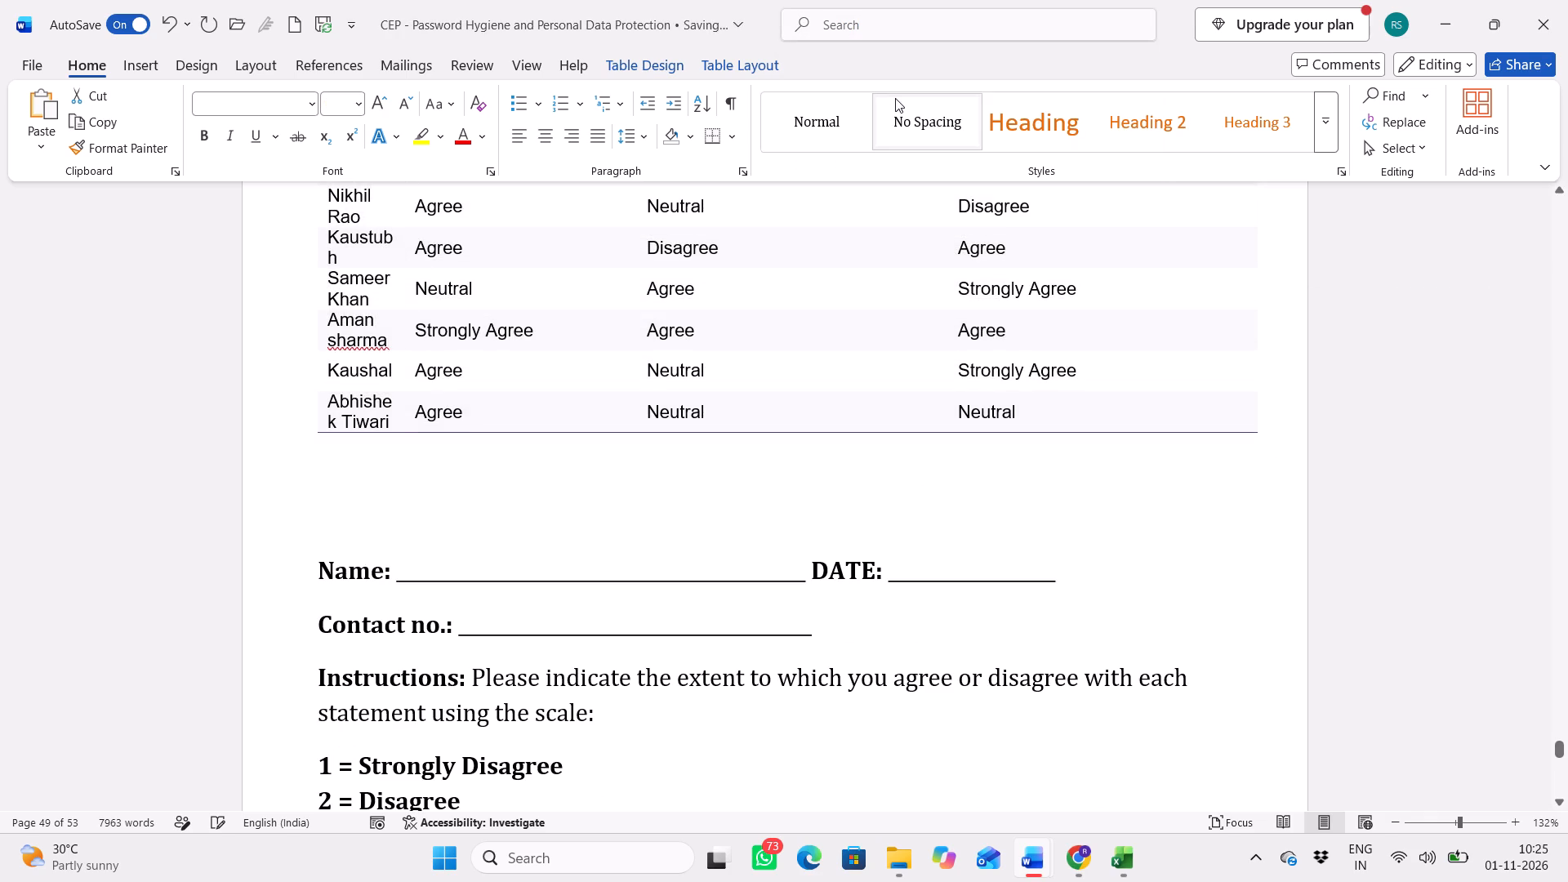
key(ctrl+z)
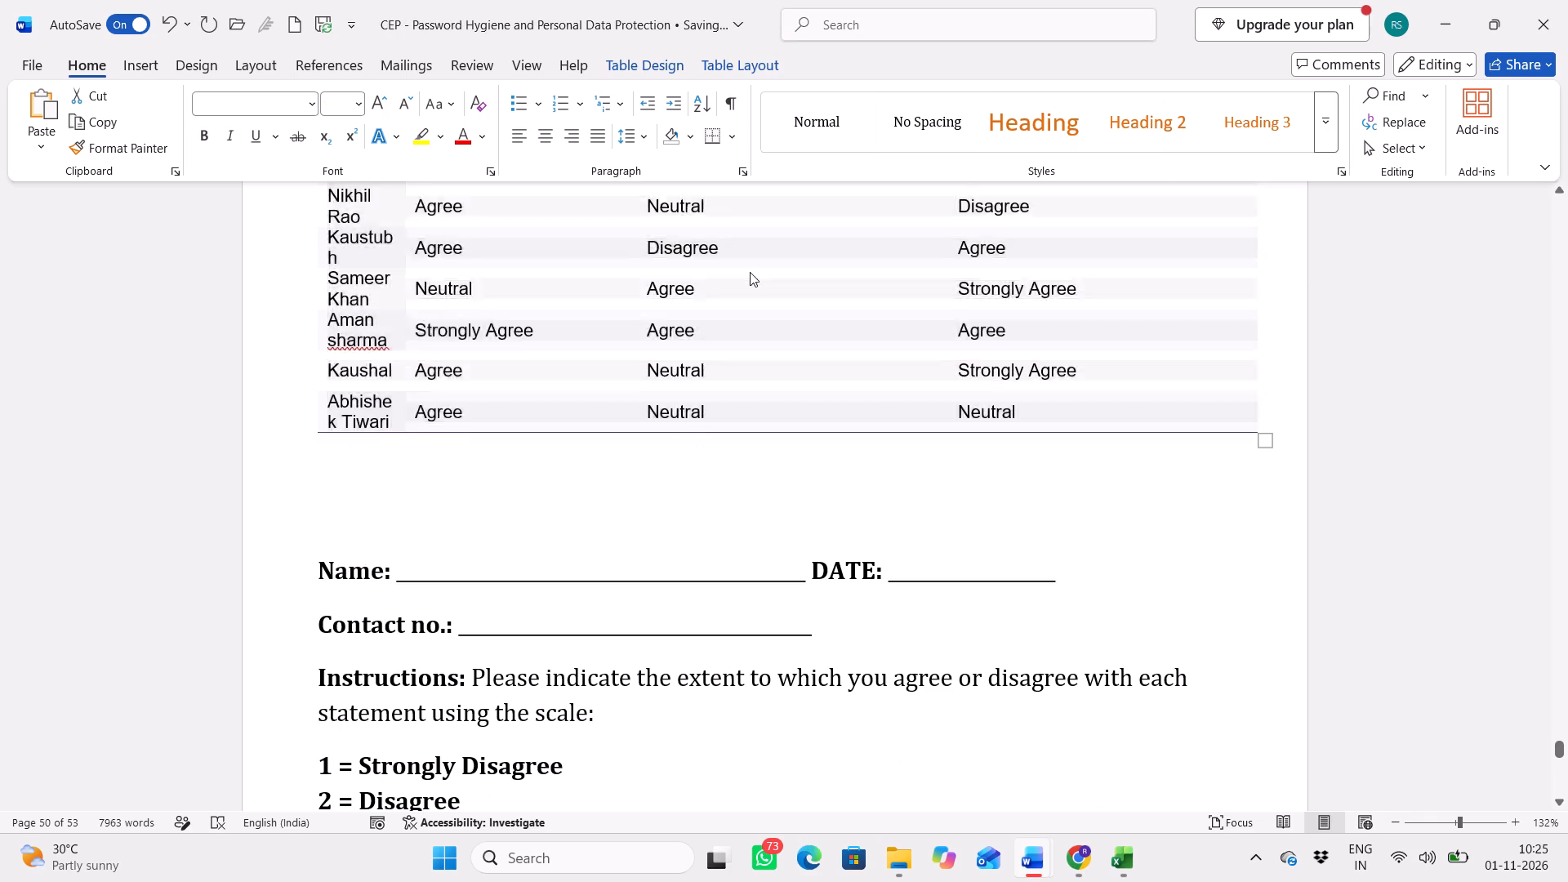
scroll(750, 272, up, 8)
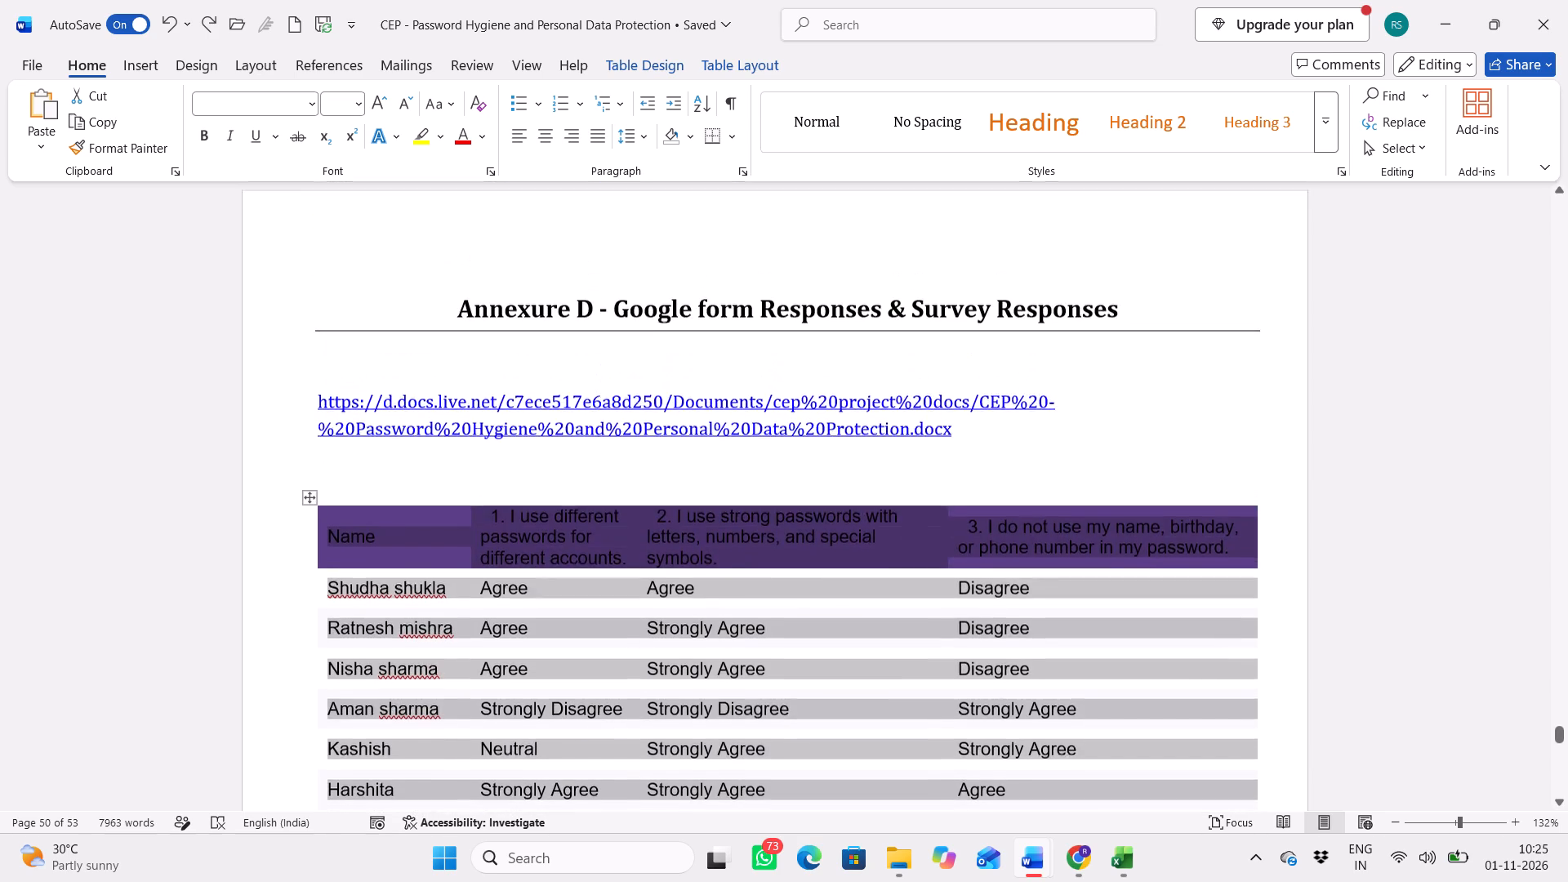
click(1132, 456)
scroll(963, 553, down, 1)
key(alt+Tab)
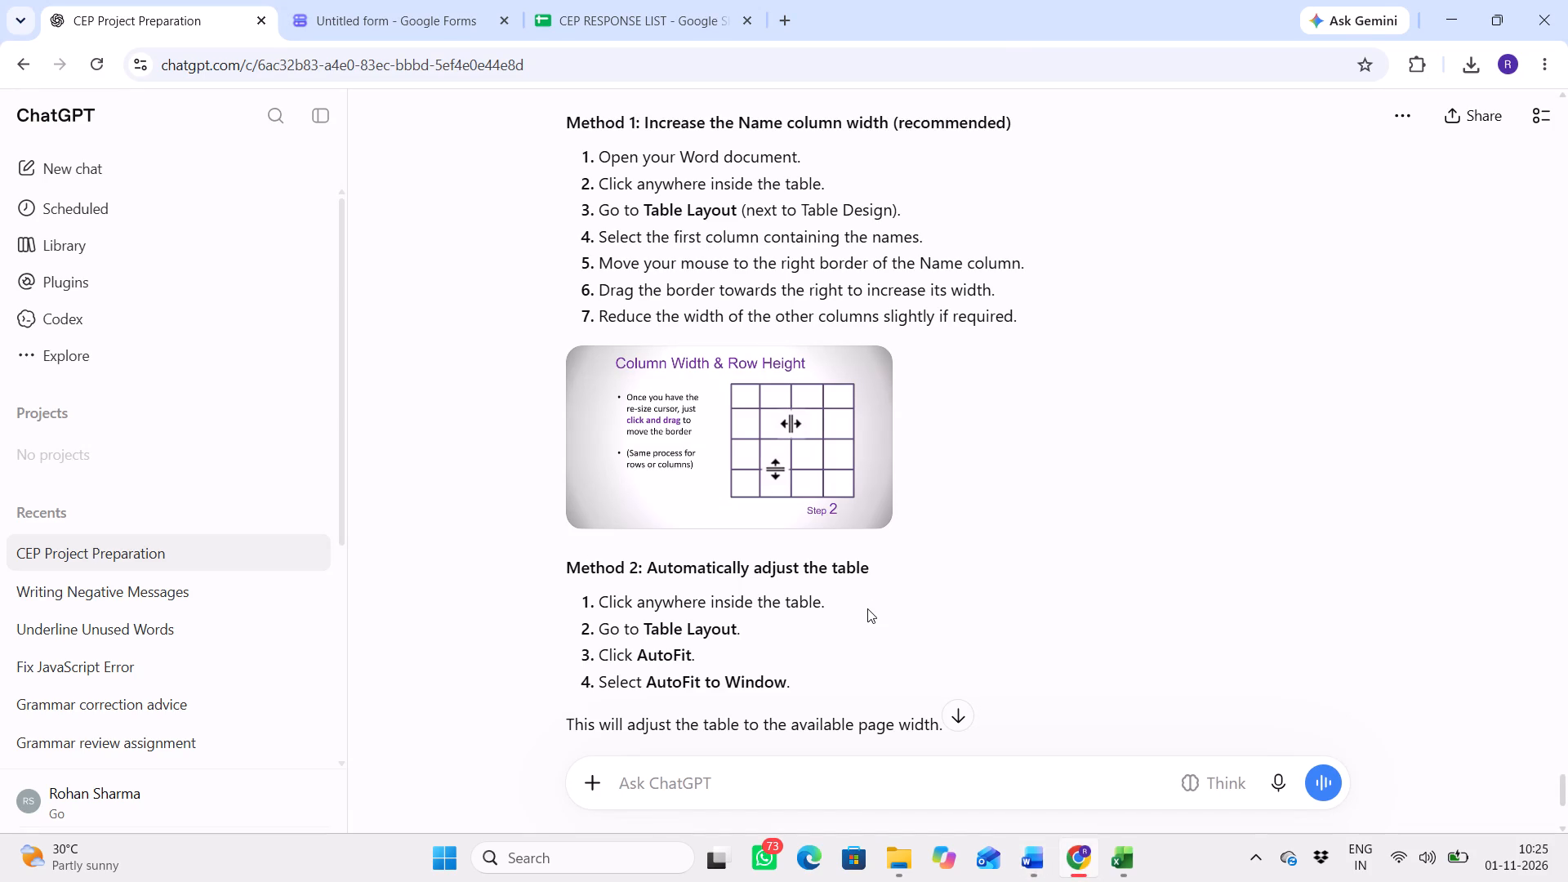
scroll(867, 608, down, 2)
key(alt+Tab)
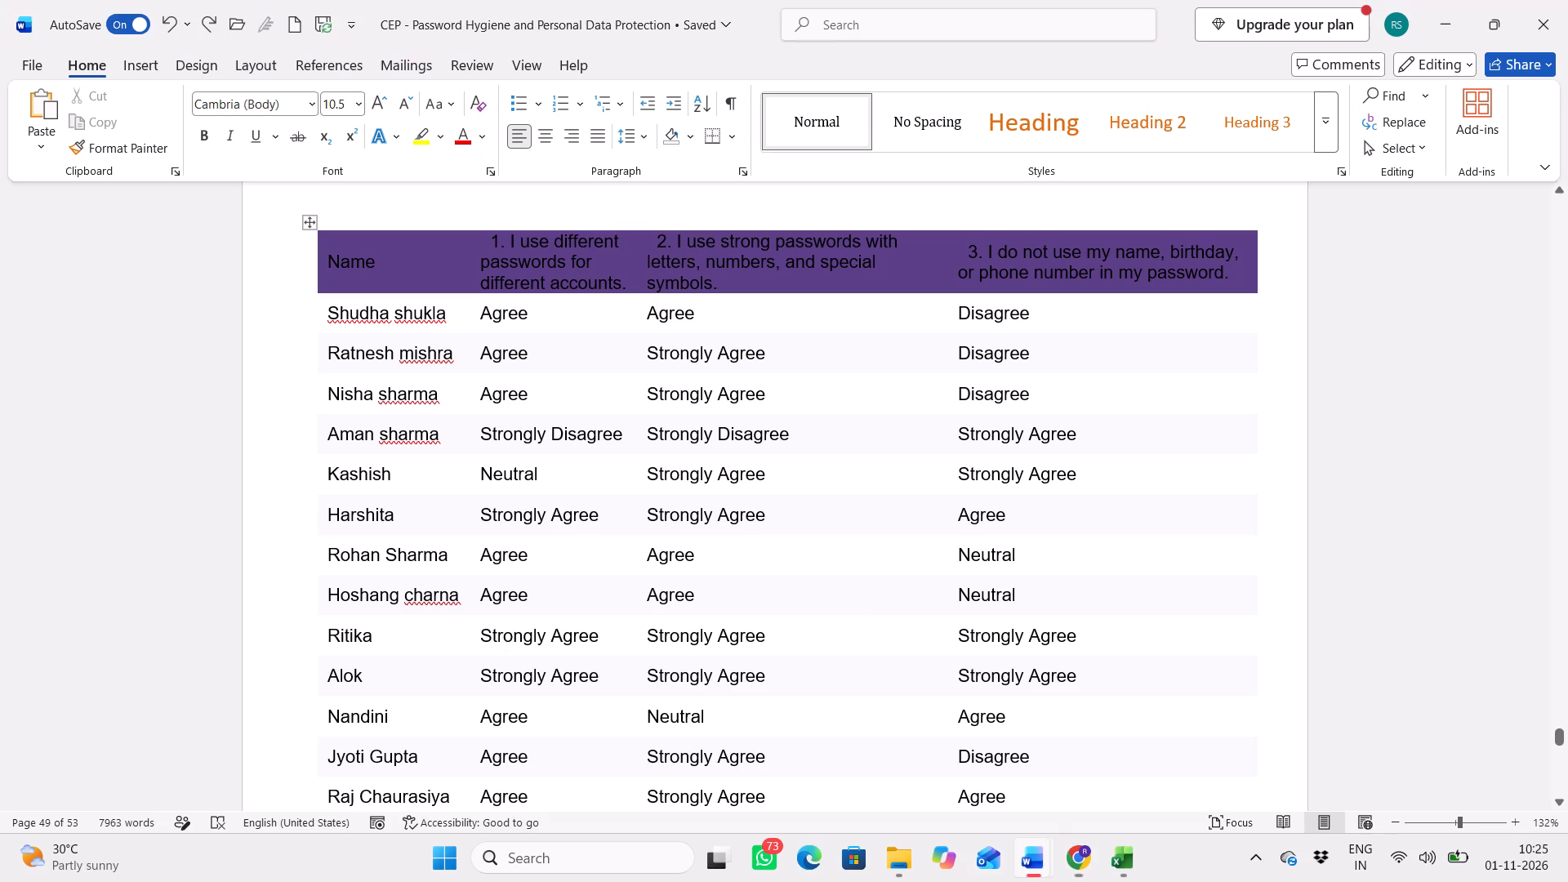
Switch to ChatGPT in Chrome to recheck its instructions for adjusting the survey response table's width.
key(alt+Tab)
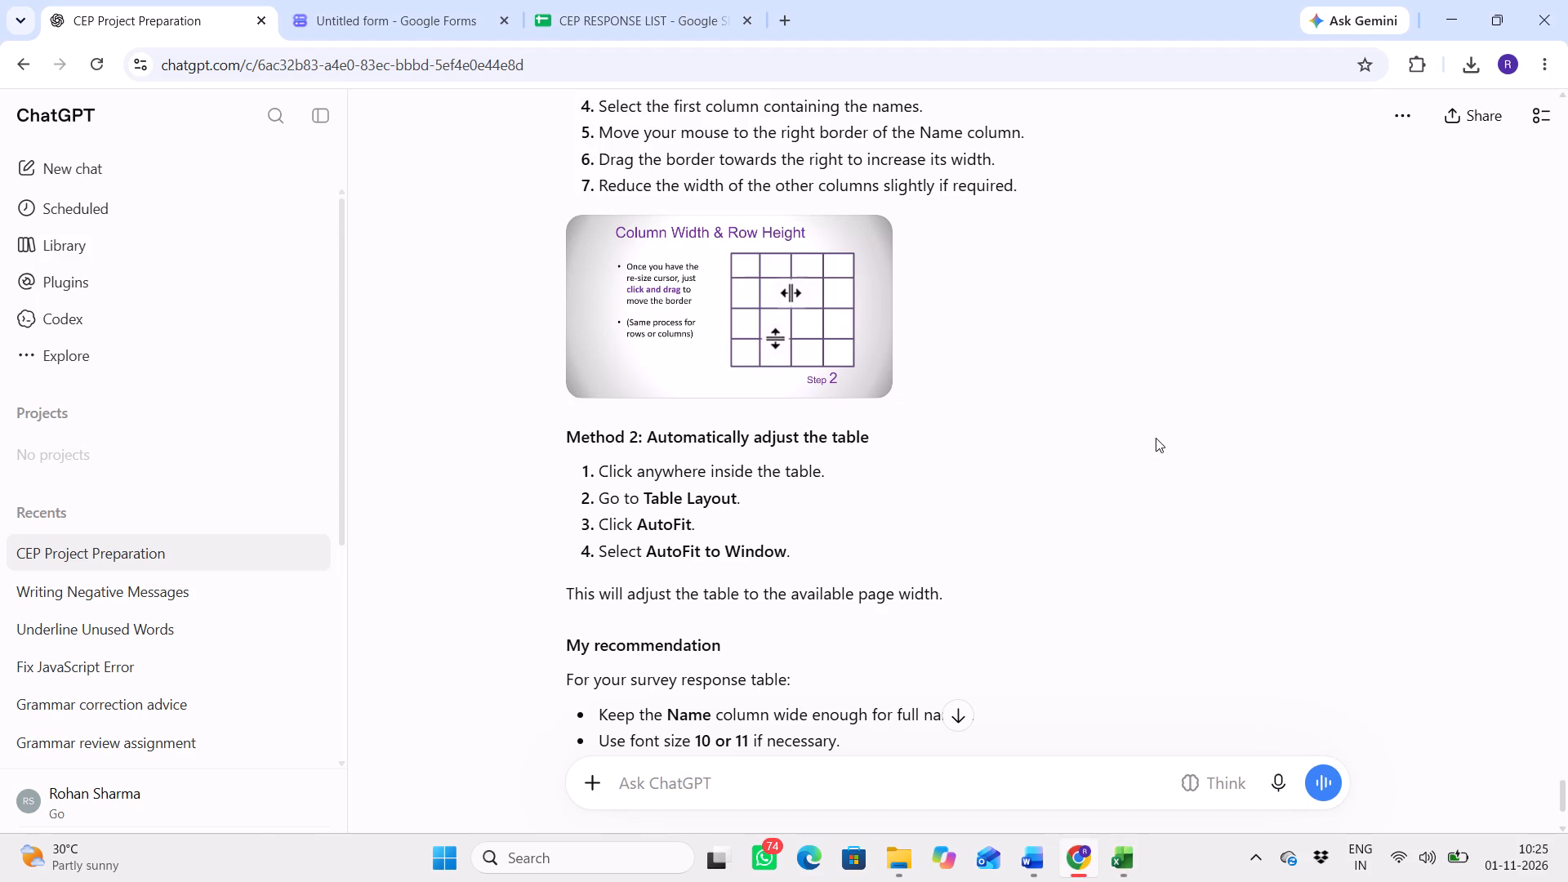
Start drafting a follow-up message to ChatGPT about the survey response table, beginning with "i think i".
key(alt+Tab)
key(alt+Tab)
click(896, 778)
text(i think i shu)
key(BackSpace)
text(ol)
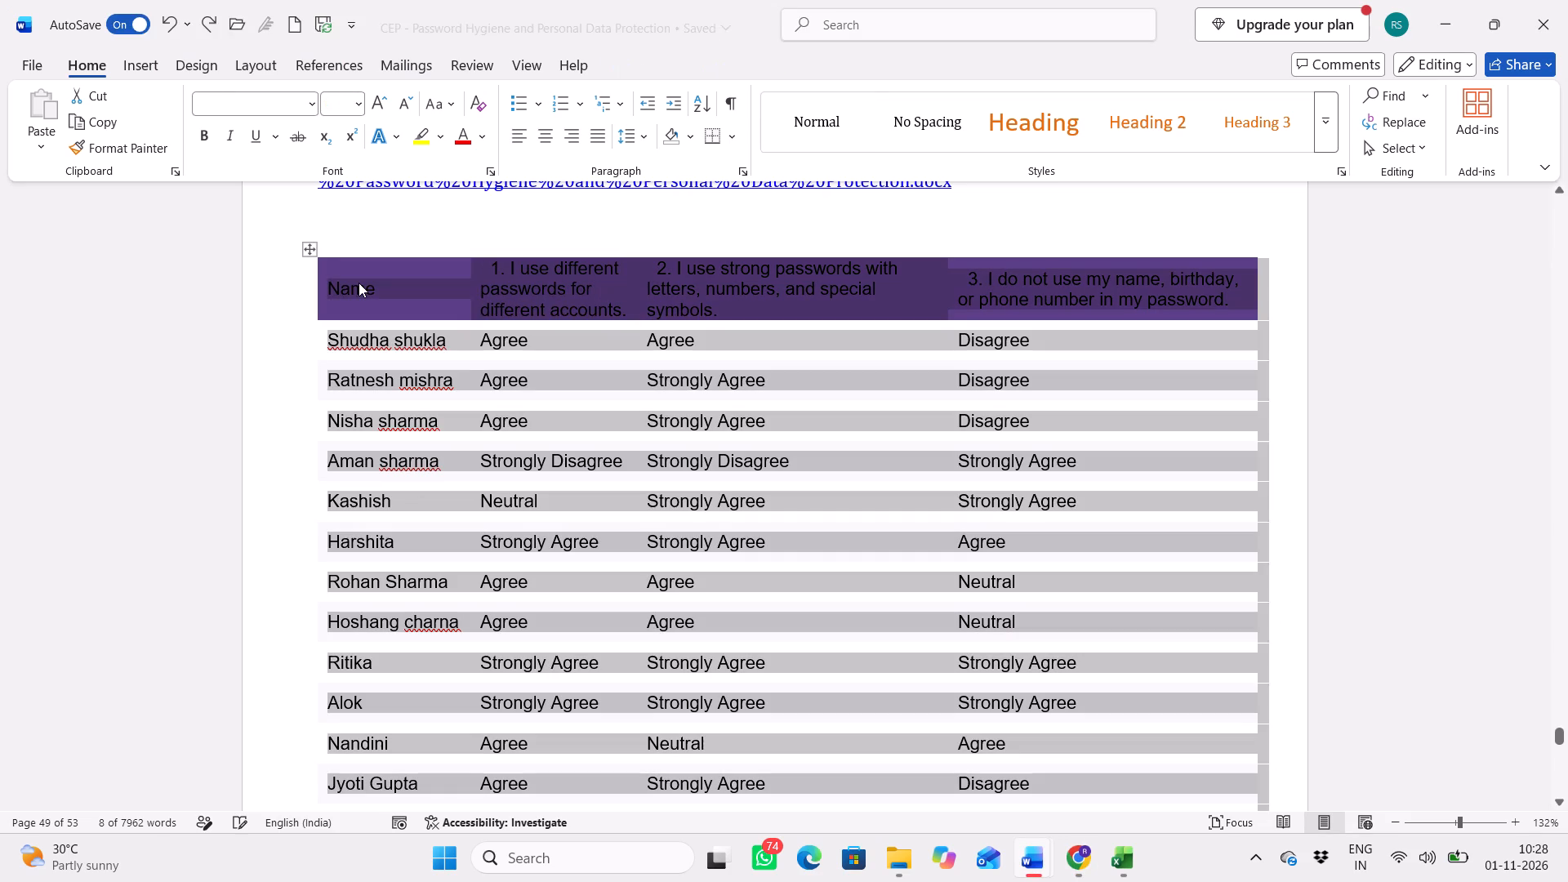
In Word, select the entire survey response table and reduce its font size to 9, following ChatGPT's steps.
click(308, 249)
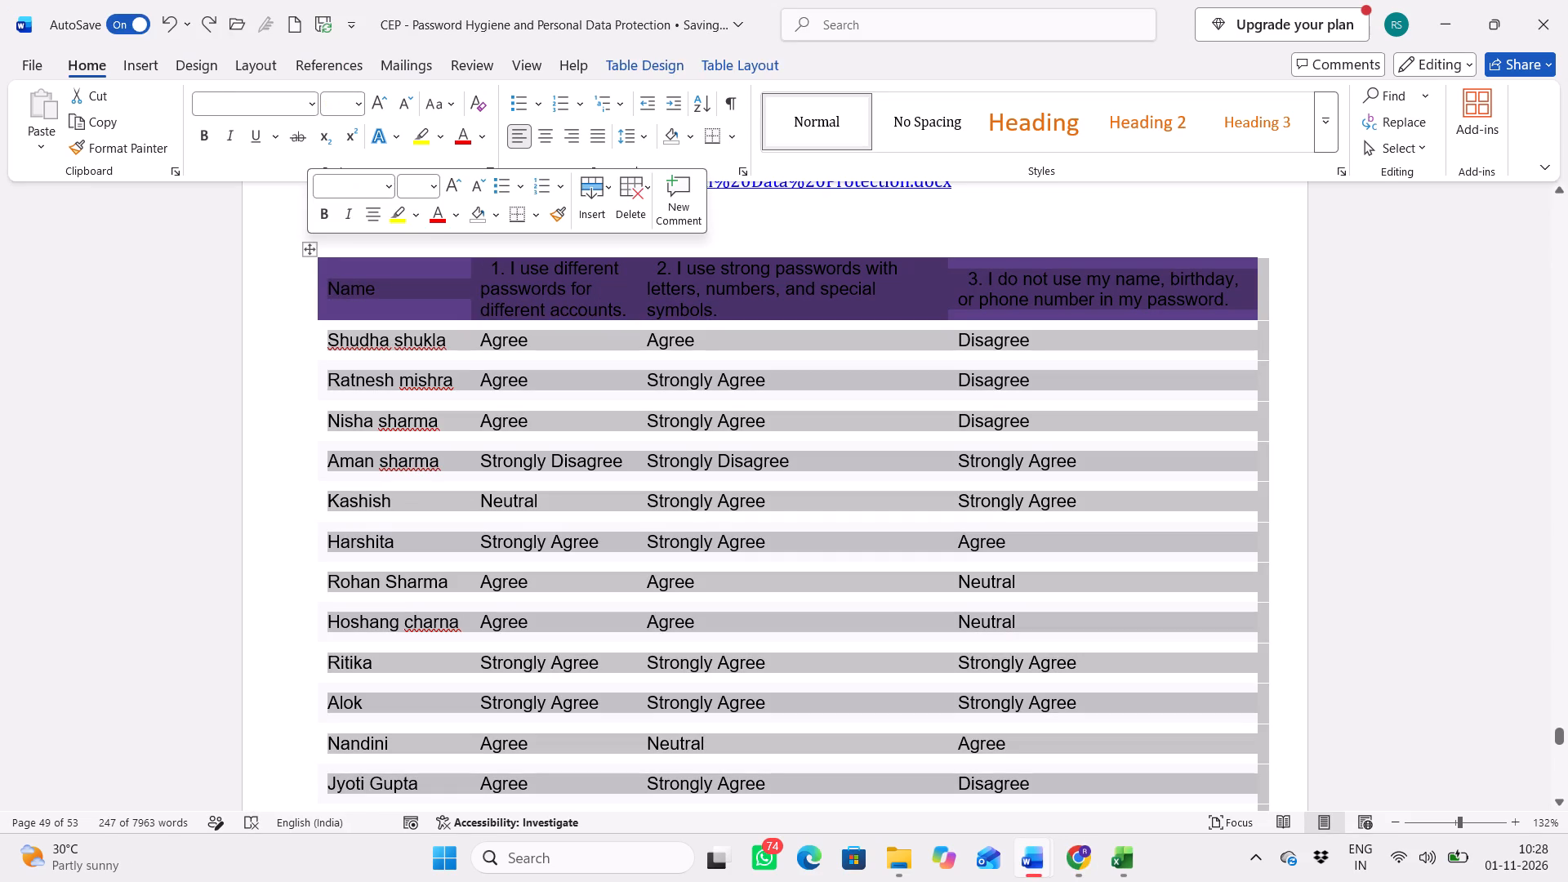
key(alt+Tab)
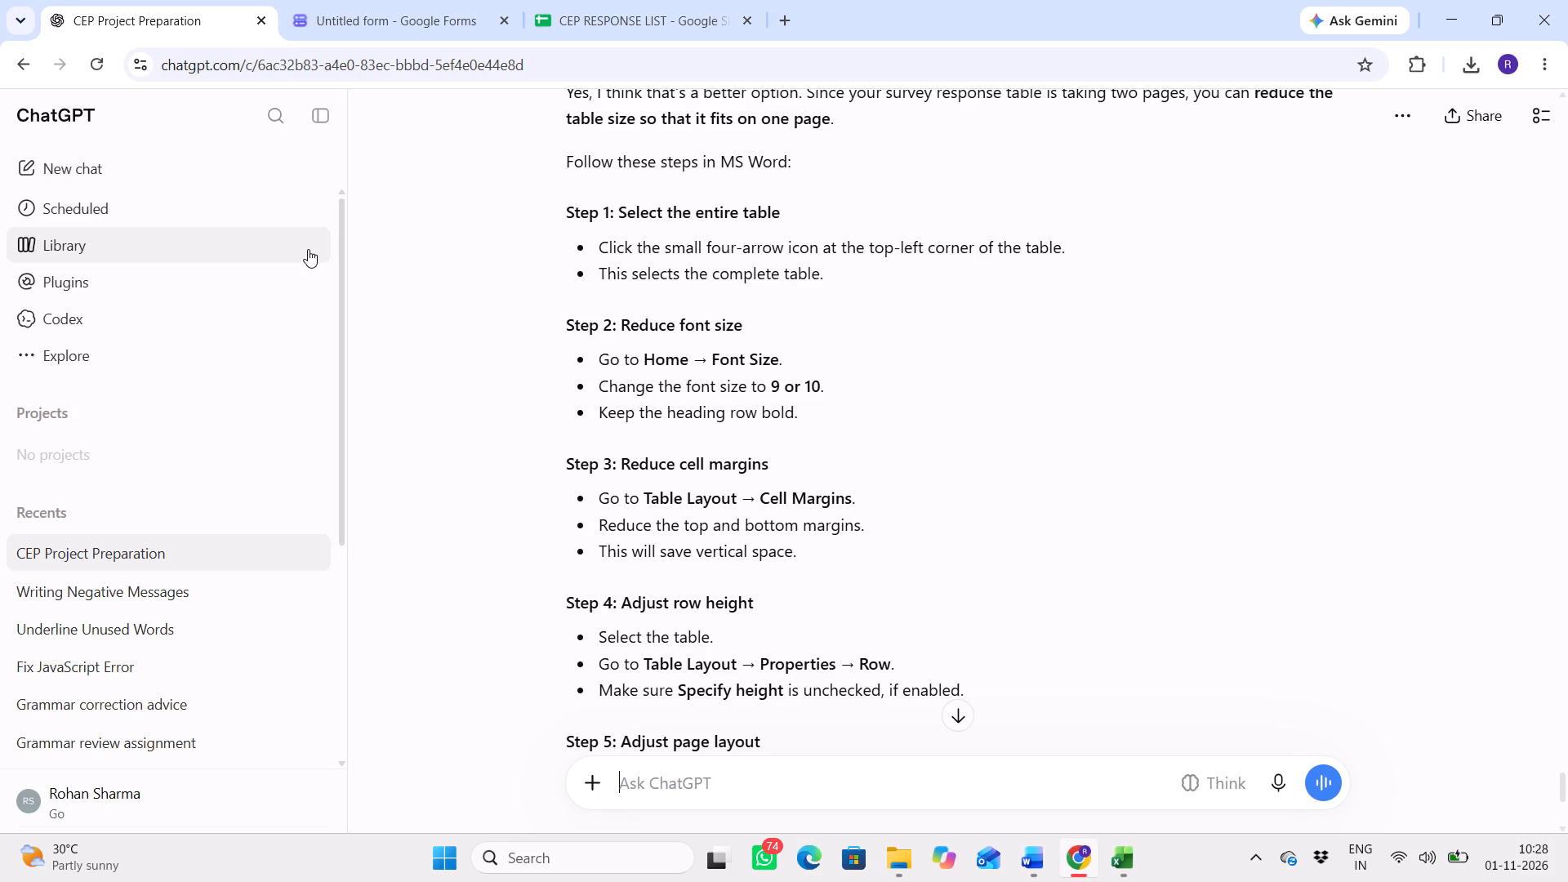
key(alt+Tab)
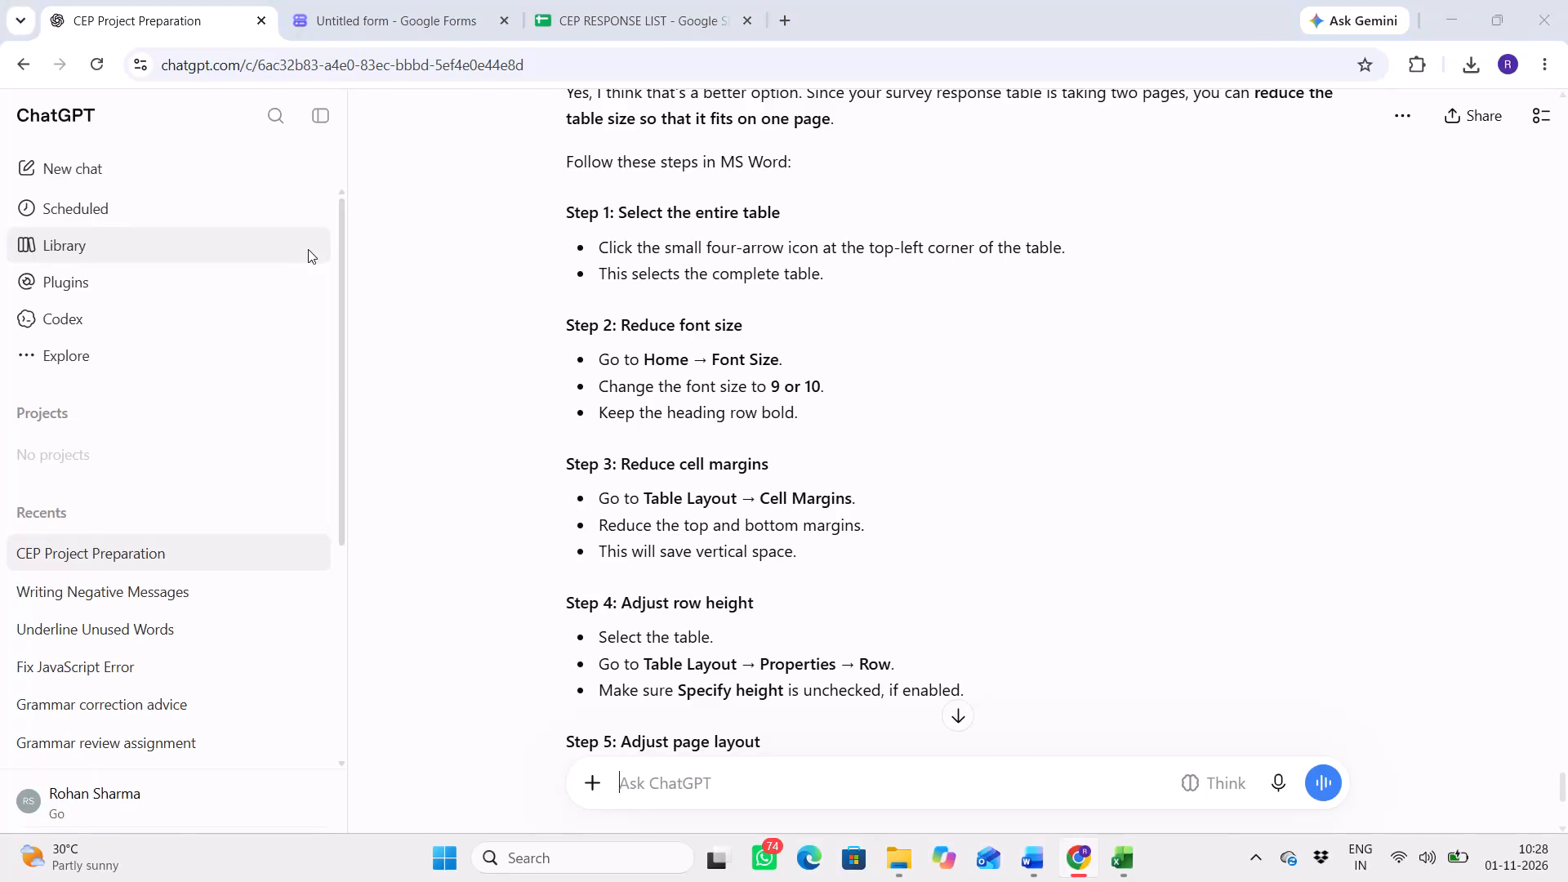
key(alt+Tab)
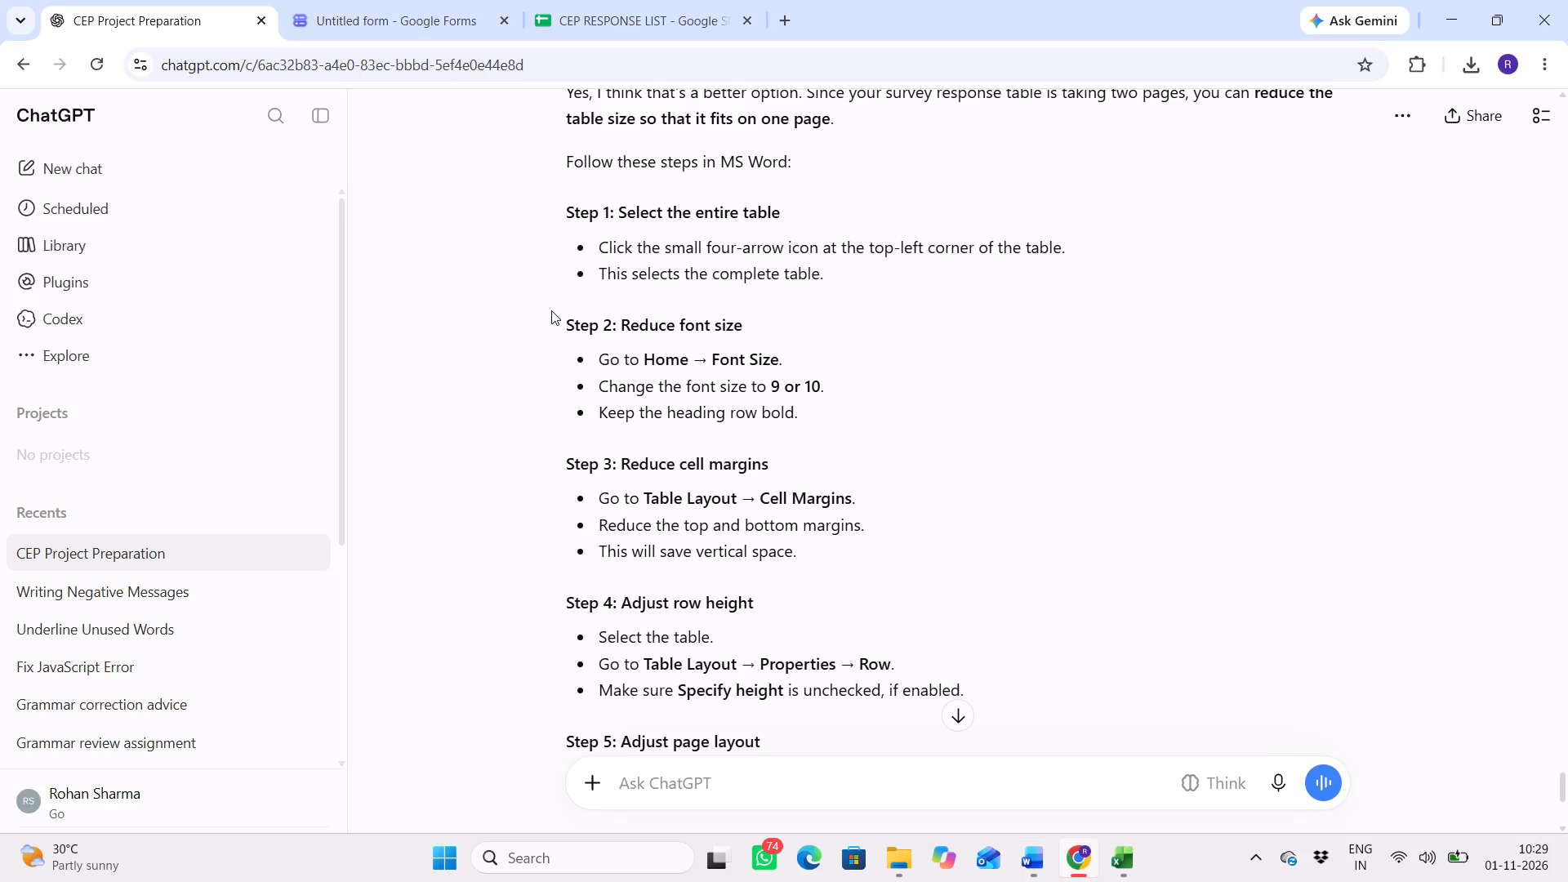
key(alt+Tab)
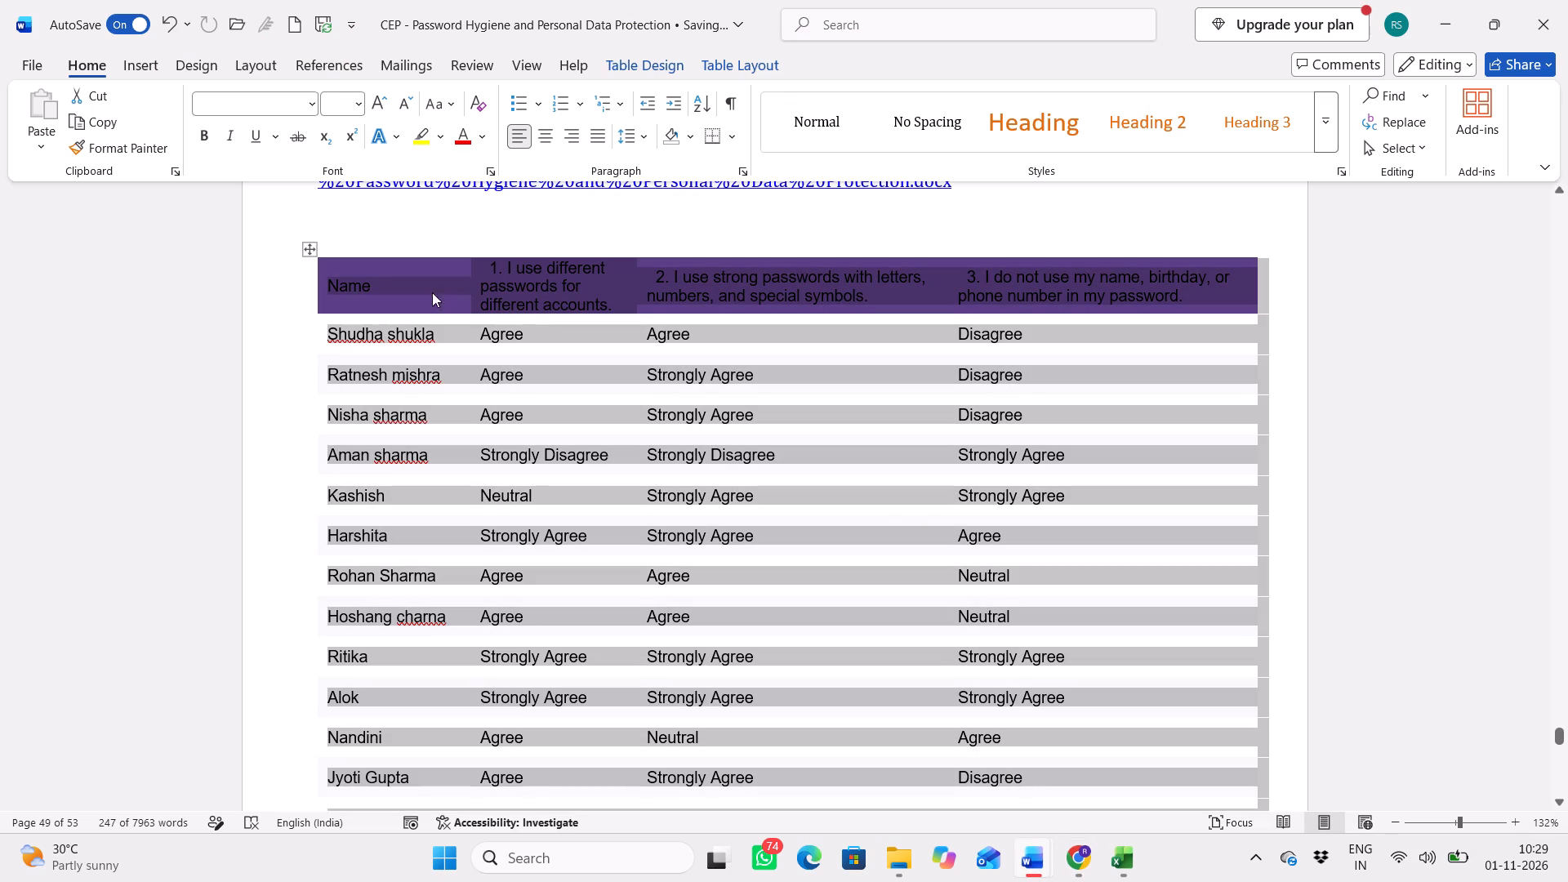
key(alt+Tab)
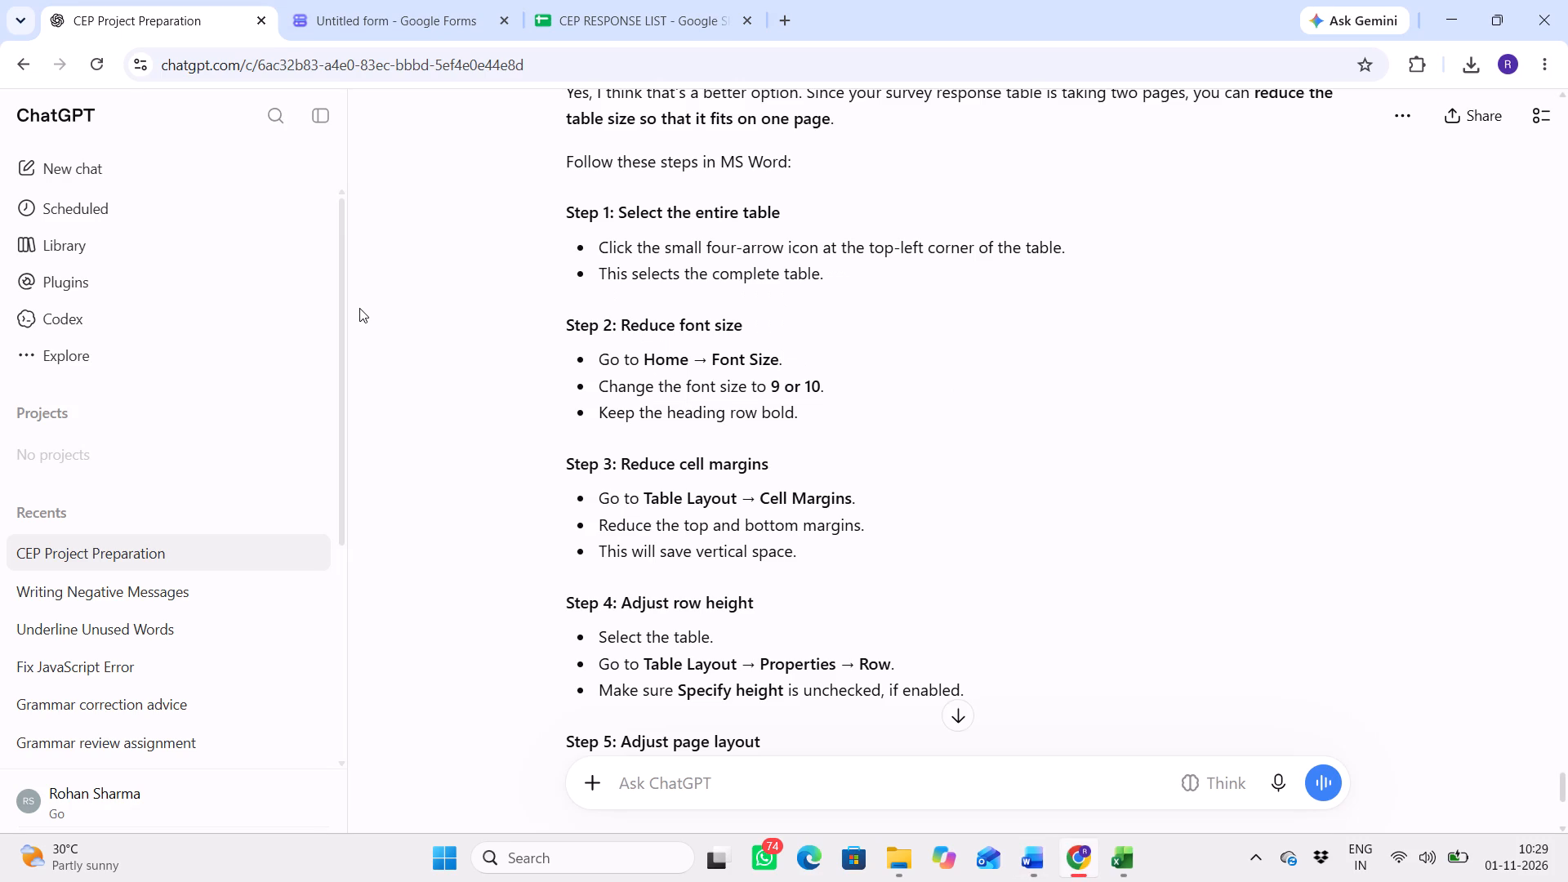
key(alt+Tab)
Make the survey table's heading row bold and set its font to Times New Roman.
click(187, 403)
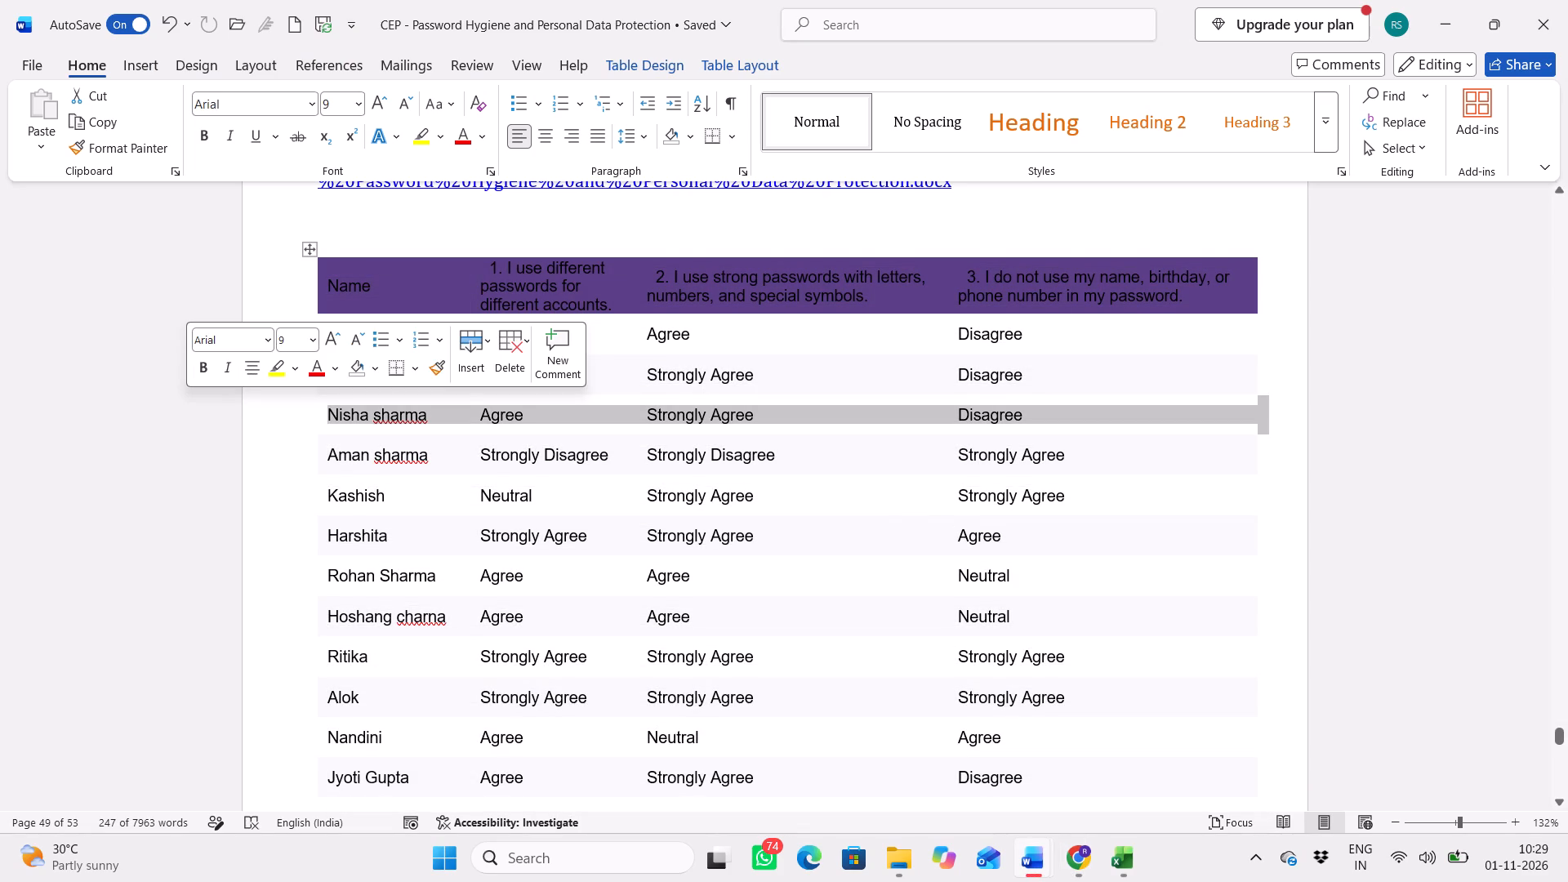
drag(327, 281, 1169, 291)
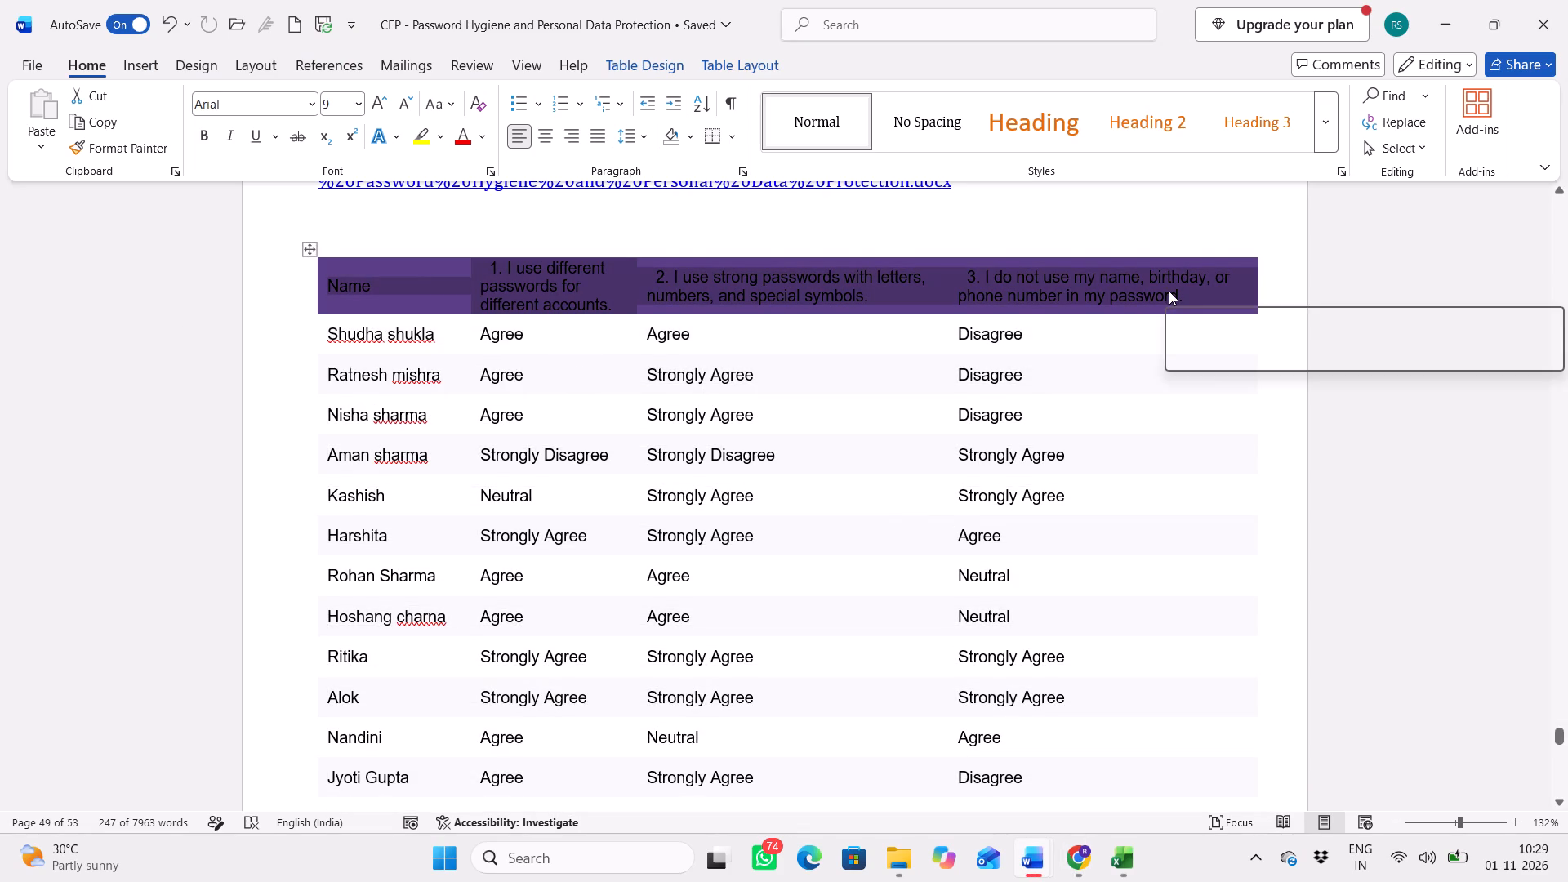
right_click(1227, 300)
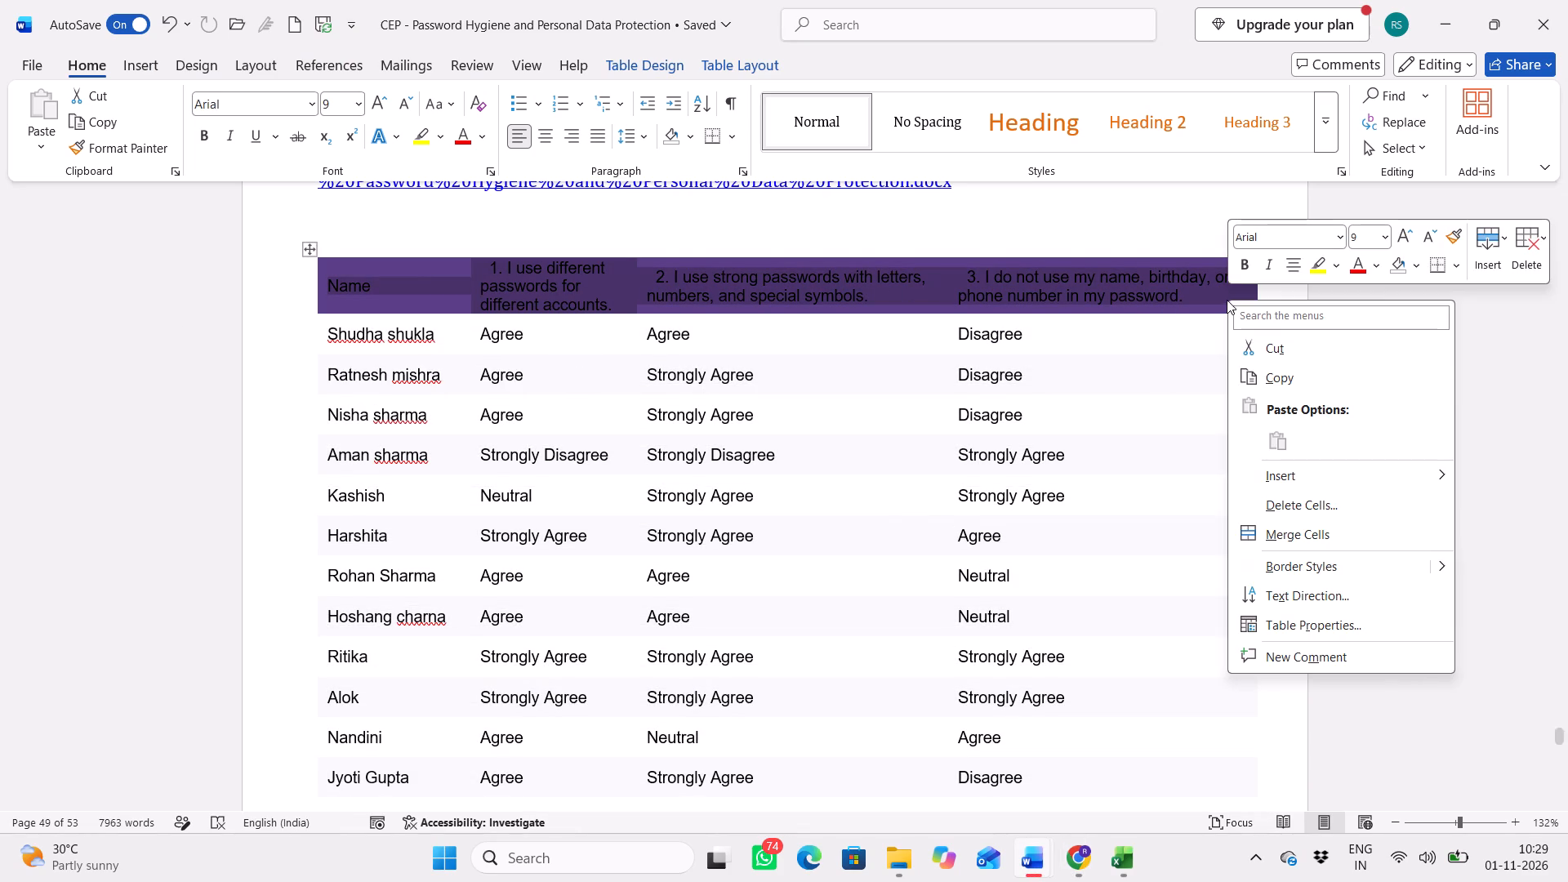
click(1249, 268)
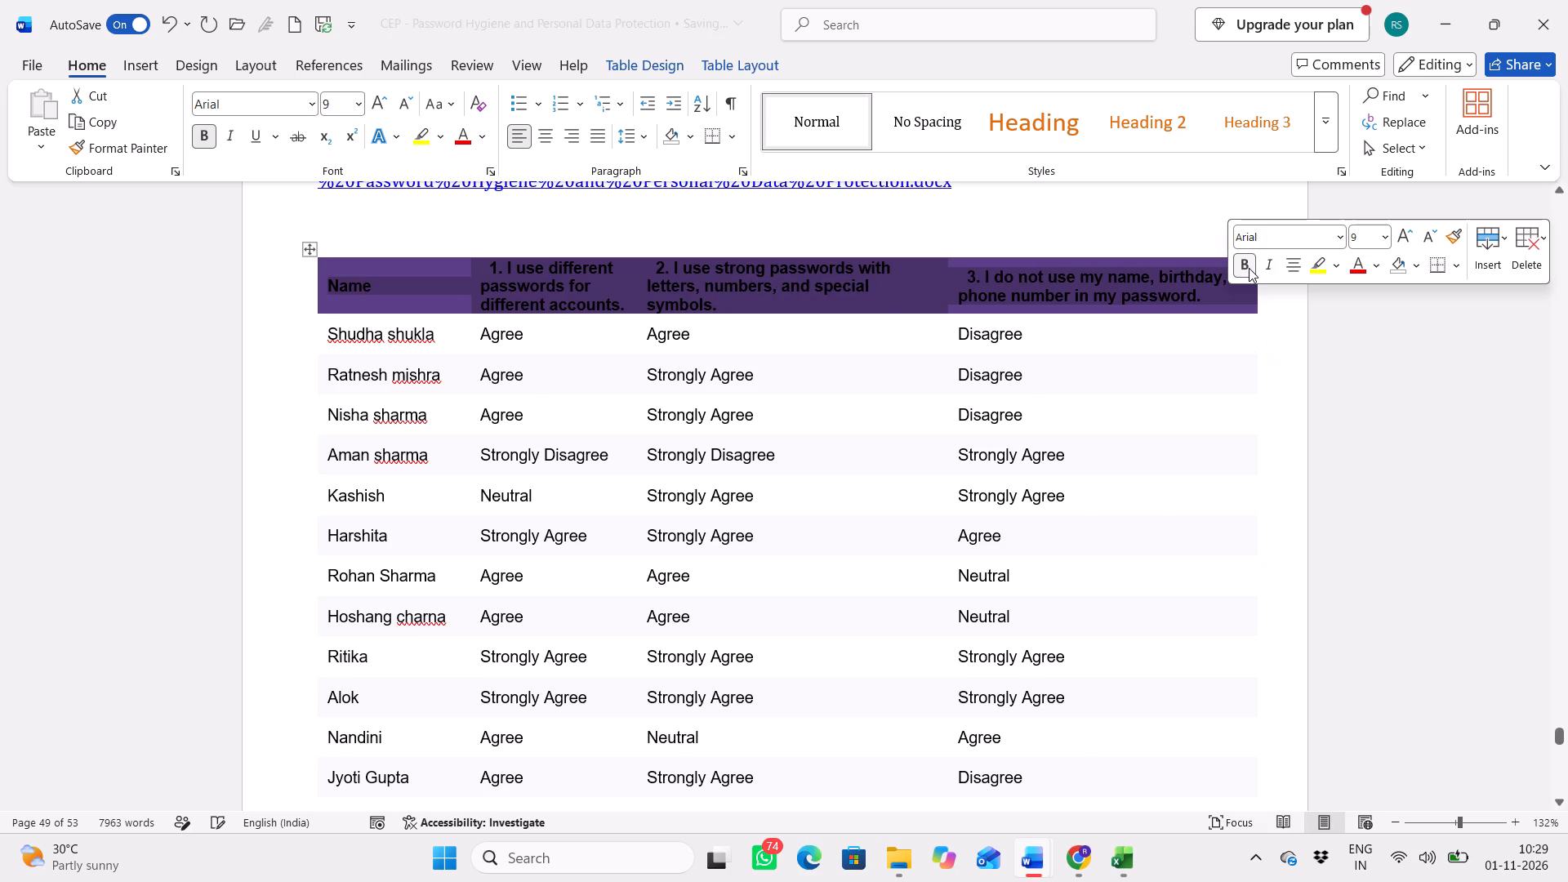
click(1340, 238)
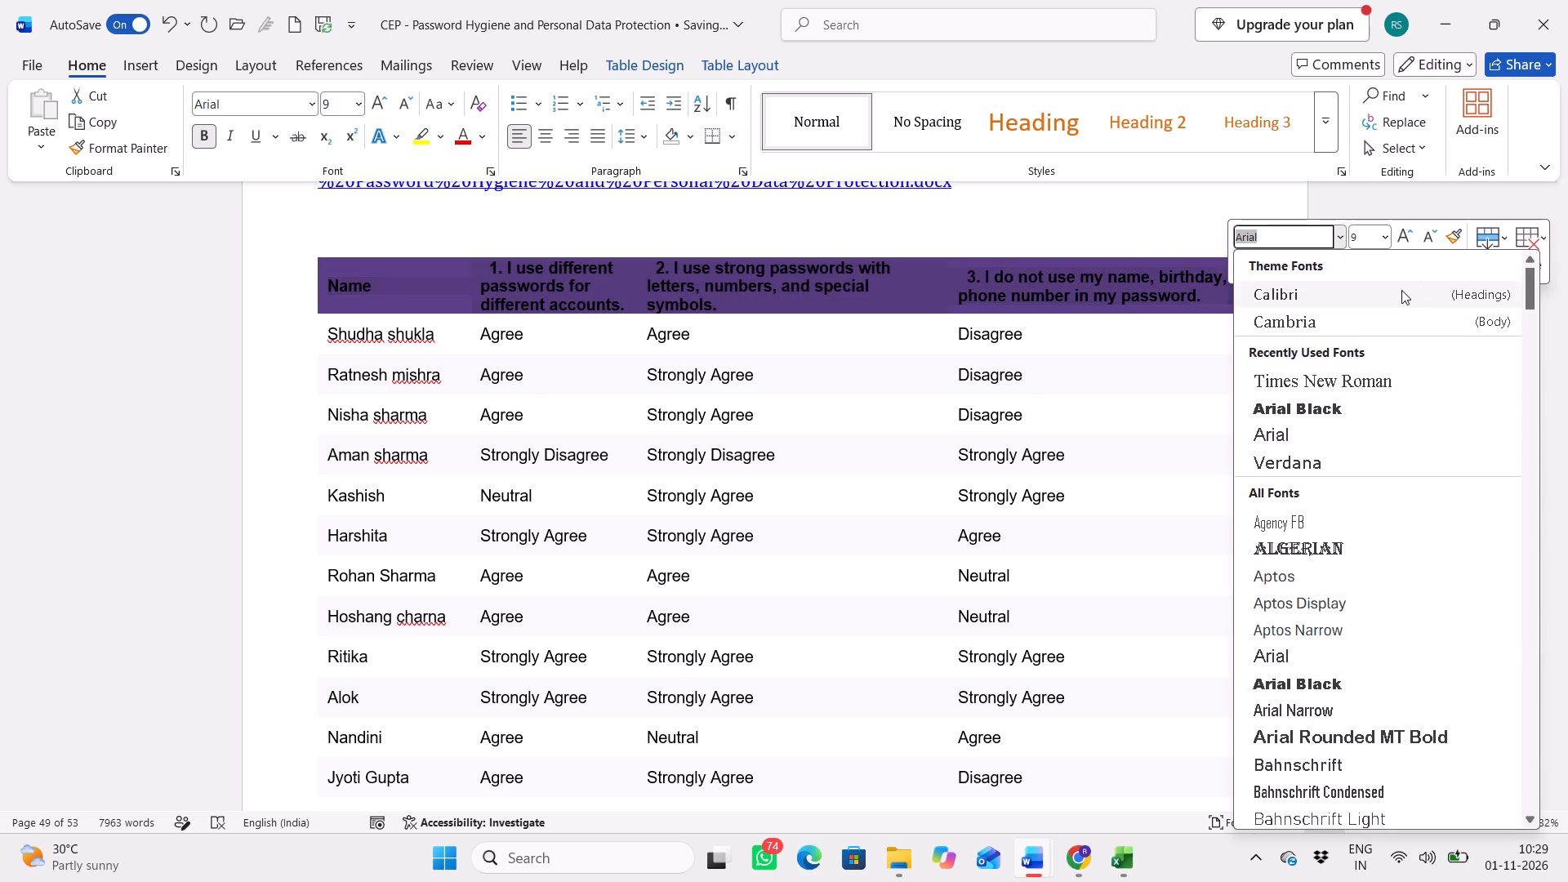
click(1370, 377)
click(1347, 354)
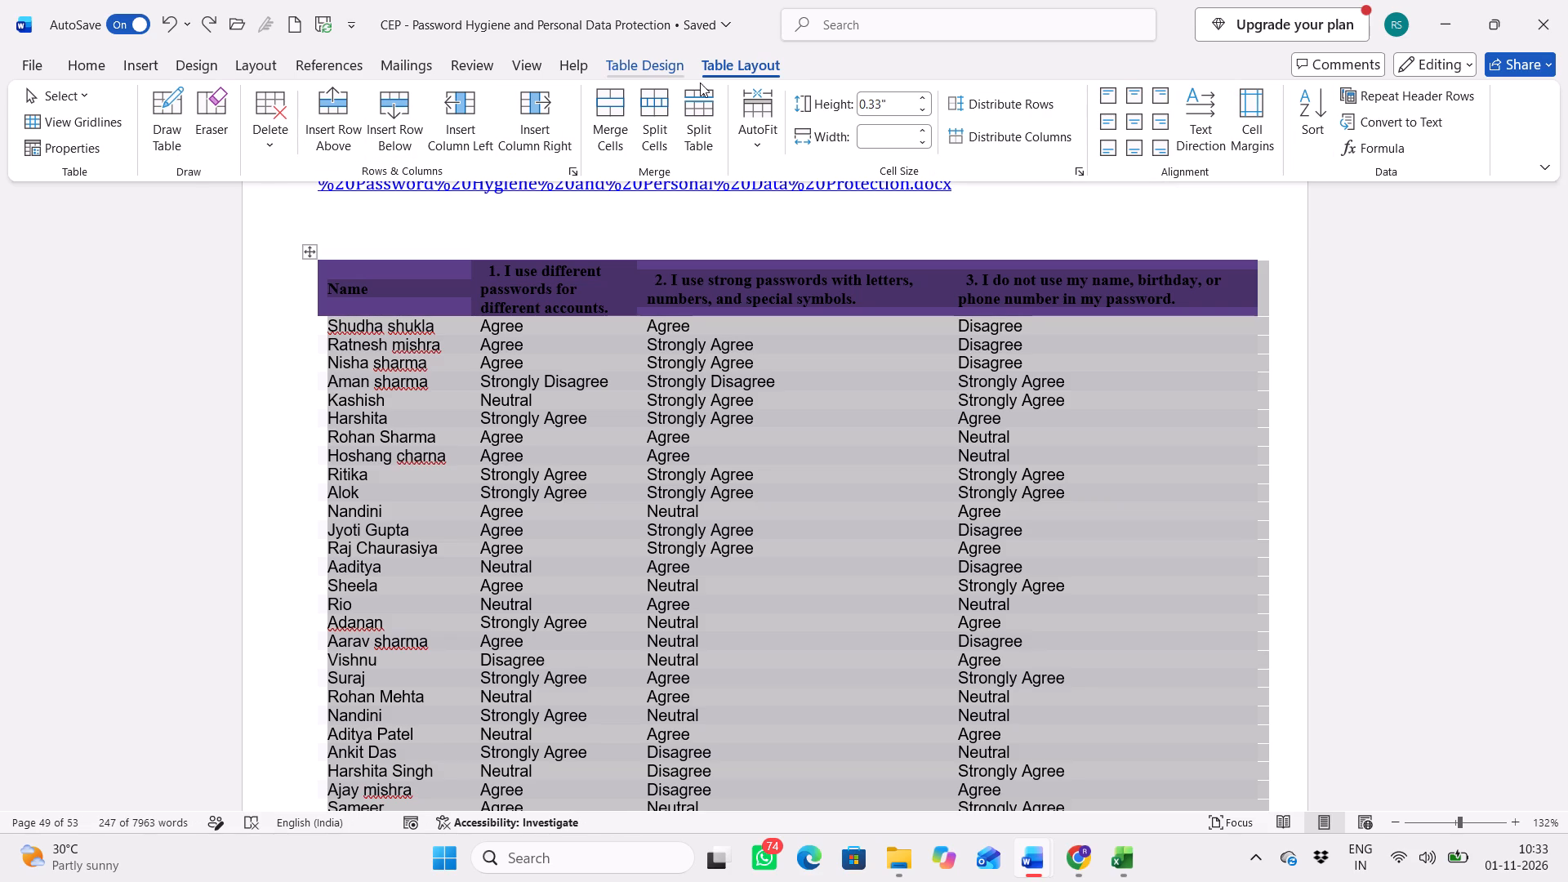
click(862, 20)
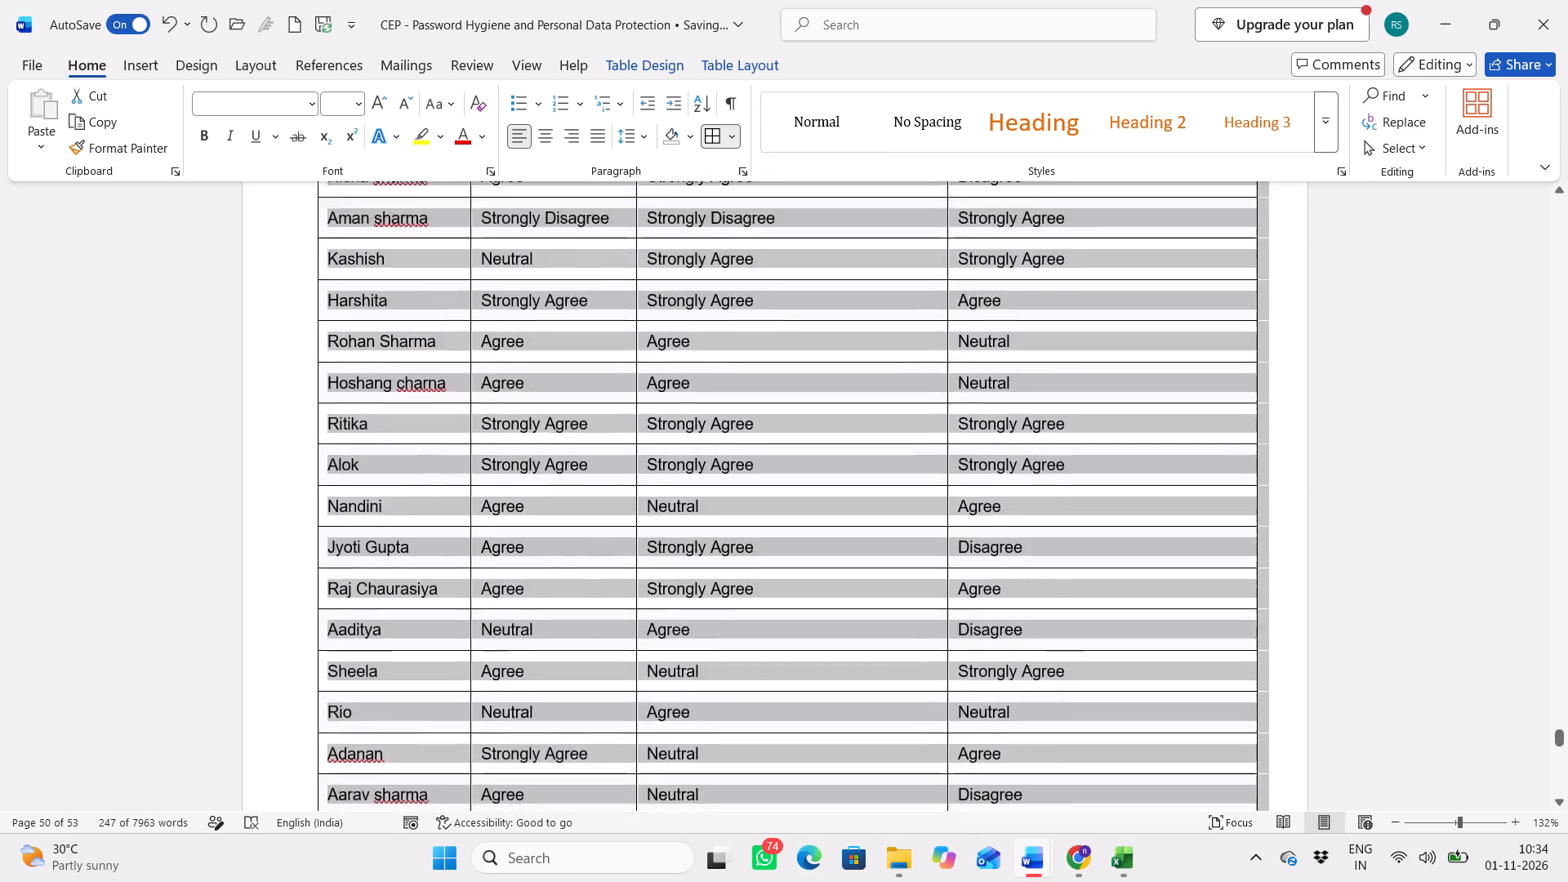
scroll(787, 304, up, 4)
click(1463, 430)
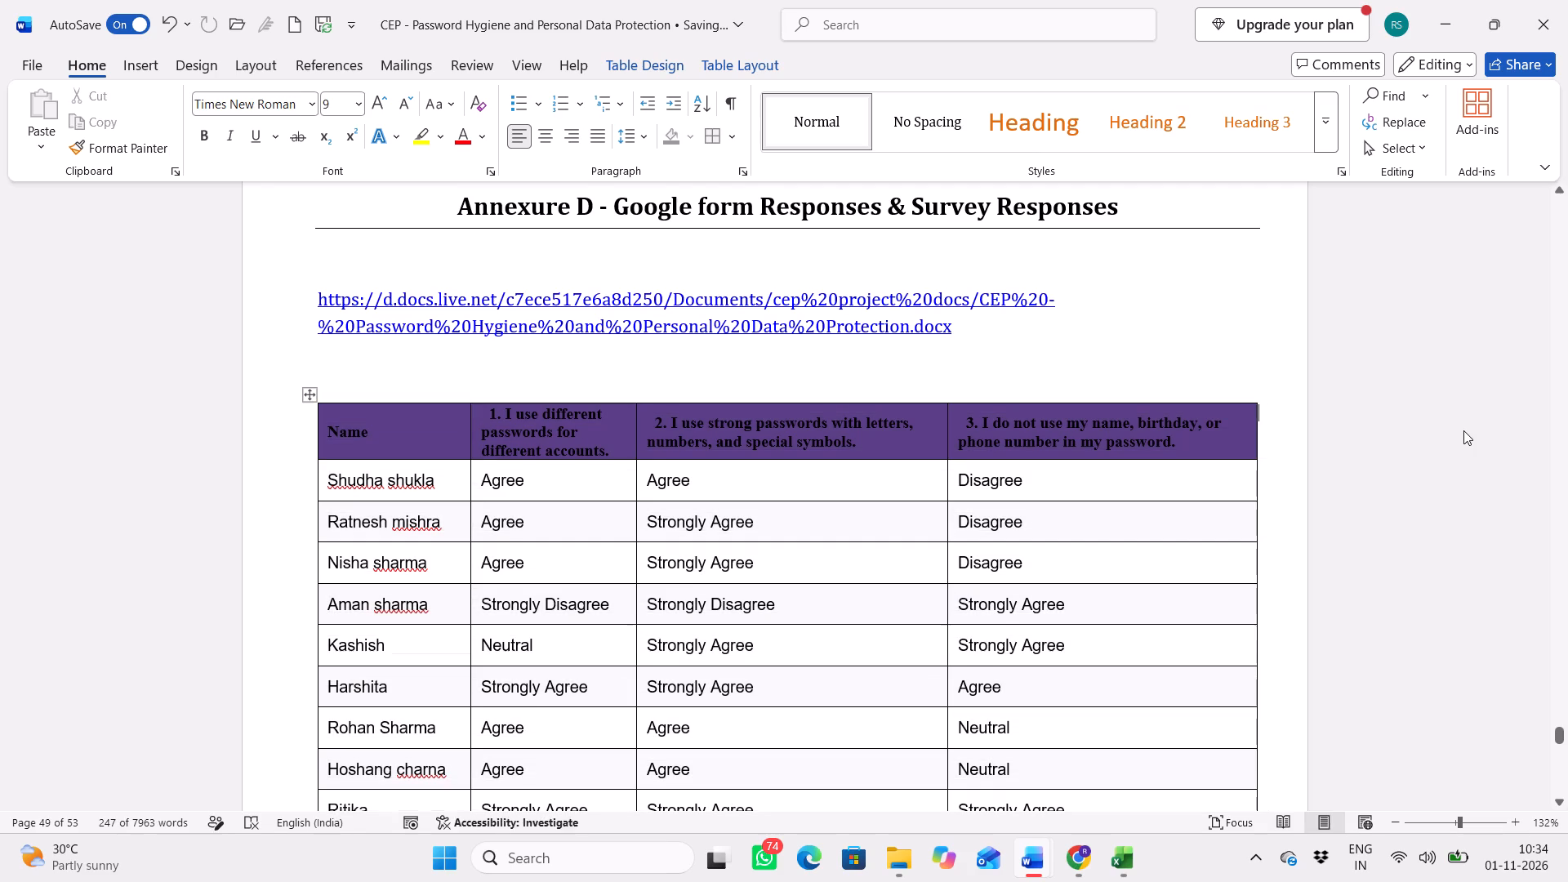
Examine the bordered survey table from its heading row to its last row, including where it splits across pages.
scroll(1307, 454, down, 4)
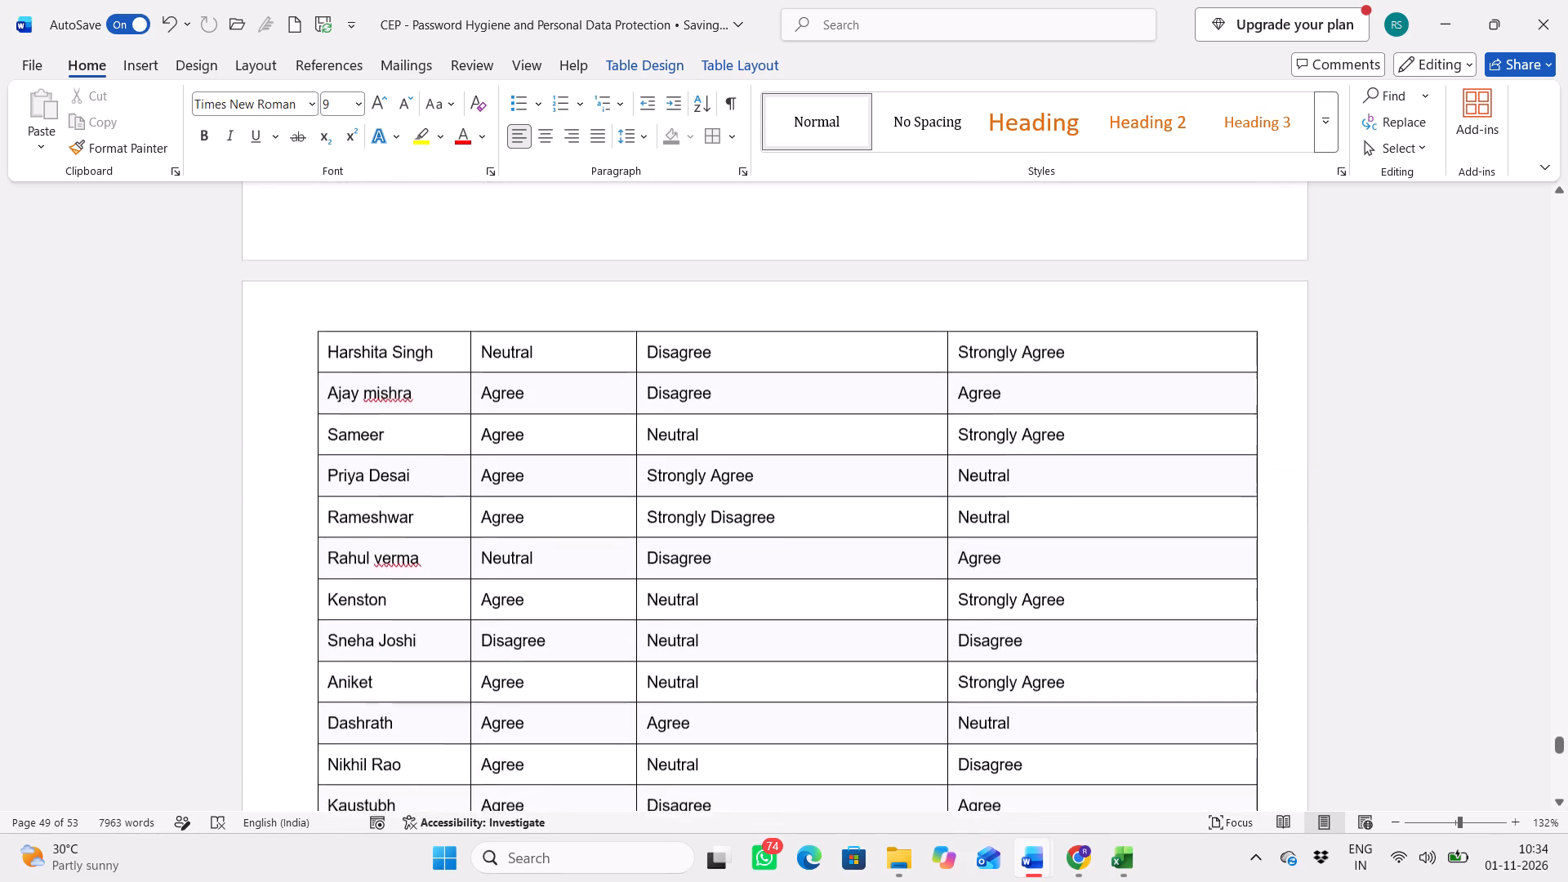
scroll(1307, 454, down, 3)
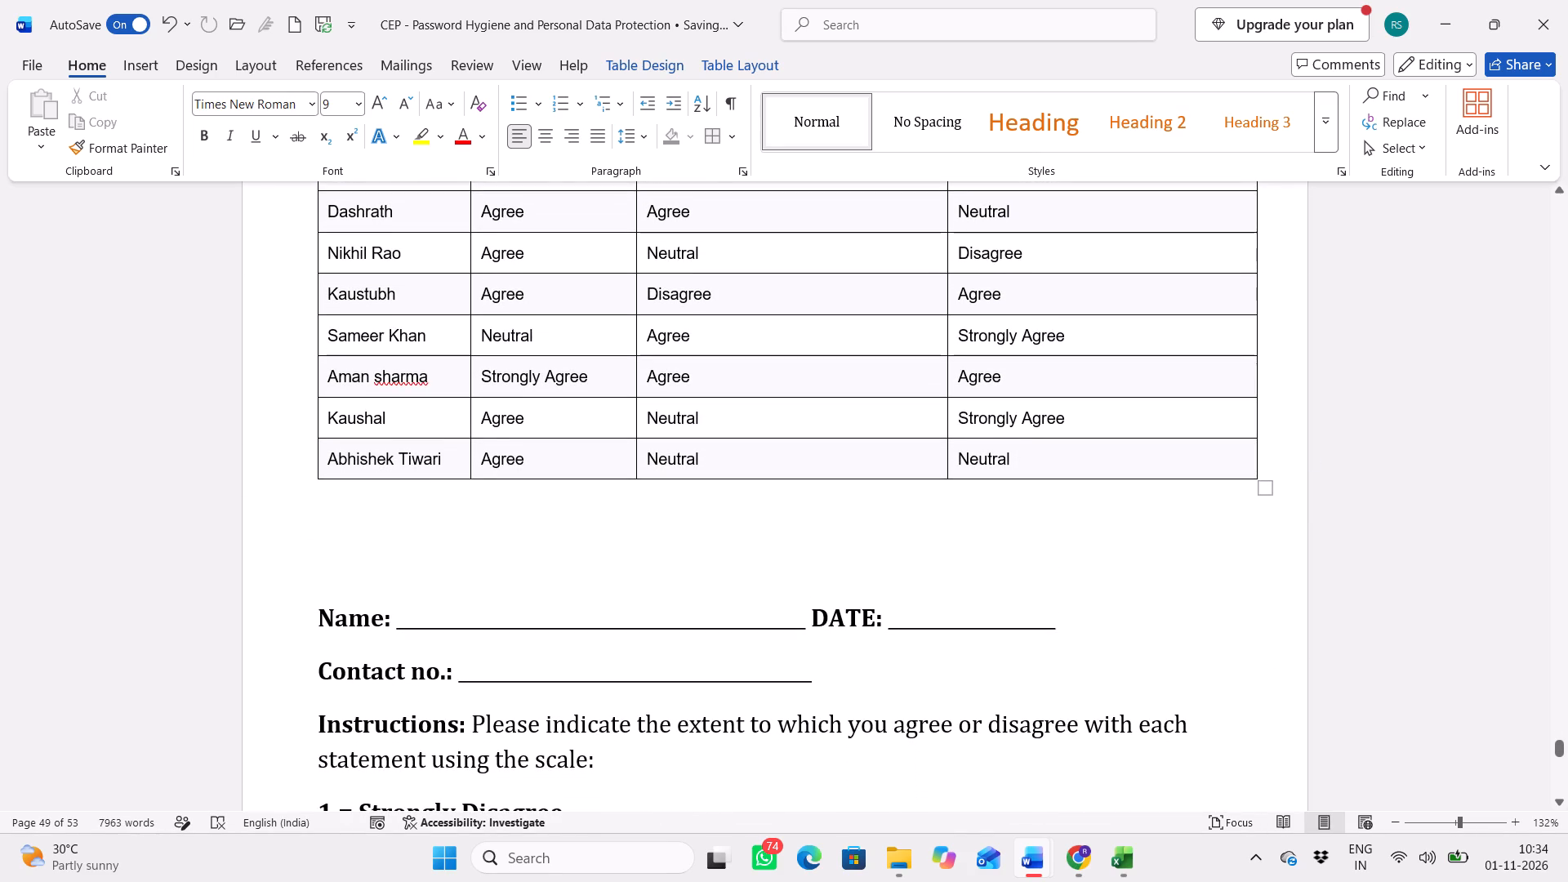
scroll(1307, 454, up, 5)
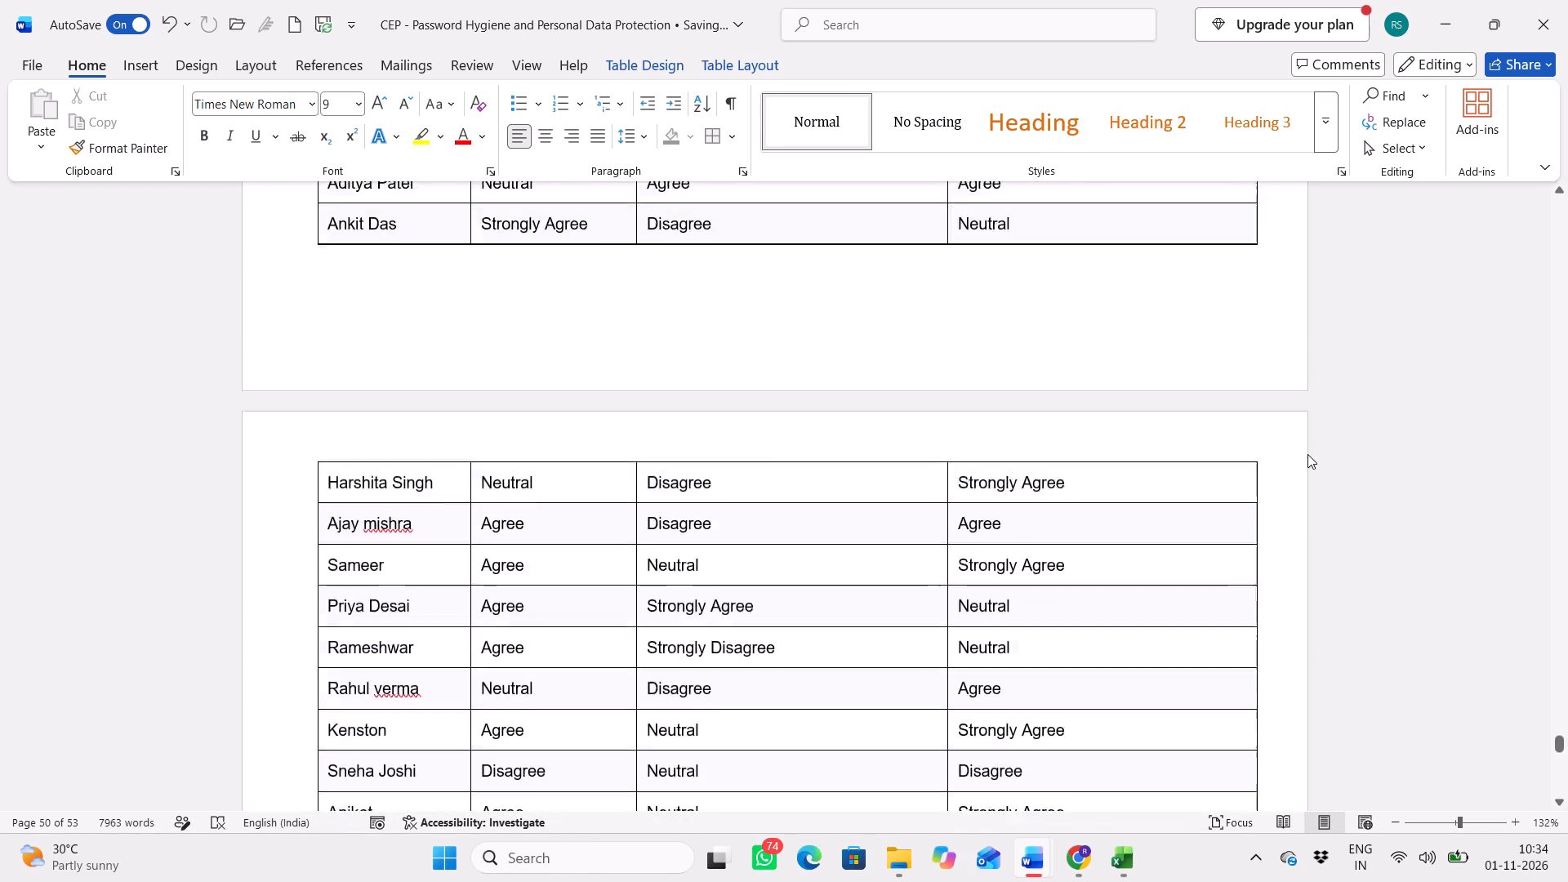
scroll(1307, 454, up, 4)
scroll(1307, 454, down, 1)
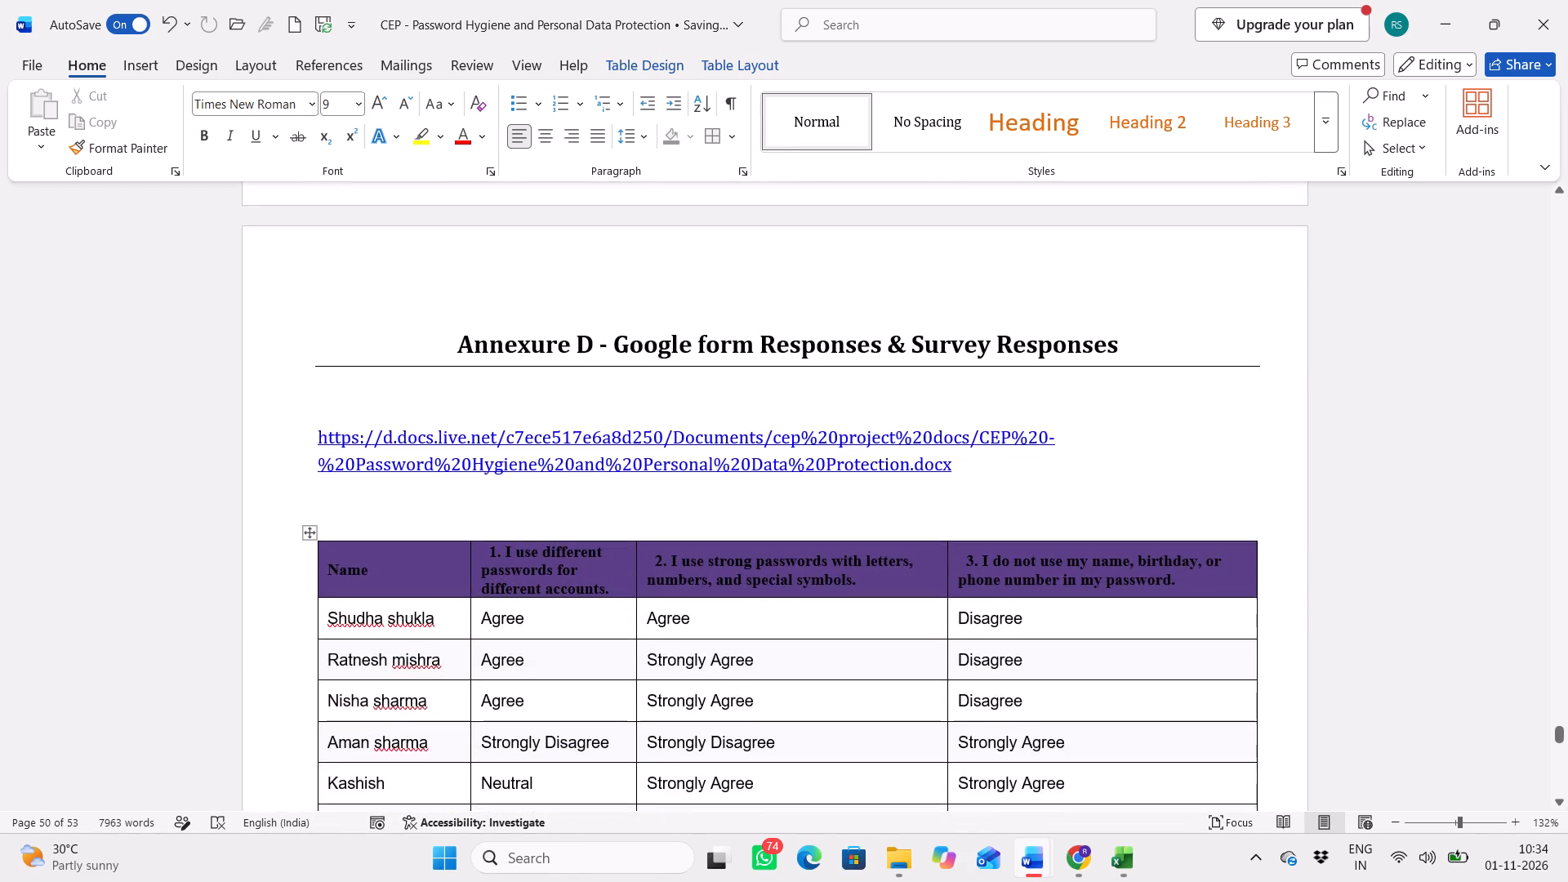
scroll(1307, 454, down, 1)
scroll(1393, 531, down, 2)
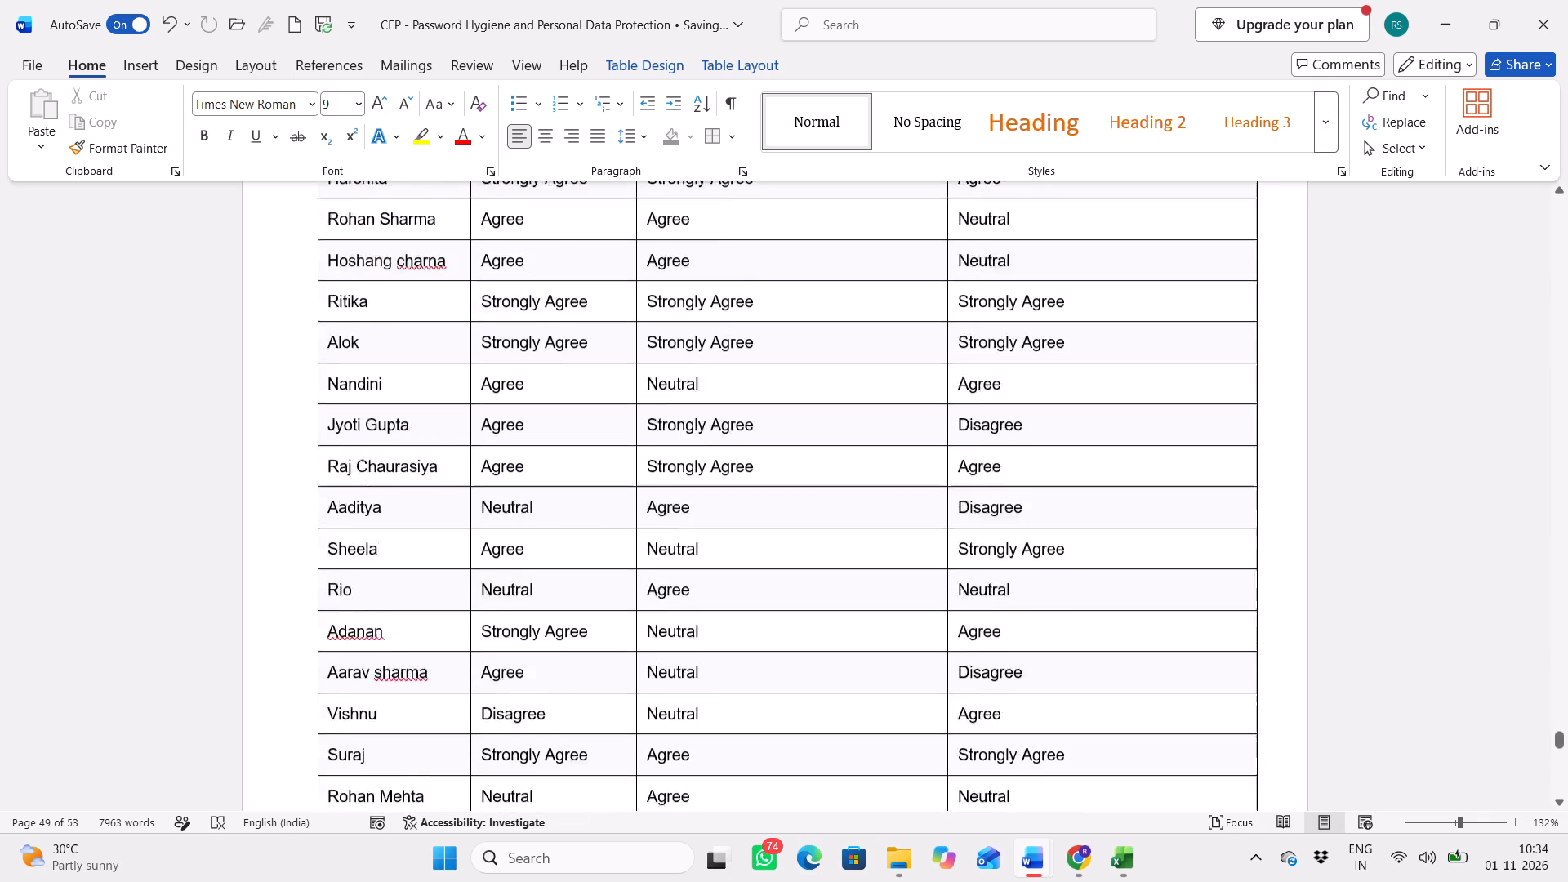
scroll(1393, 531, down, 1)
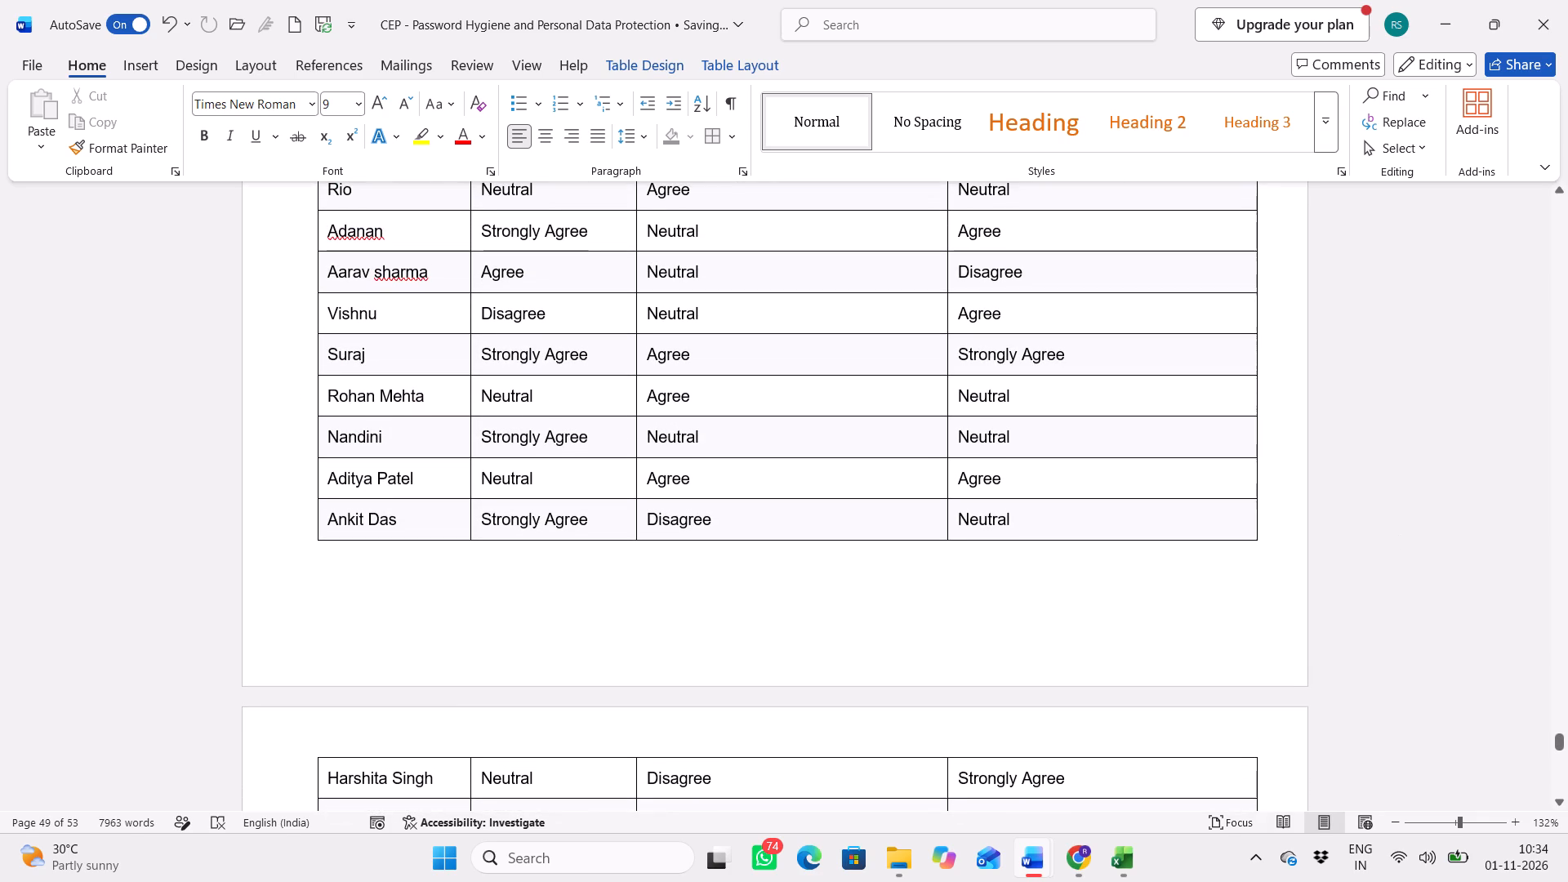
scroll(477, 373, up, 1)
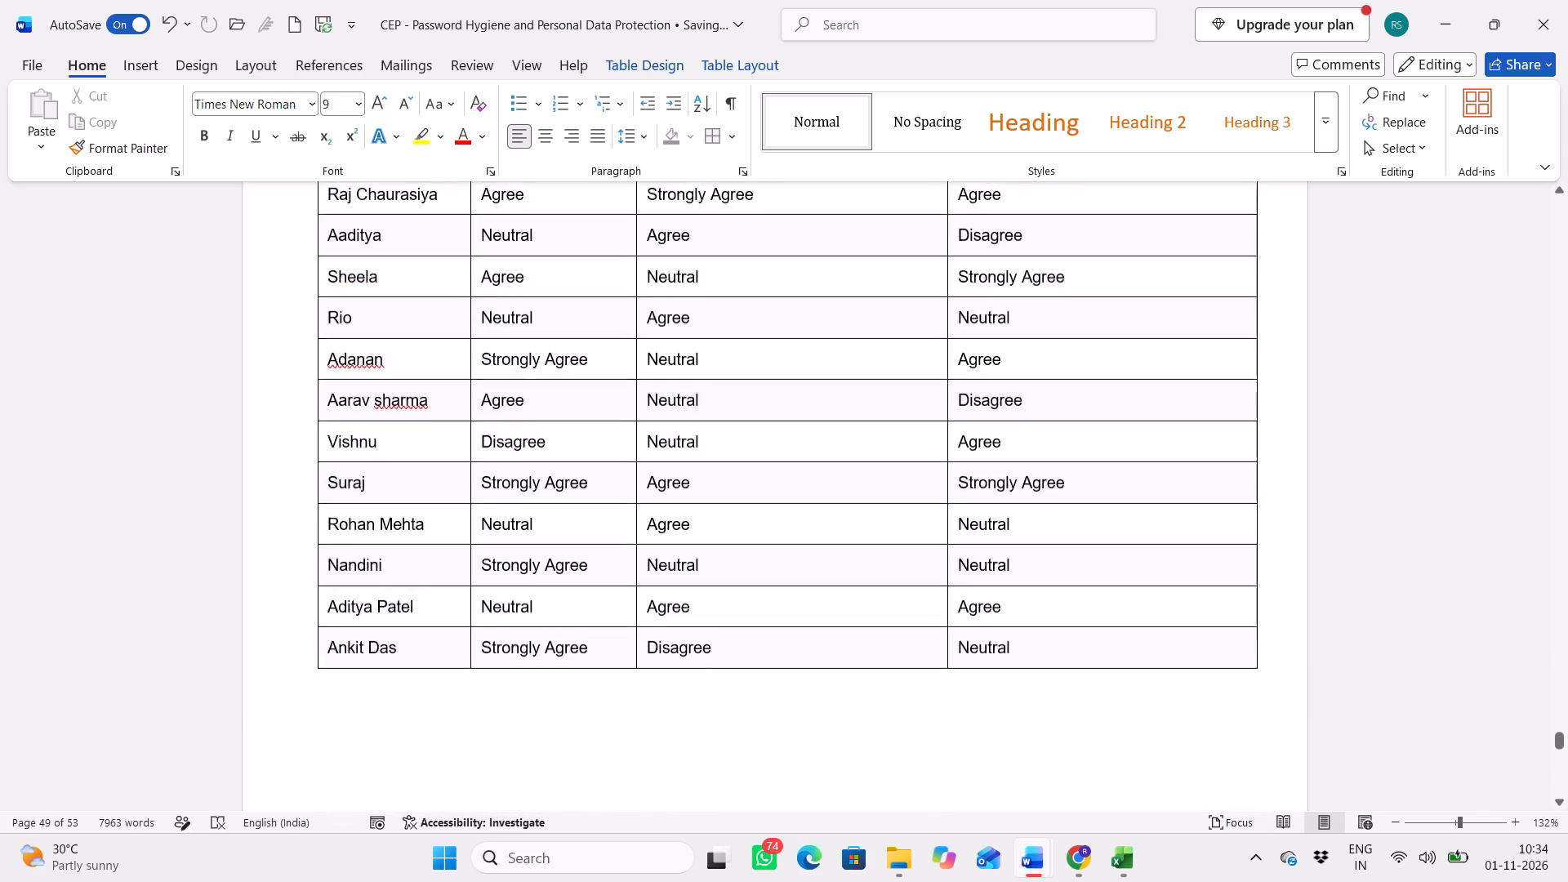
scroll(477, 373, up, 1)
Correct the spelling of the name Adanan to Adnan in the survey table's Name column.
click(415, 451)
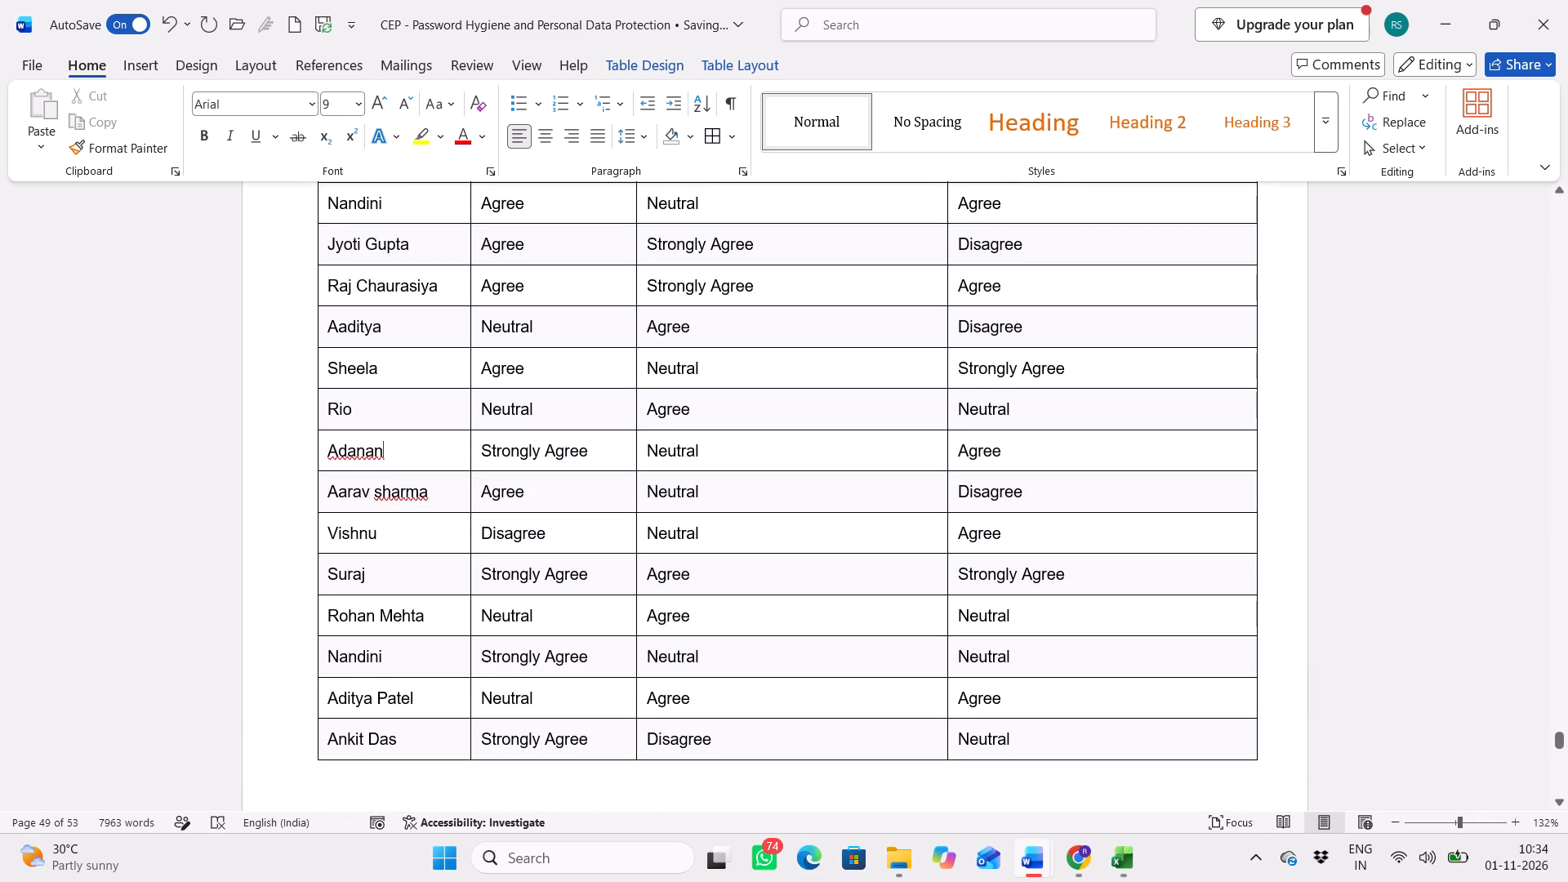
key(BackSpace)
key(BackSpace)
key(BackSpace)
key(BackSpace)
text(nan)
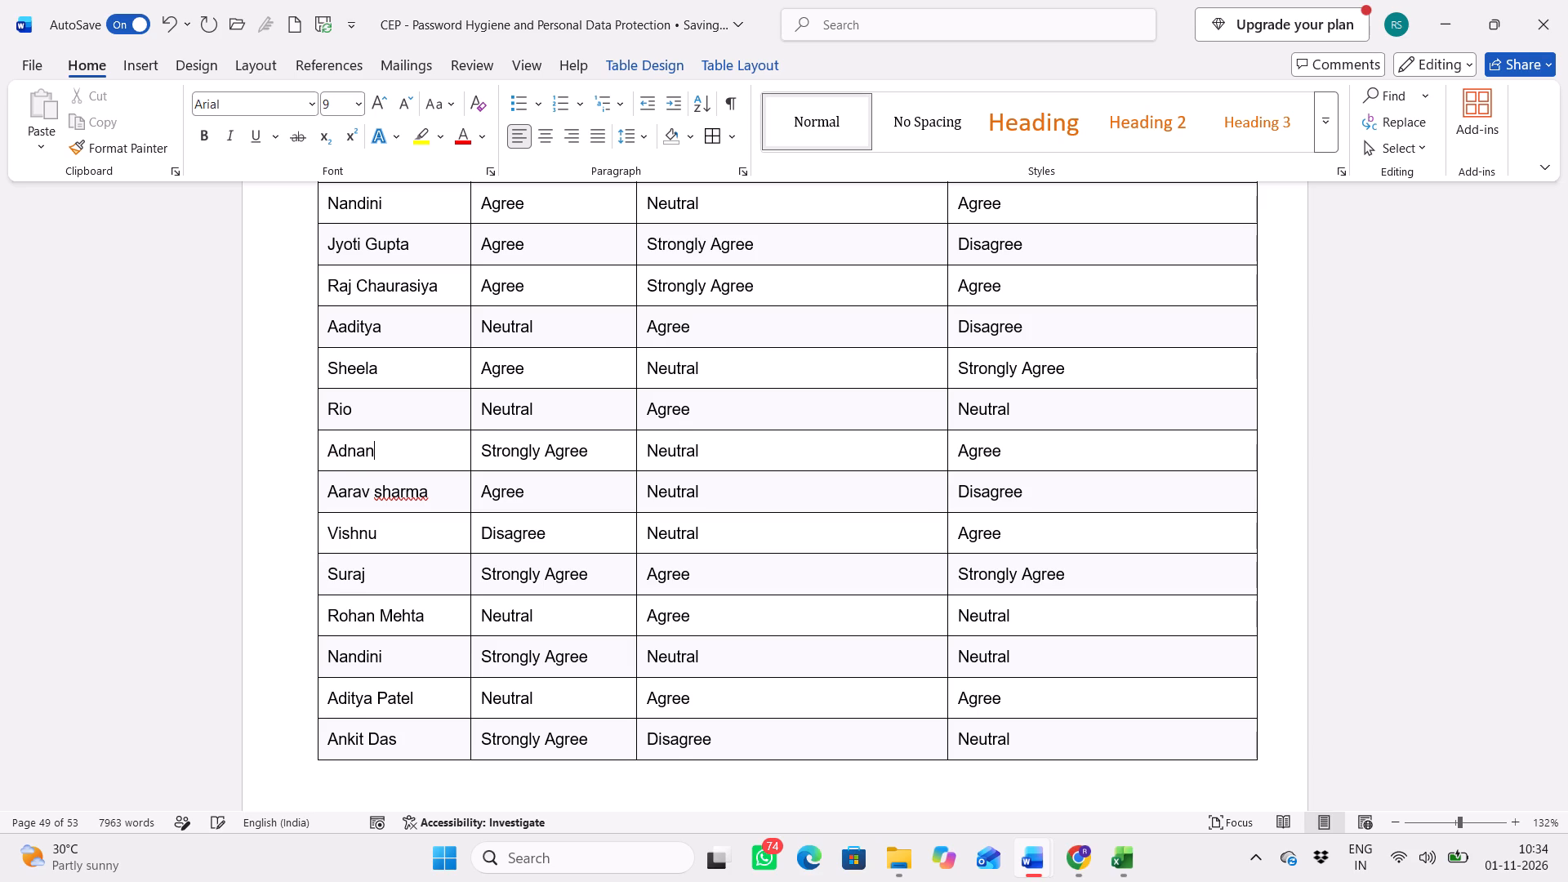
scroll(415, 451, up, 1)
scroll(200, 621, up, 1)
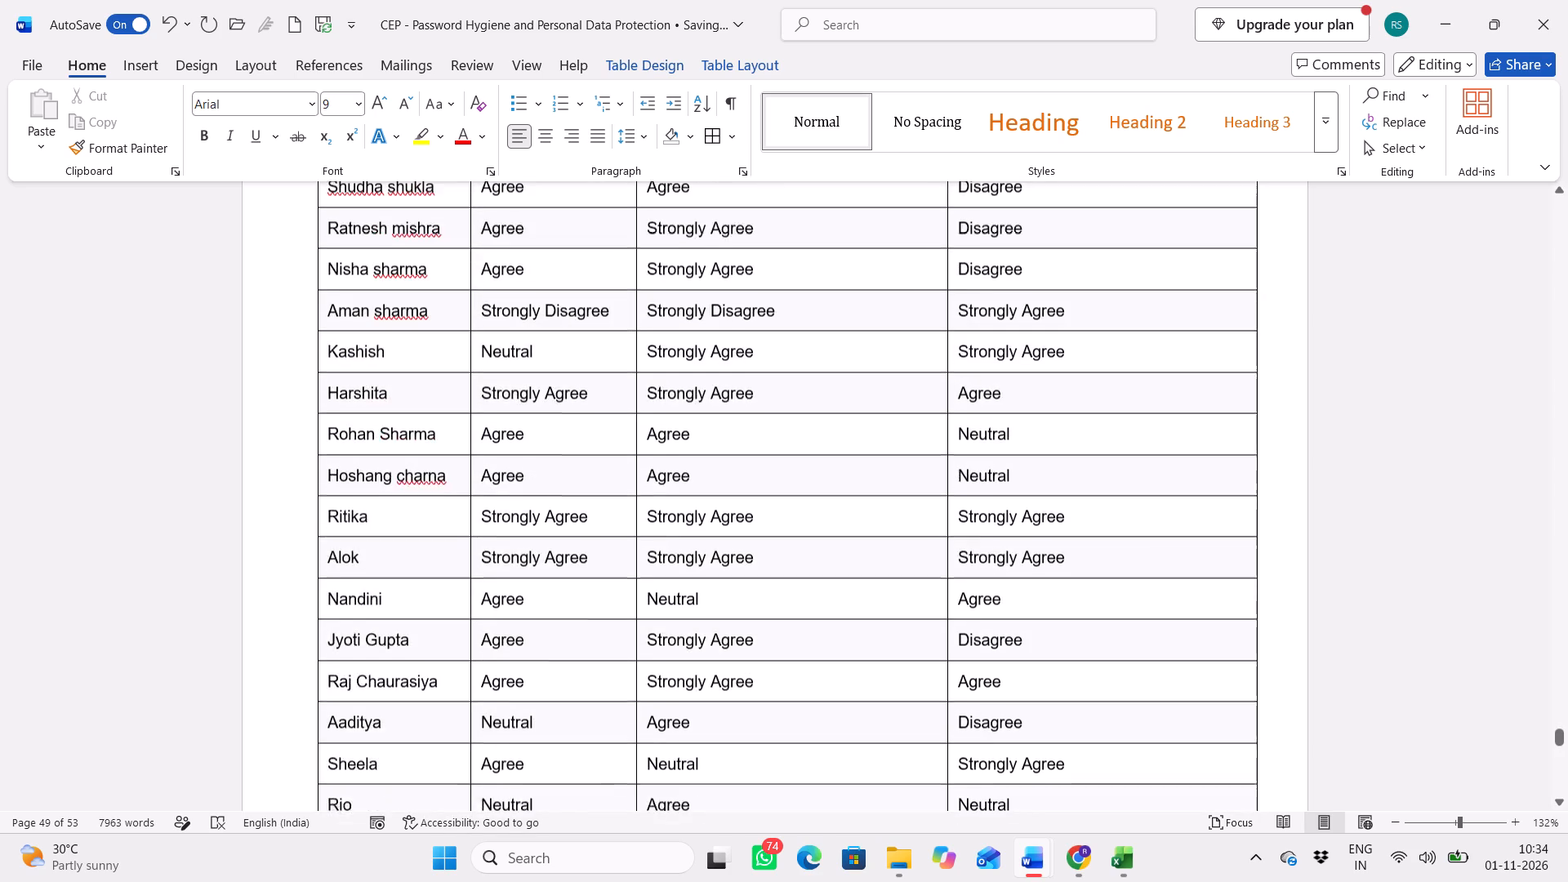
scroll(209, 630, up, 1)
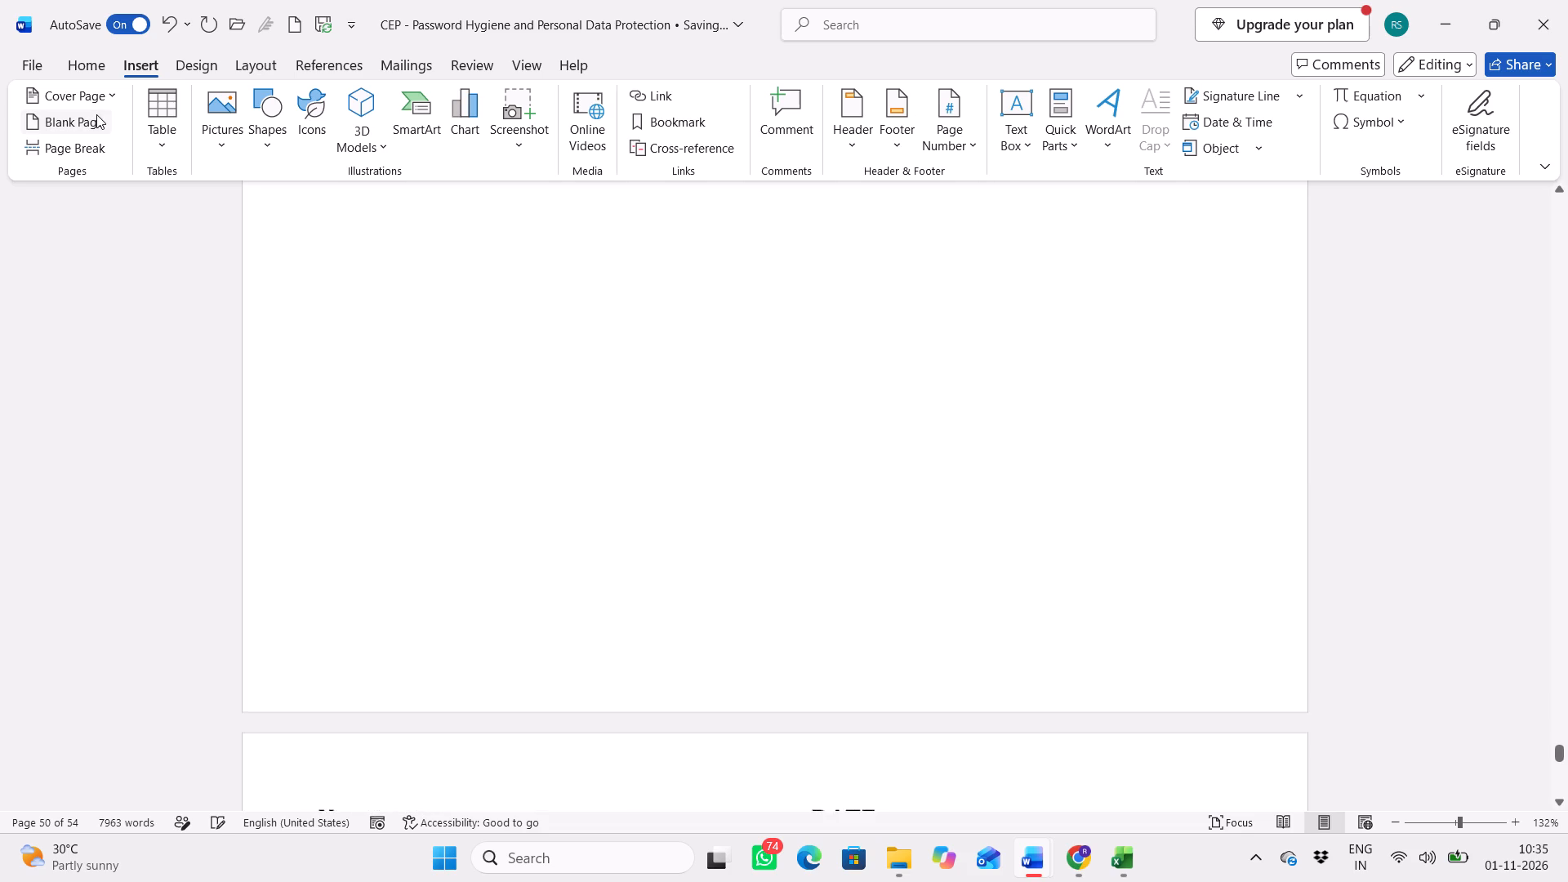
Paste the copied response columns for questions 4 to 7 at the start of the blank page after the survey table.
scroll(465, 366, right, 1)
scroll(465, 366, up, 2)
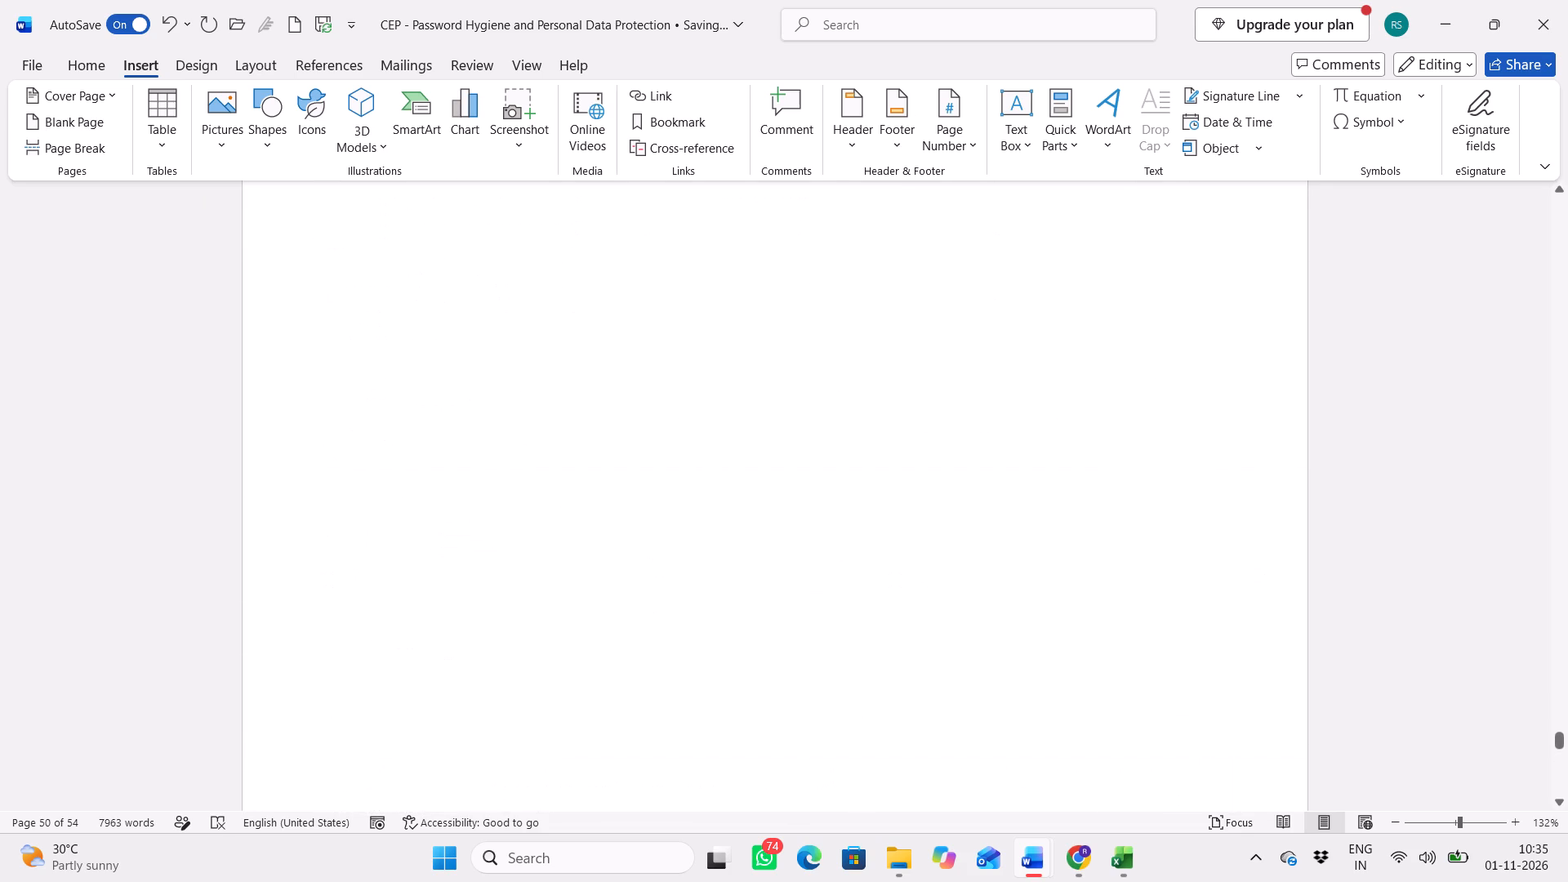
scroll(465, 366, up, 8)
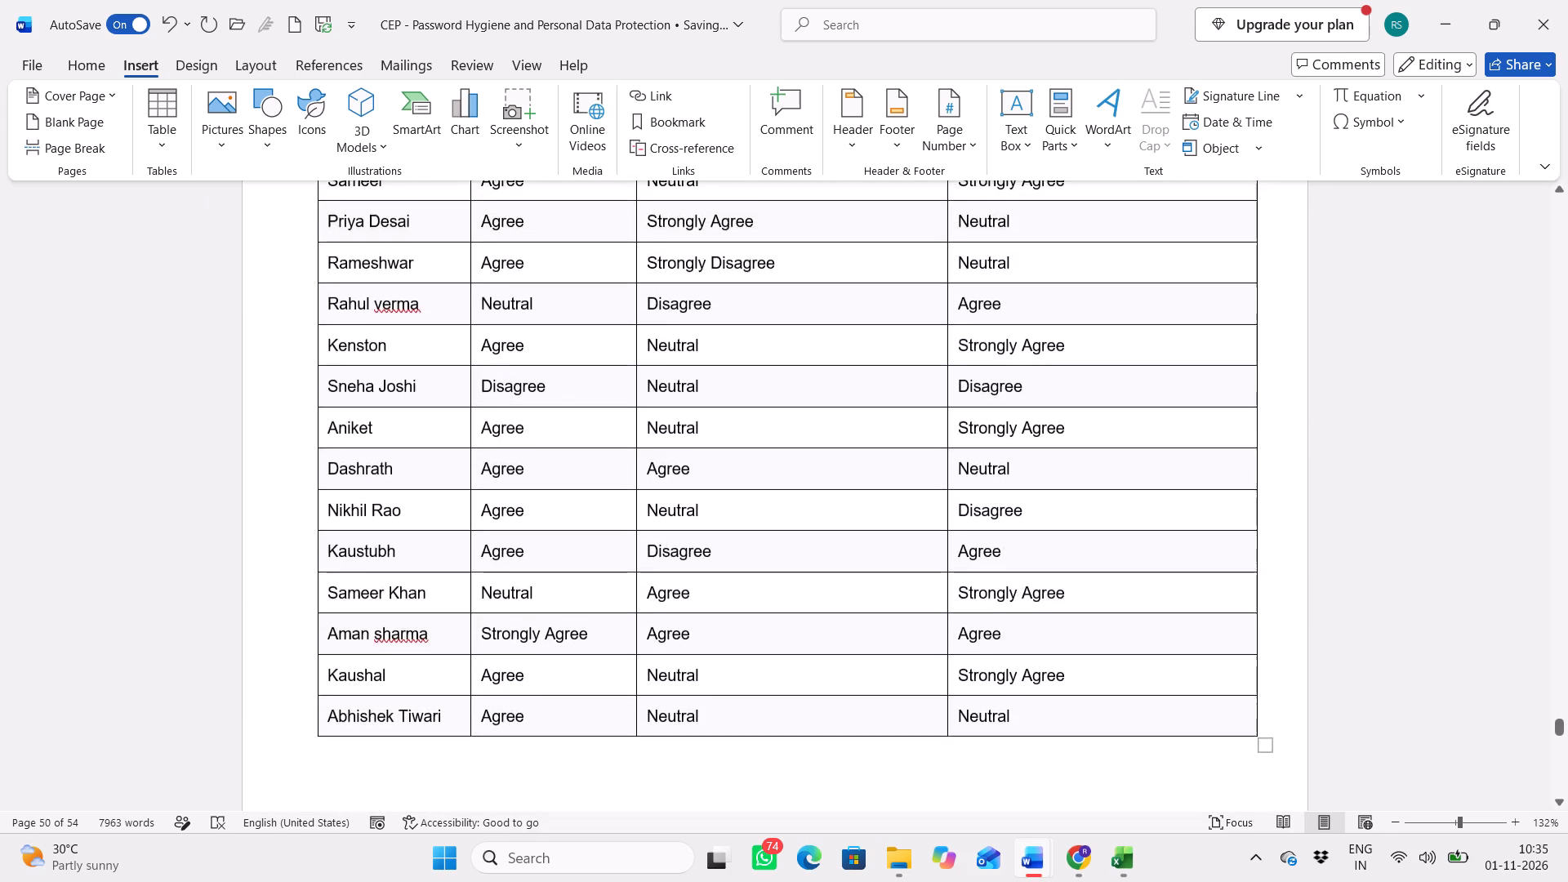
scroll(465, 366, down, 3)
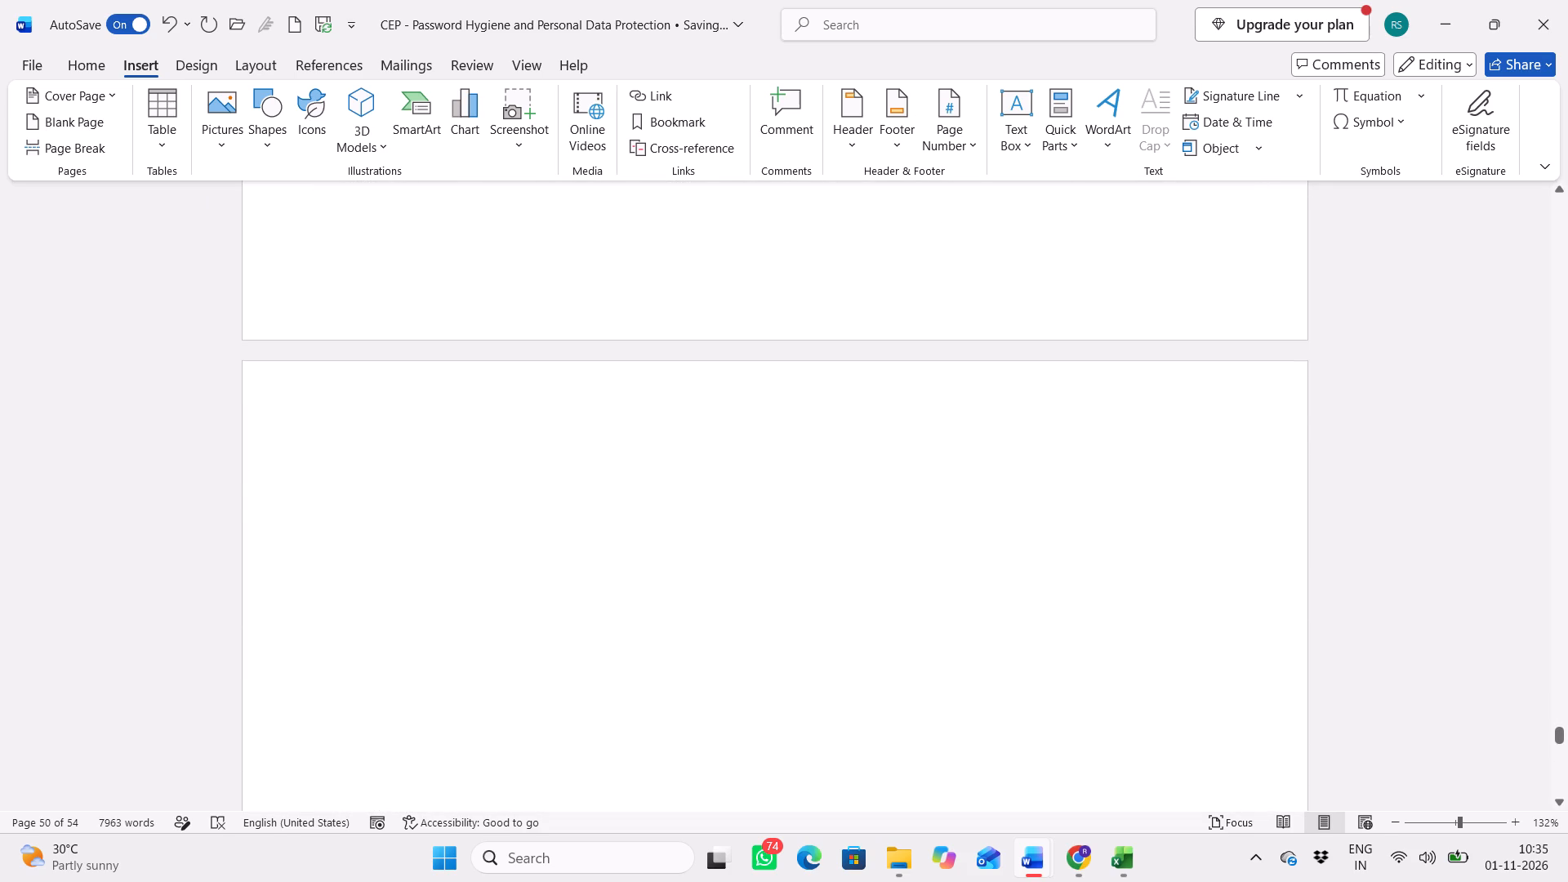
click(327, 408)
click(327, 408)
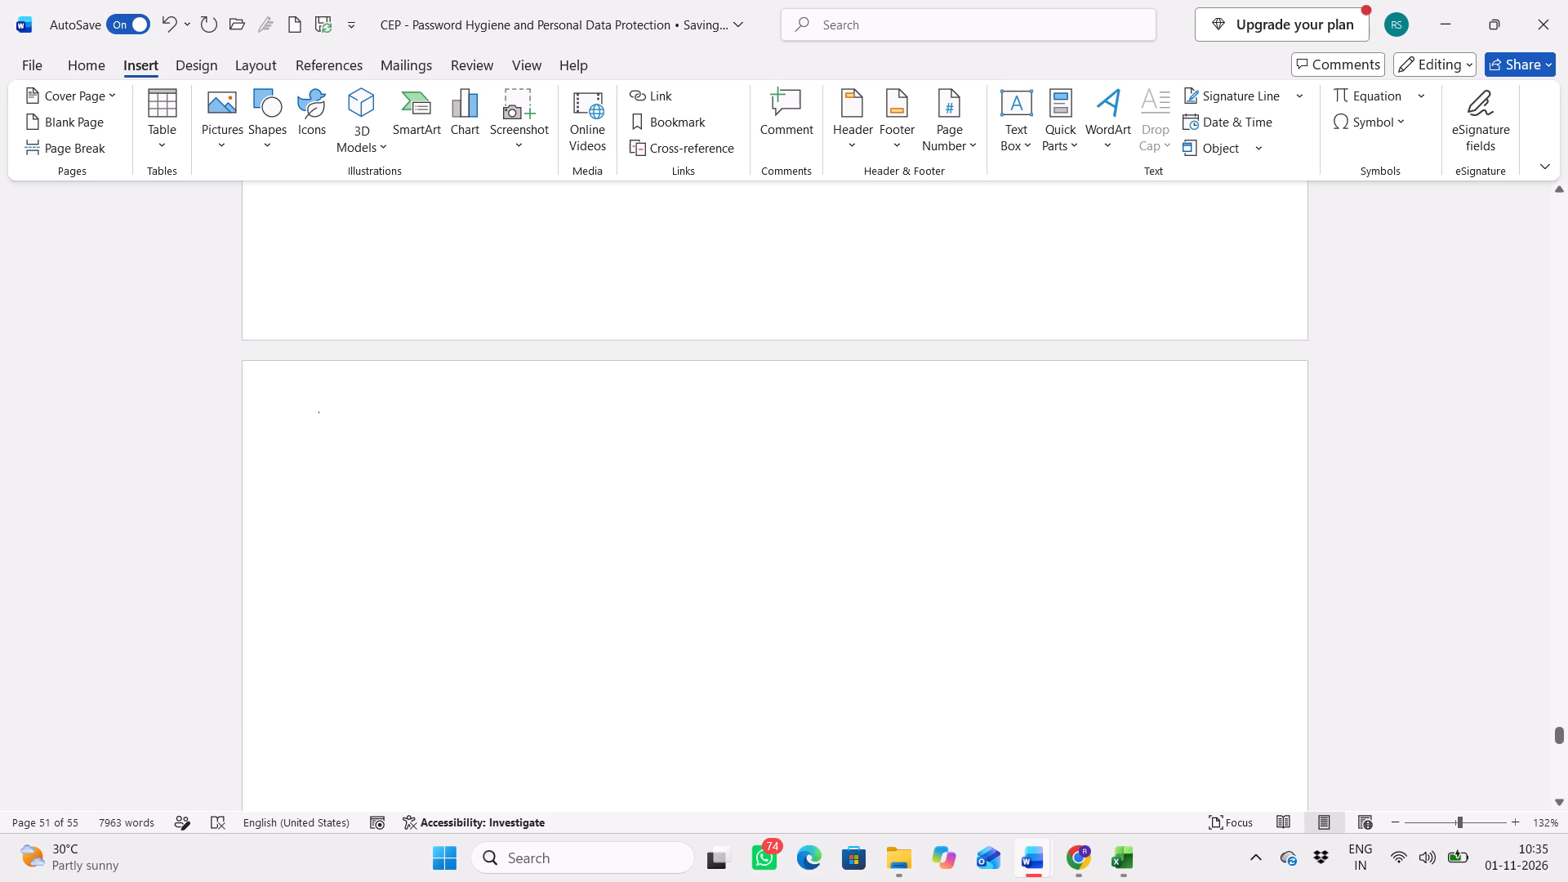
key(ctrl+v)
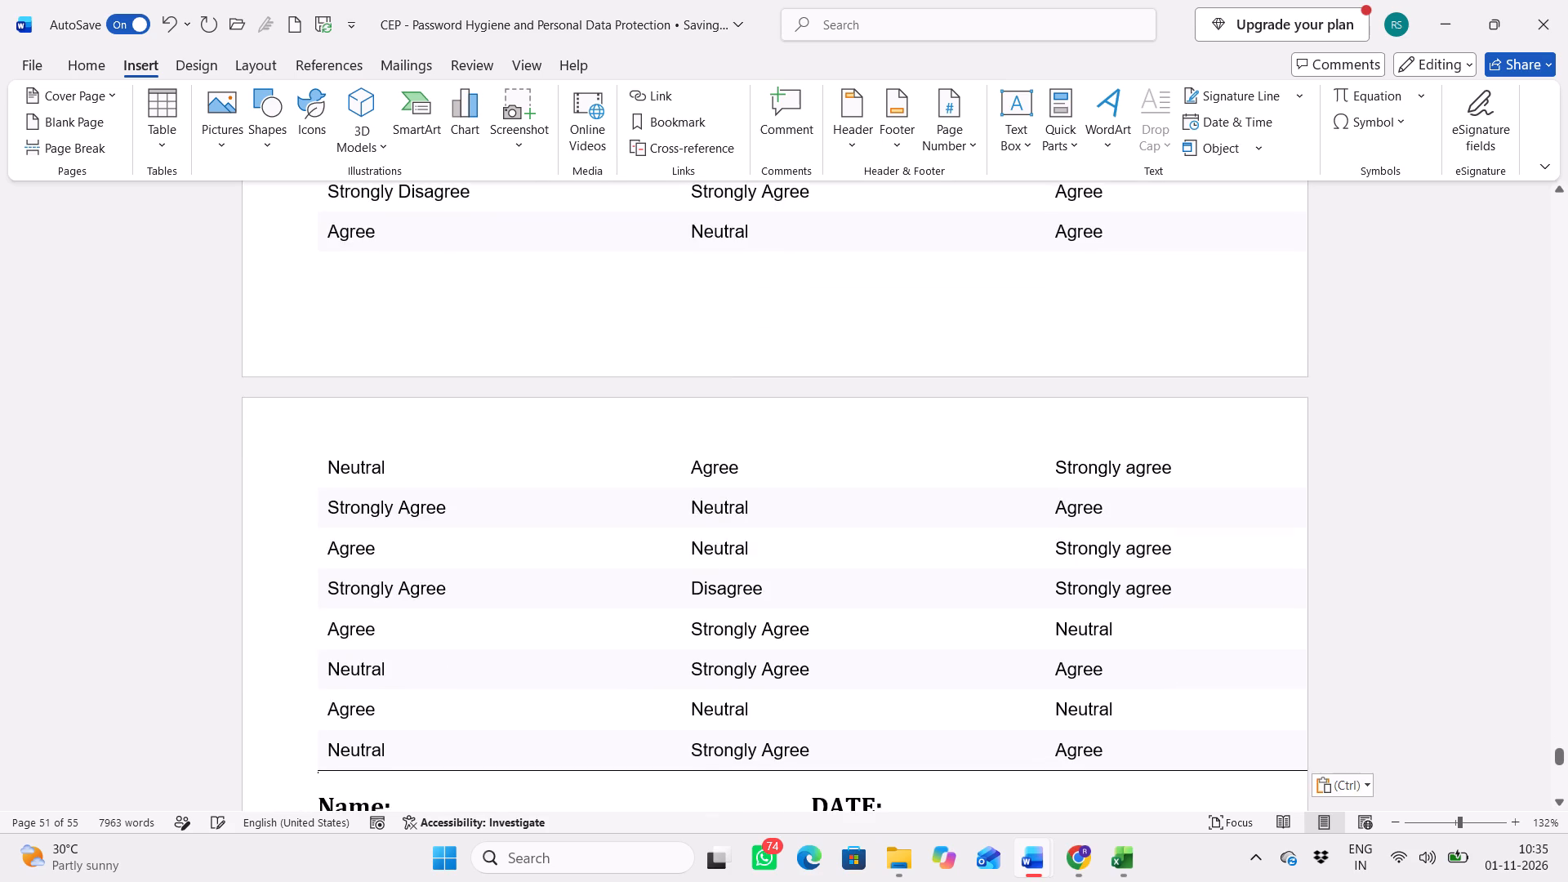
scroll(376, 448, up, 6)
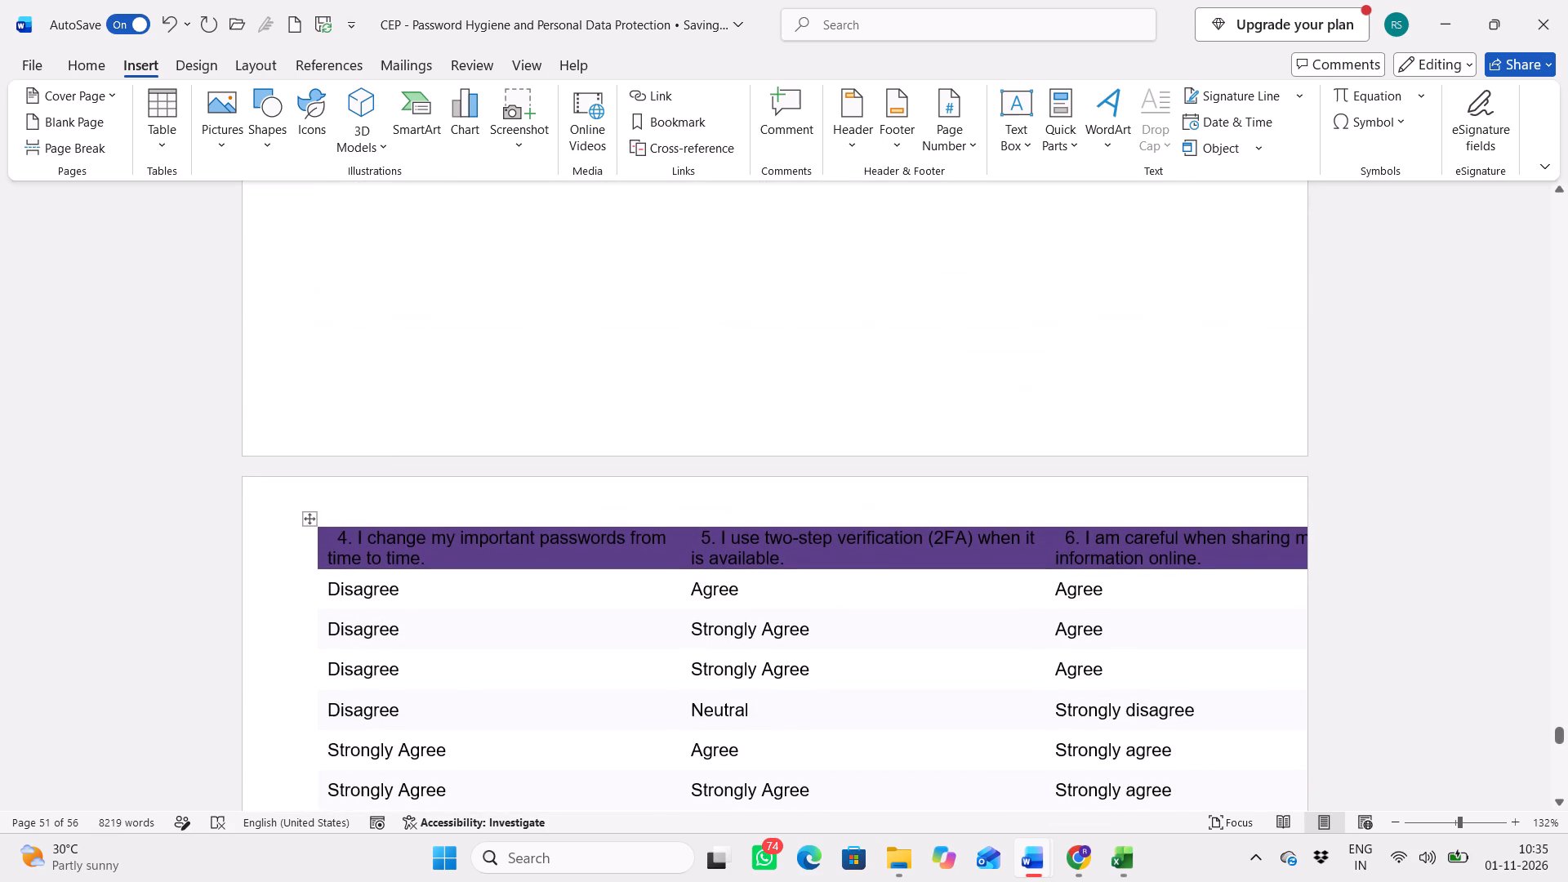
click(309, 520)
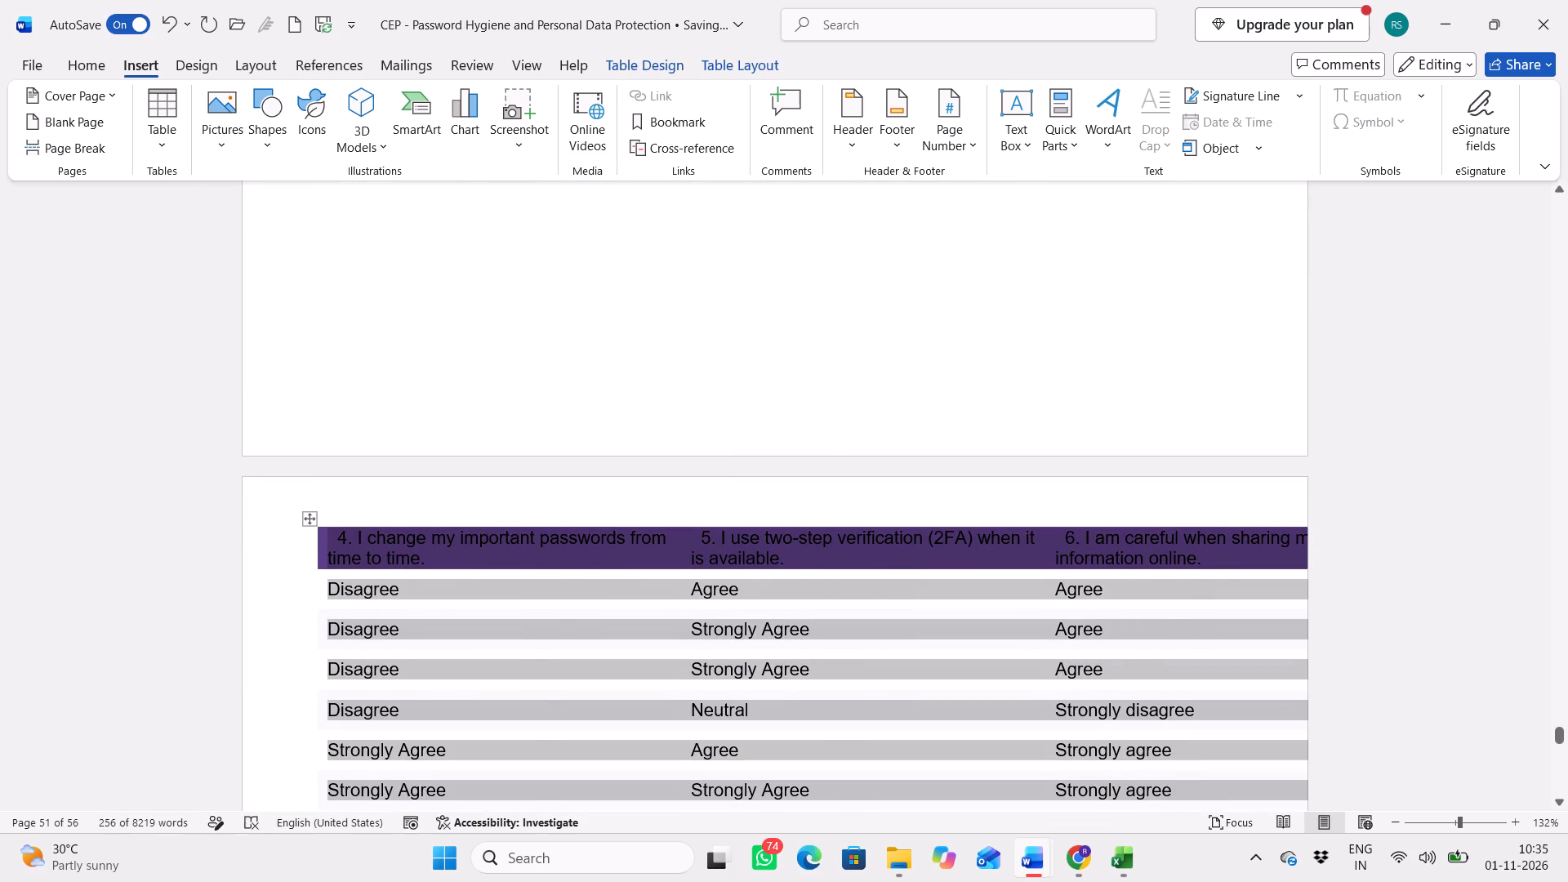
key(alt+Tab)
scroll(501, 525, up, 1)
key(alt+Tab)
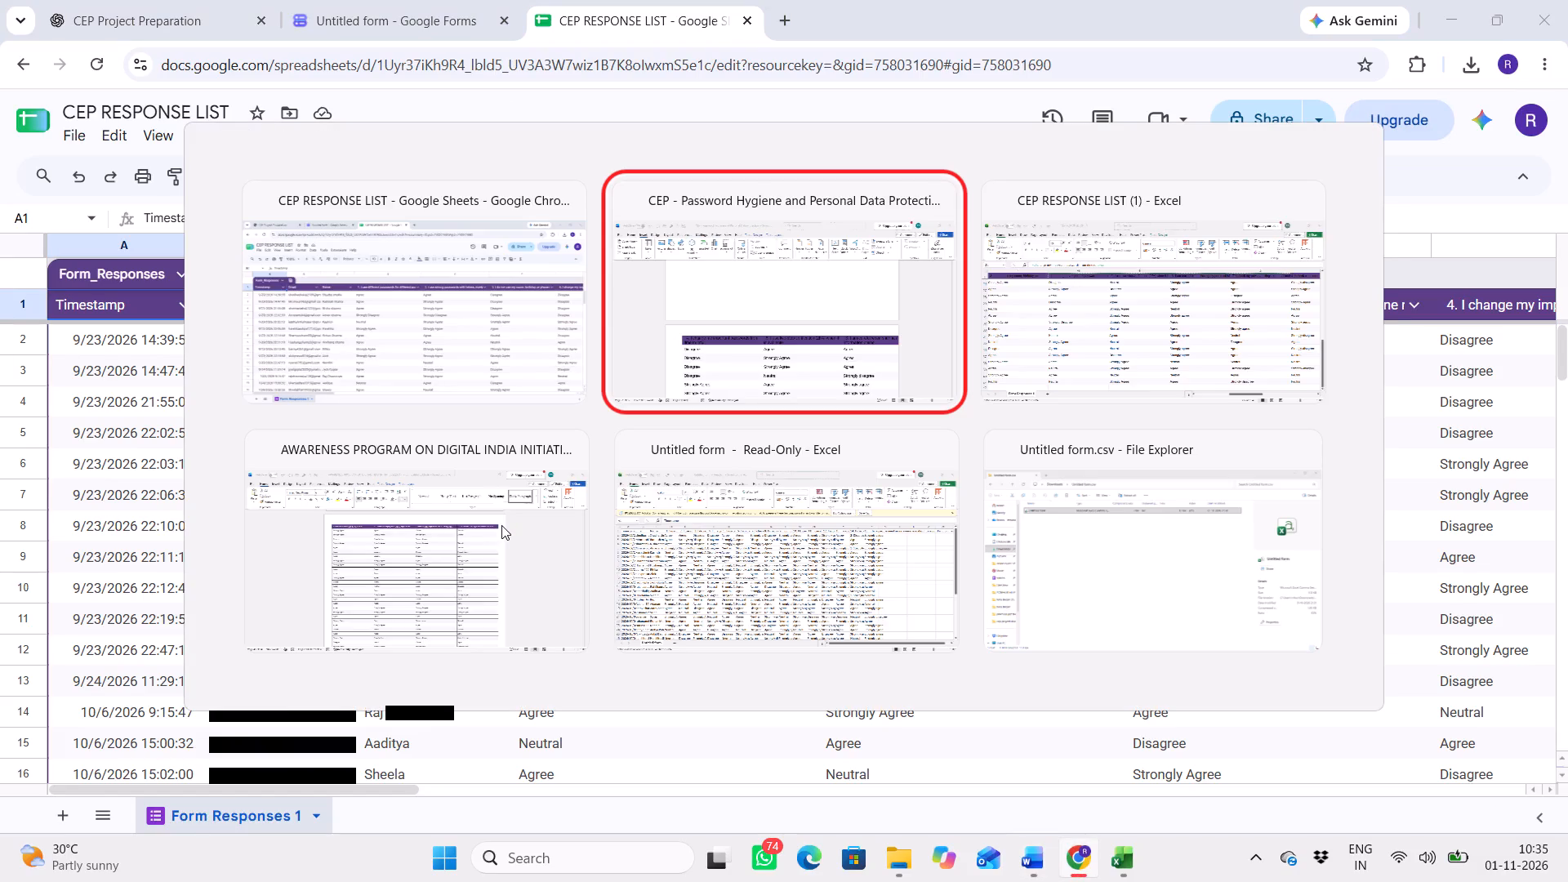
key(alt+Tab)
key(alt+Tab)
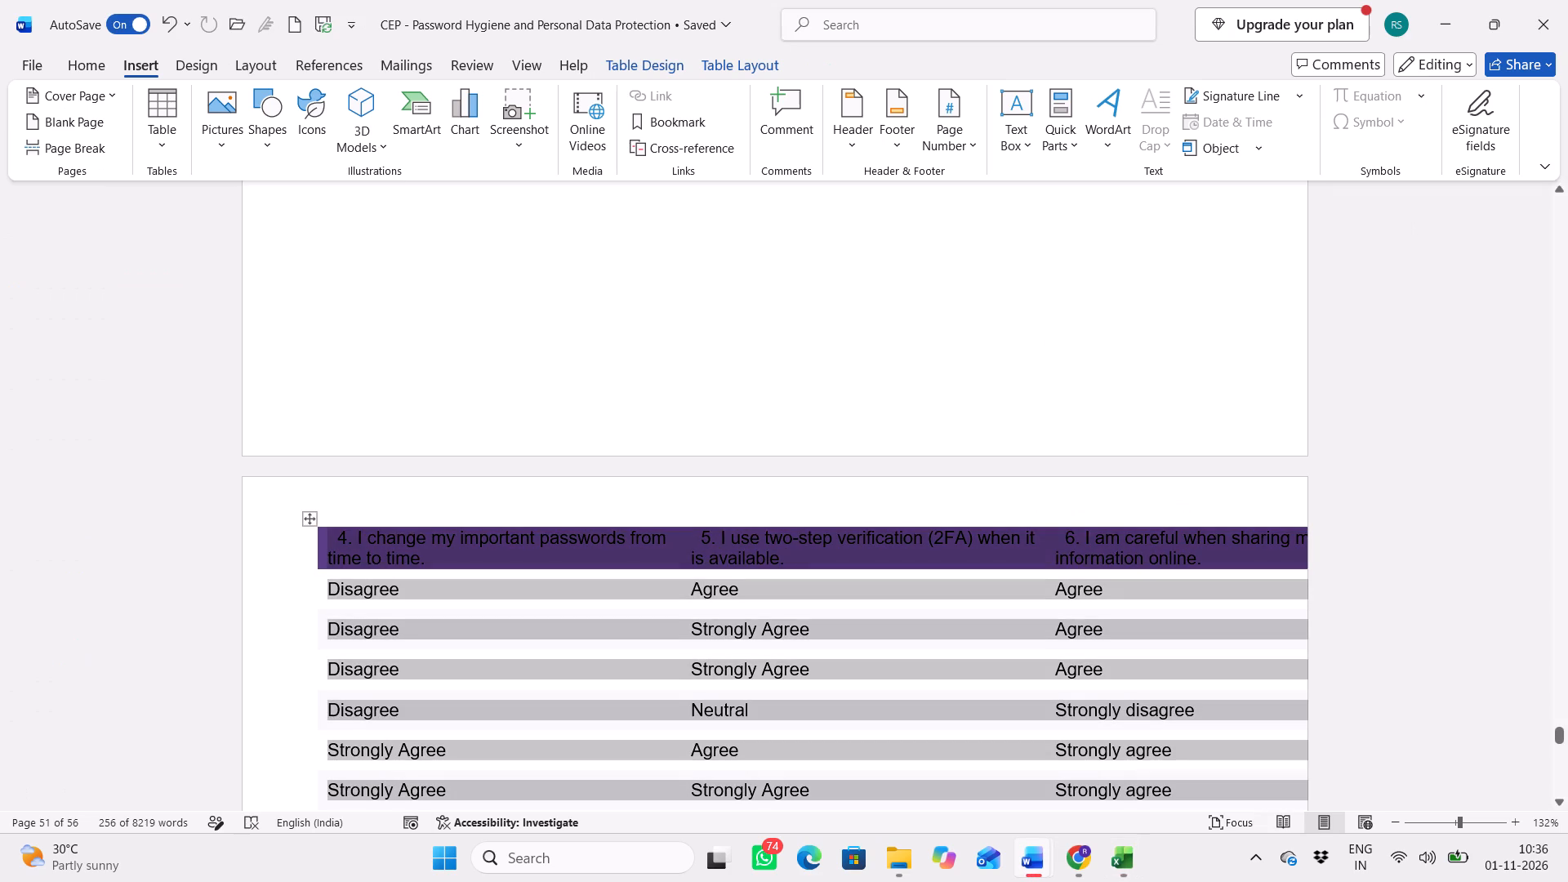
right_click(383, 608)
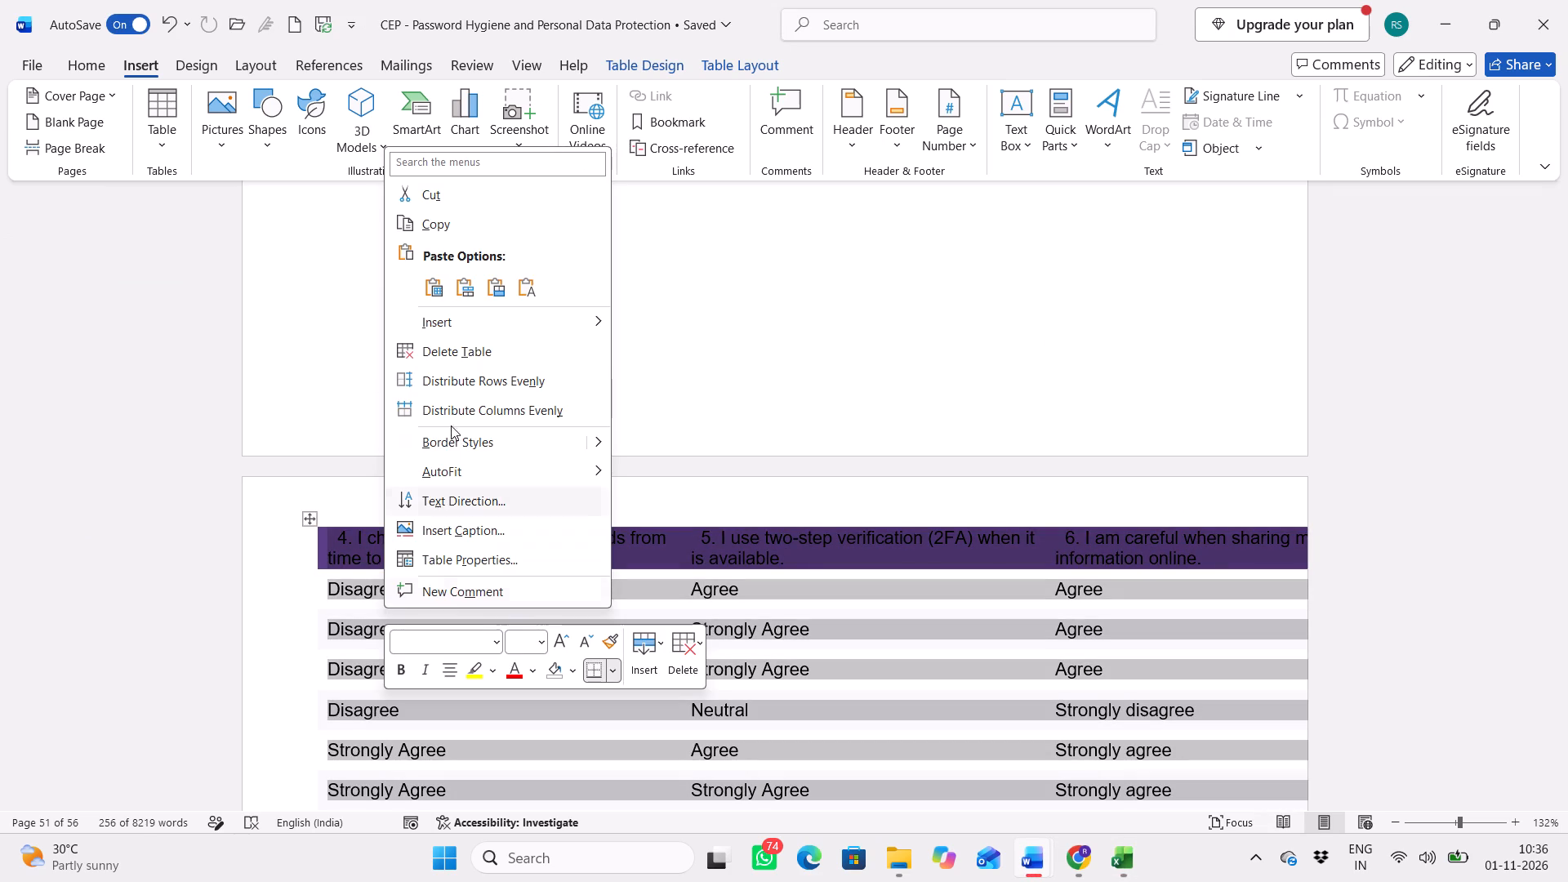
click(541, 653)
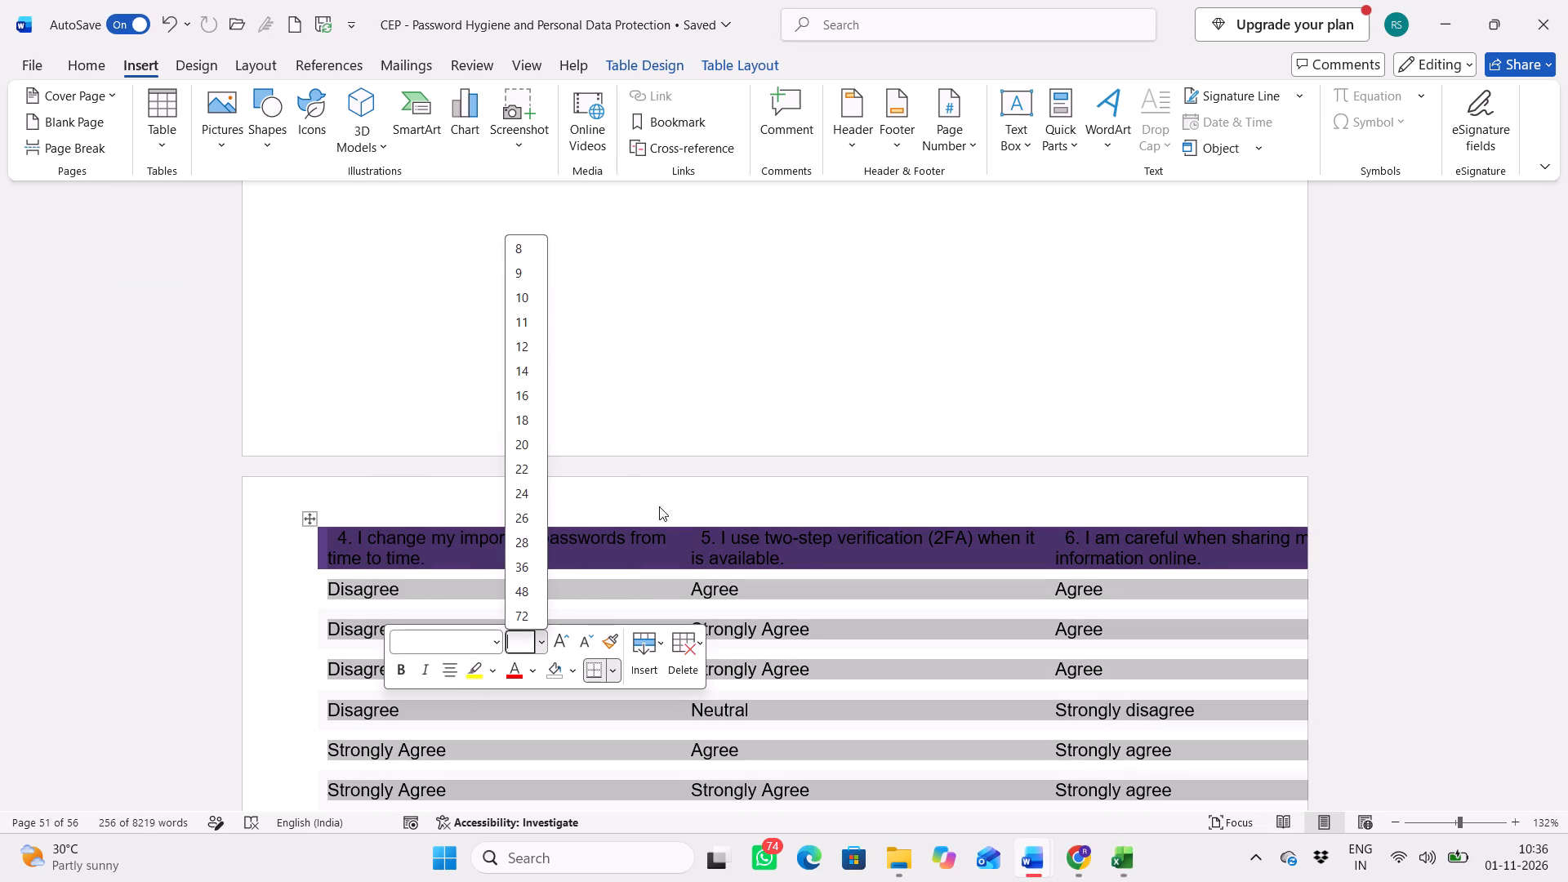
click(534, 278)
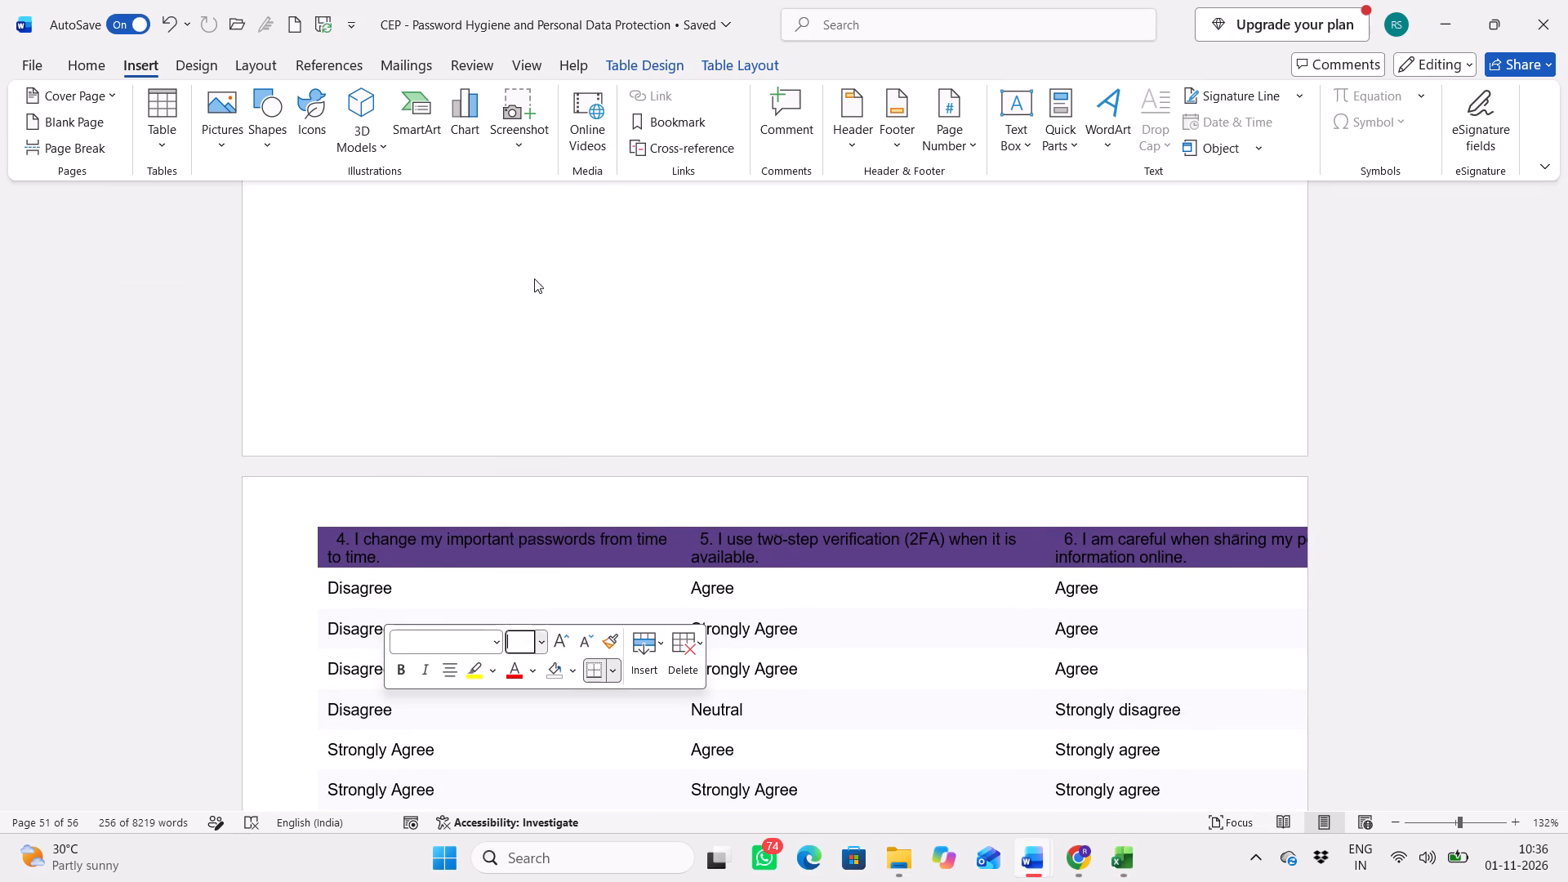
Check the ChatGPT steps for reducing the table's size again, comparing against the Word report and the Excel responses.
key(alt+Tab)
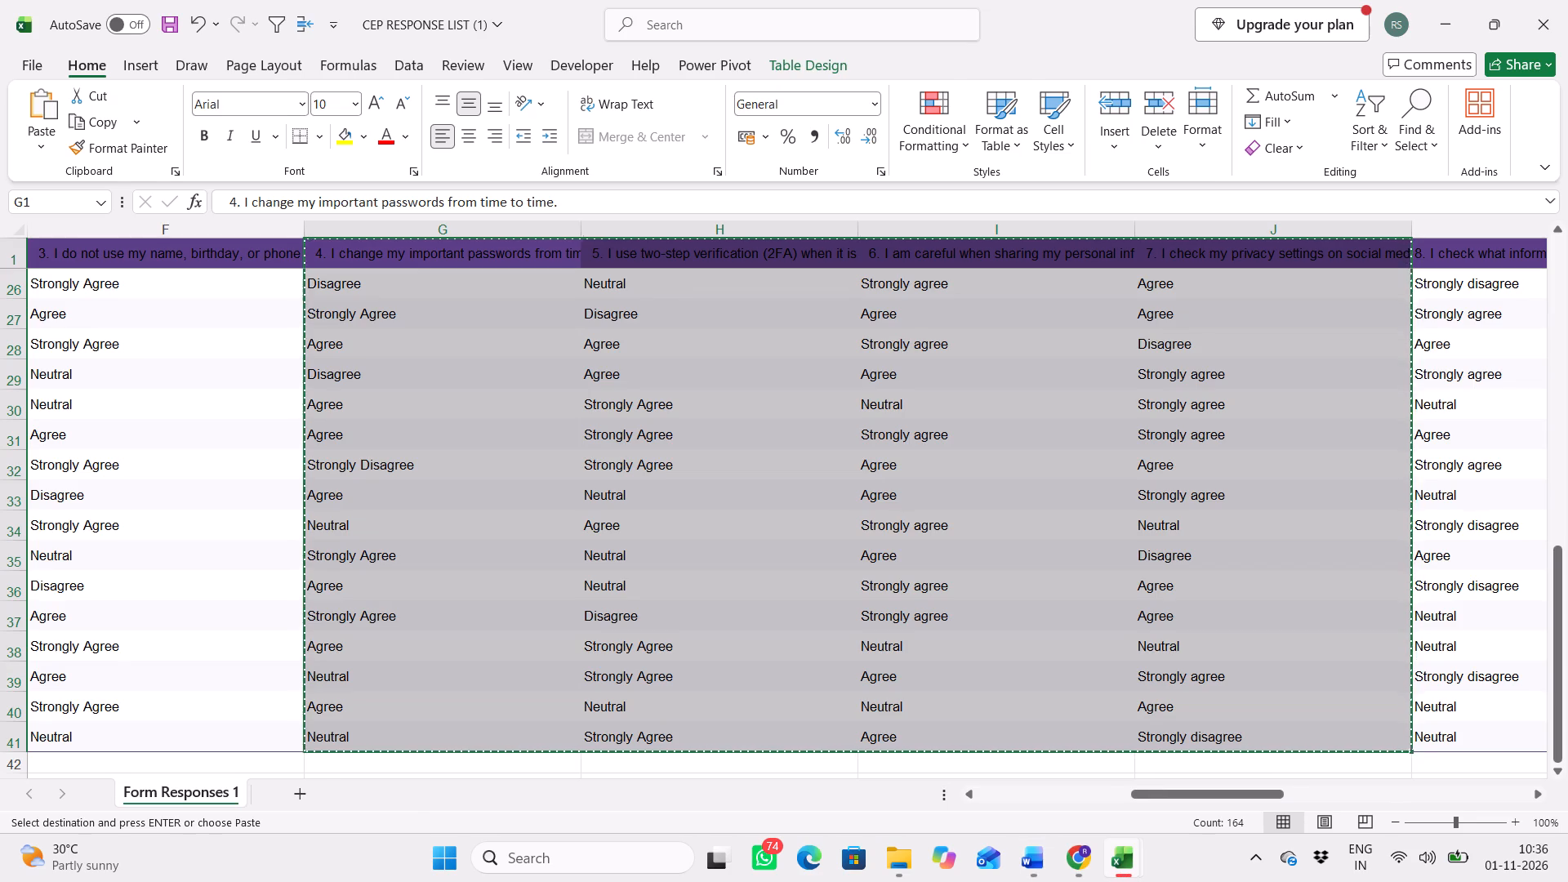
key(alt+Tab)
key(alt+Tab)
key(alt+Tab)
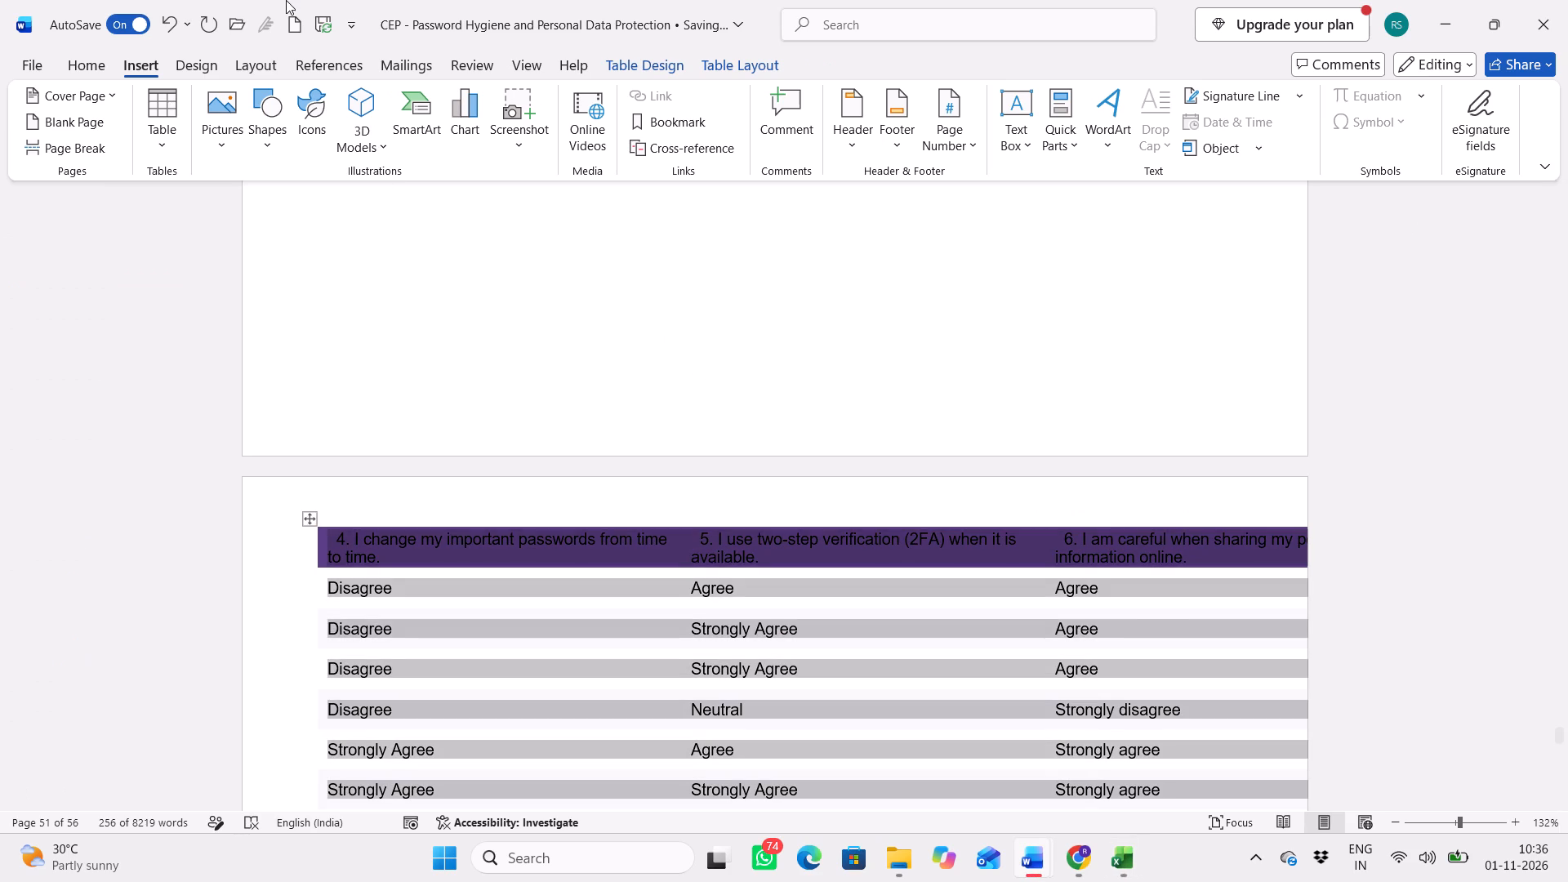
key(alt+Tab)
key(alt+Tab)
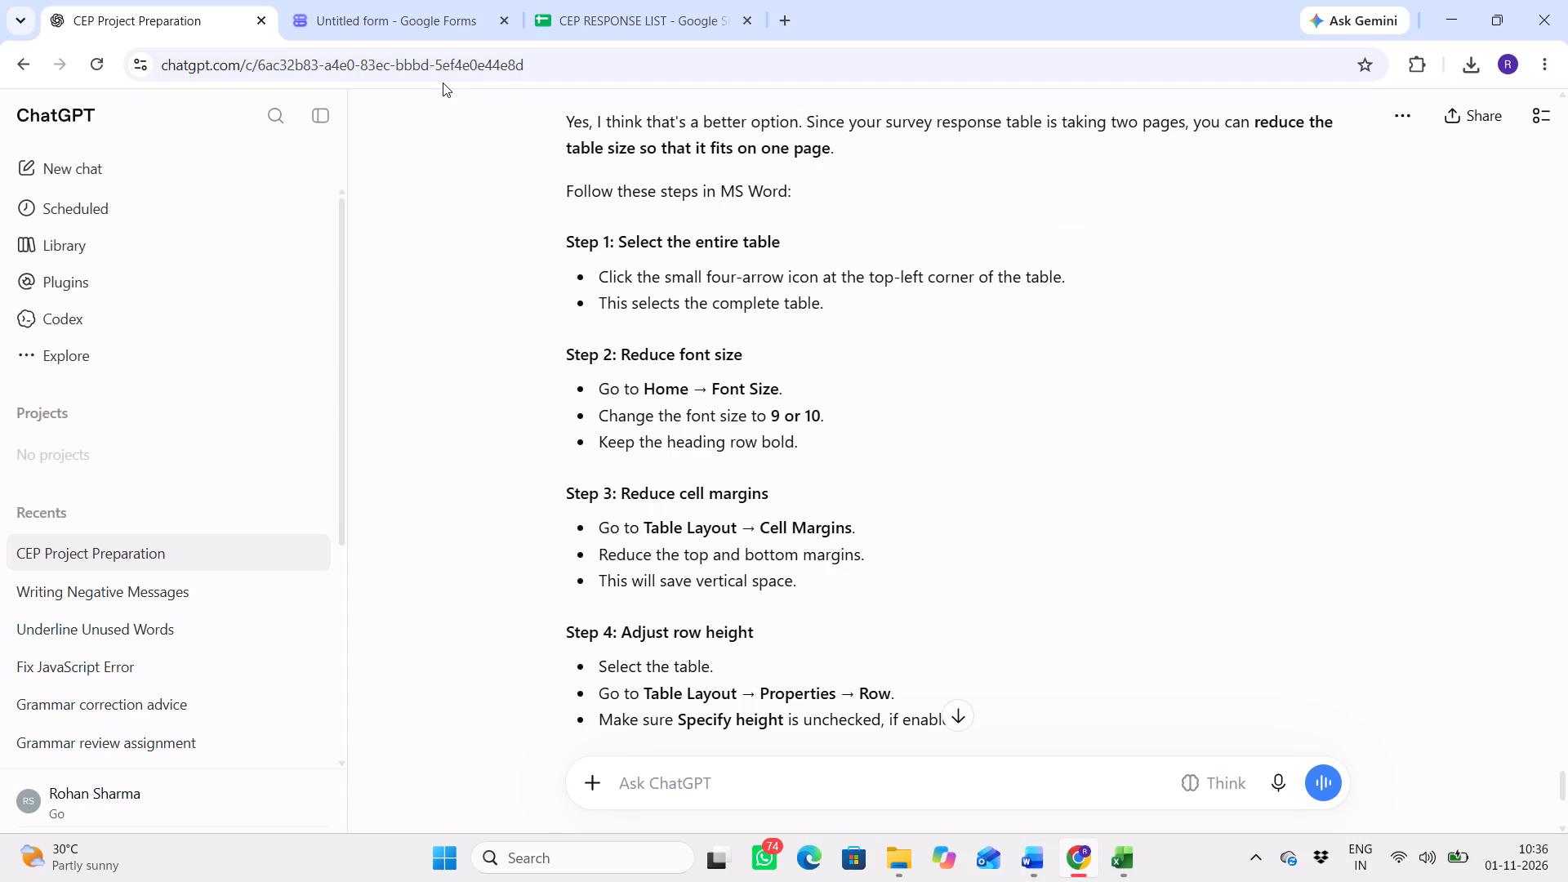
key(alt+Tab)
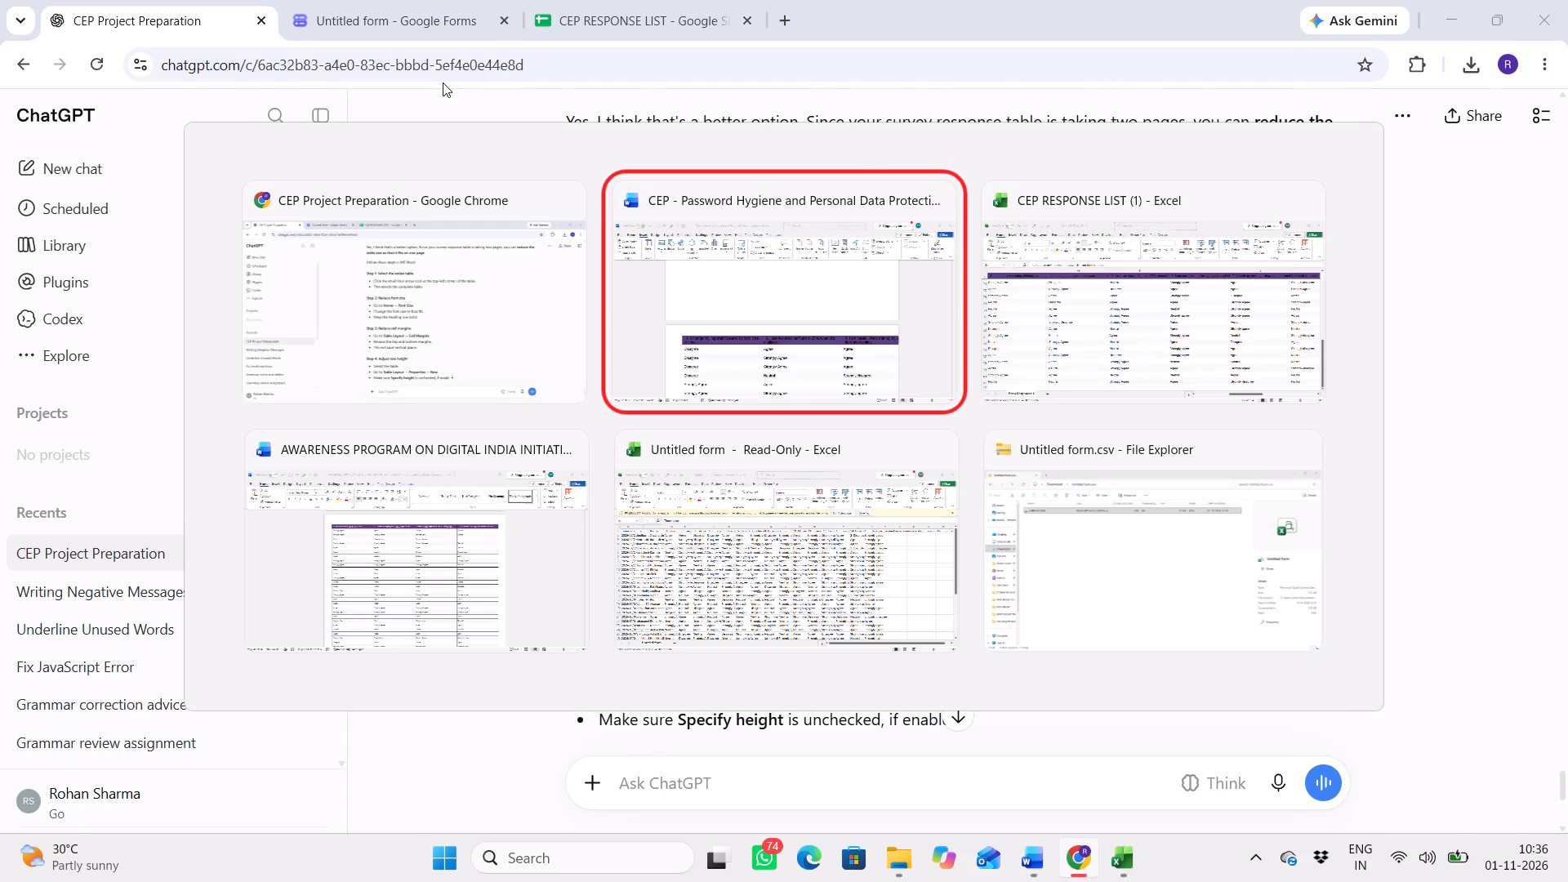
key(alt+Tab)
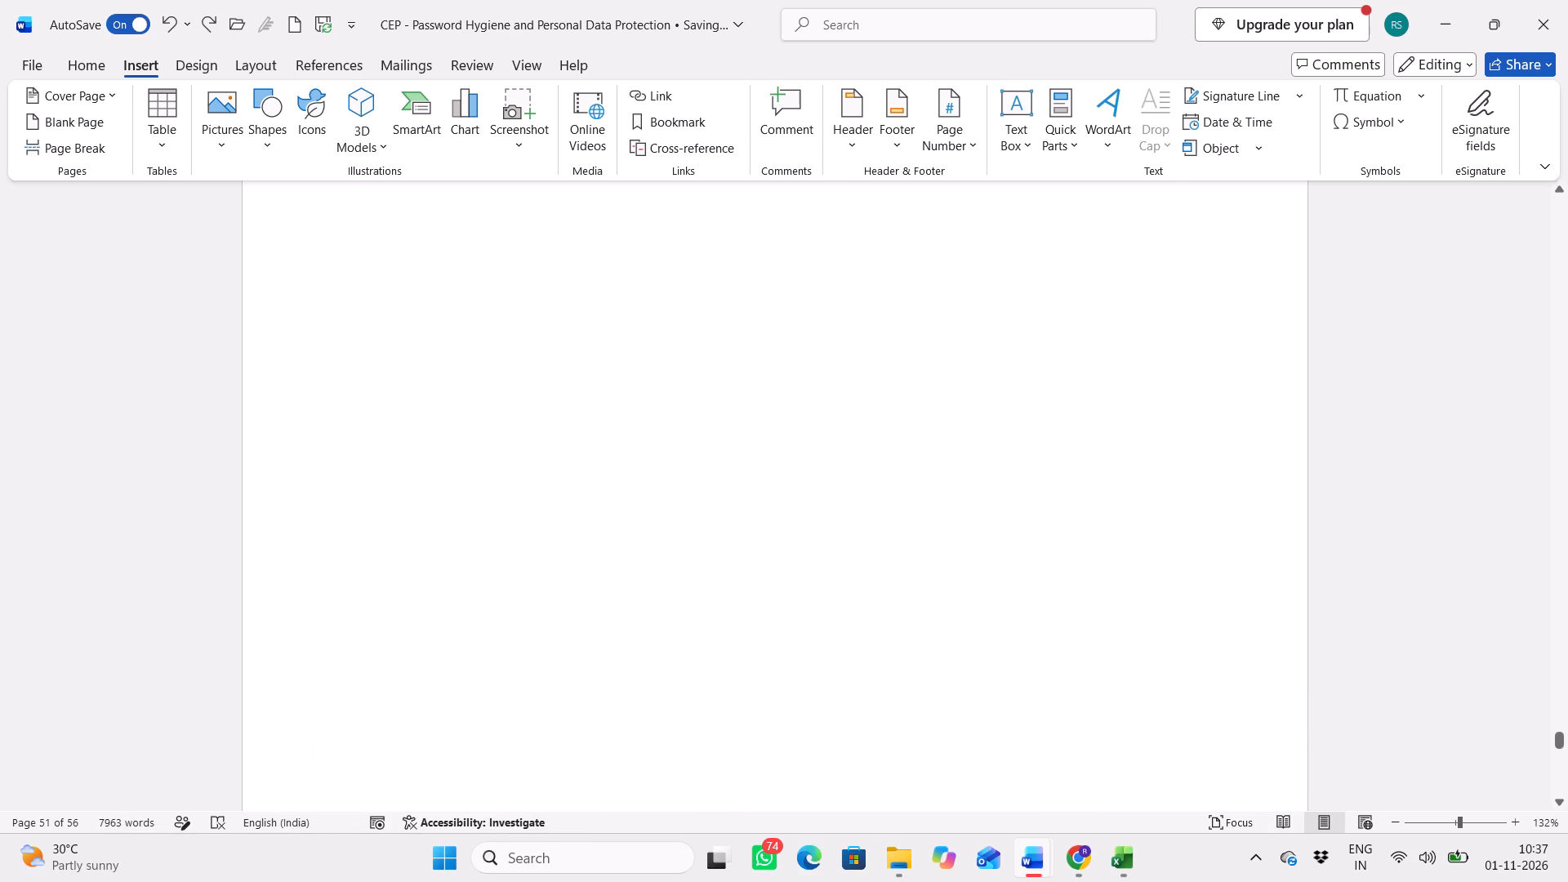
Paste the size 9 table for questions 4 to 7 below the first survey table in the report.
scroll(771, 629, up, 2)
scroll(771, 629, down, 1)
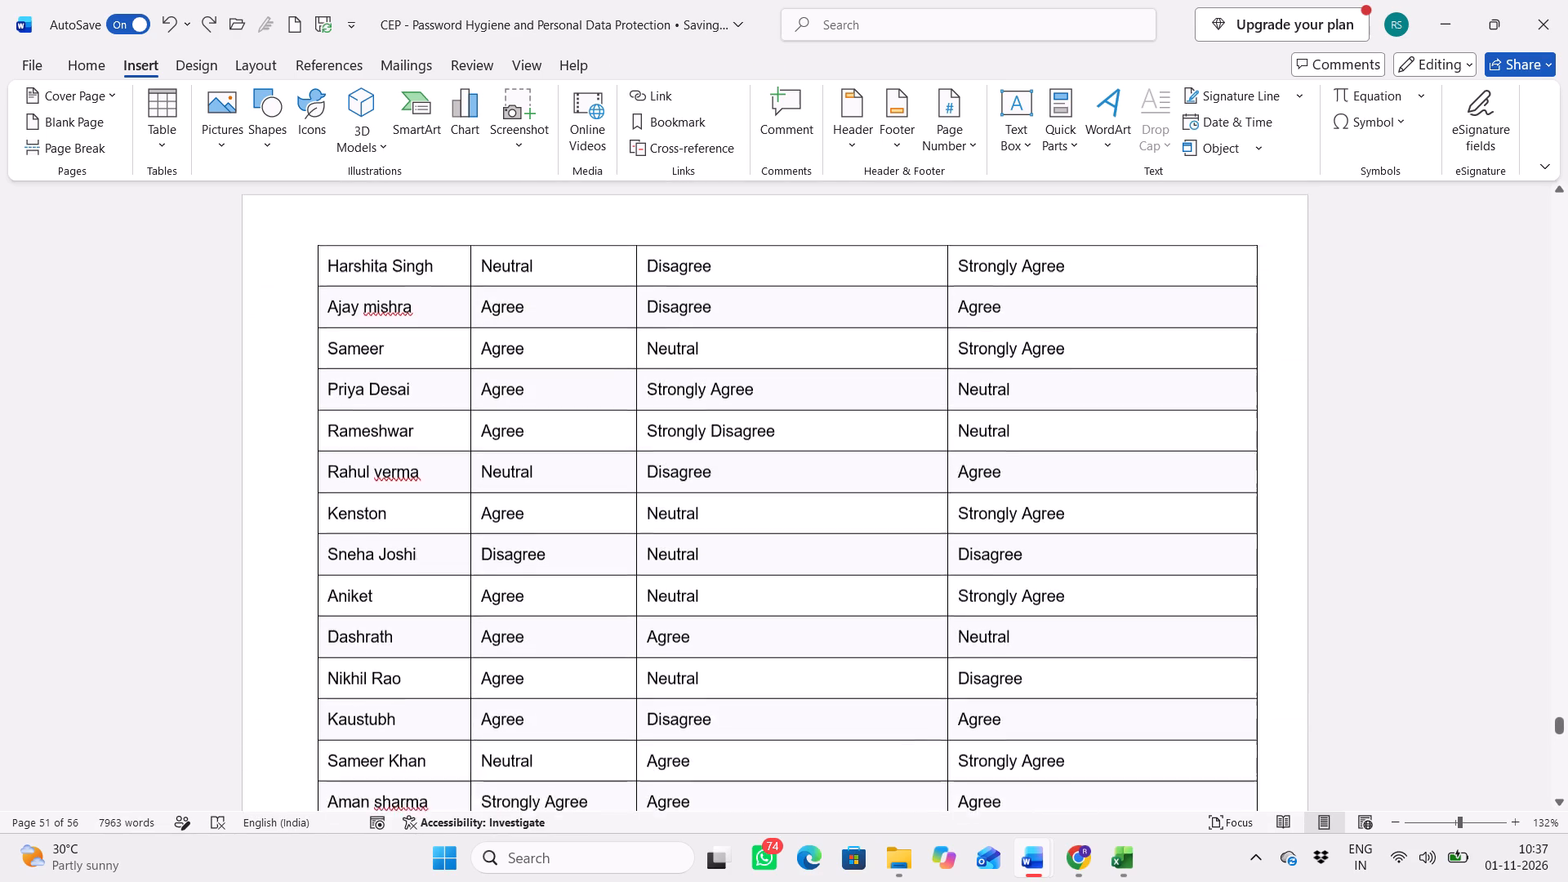
scroll(771, 629, down, 1)
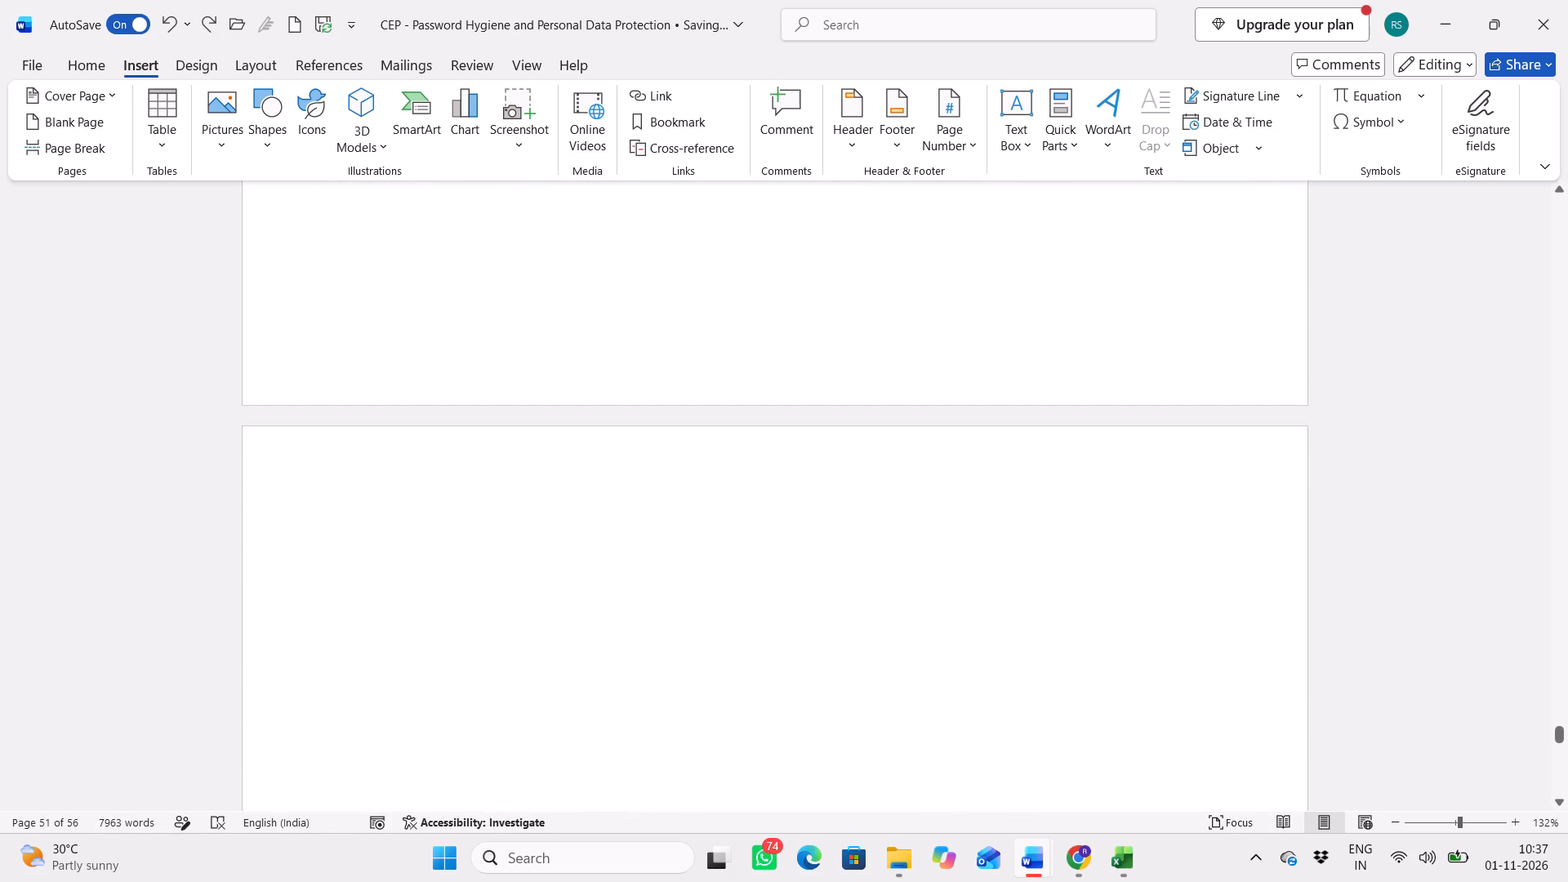
click(366, 514)
key(ctrl+v)
scroll(366, 514, down, 2)
scroll(366, 514, up, 3)
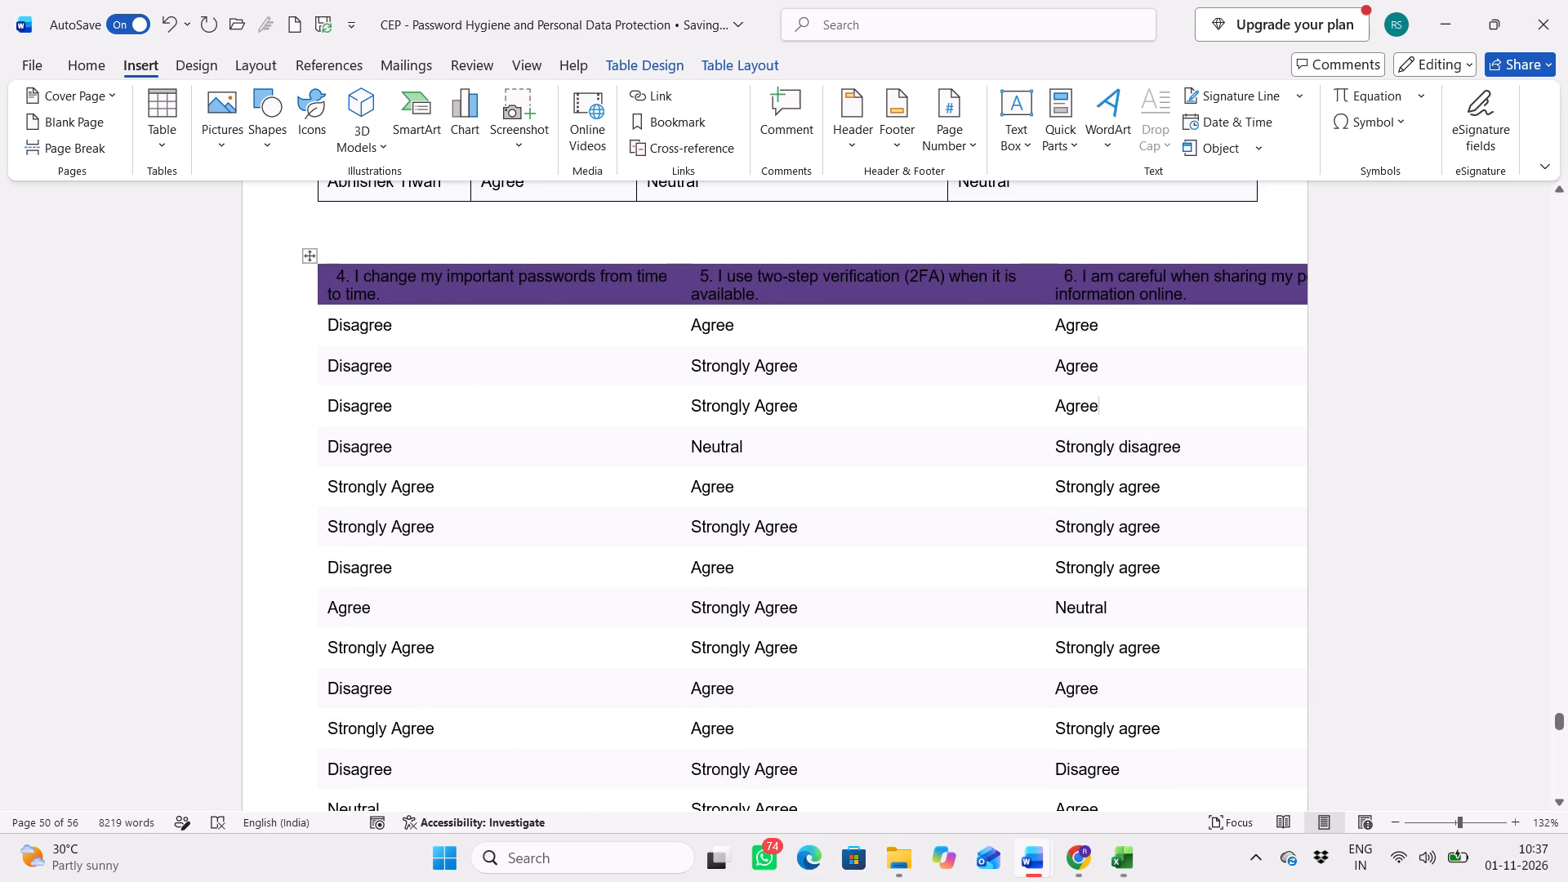
Select the heading row of the table that starts at question 4 and make its text bold and white.
drag(333, 275, 1118, 299)
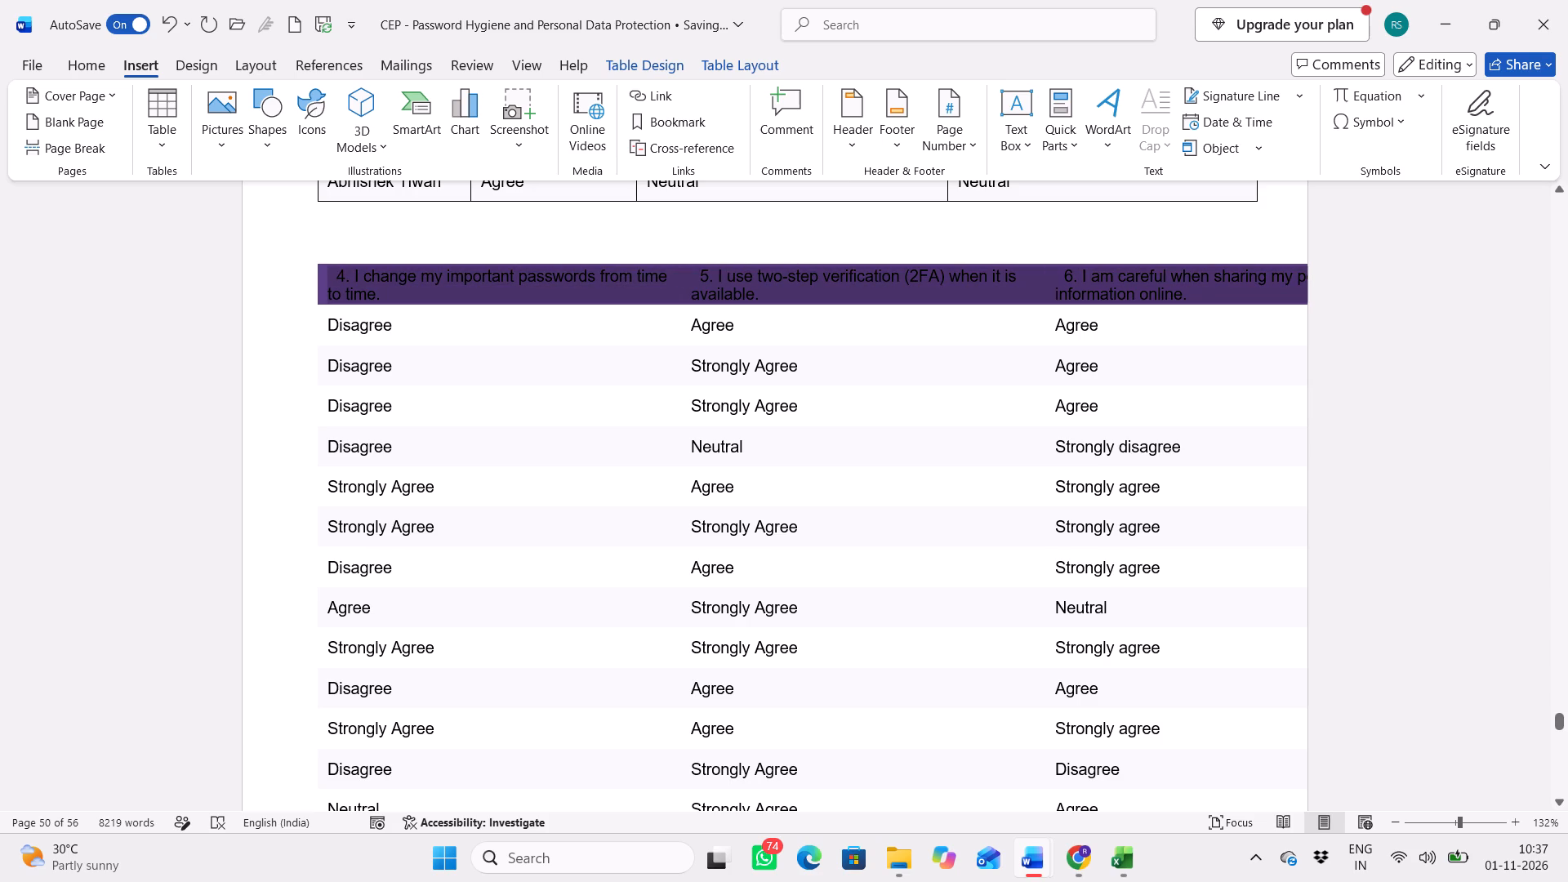
drag(1118, 299, 1232, 289)
key(alt+Tab)
key(alt+Tab)
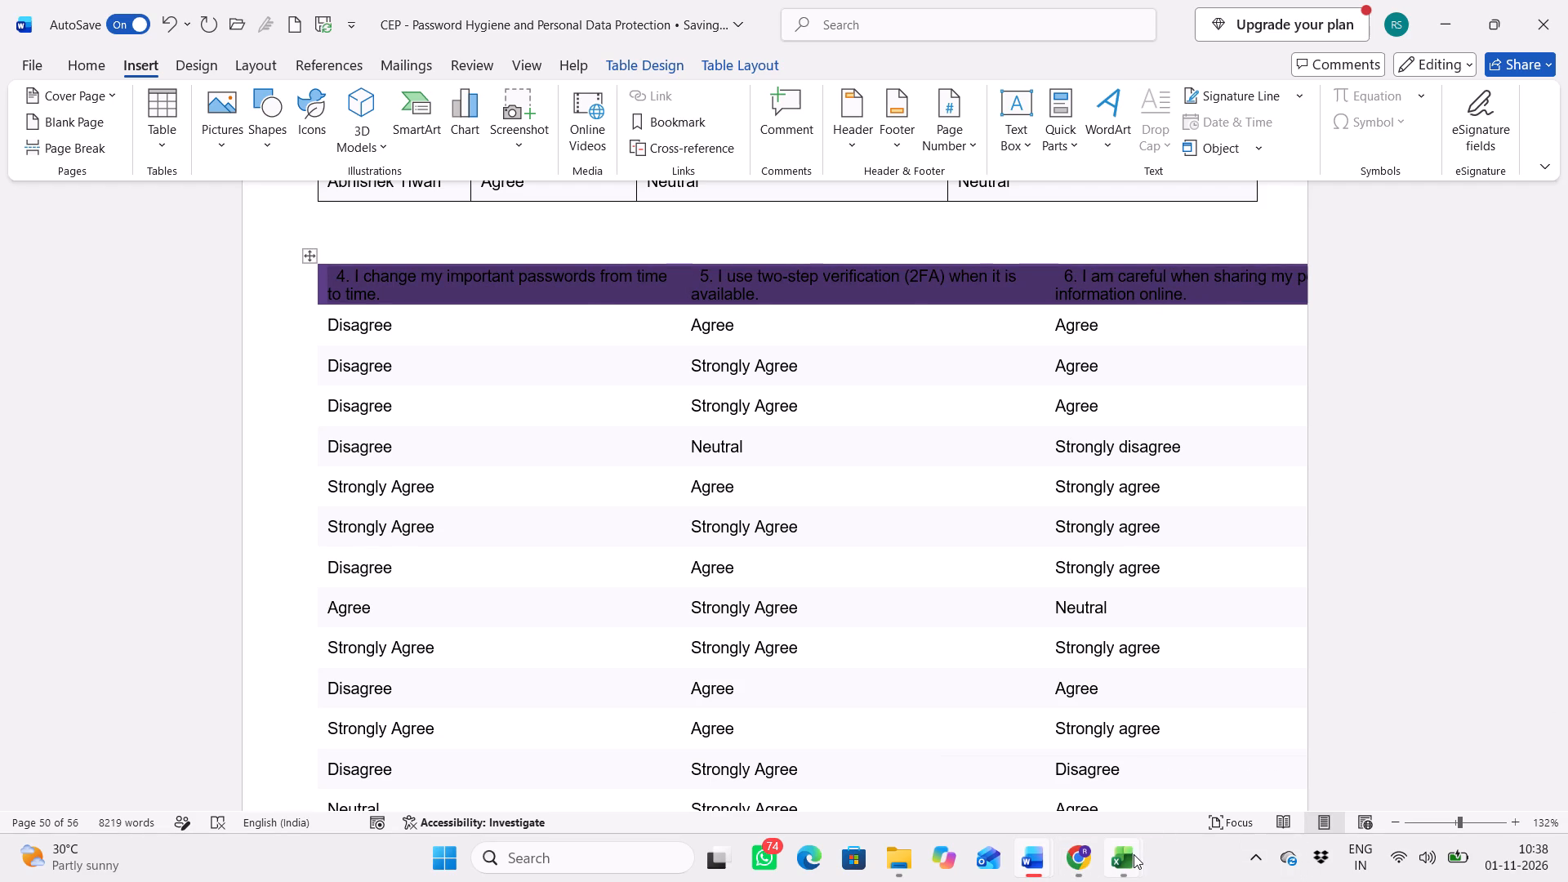
click(1209, 737)
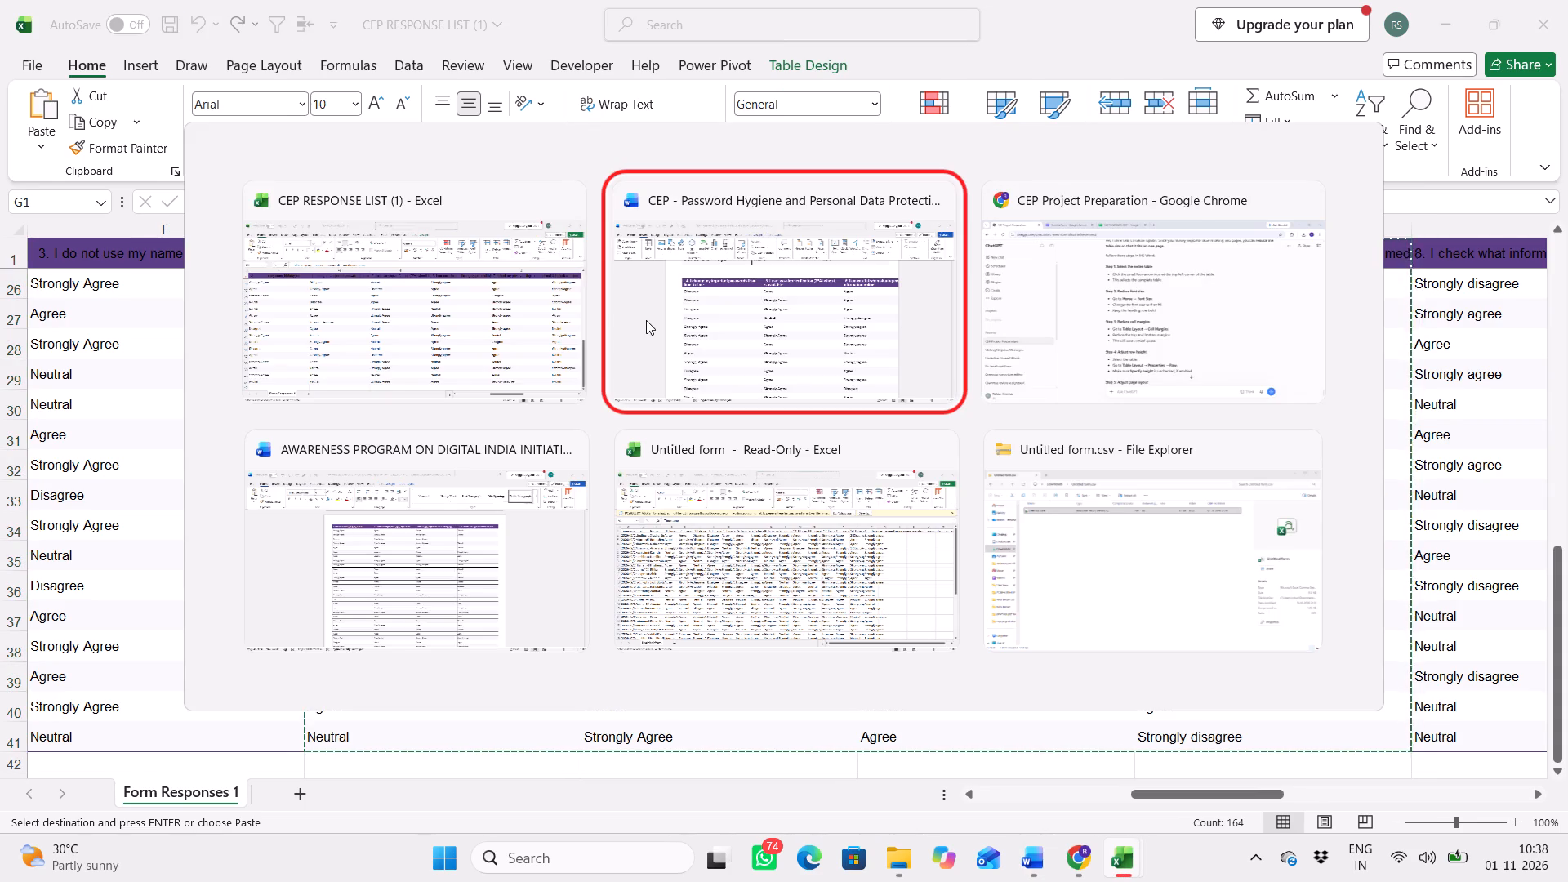
key(alt+Tab)
key(alt+Tab)
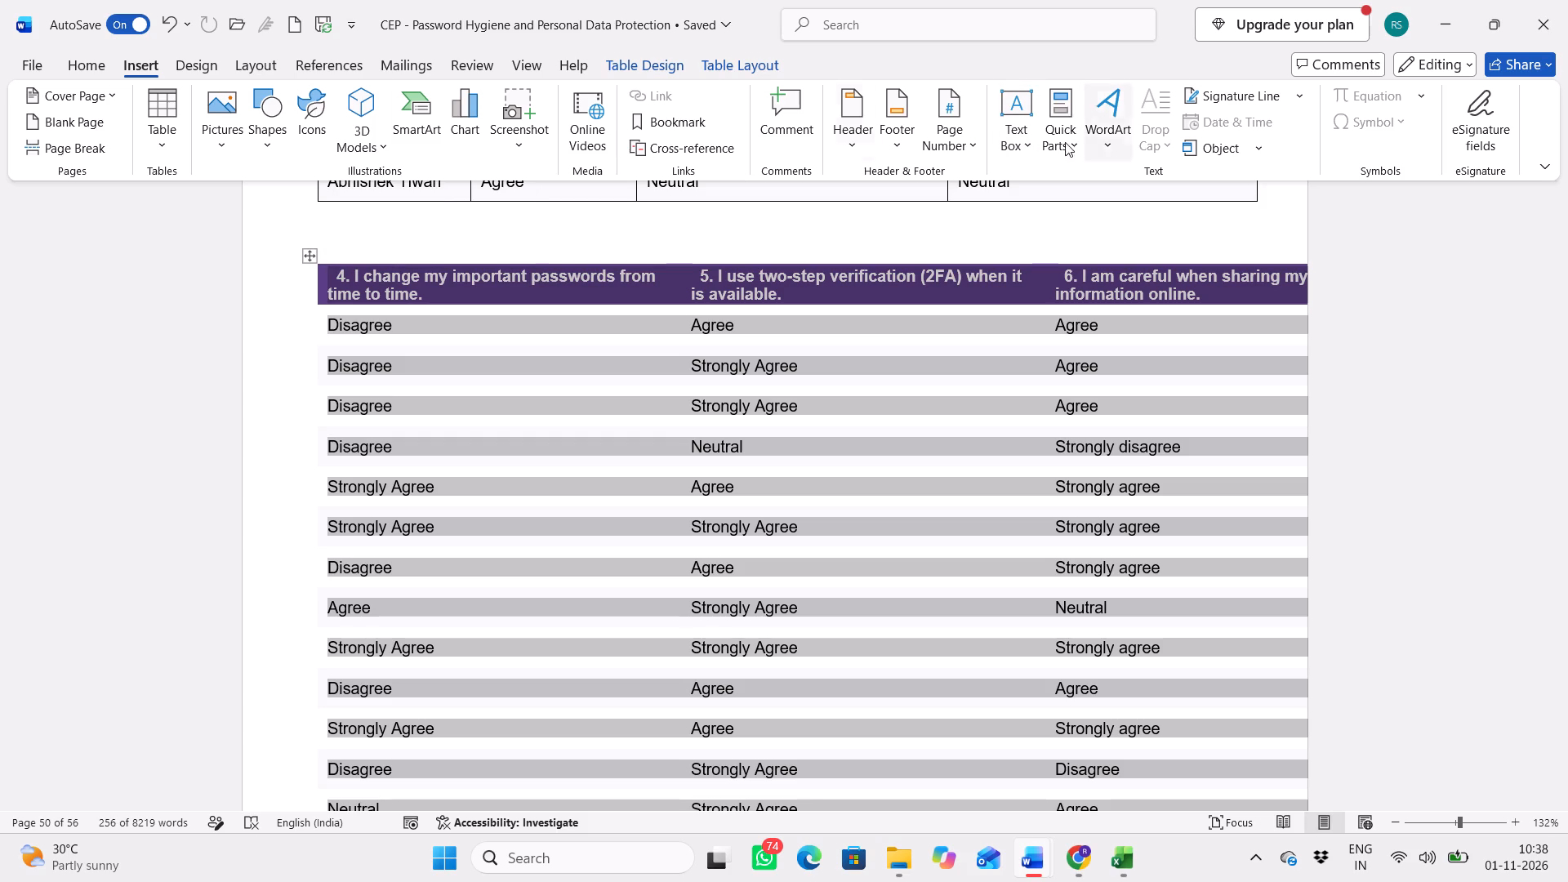
click(728, 65)
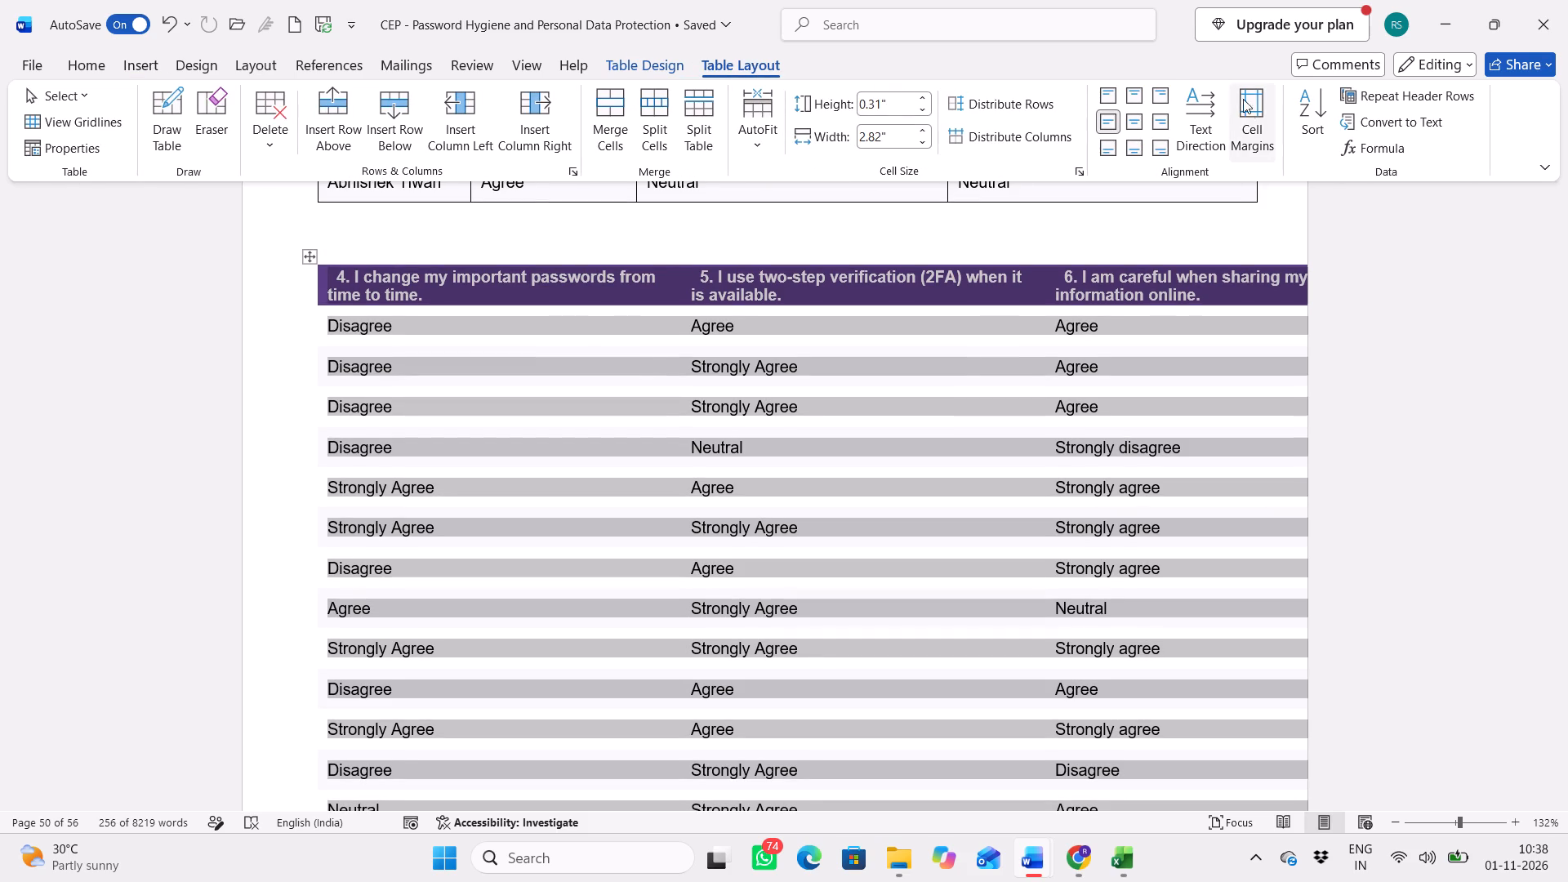
click(1254, 109)
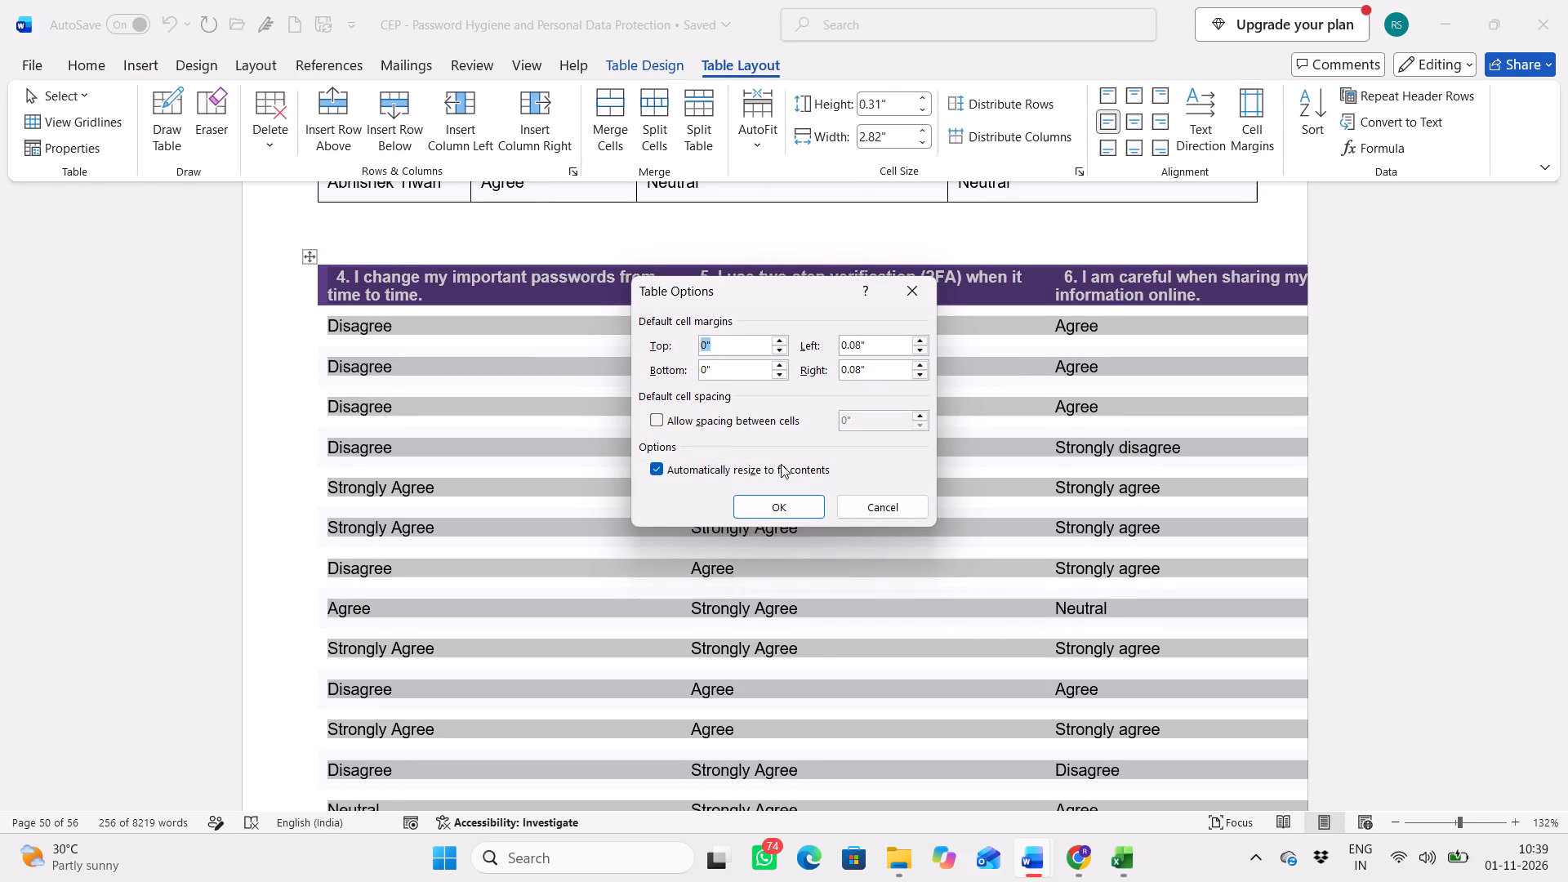
key(alt+Tab)
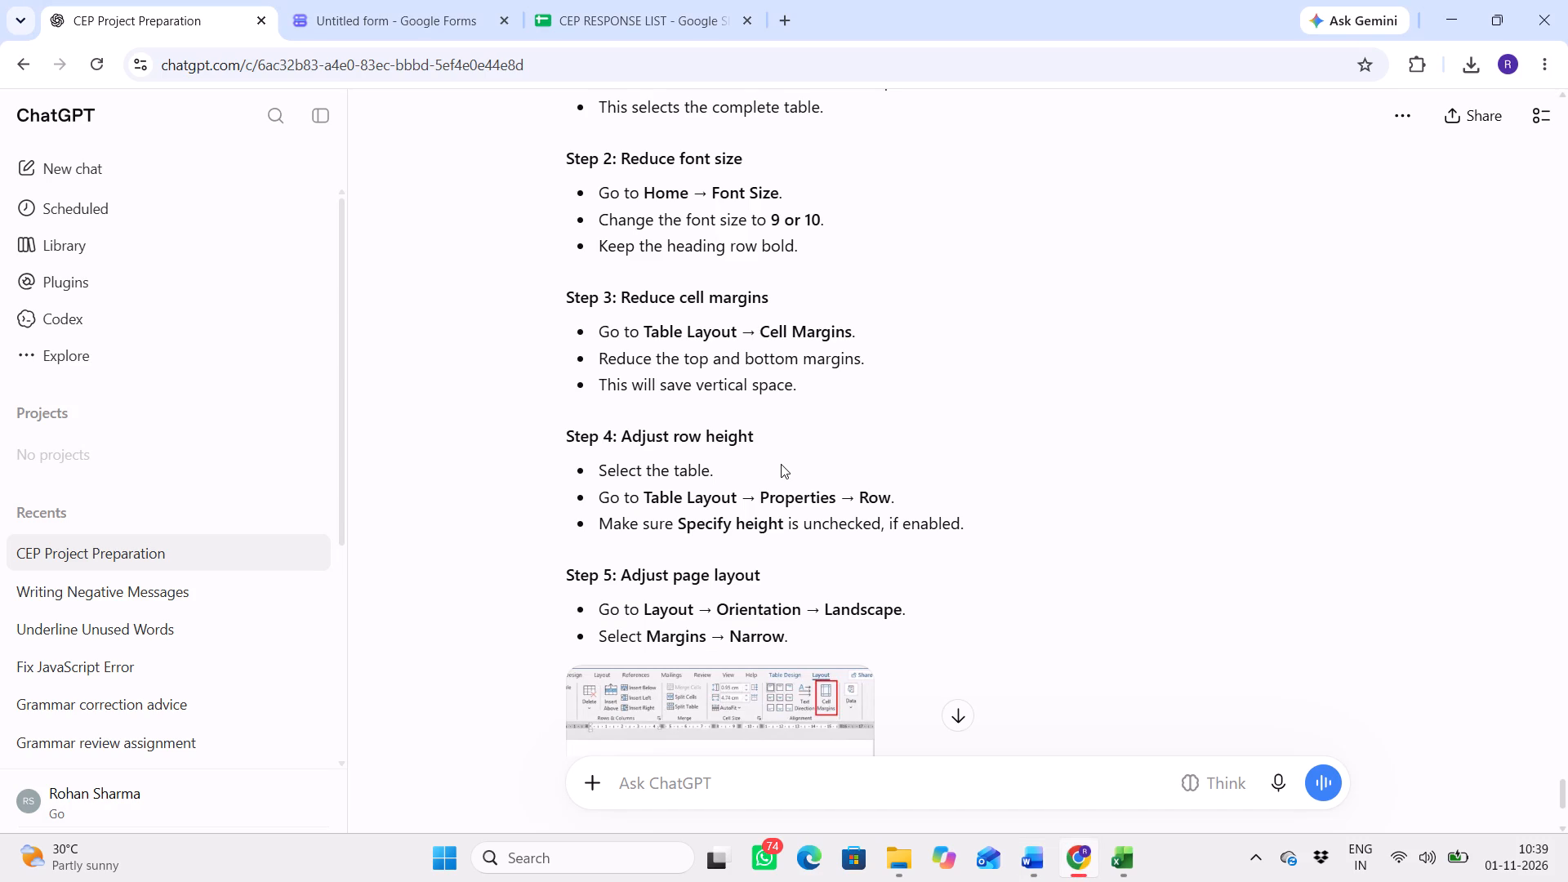
key(alt+Tab)
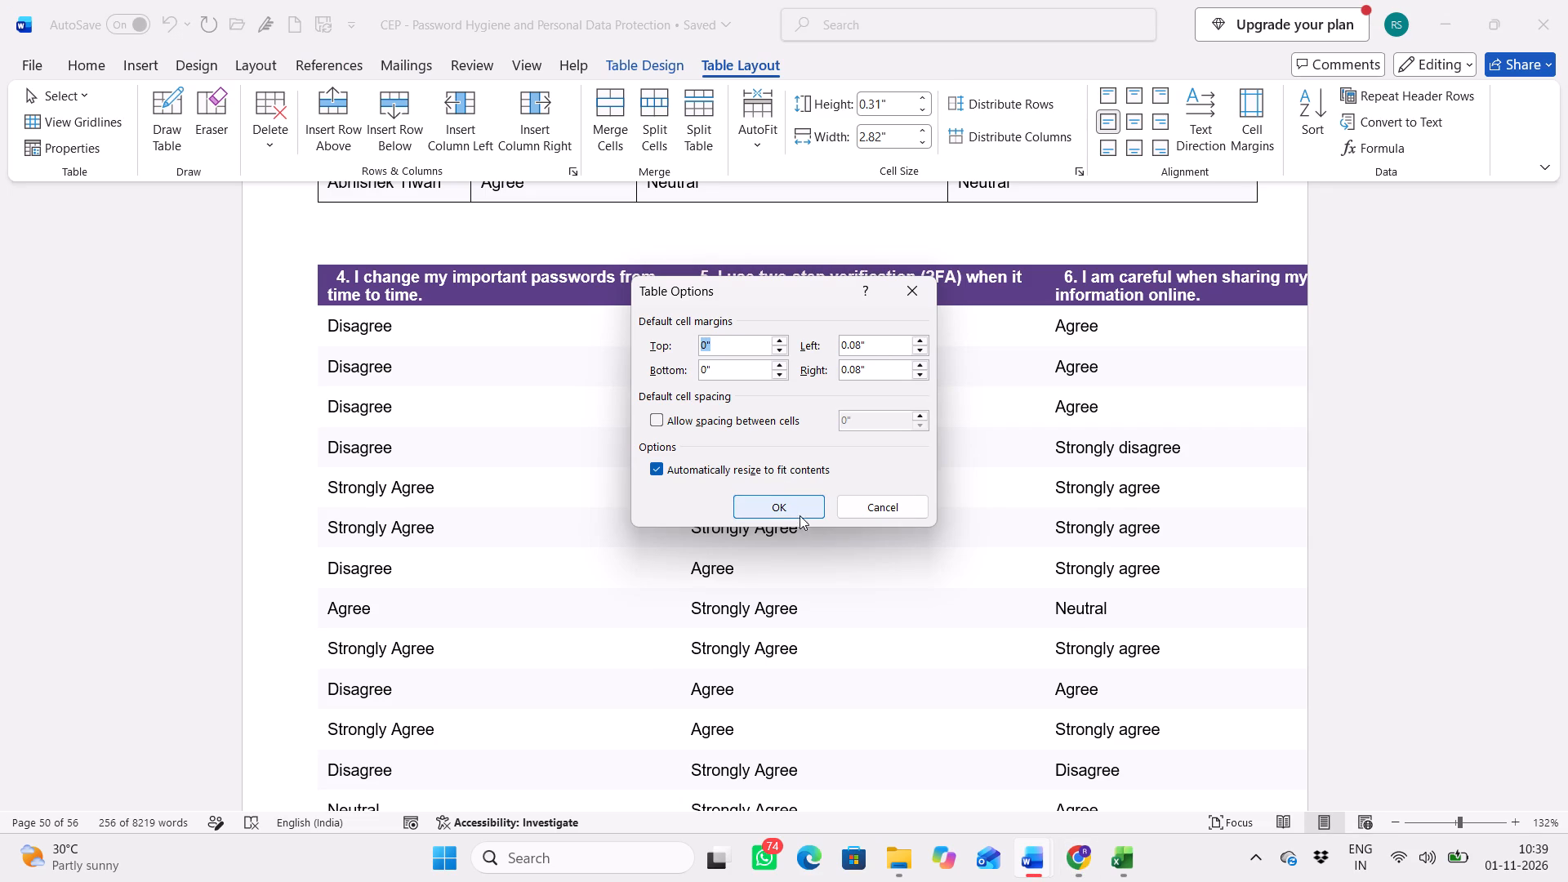
click(800, 507)
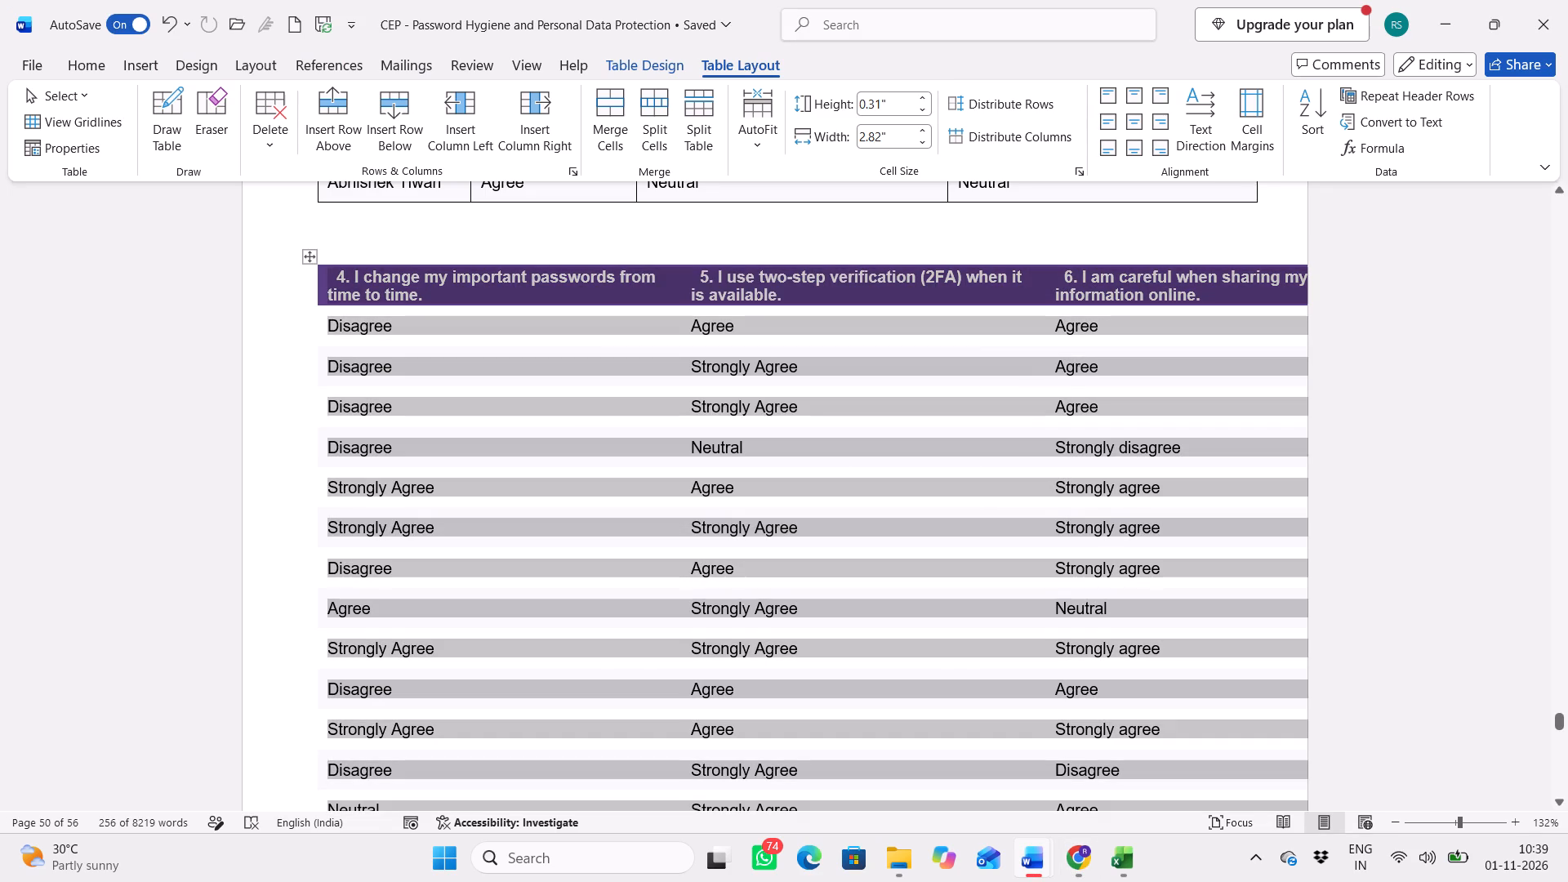
Following ChatGPT's row-height step, turn off the specified row height for all rows of the table starting at question 4.
key(alt+Tab)
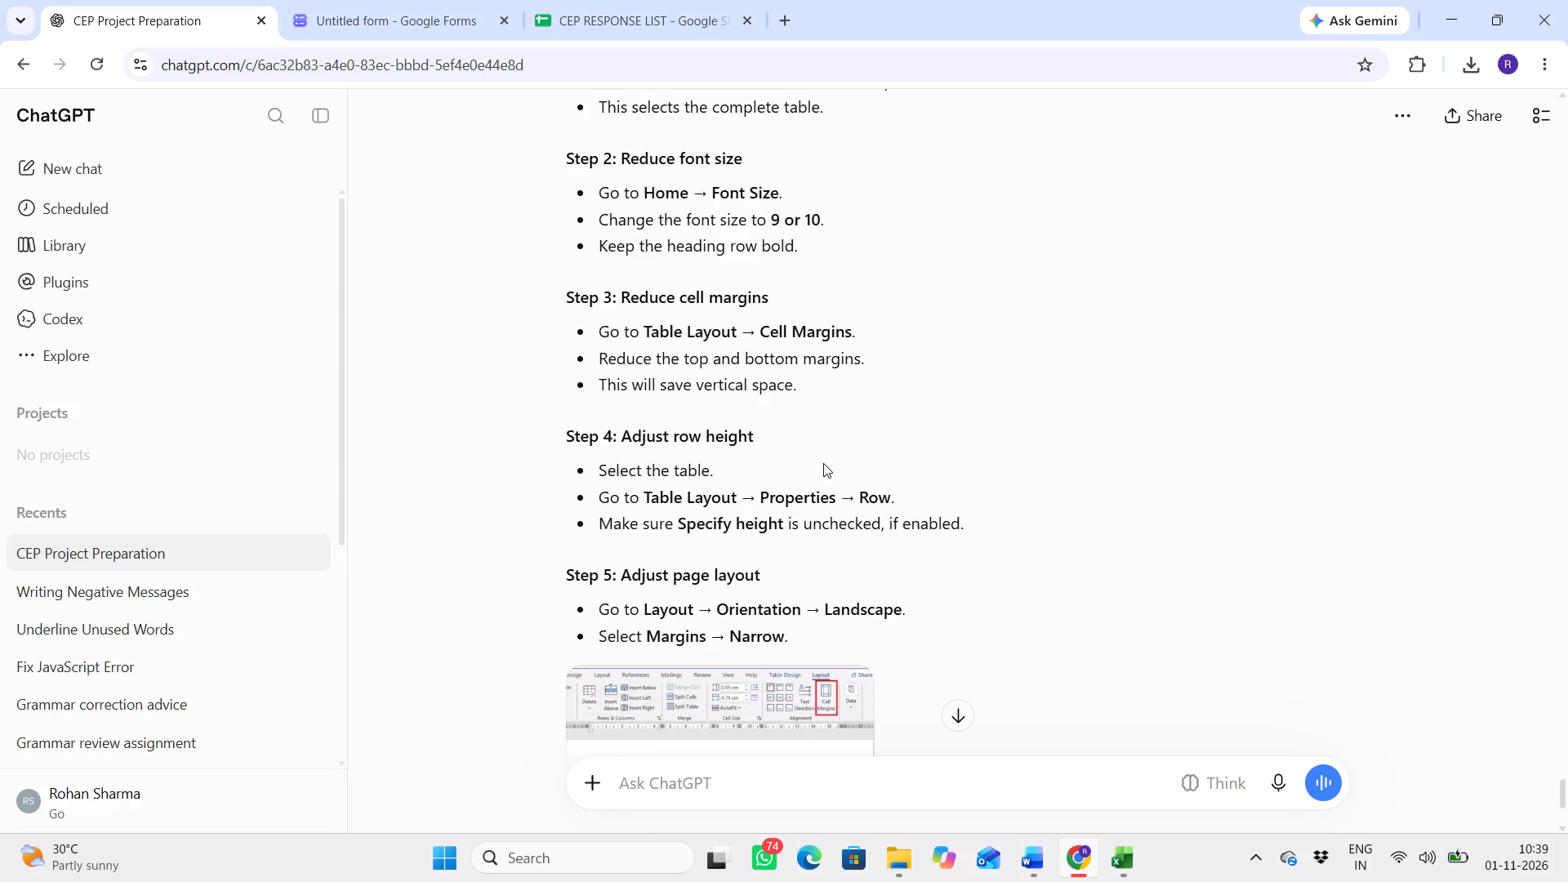
scroll(823, 463, down, 1)
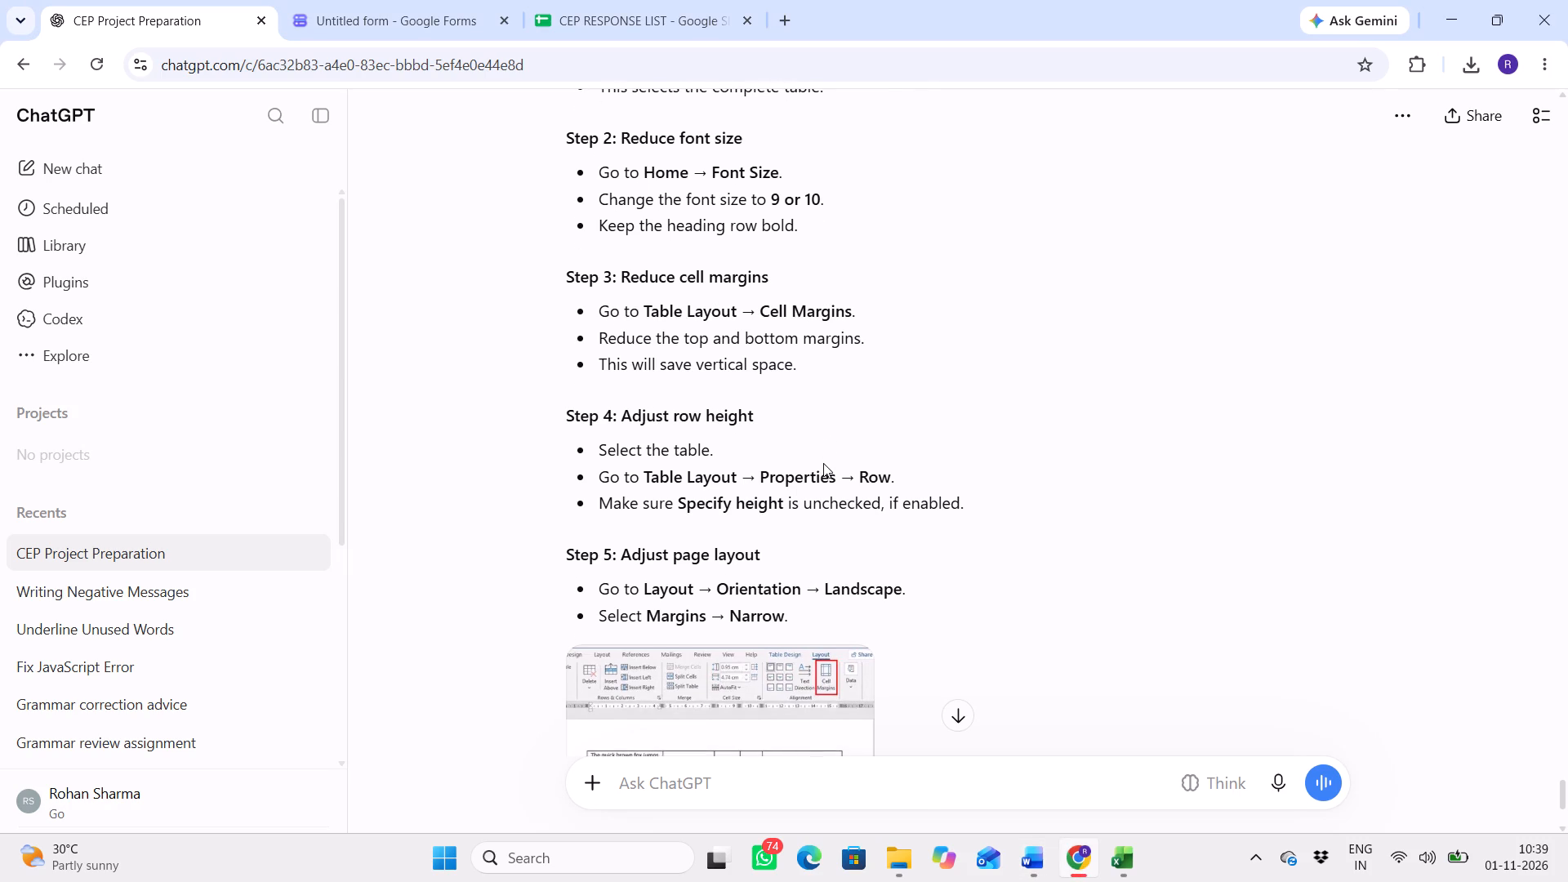
key(alt+Tab)
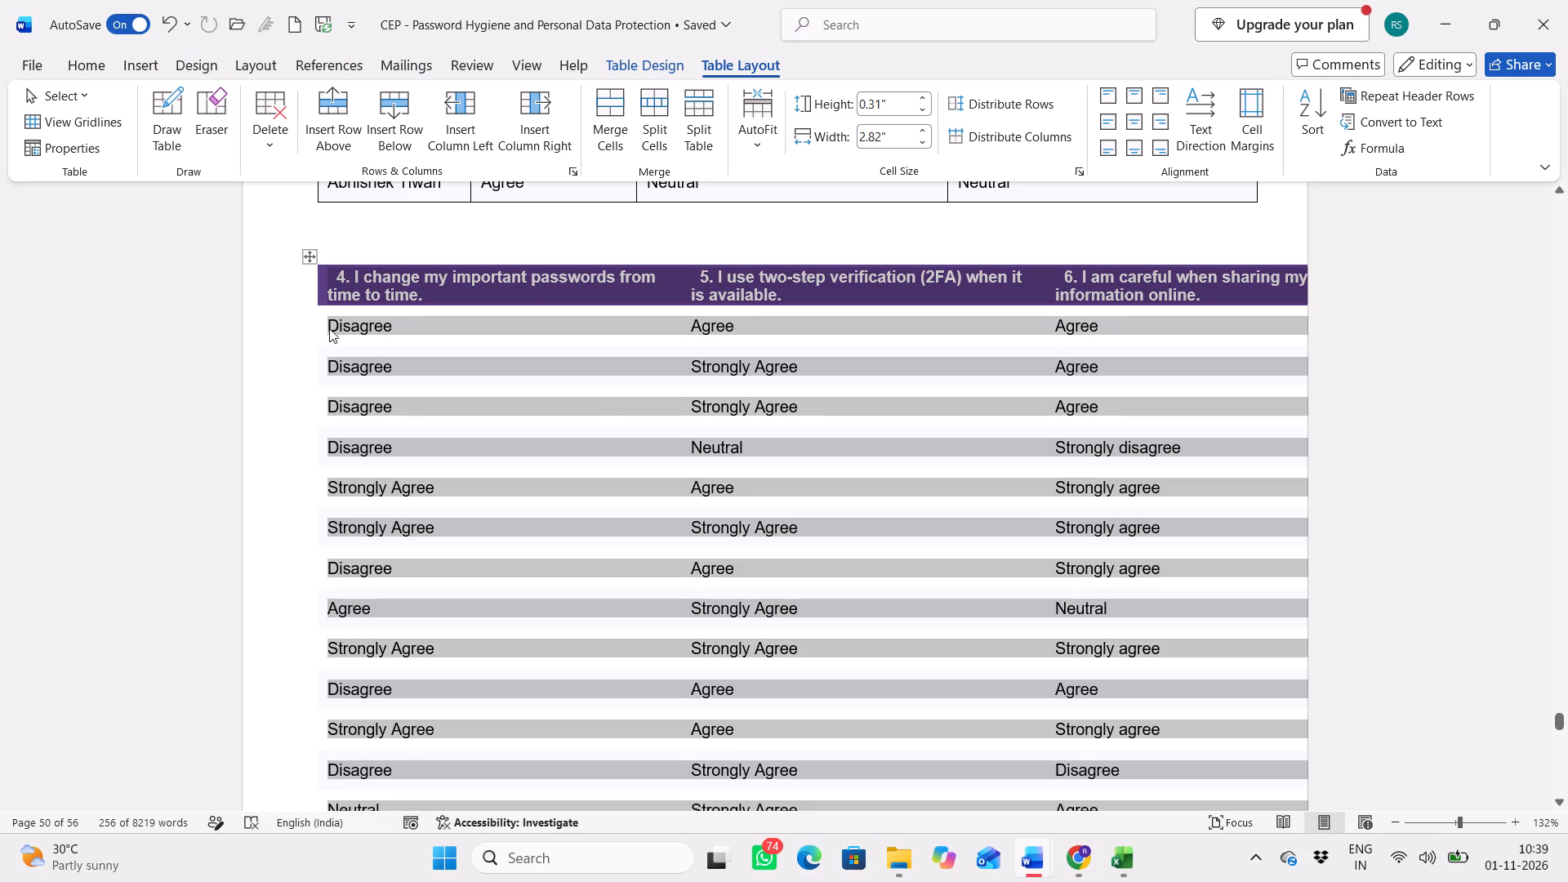
click(310, 260)
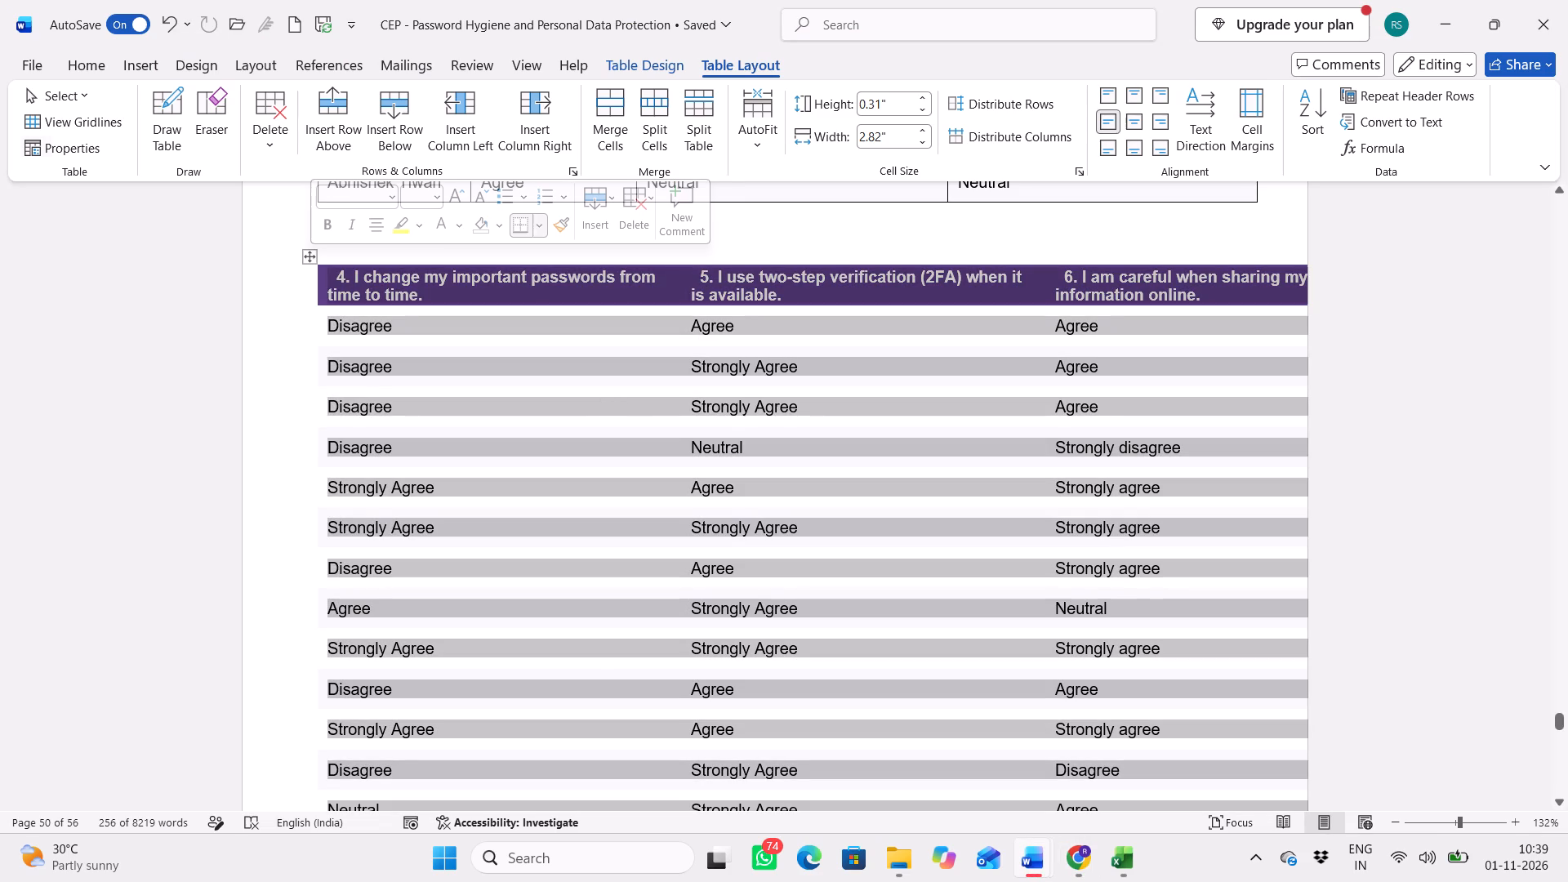
click(78, 149)
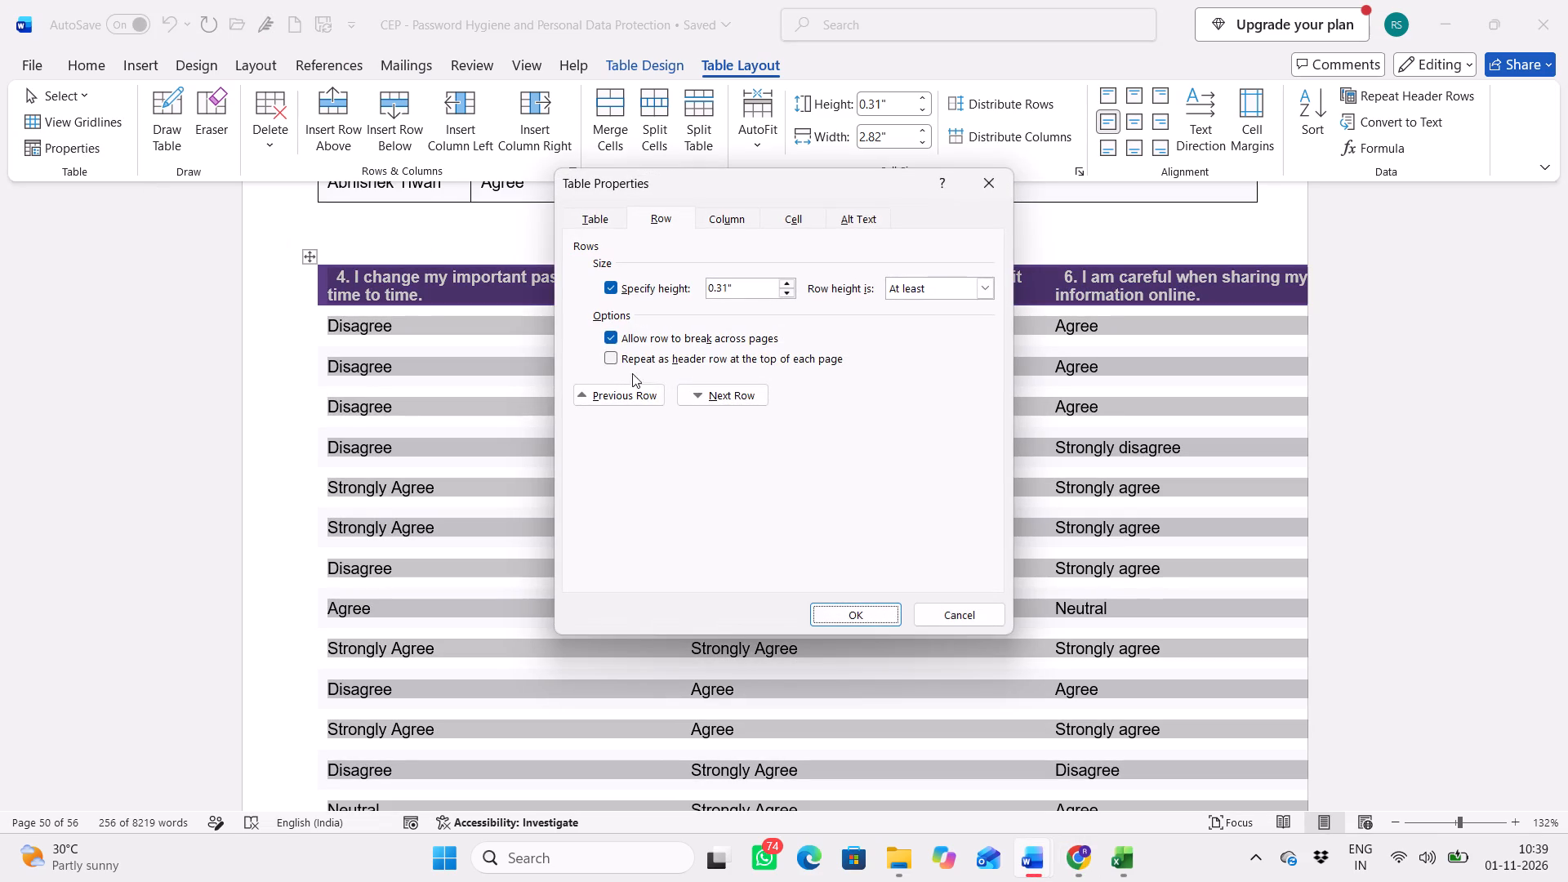
click(612, 291)
click(879, 608)
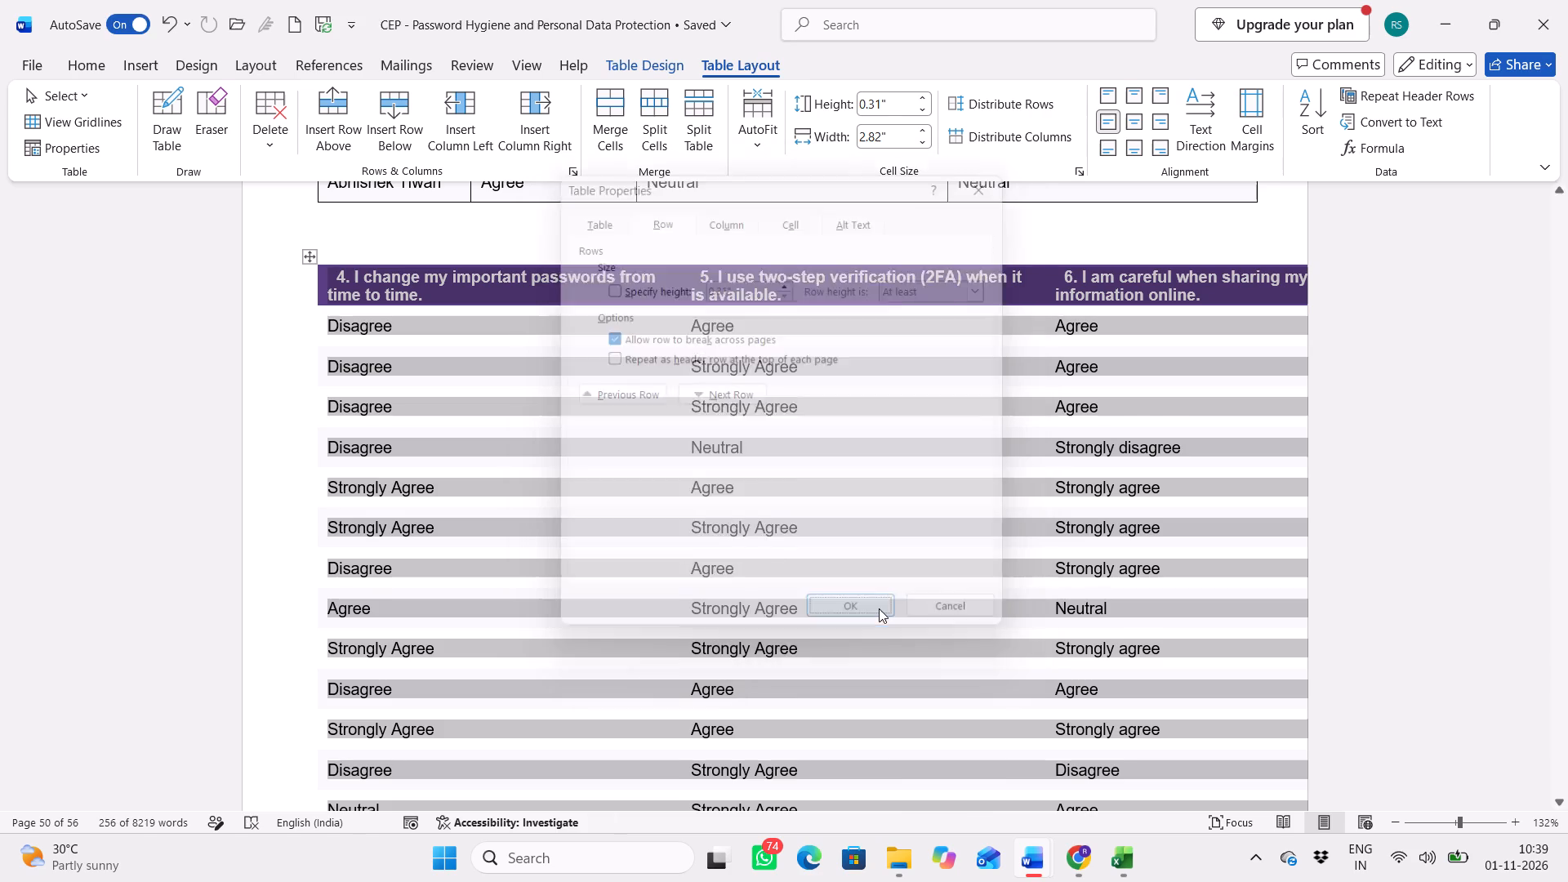
Add 20 spaces after the first response in the question 6 column of the compacted table.
scroll(1172, 675, up, 1)
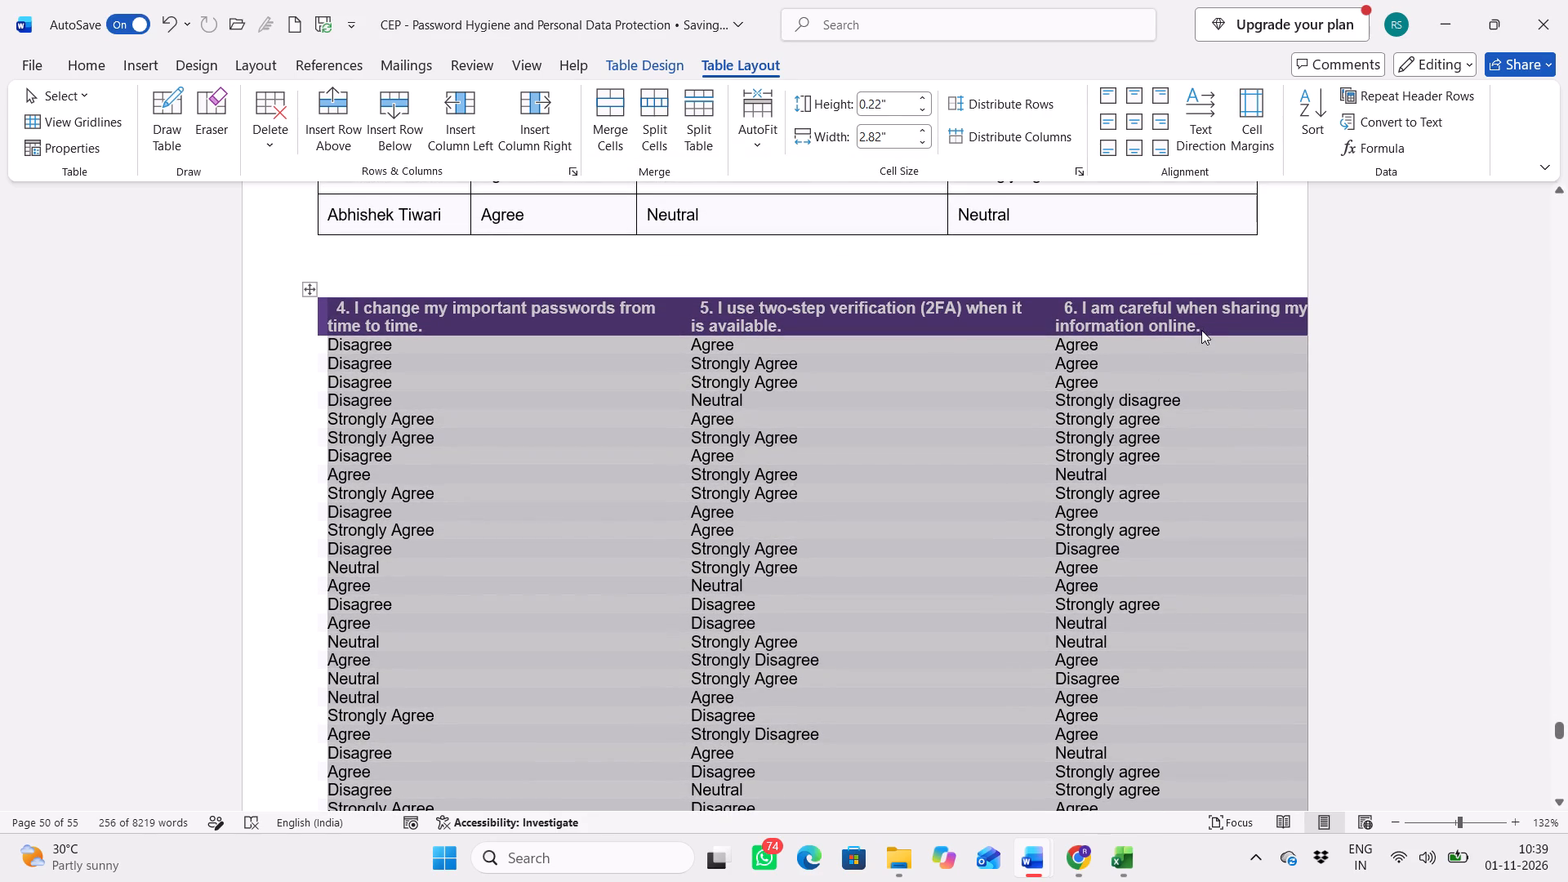
scroll(1226, 349, left, 1)
click(1298, 350)
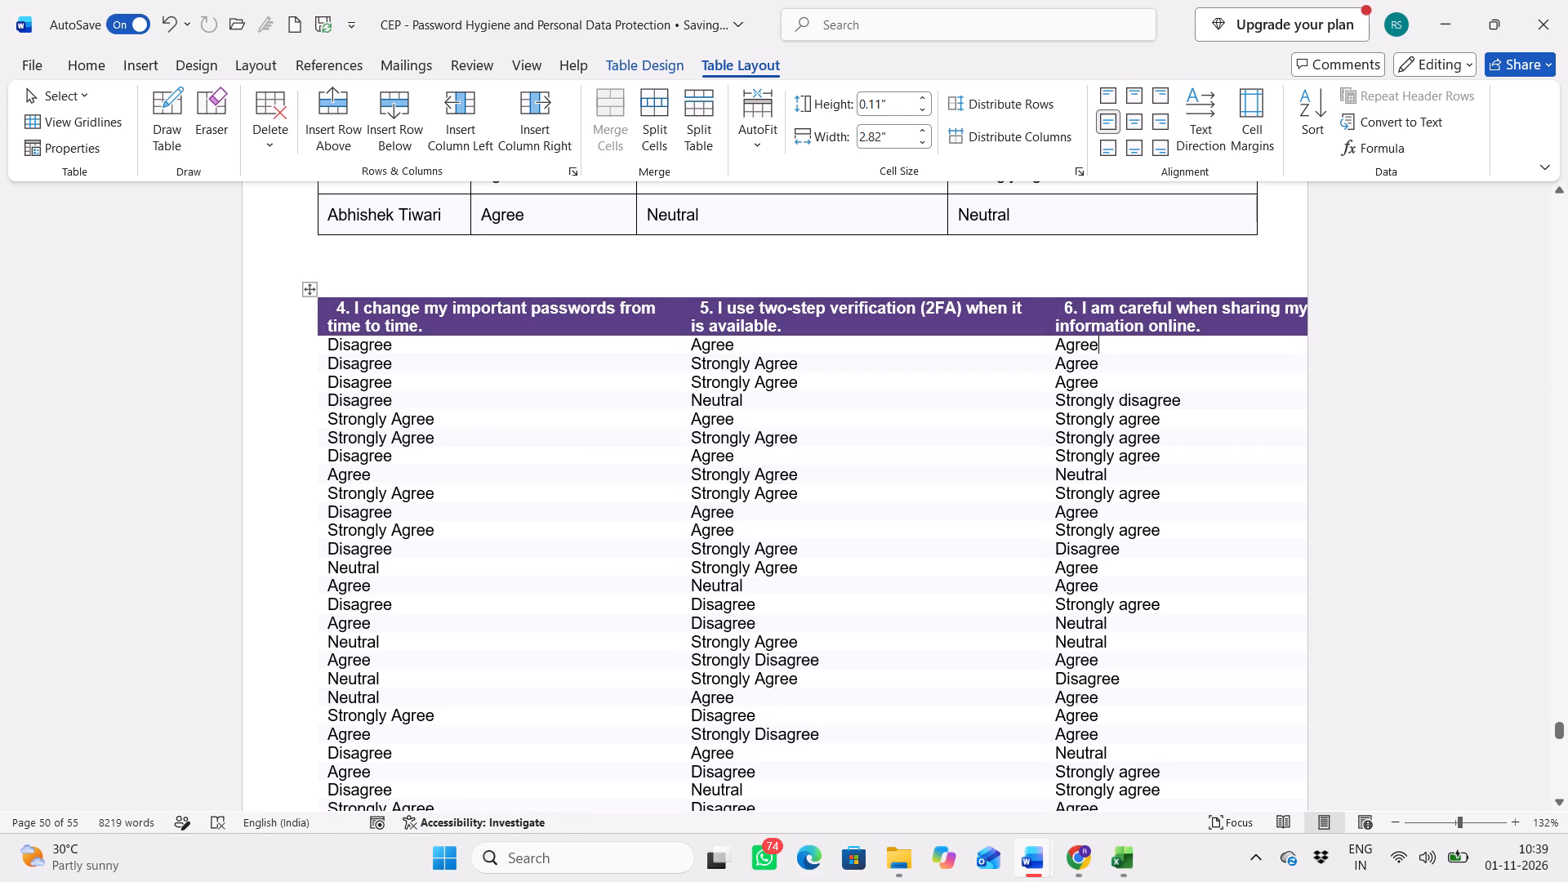
key(space)
key(space)
key(space)
key(space)
key(space)
key(space)
key(space)
key(space)
key(space)
key(space)
key(space)
key(space)
key(space)
key(space)
key(space)
key(space)
key(space)
key(space)
key(space)
key(space)
Move the table starting at question 4 down onto the next page, against the page's left edge.
scroll(1212, 392, down, 2)
scroll(1212, 392, up, 1)
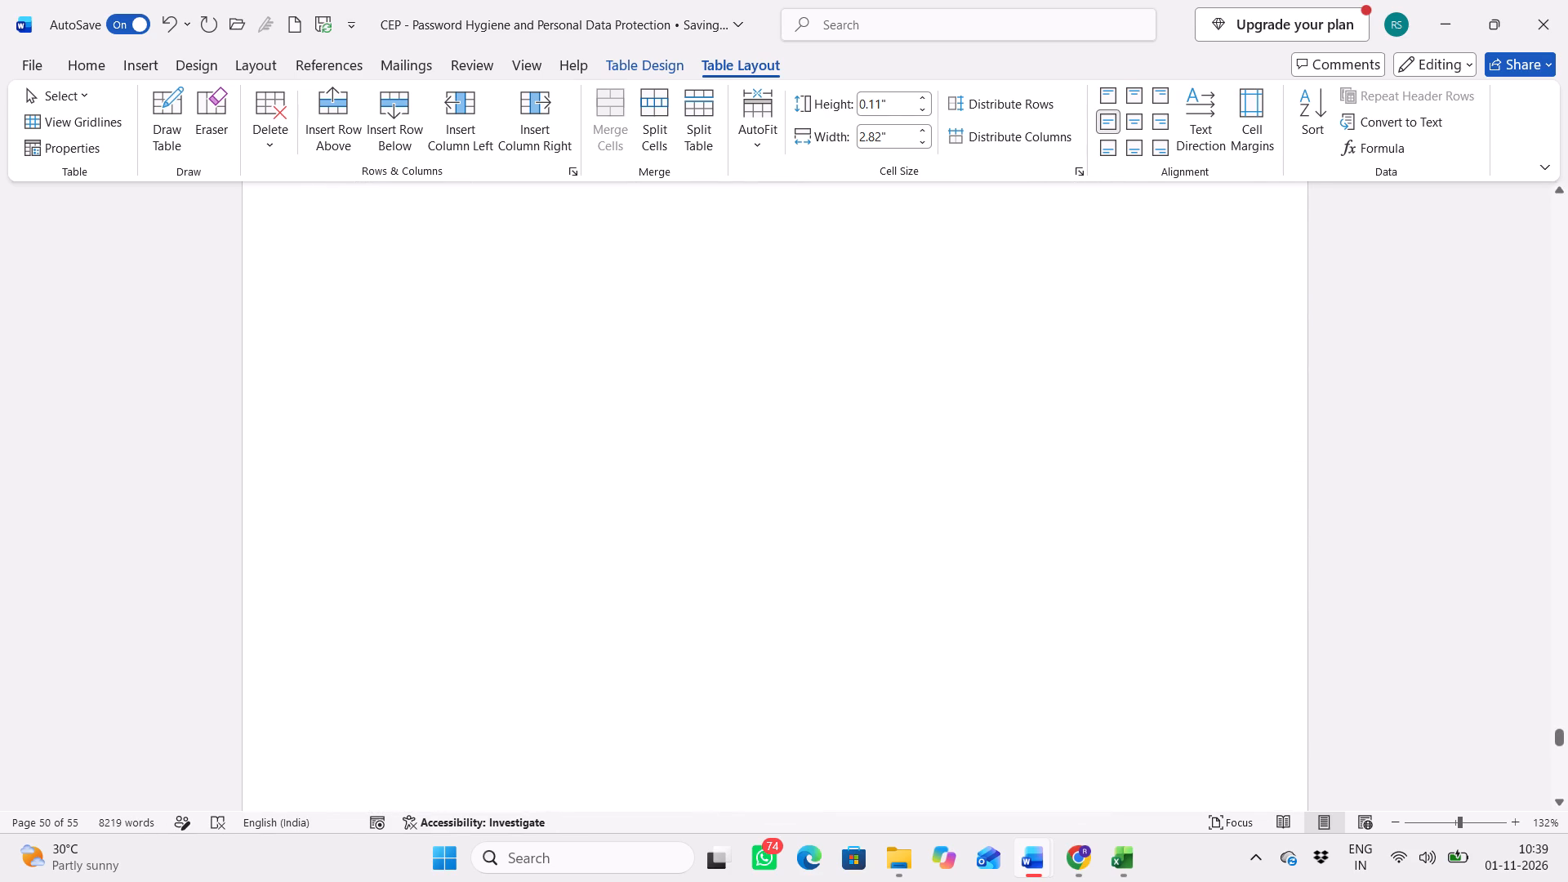
scroll(1212, 392, up, 2)
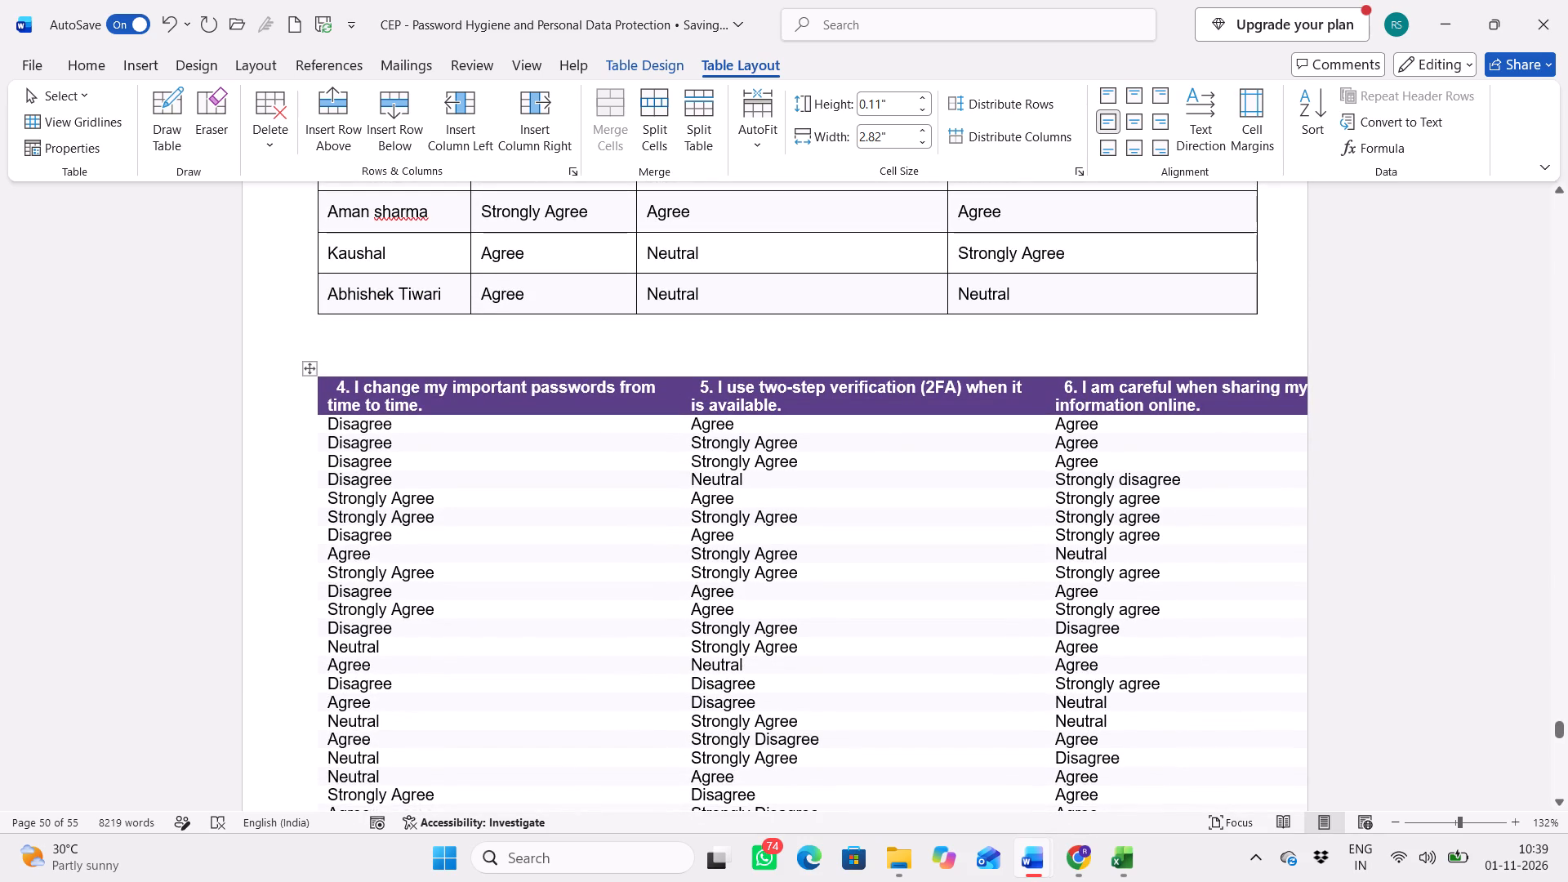
drag(310, 364, 323, 697)
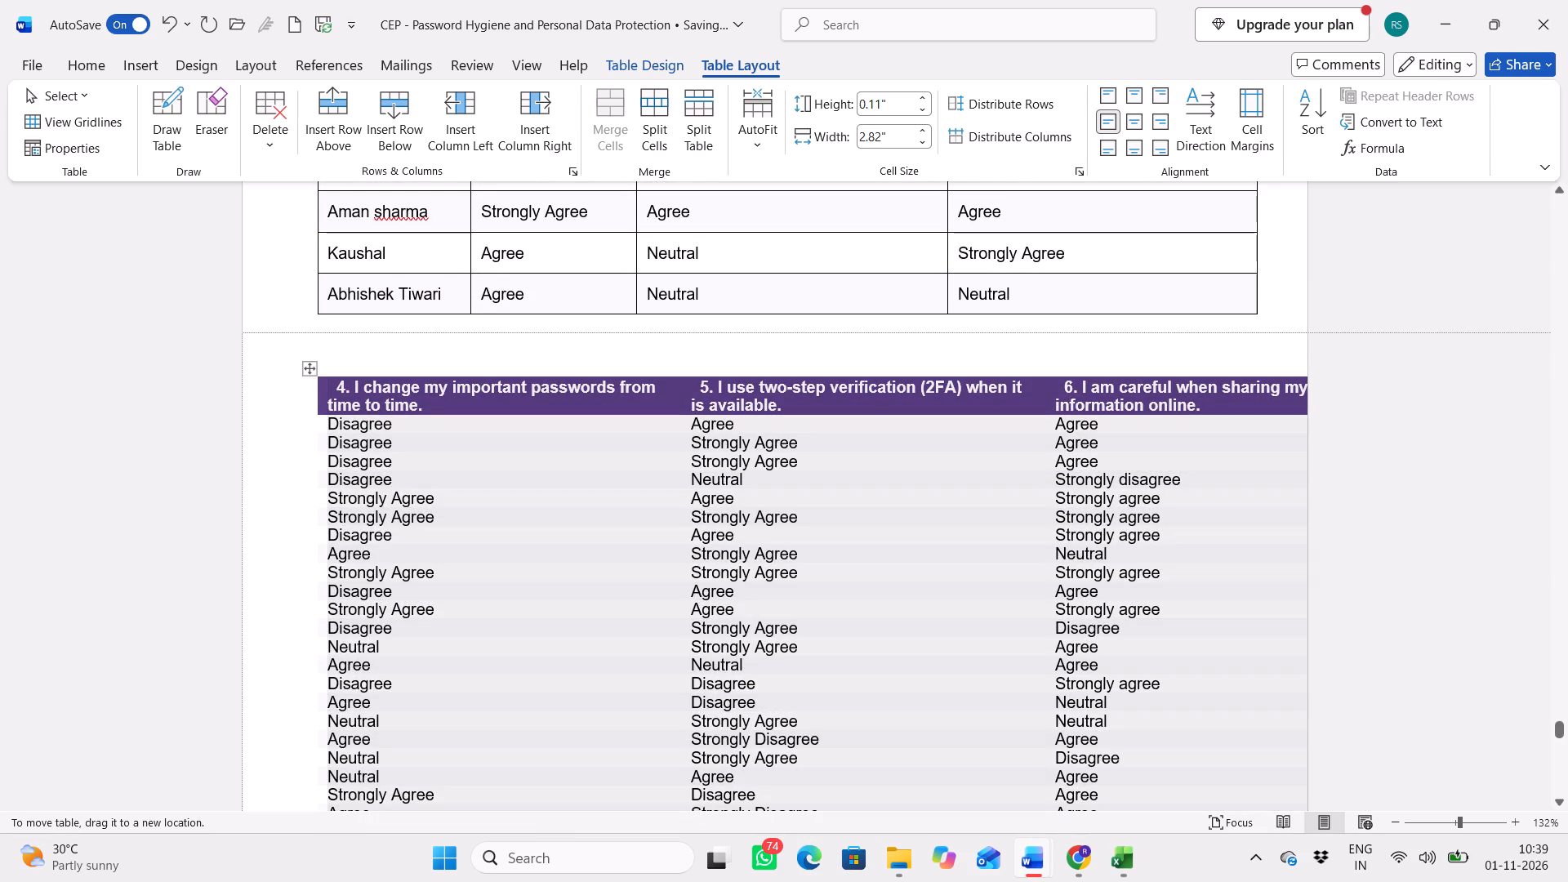
drag(323, 697, 323, 721)
scroll(323, 721, down, 2)
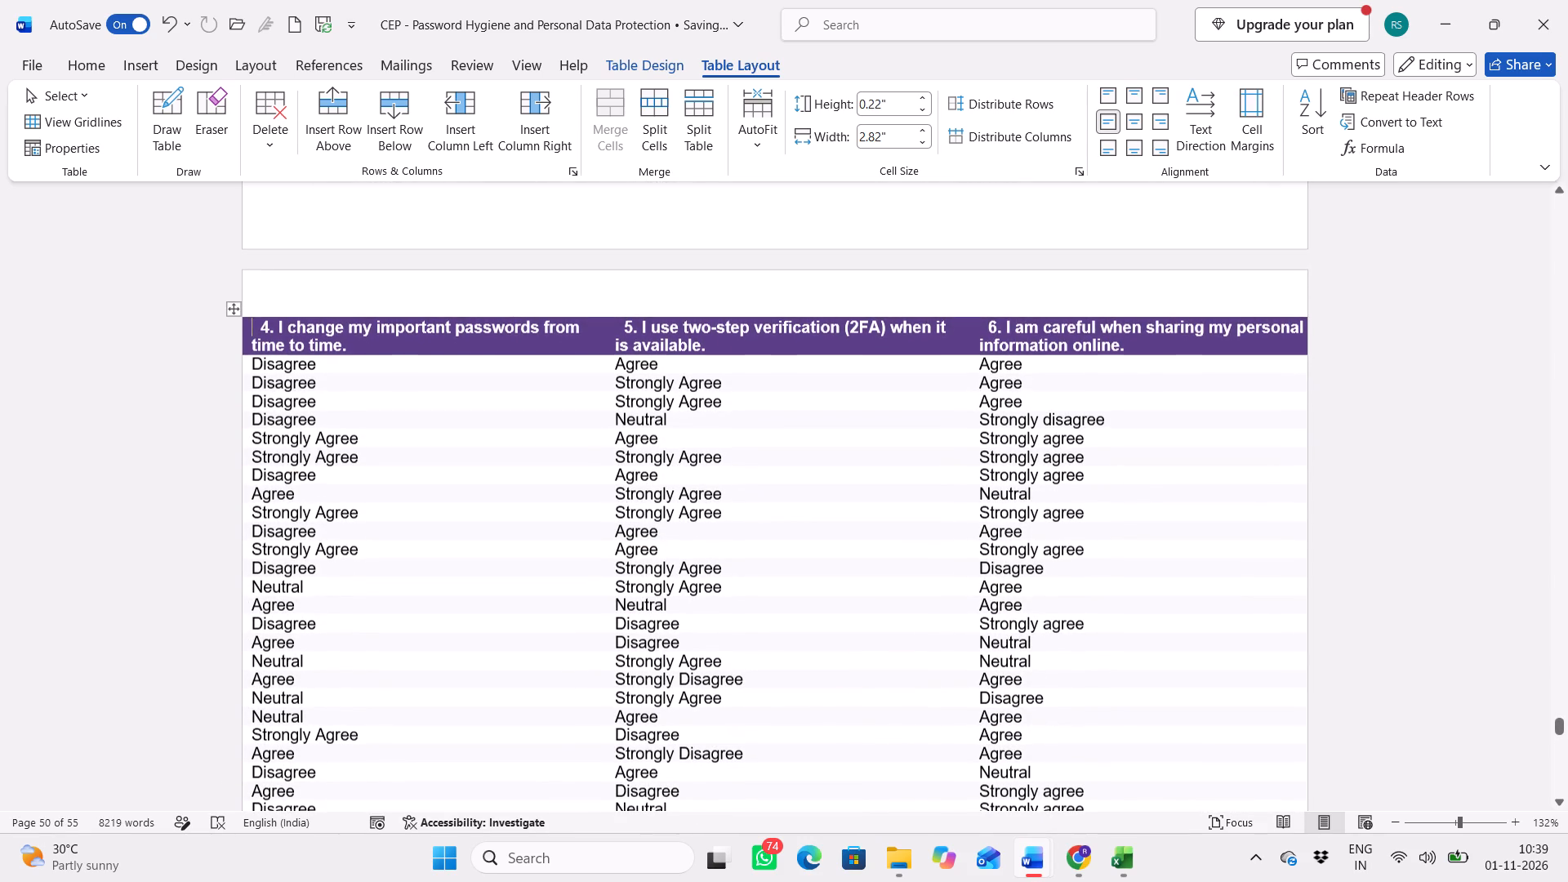
scroll(323, 721, down, 4)
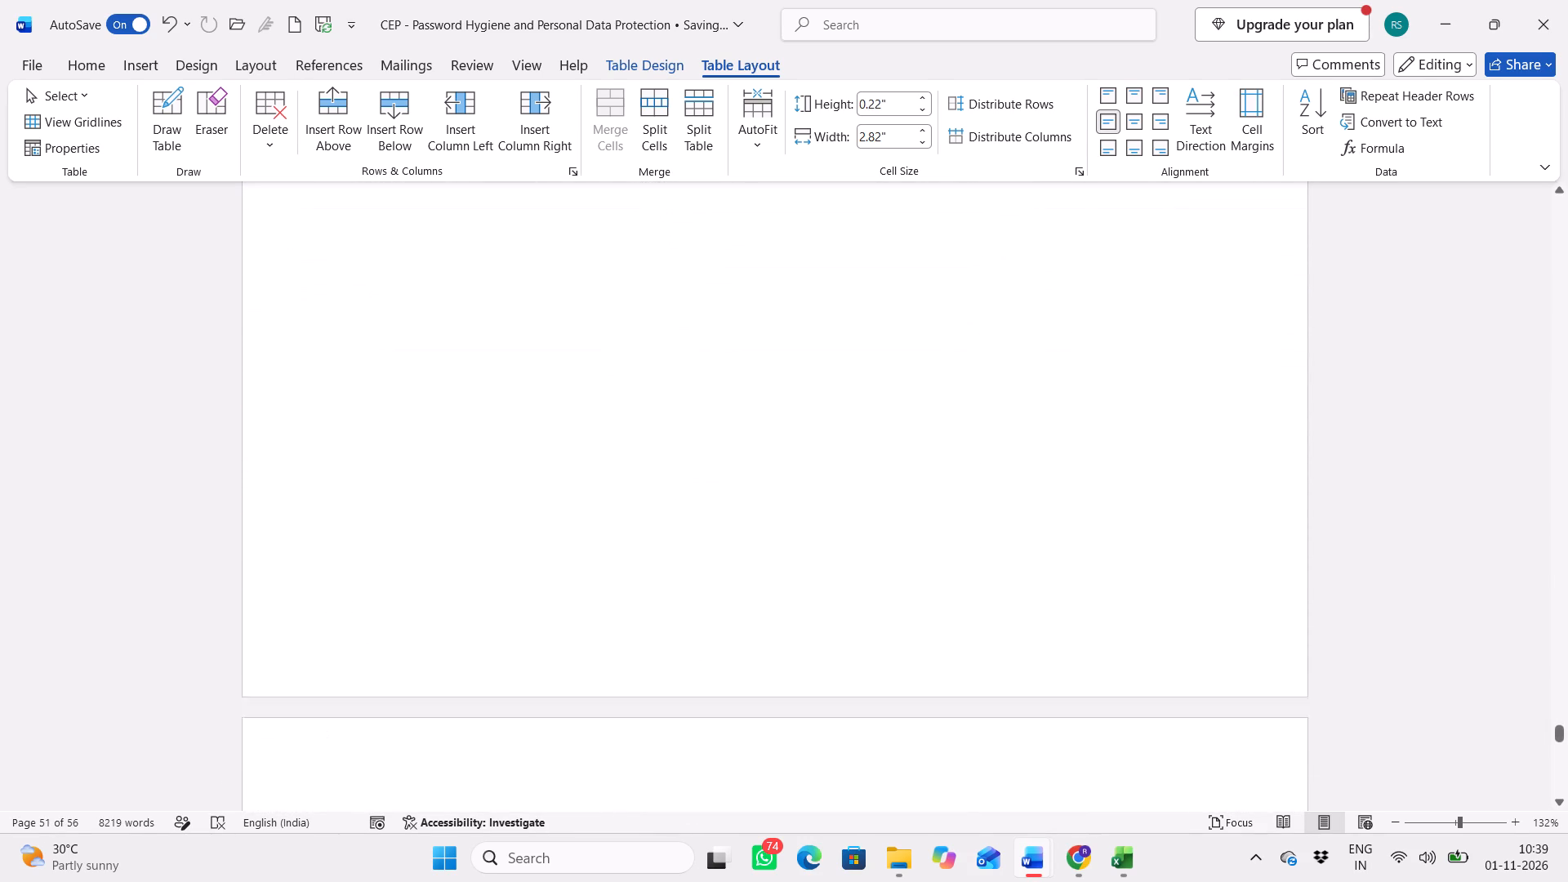
scroll(323, 721, down, 2)
scroll(323, 721, up, 1)
scroll(323, 721, right, 1)
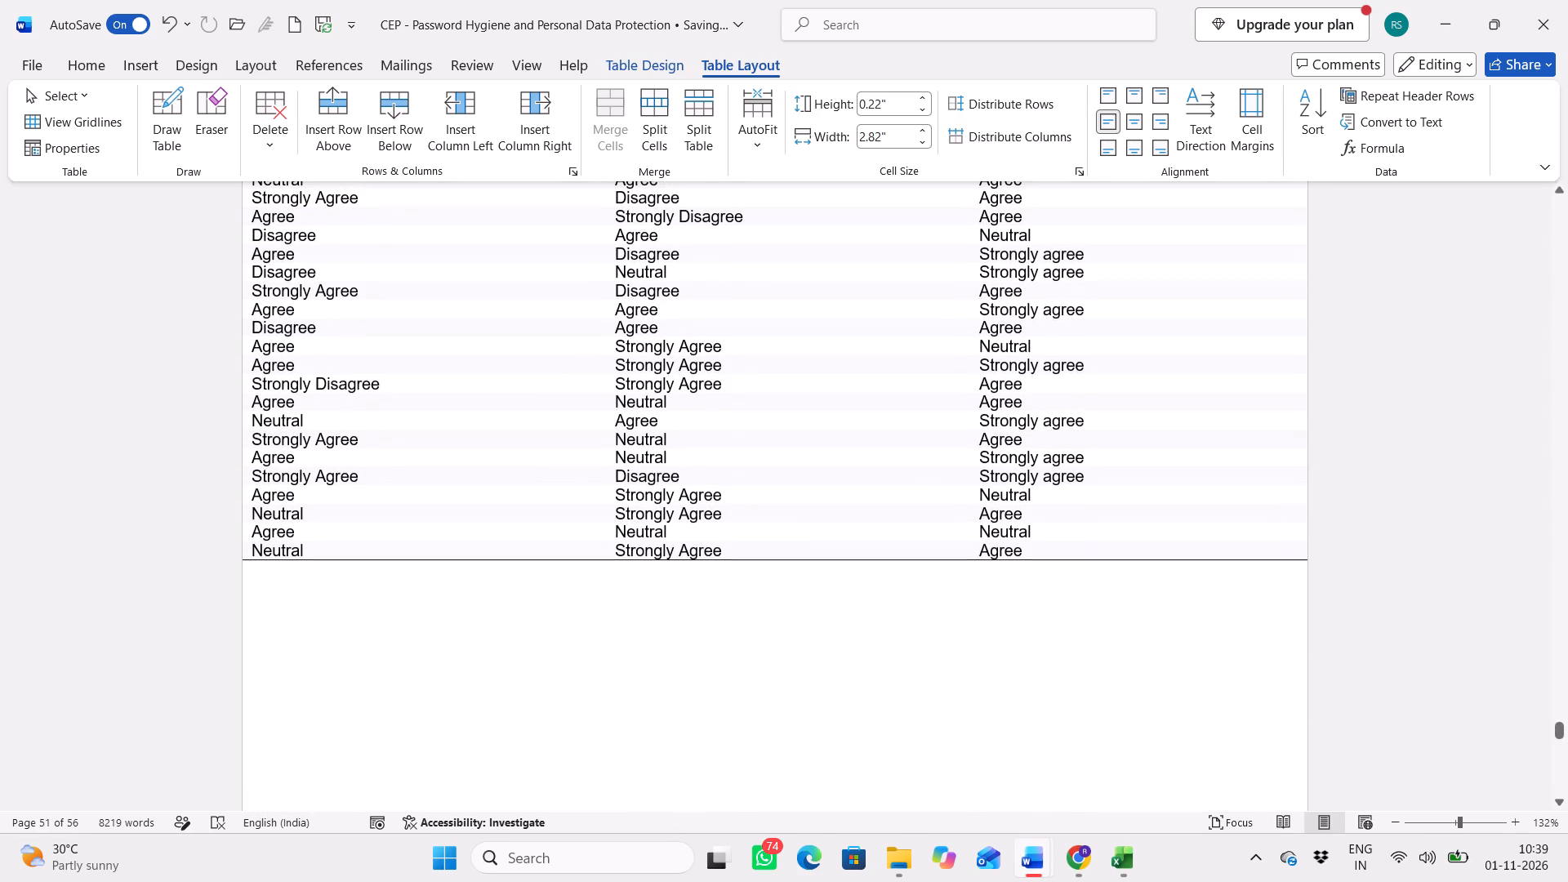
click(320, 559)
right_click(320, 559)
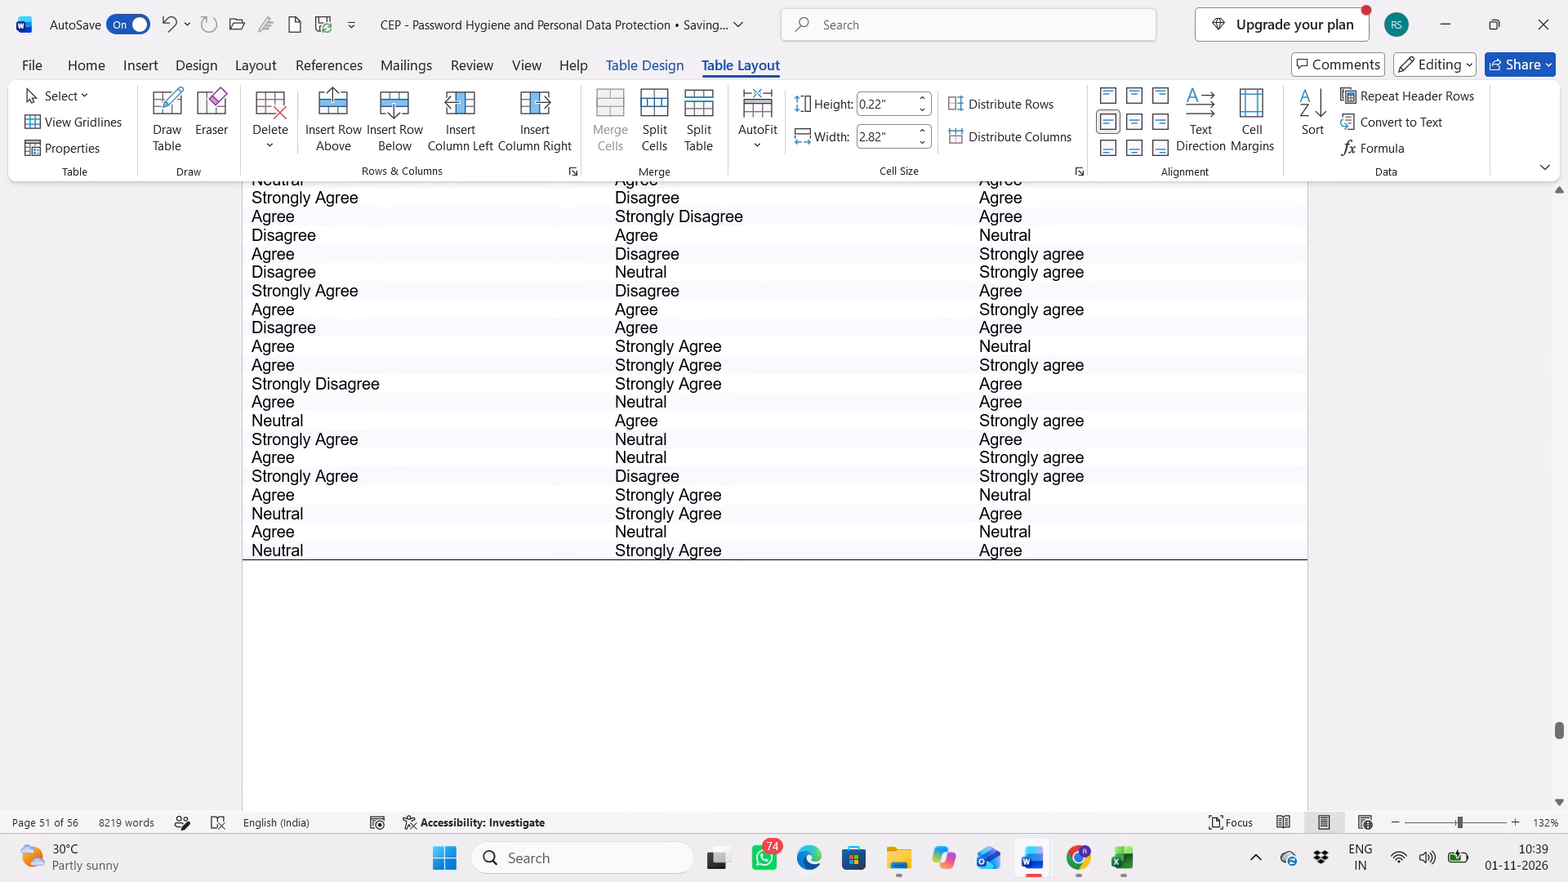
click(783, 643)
Examine the layout of the first survey table, the moved table starting at question 4, and the pages between and after them.
scroll(773, 608, up, 3)
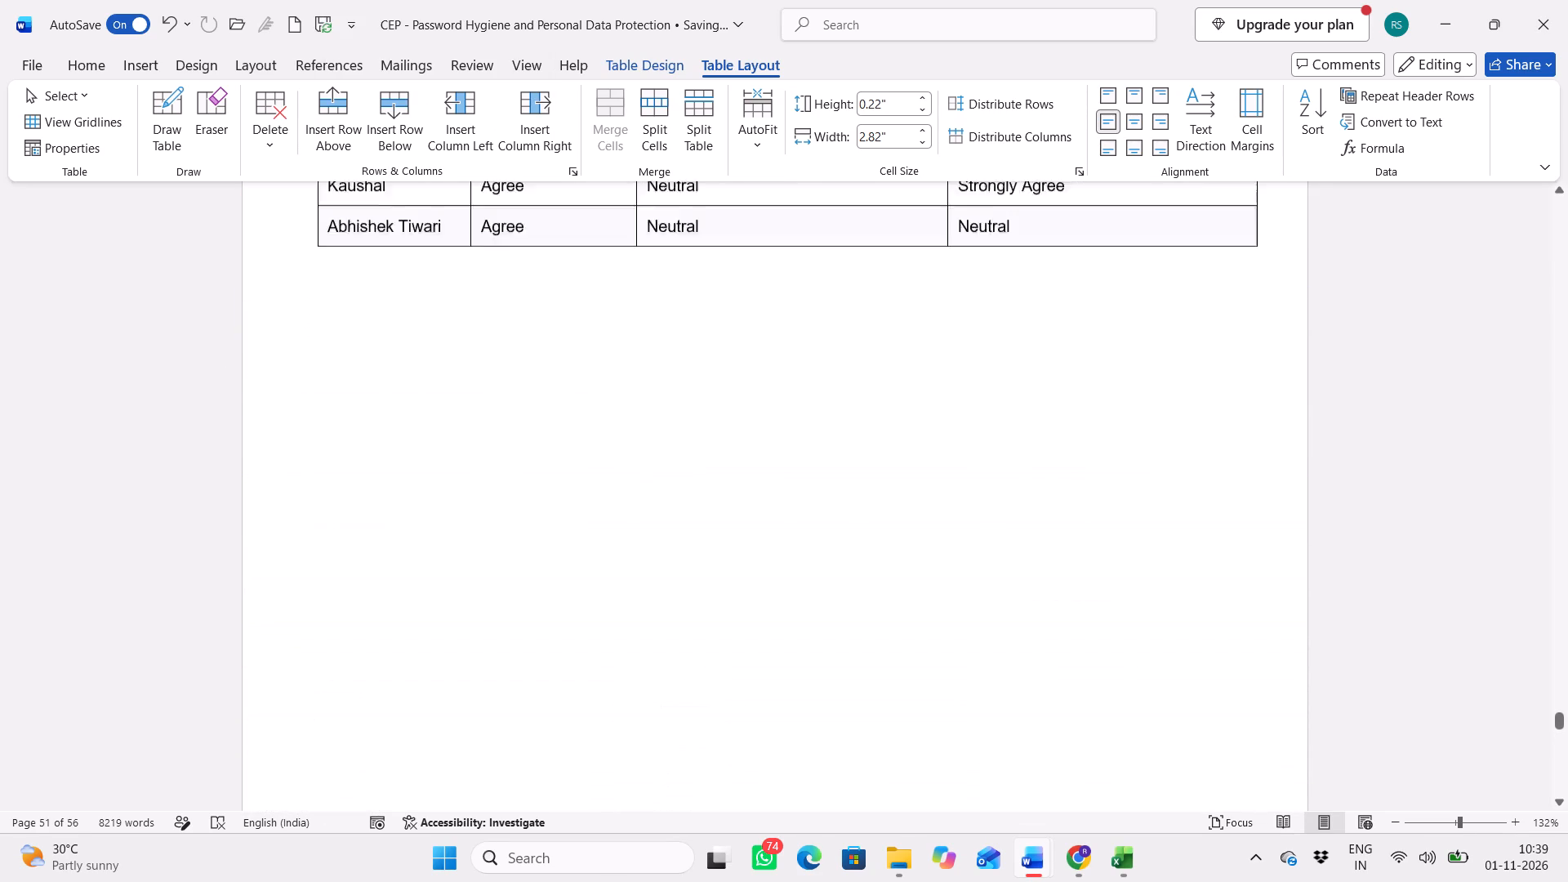
scroll(773, 608, up, 8)
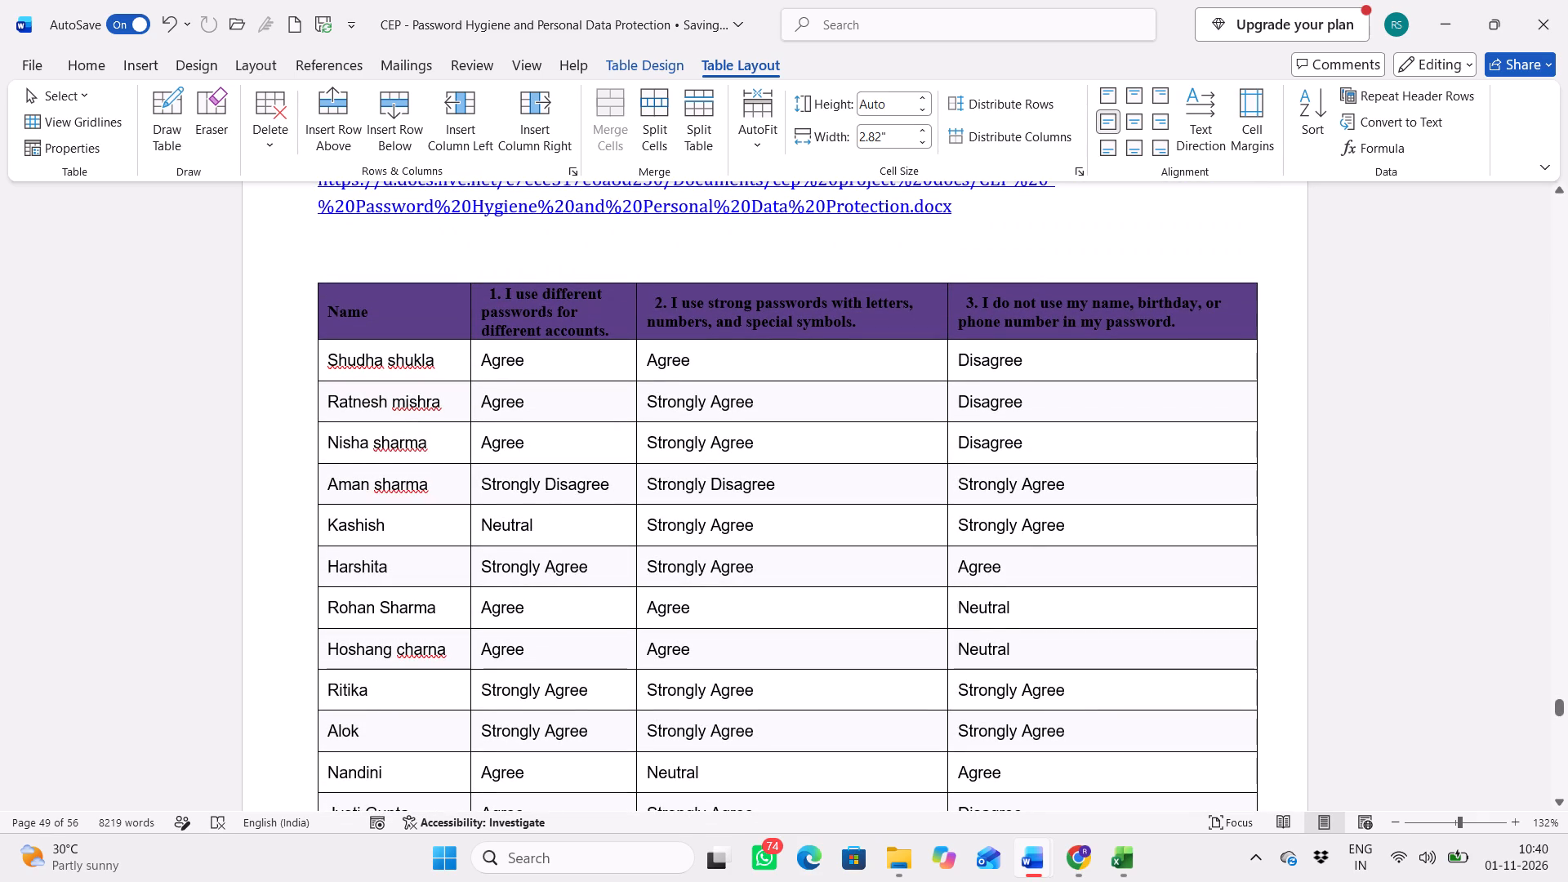
scroll(773, 608, down, 3)
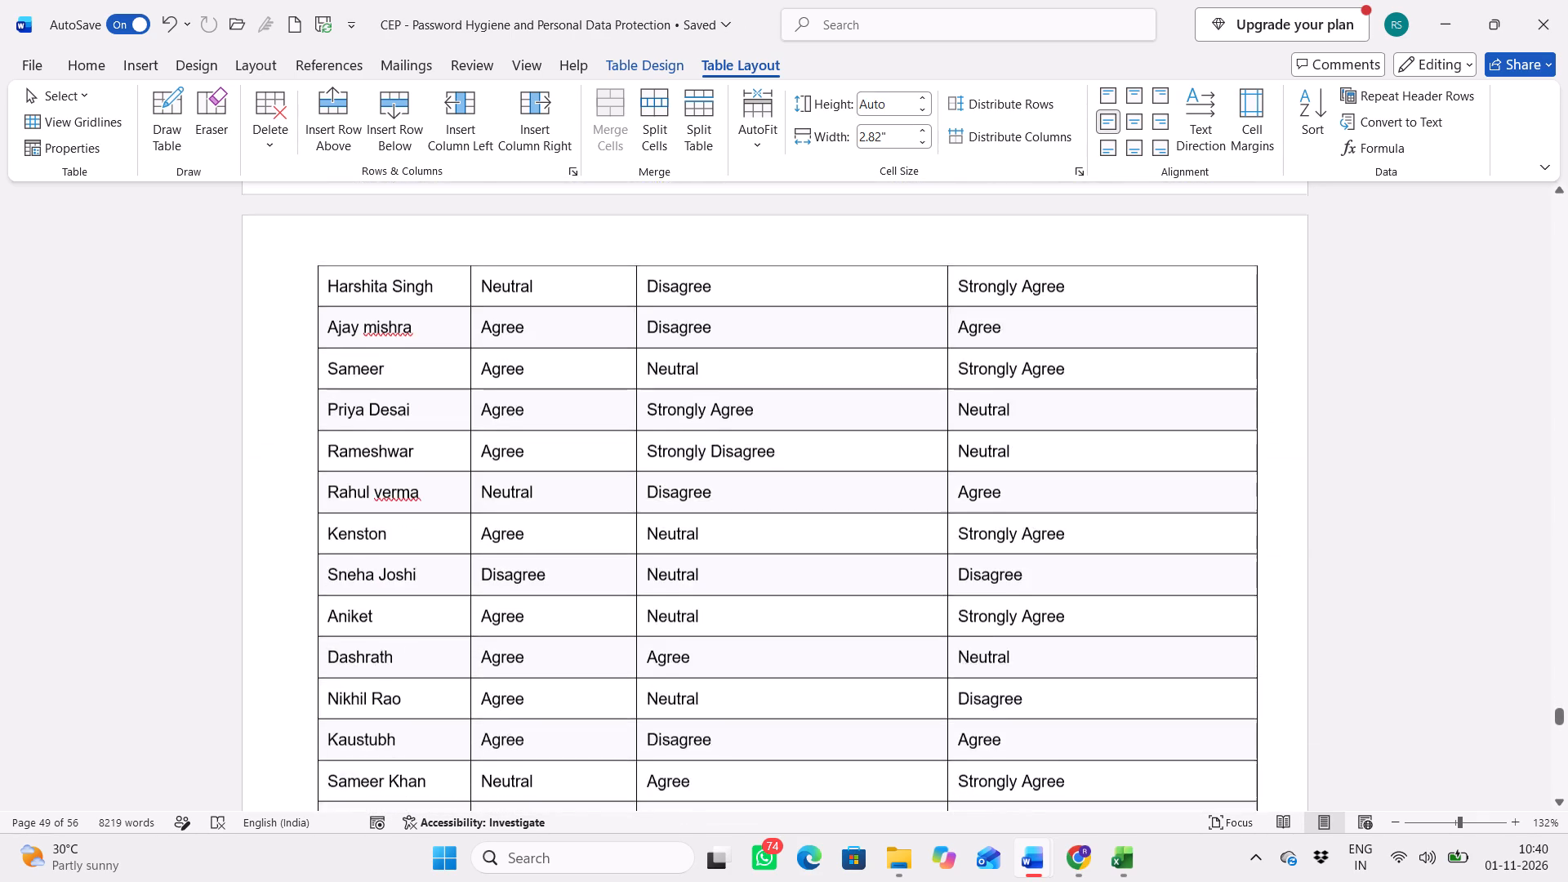
scroll(773, 608, down, 5)
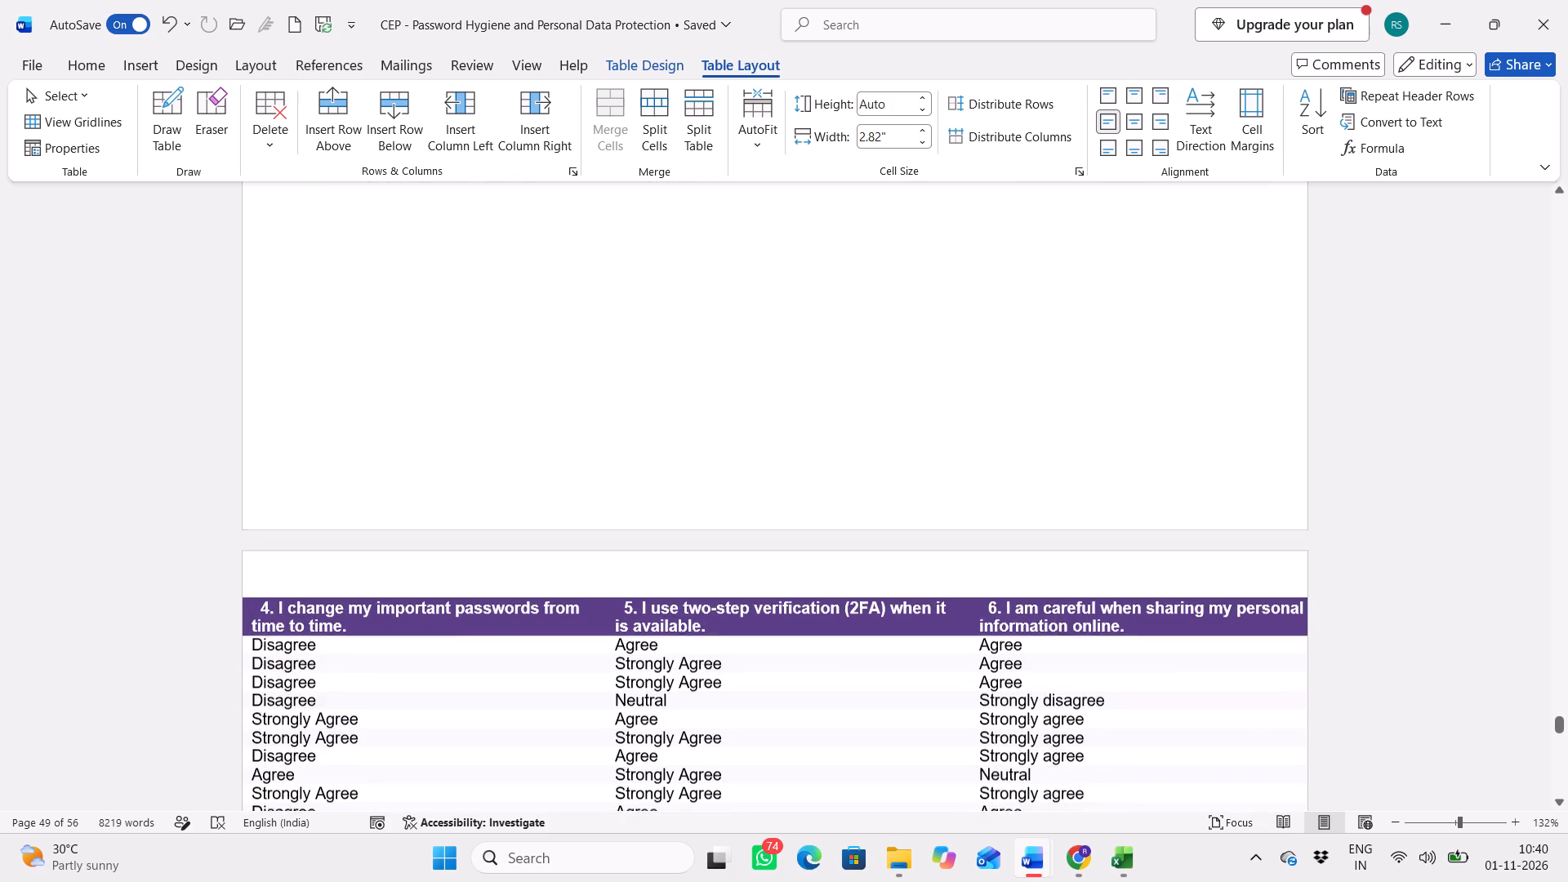
scroll(773, 608, down, 5)
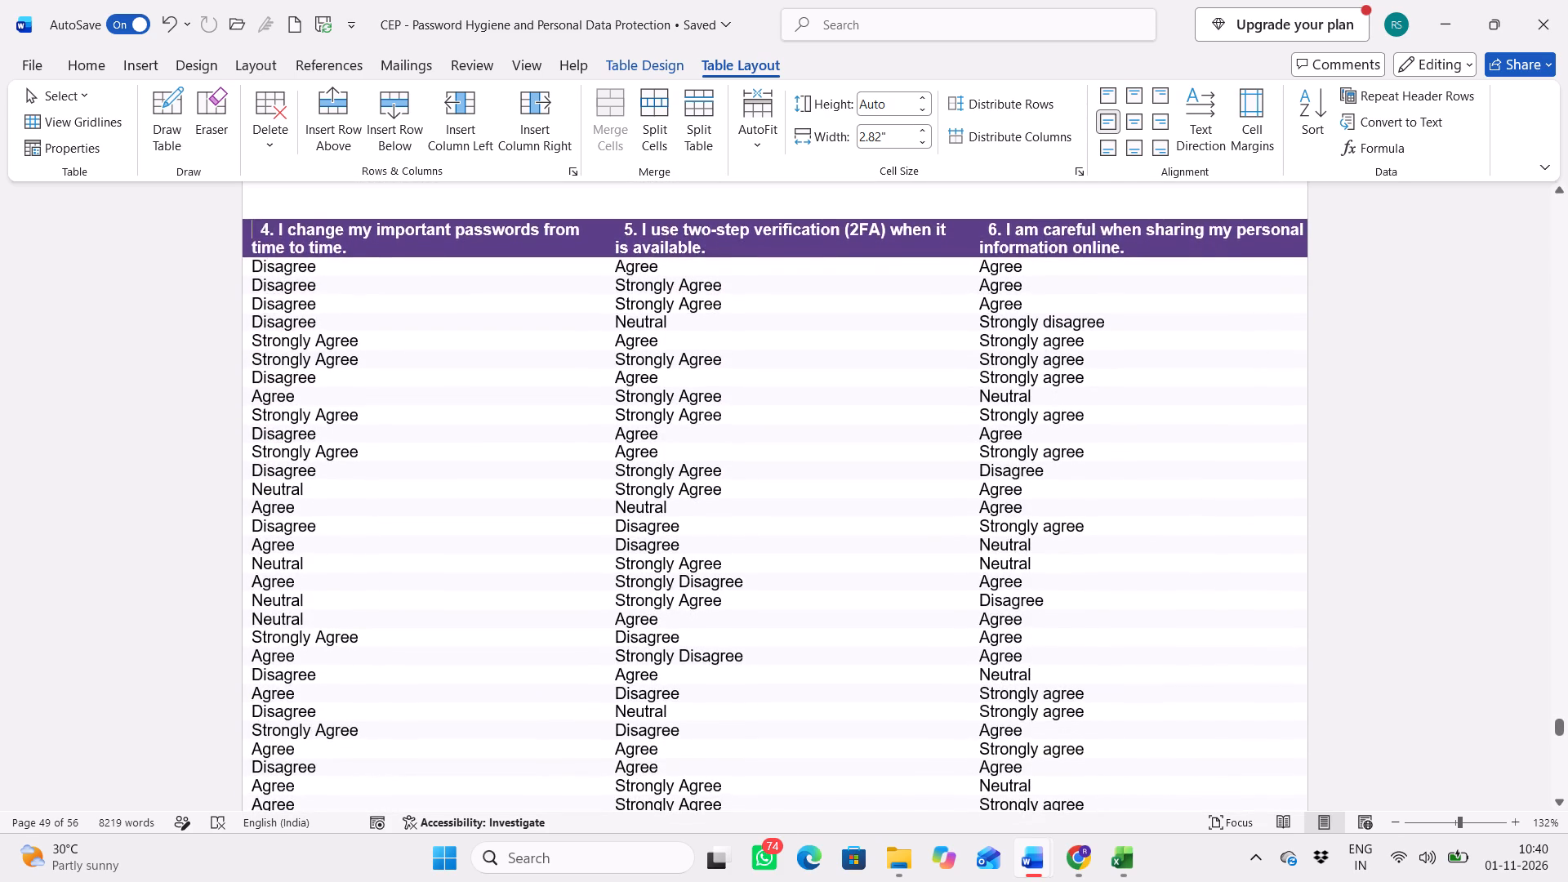
scroll(773, 608, down, 2)
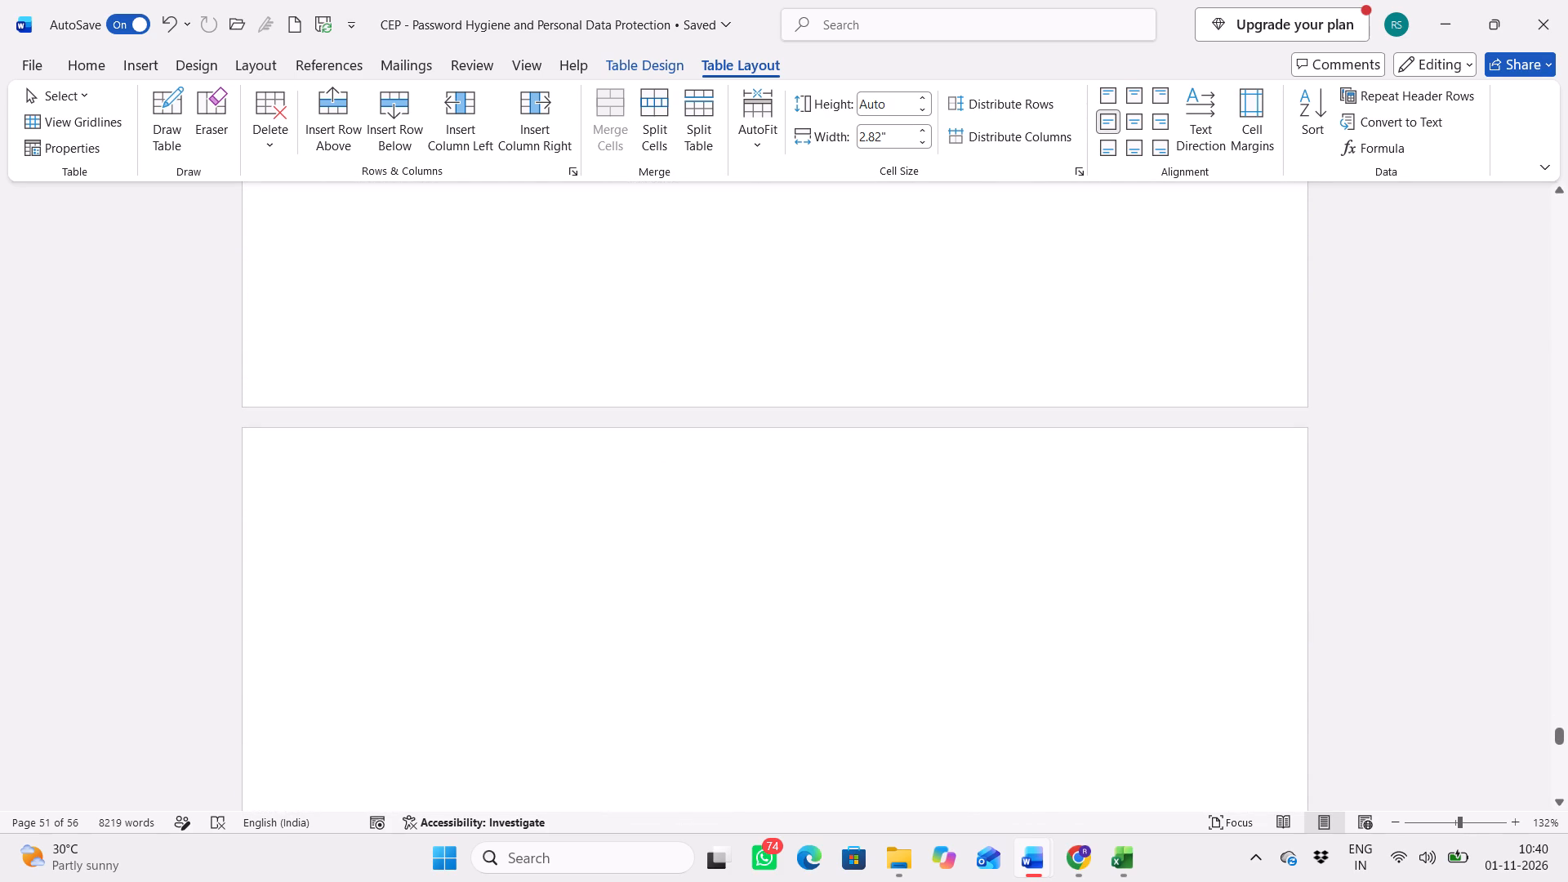
Apply all borders to the whole table starting at question 4.
key(alt+Tab)
key(alt+Tab)
scroll(773, 608, up, 5)
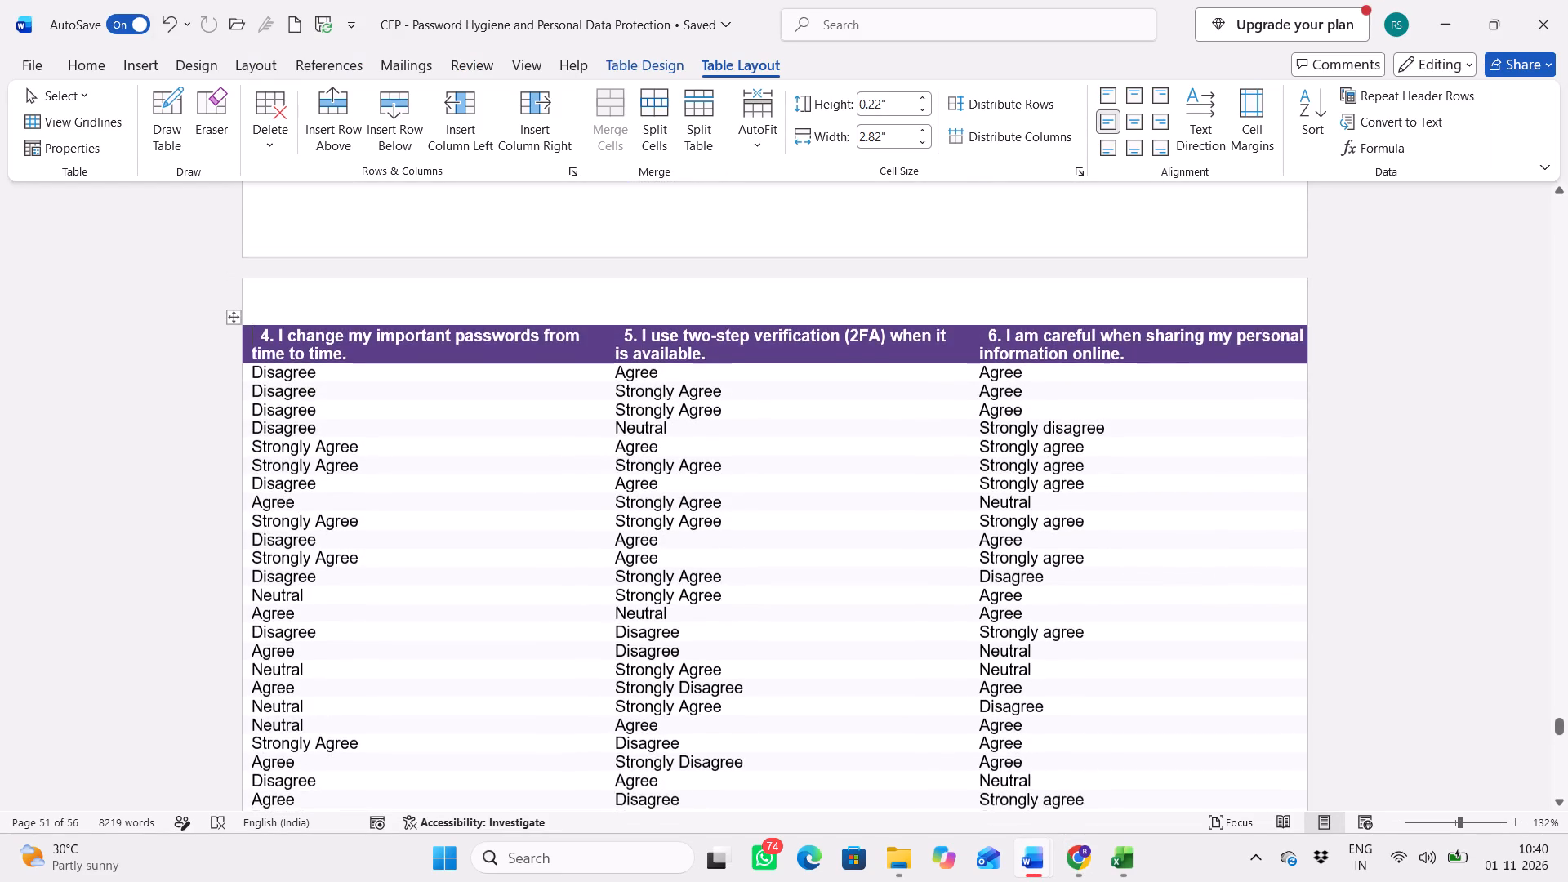
scroll(773, 608, up, 1)
click(230, 351)
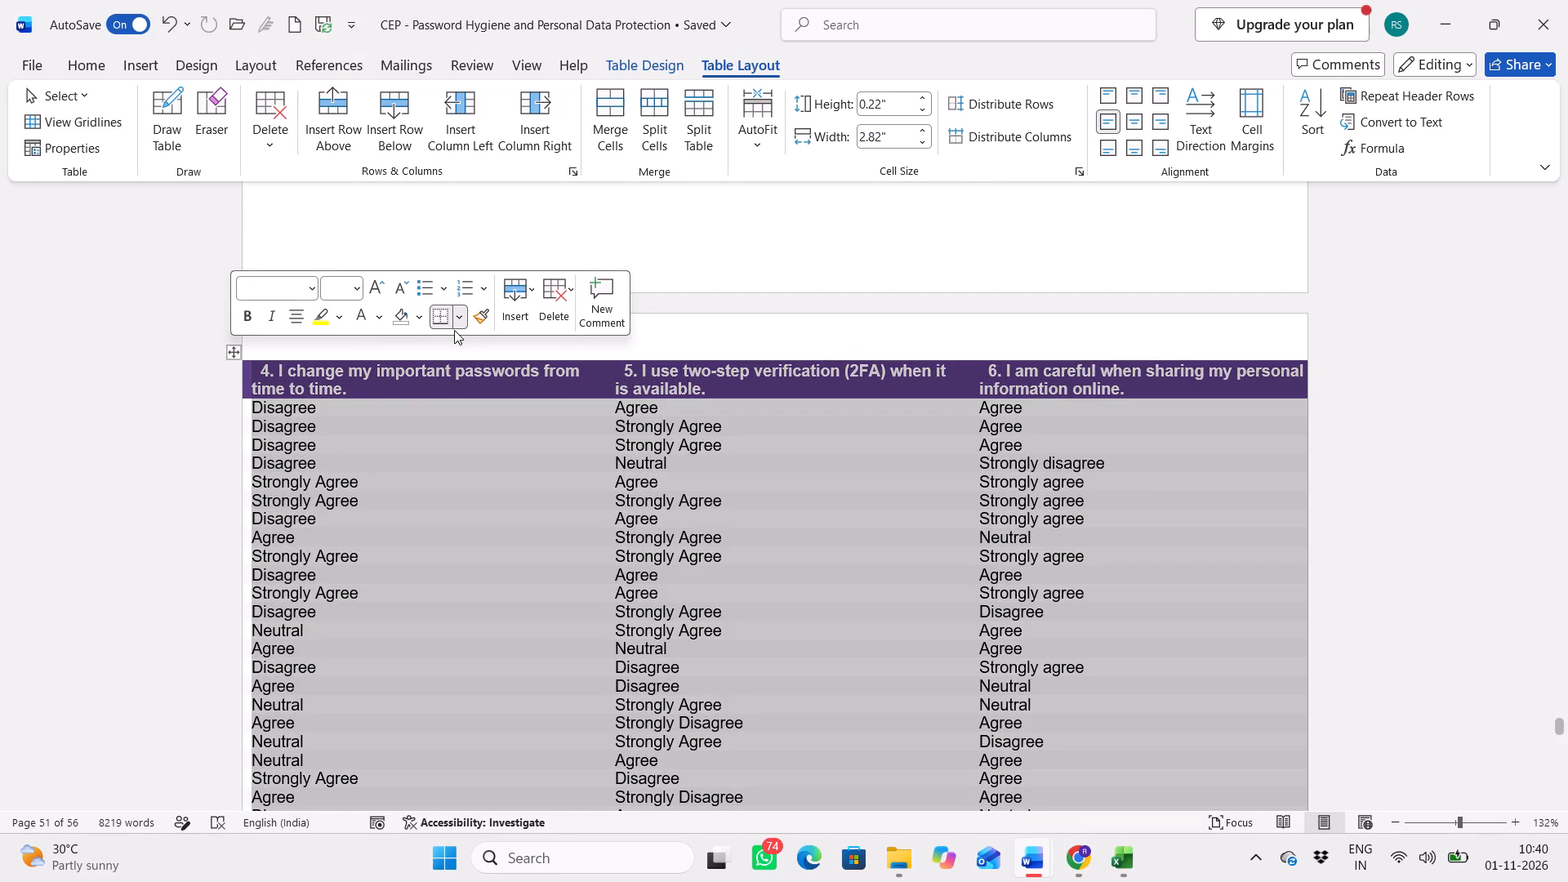
click(455, 329)
click(461, 318)
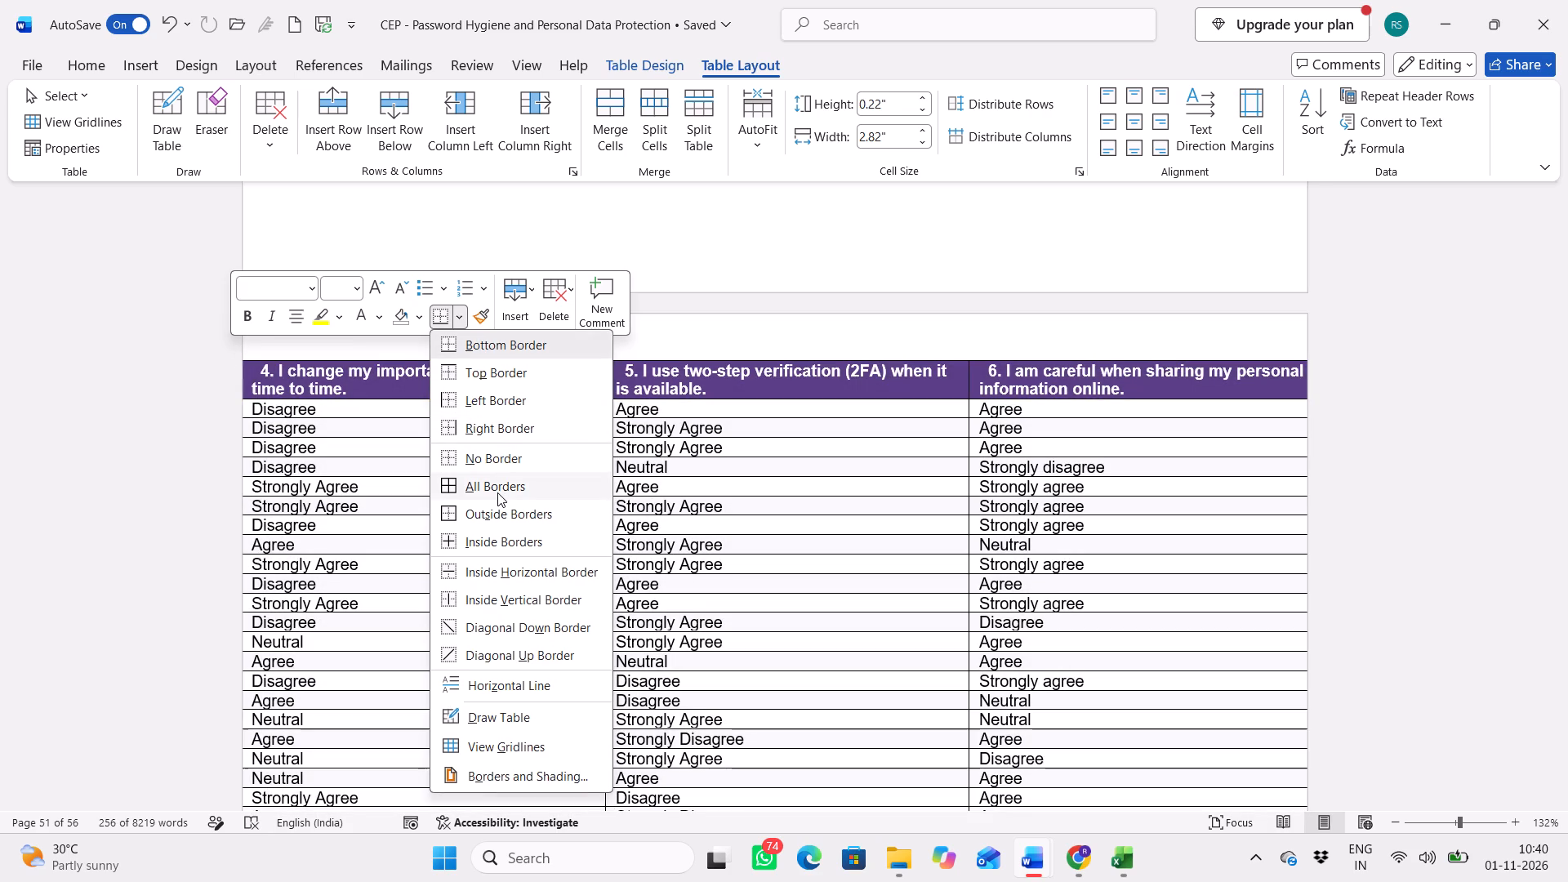
click(497, 492)
click(183, 495)
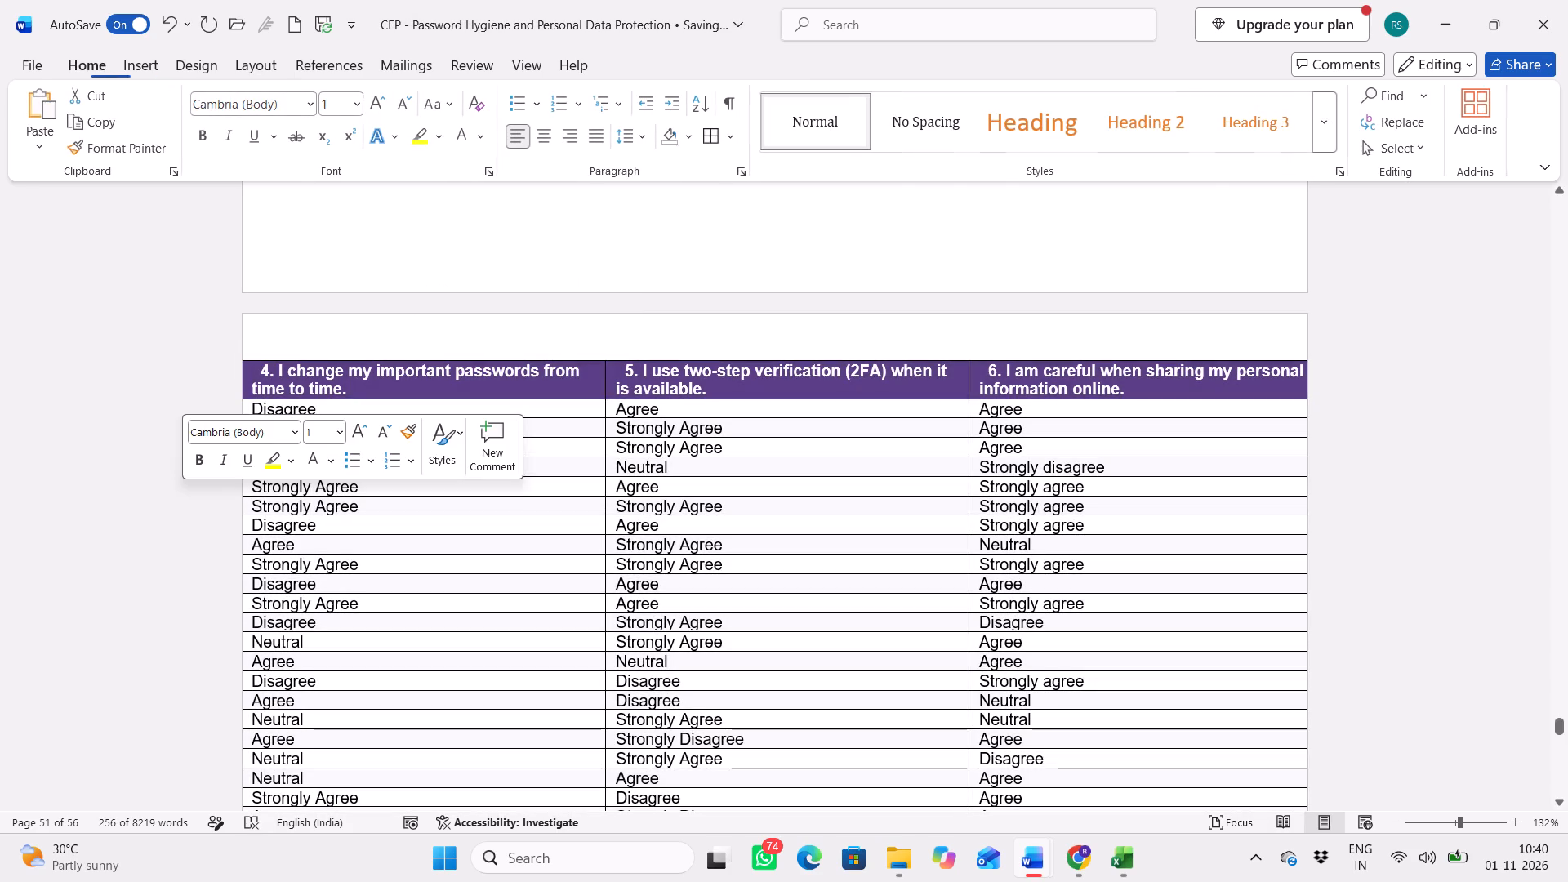
Examine the layout of the first survey table and the newly bordered table starting at question 4.
scroll(393, 532, up, 10)
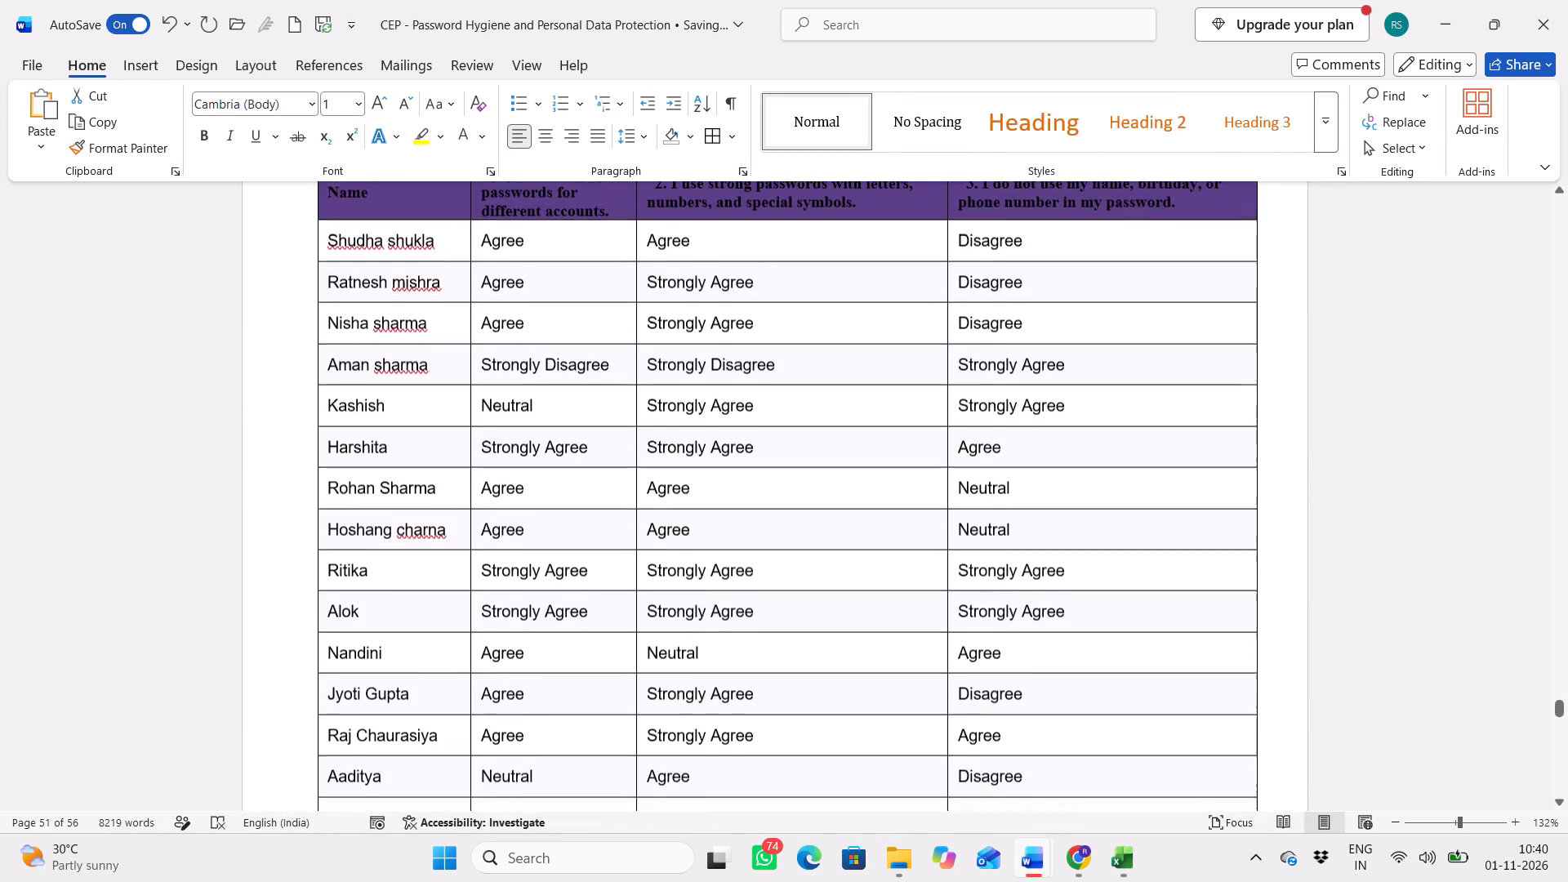
scroll(393, 532, up, 1)
scroll(393, 532, down, 2)
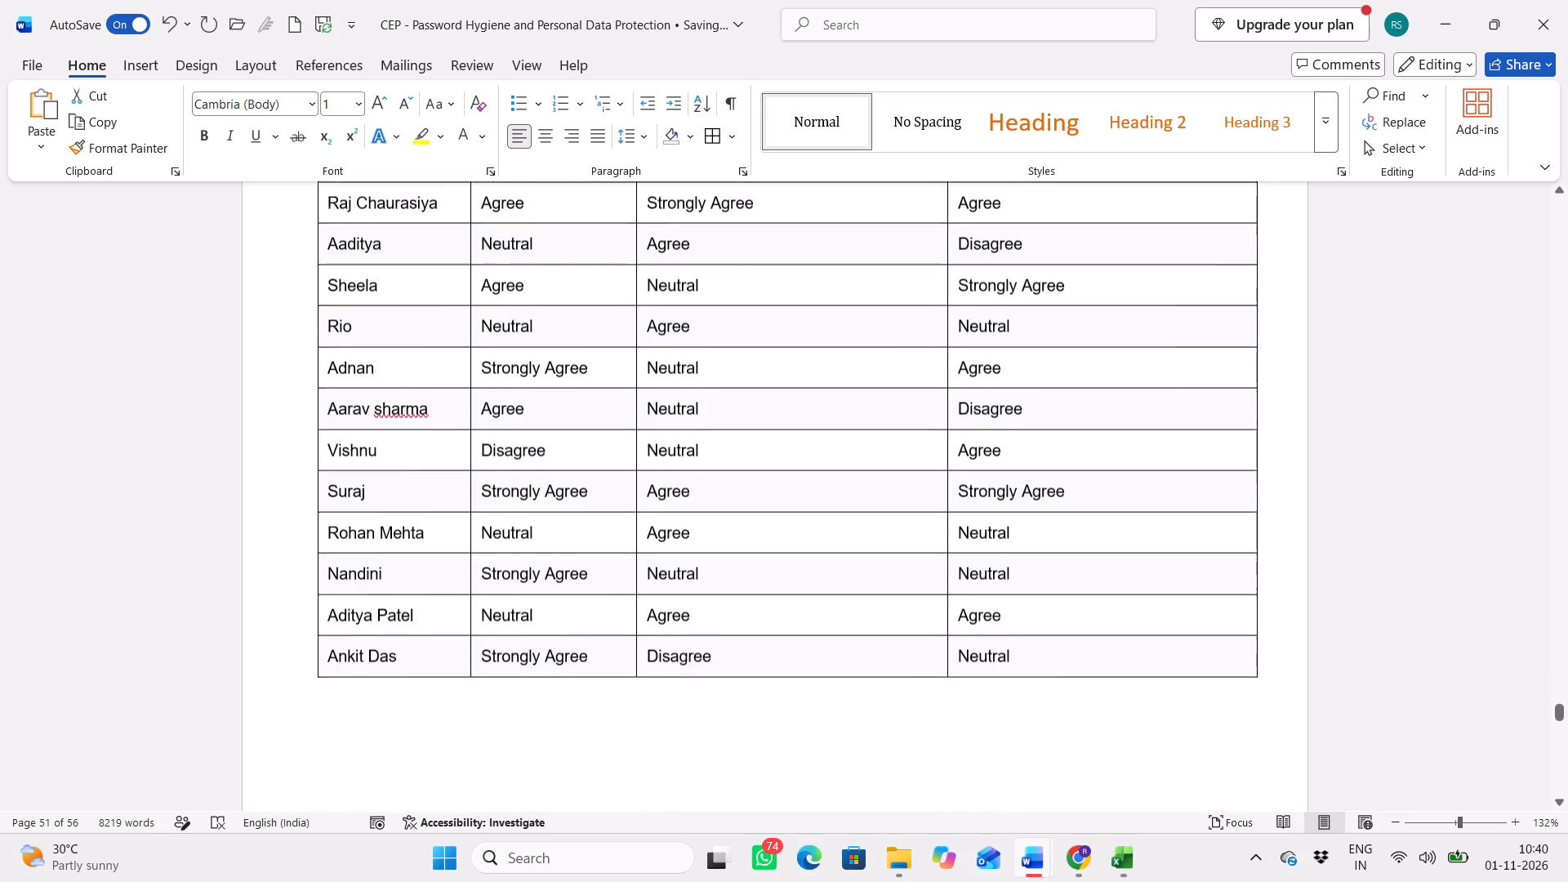
scroll(393, 532, down, 4)
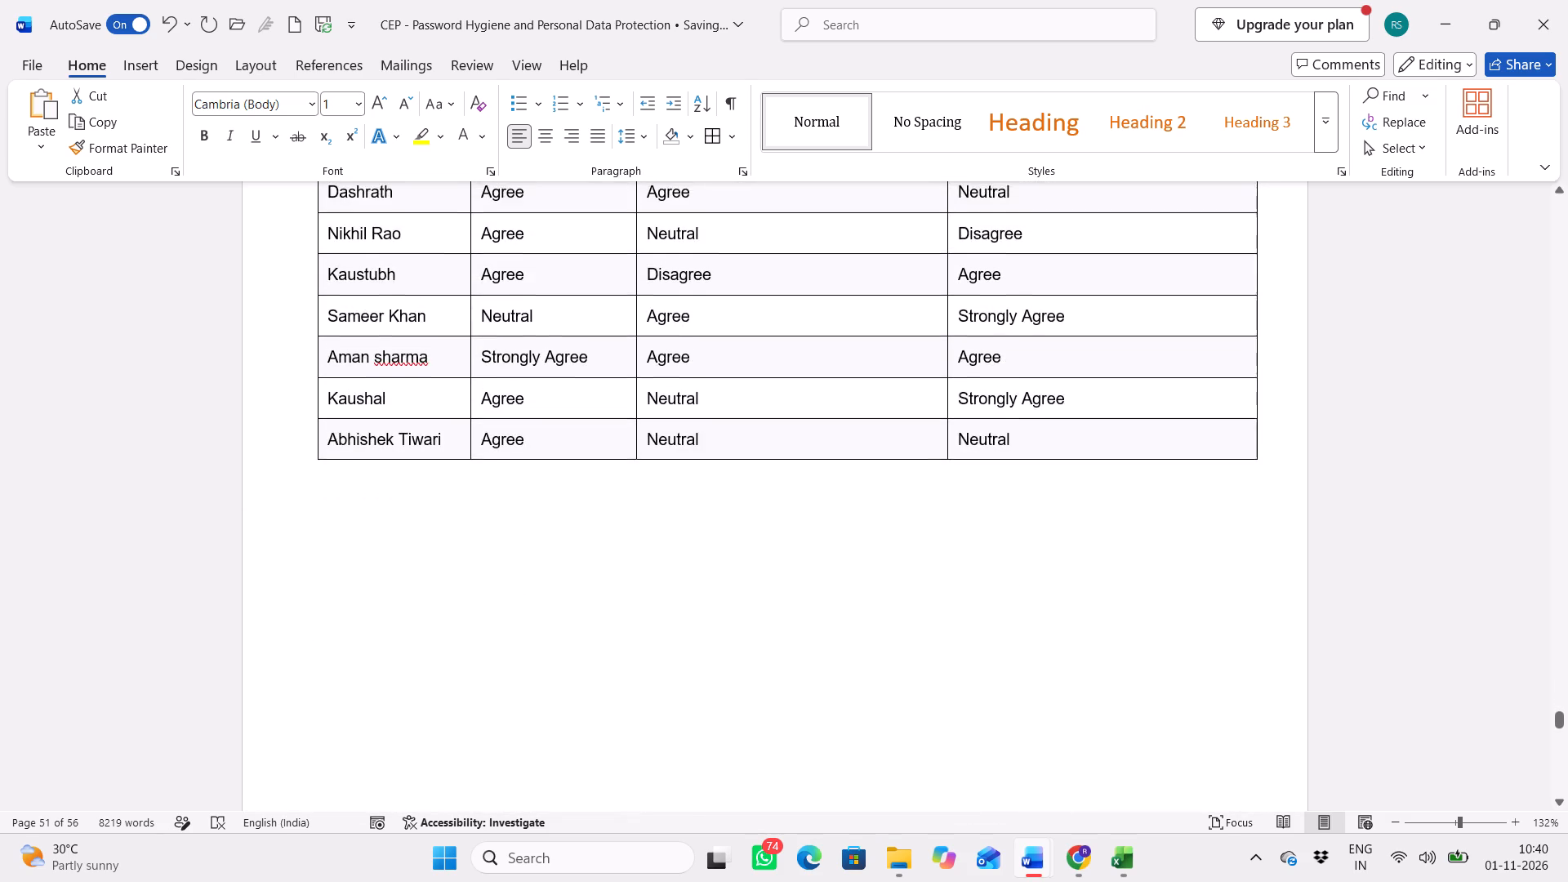
scroll(393, 532, down, 3)
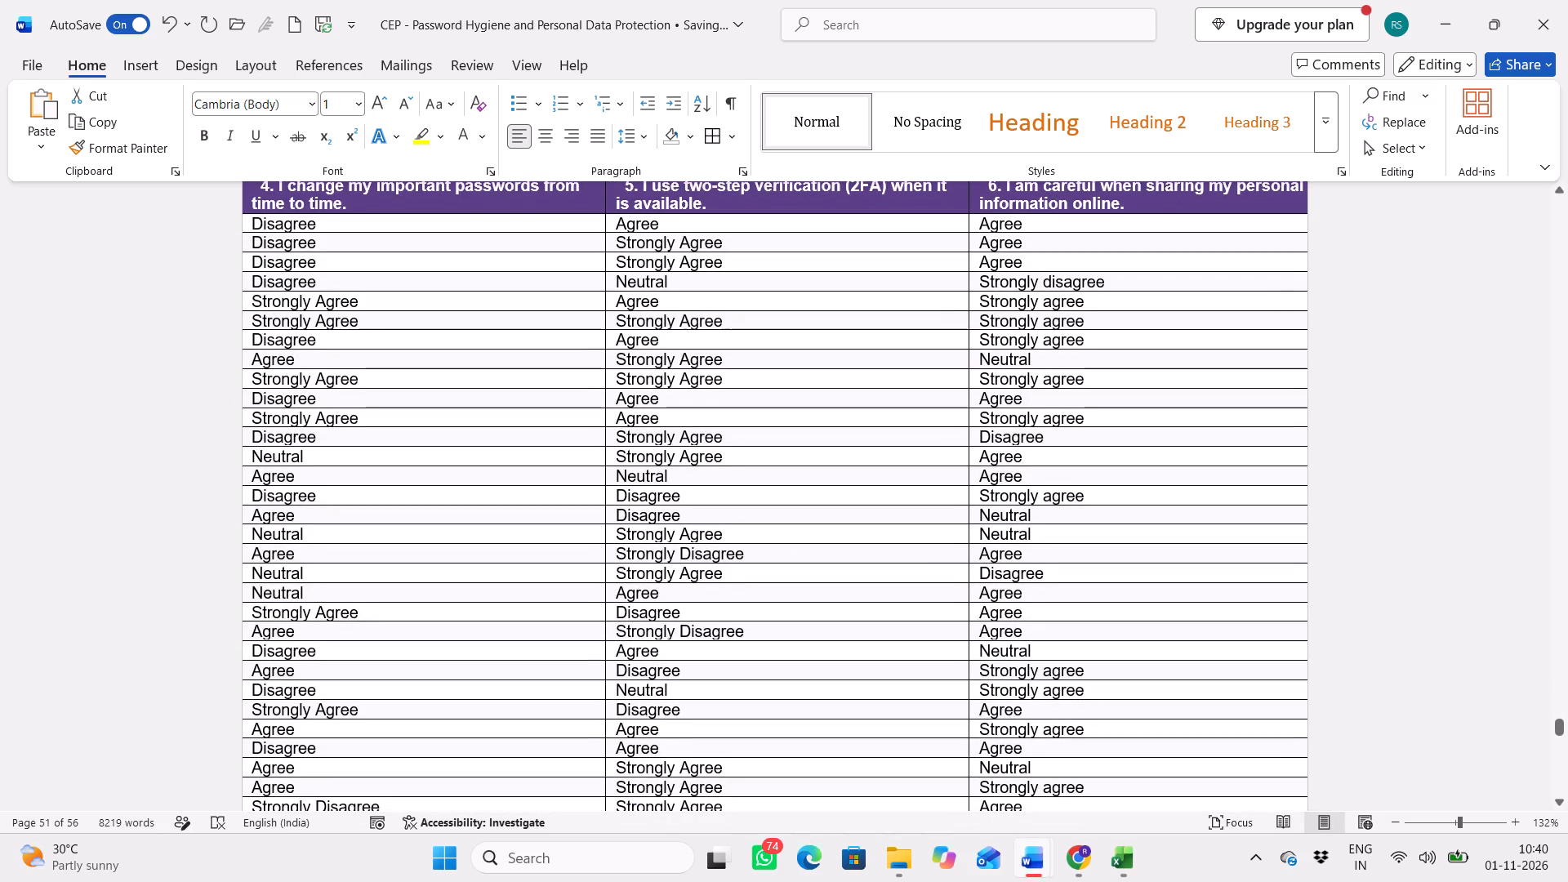
scroll(393, 532, down, 3)
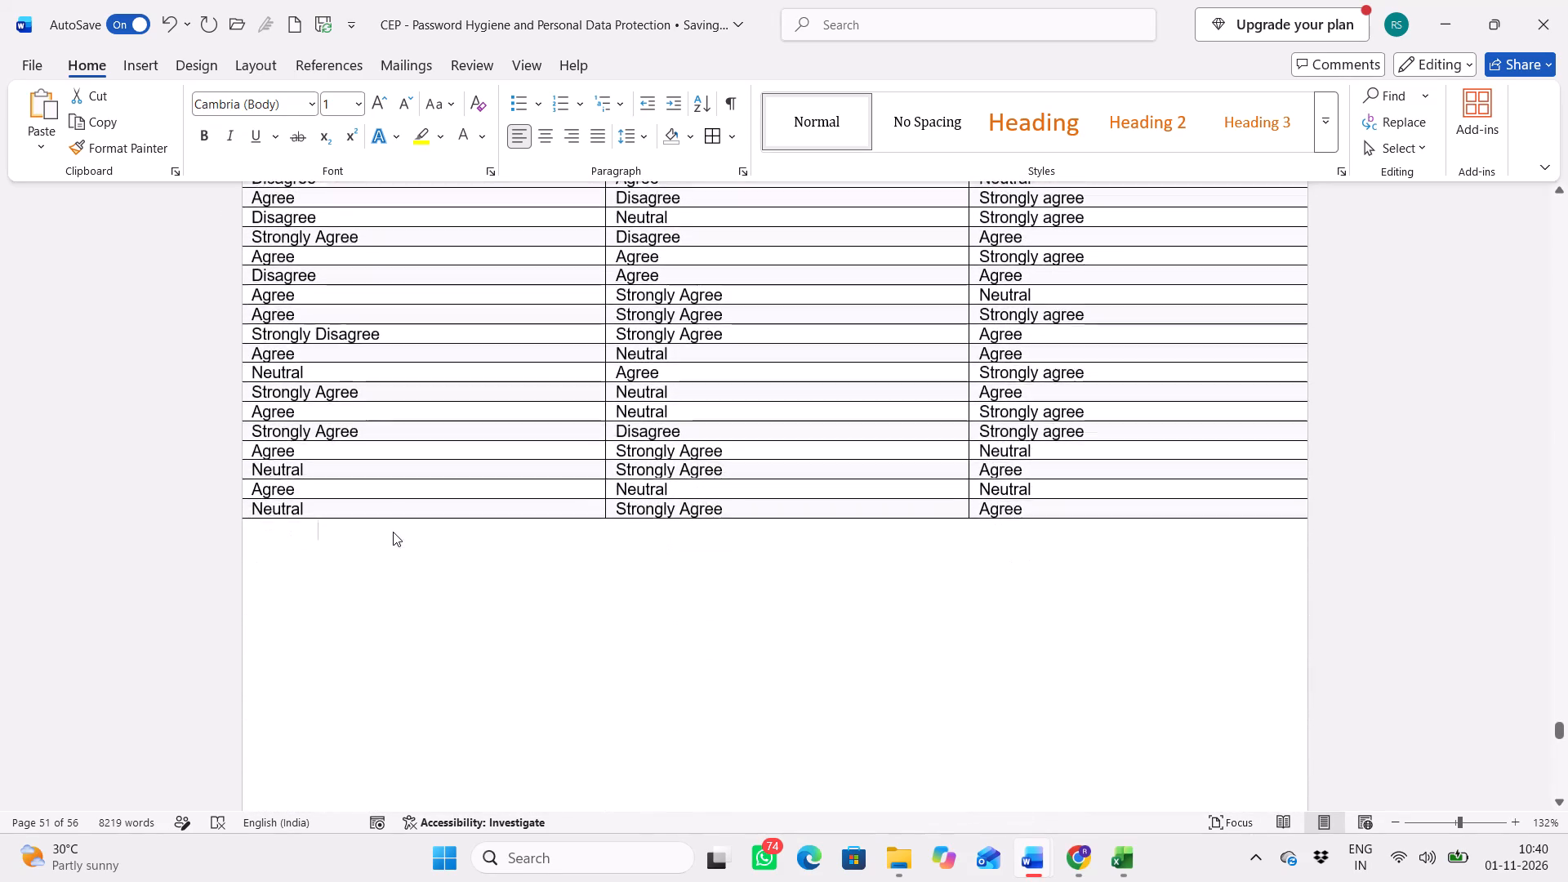
Copy the response columns for questions 7 to 9 from the Excel response list onto the blank page after the question 4 table.
scroll(393, 532, down, 3)
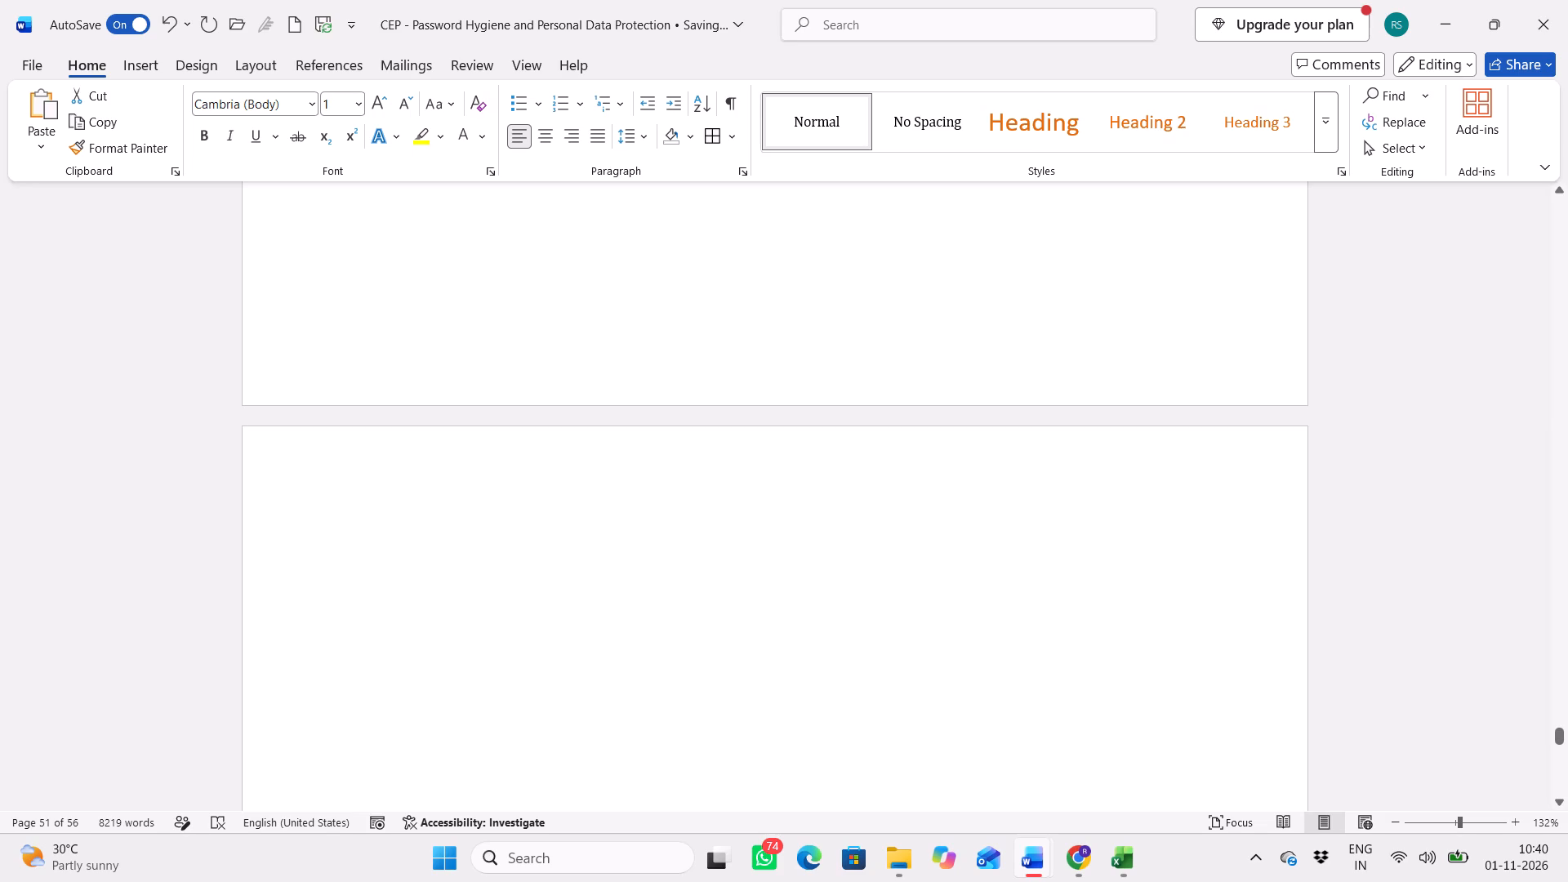
click(309, 483)
key(alt+Tab)
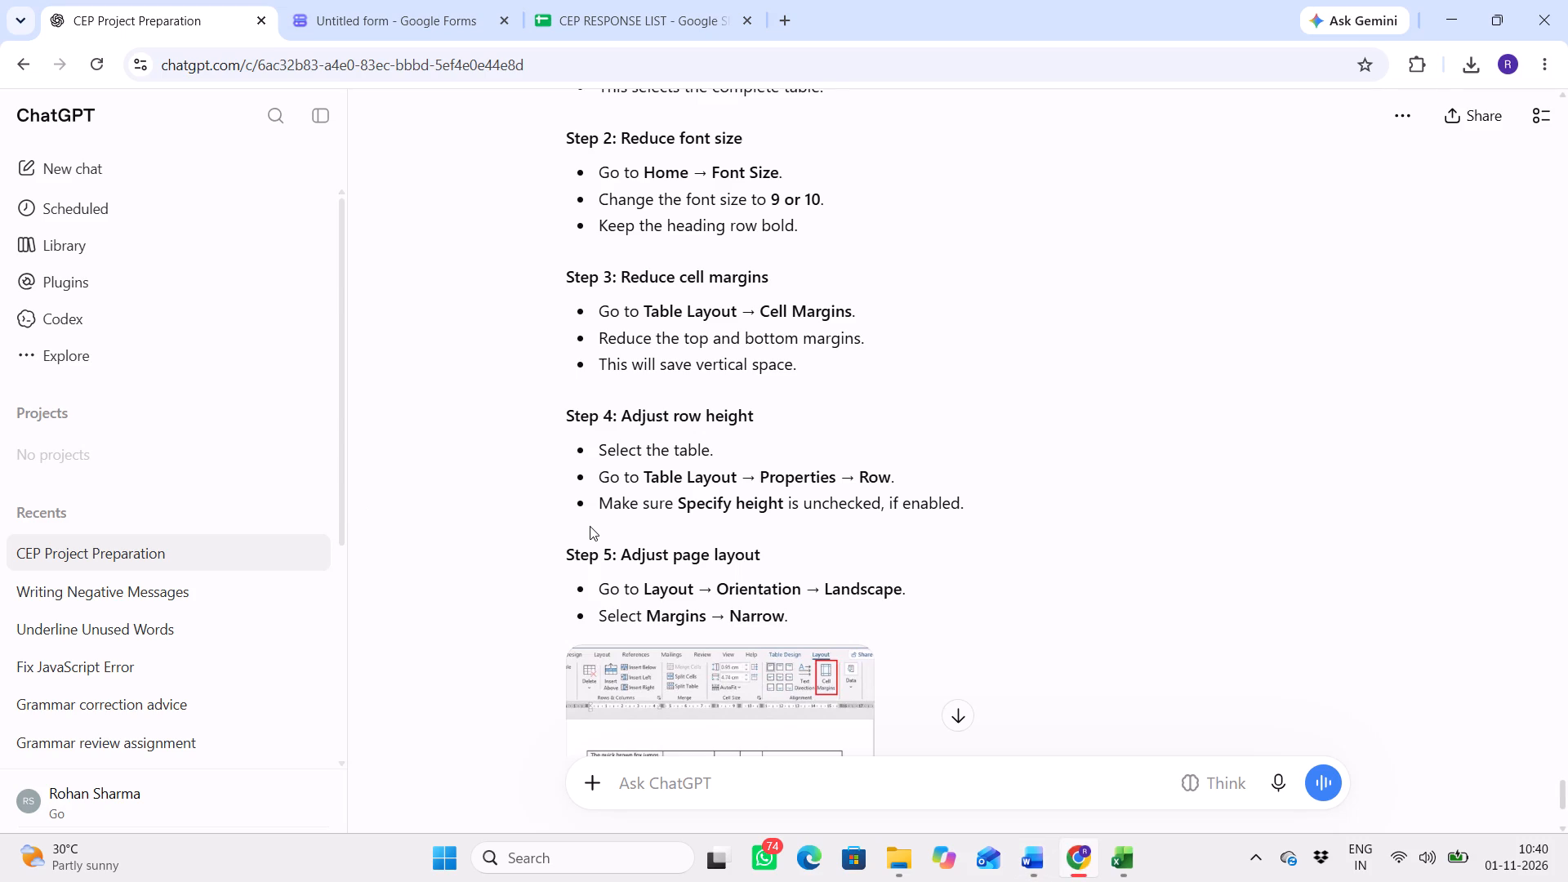
key(alt+Tab)
key(alt+Tab)
scroll(590, 526, left, 2)
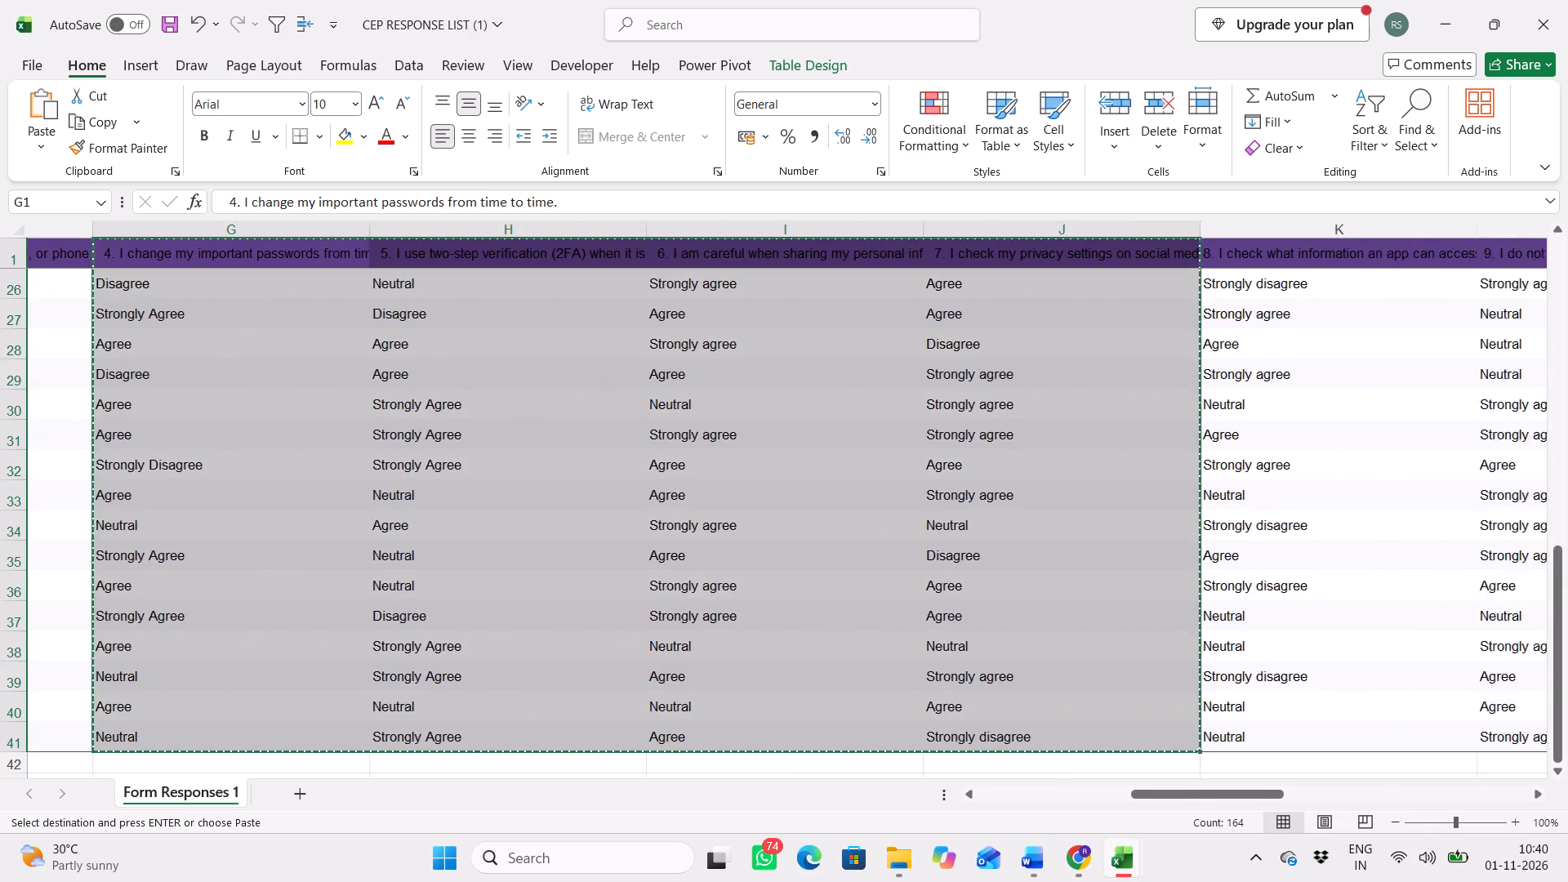
scroll(590, 526, left, 3)
scroll(507, 359, up, 5)
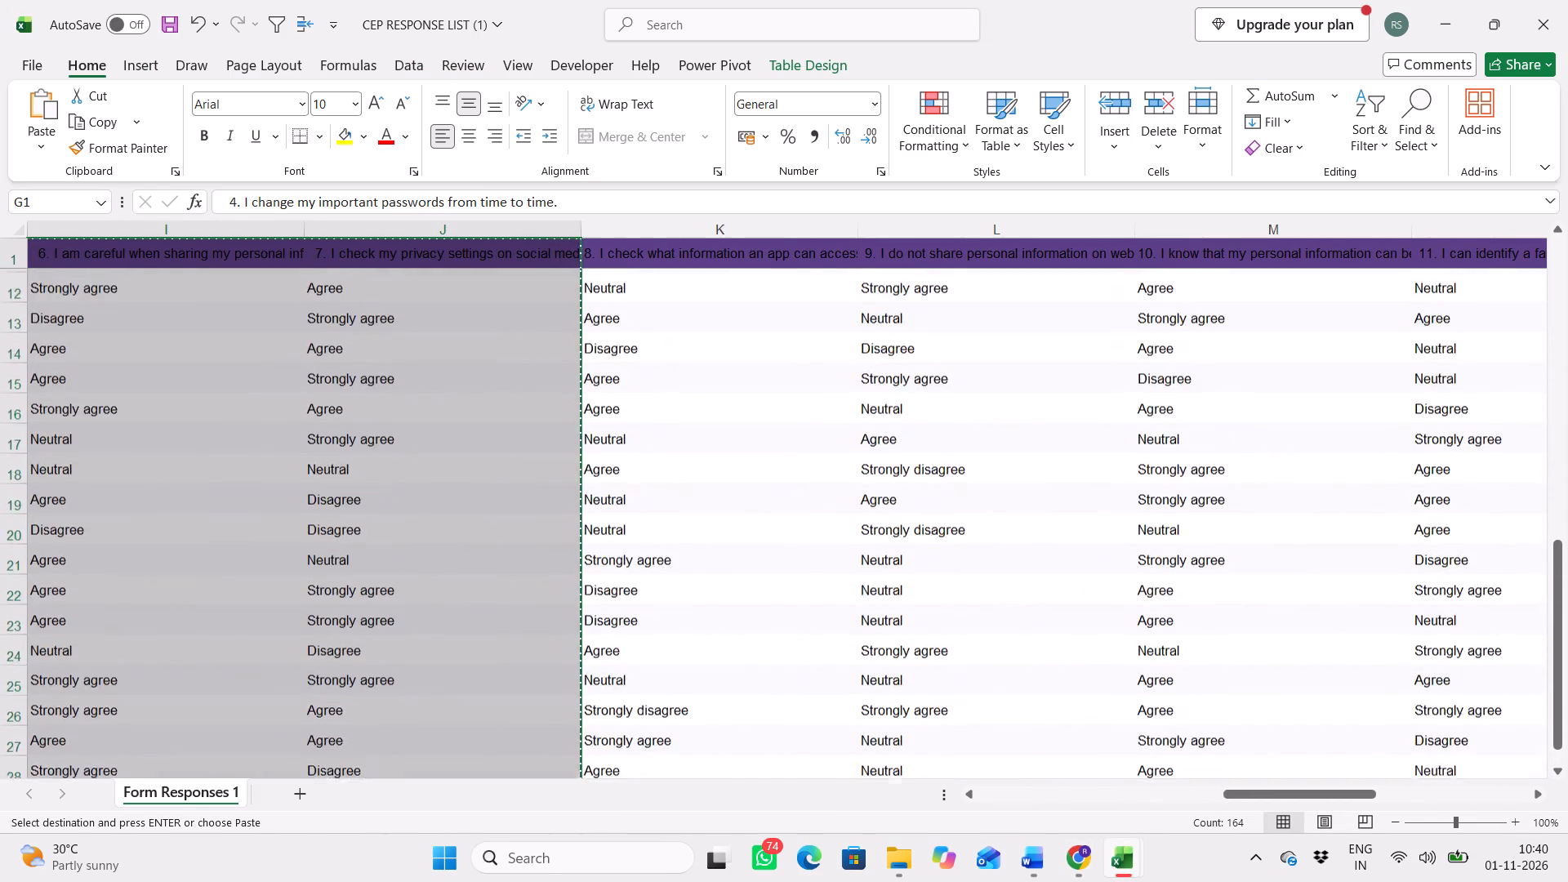
scroll(507, 359, up, 3)
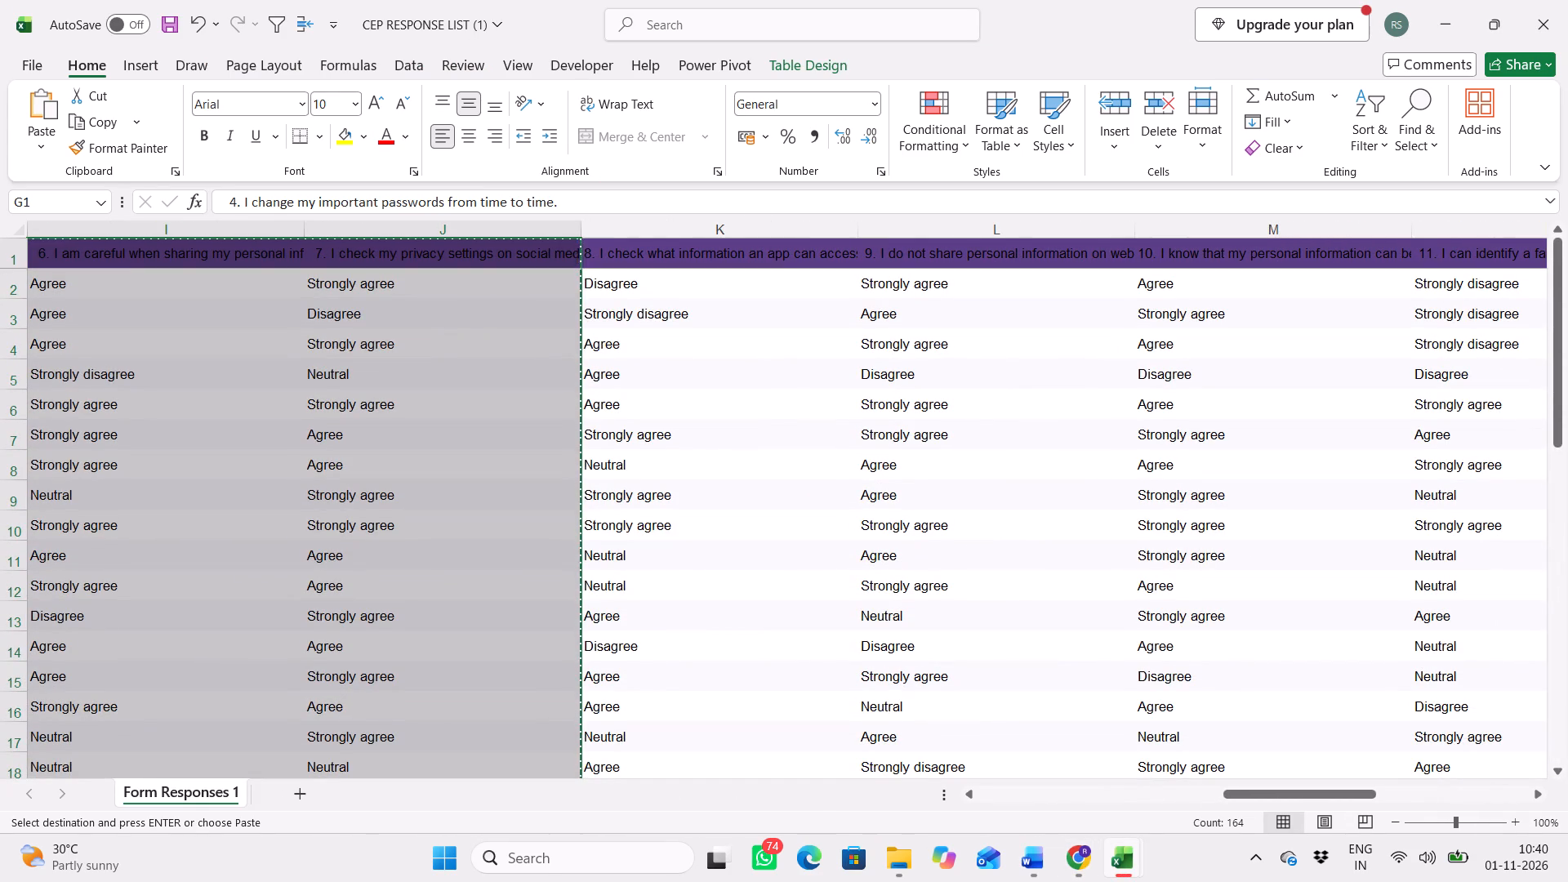
drag(323, 250, 1138, 445)
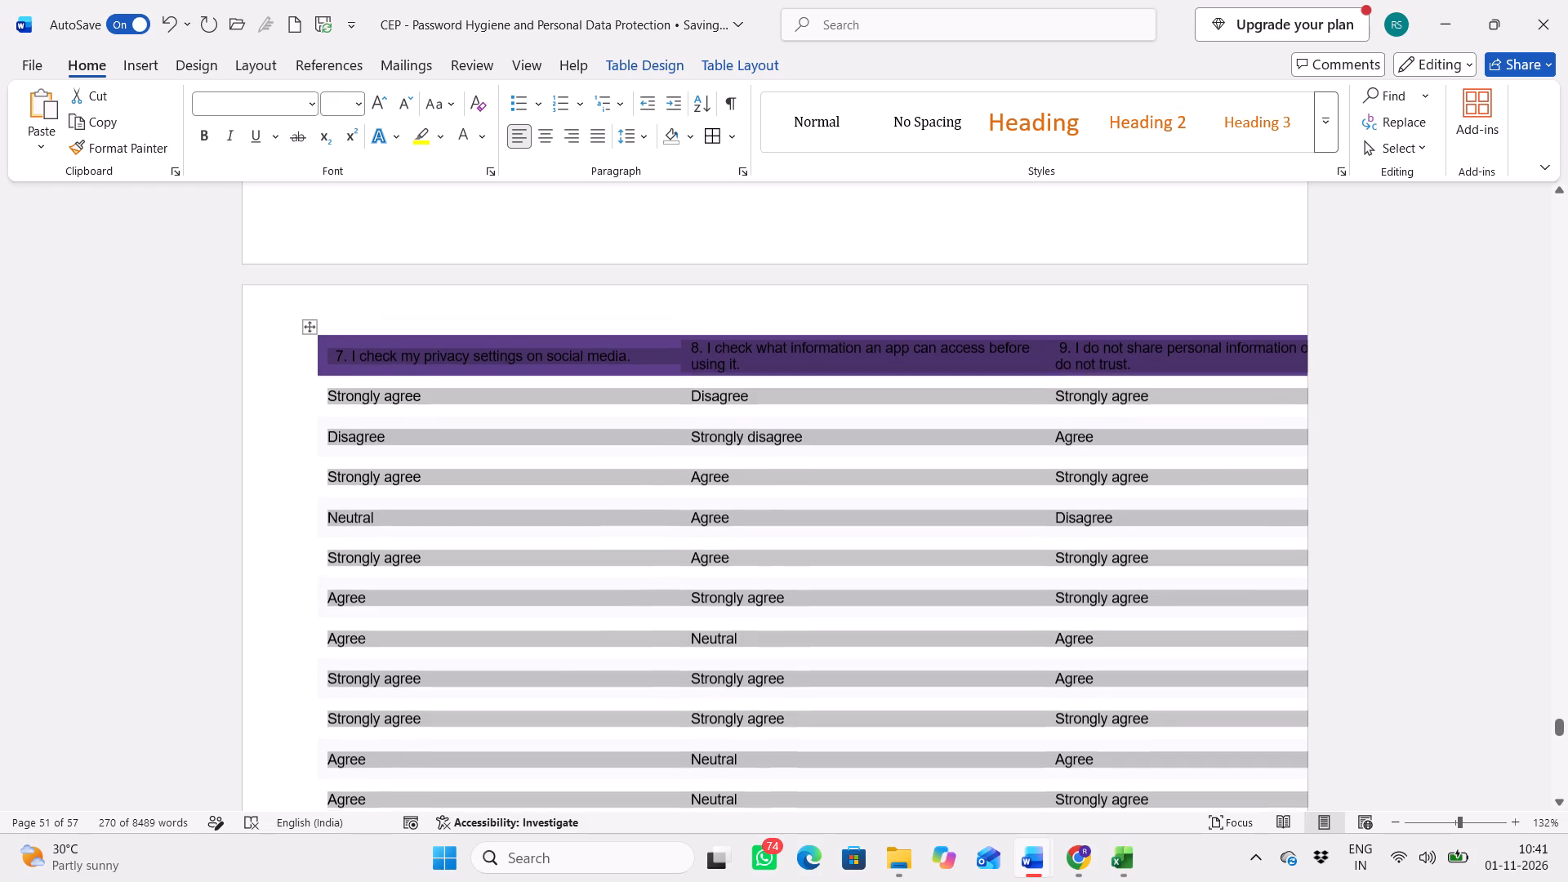
Move the pasted table starting at question 7 against the page's left edge and slightly lower on the page.
scroll(672, 461, up, 1)
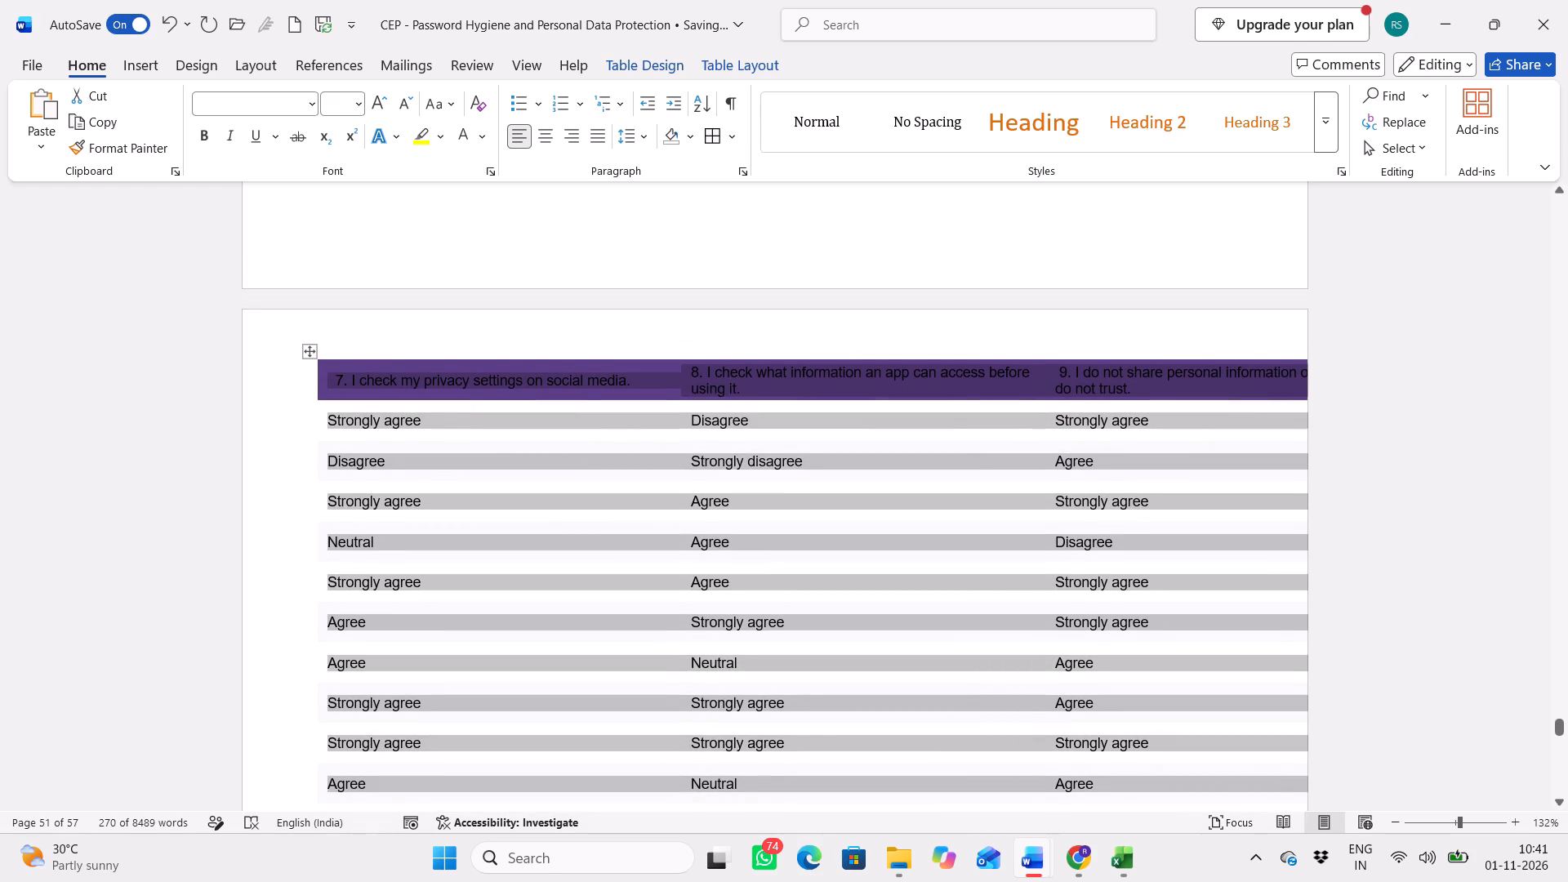
drag(311, 353, 210, 364)
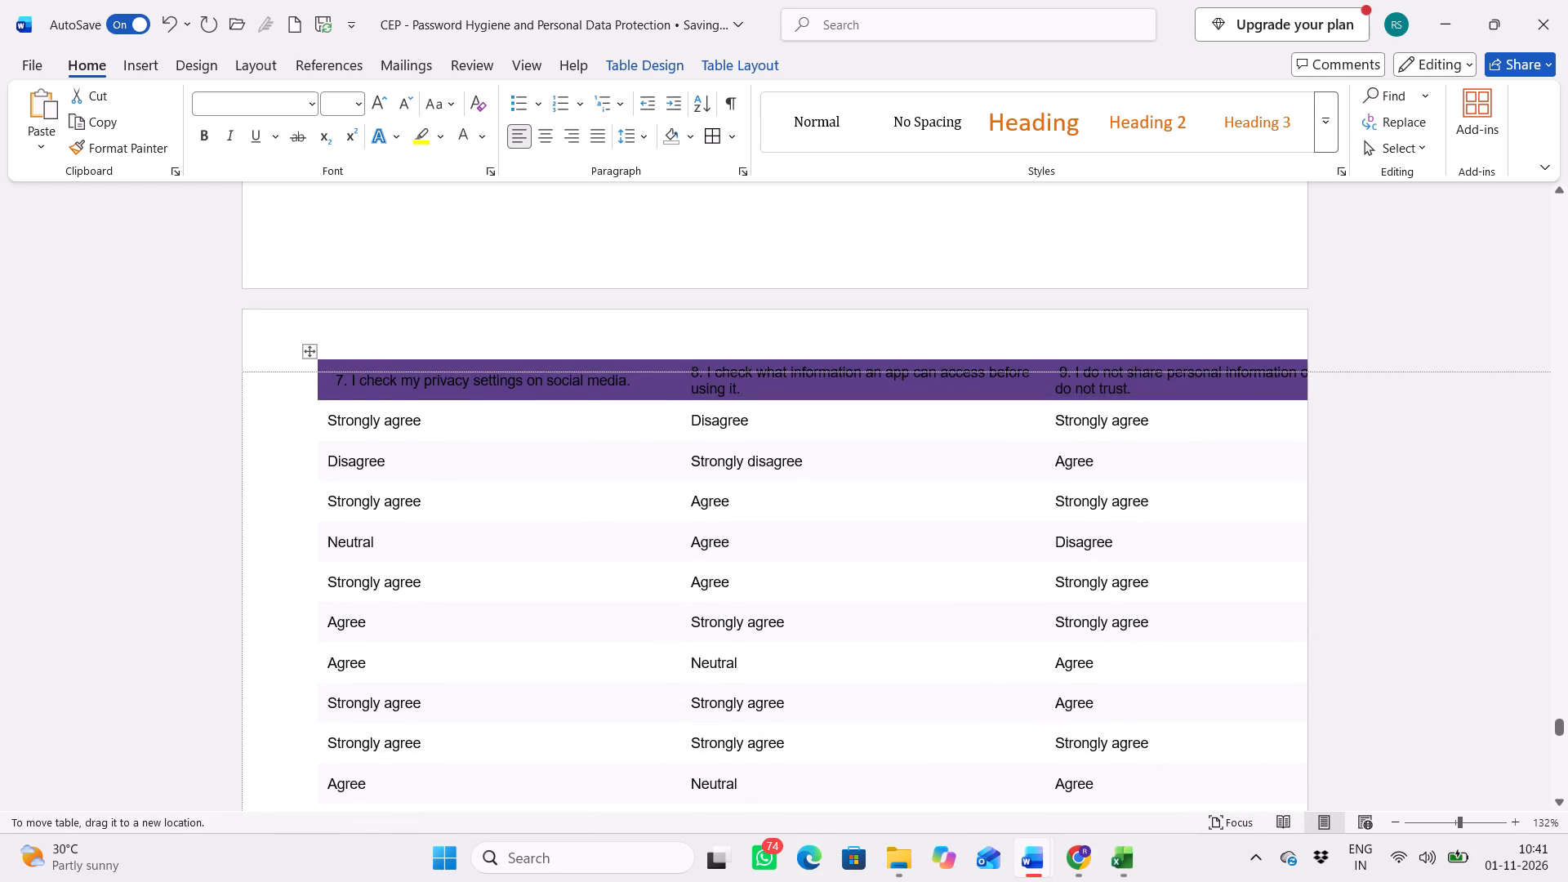
drag(210, 364, 0, 394)
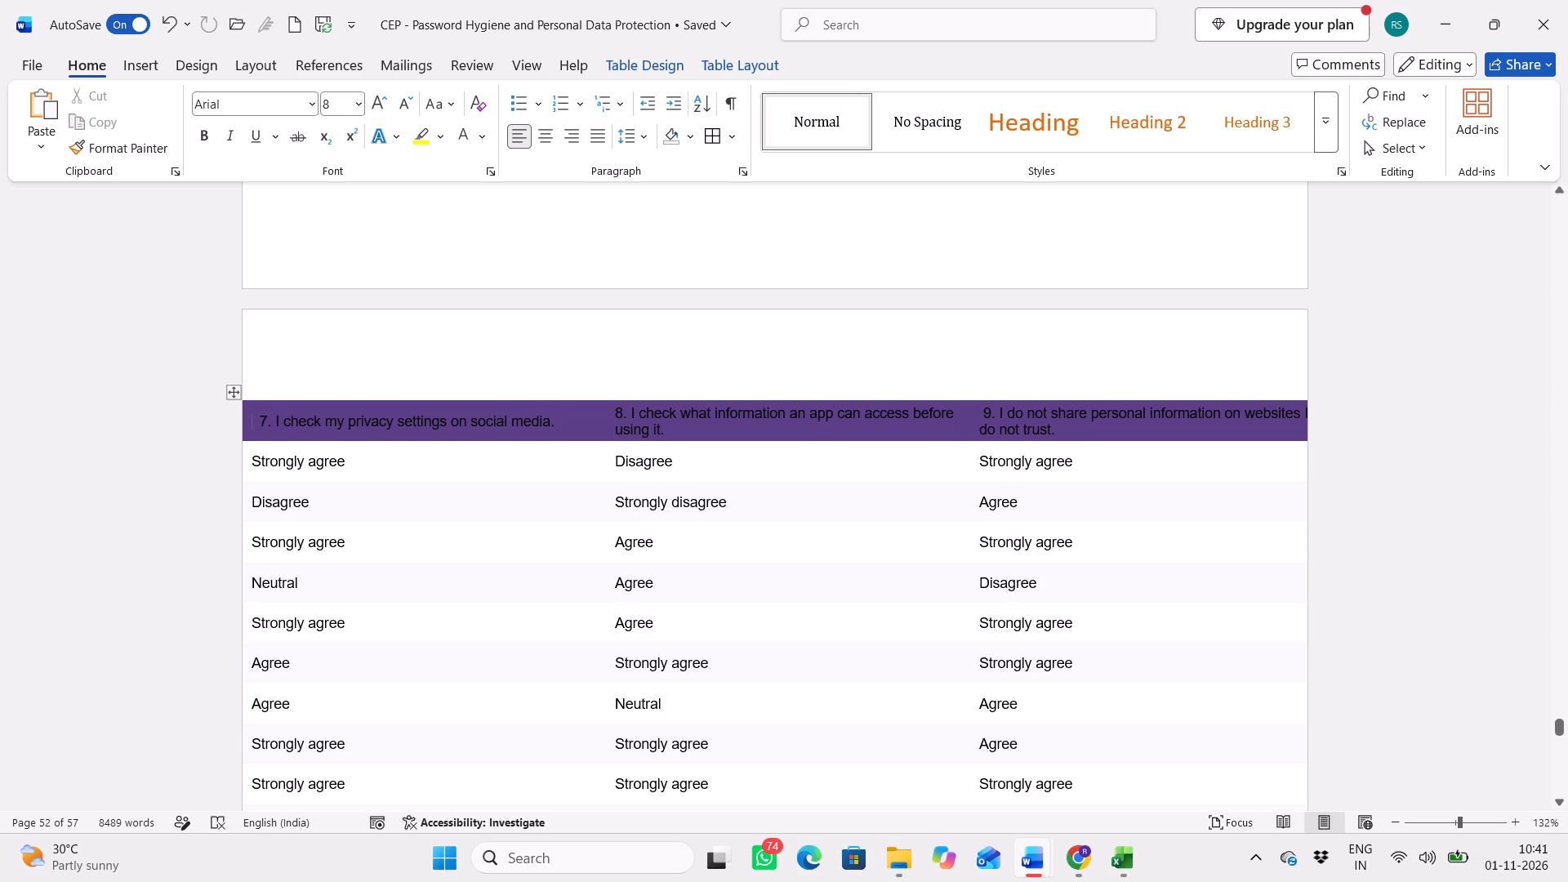
Select the cells of the pasted table starting at question 7 for formatting.
drag(1546, 403, 1382, 390)
drag(1382, 390, 982, 462)
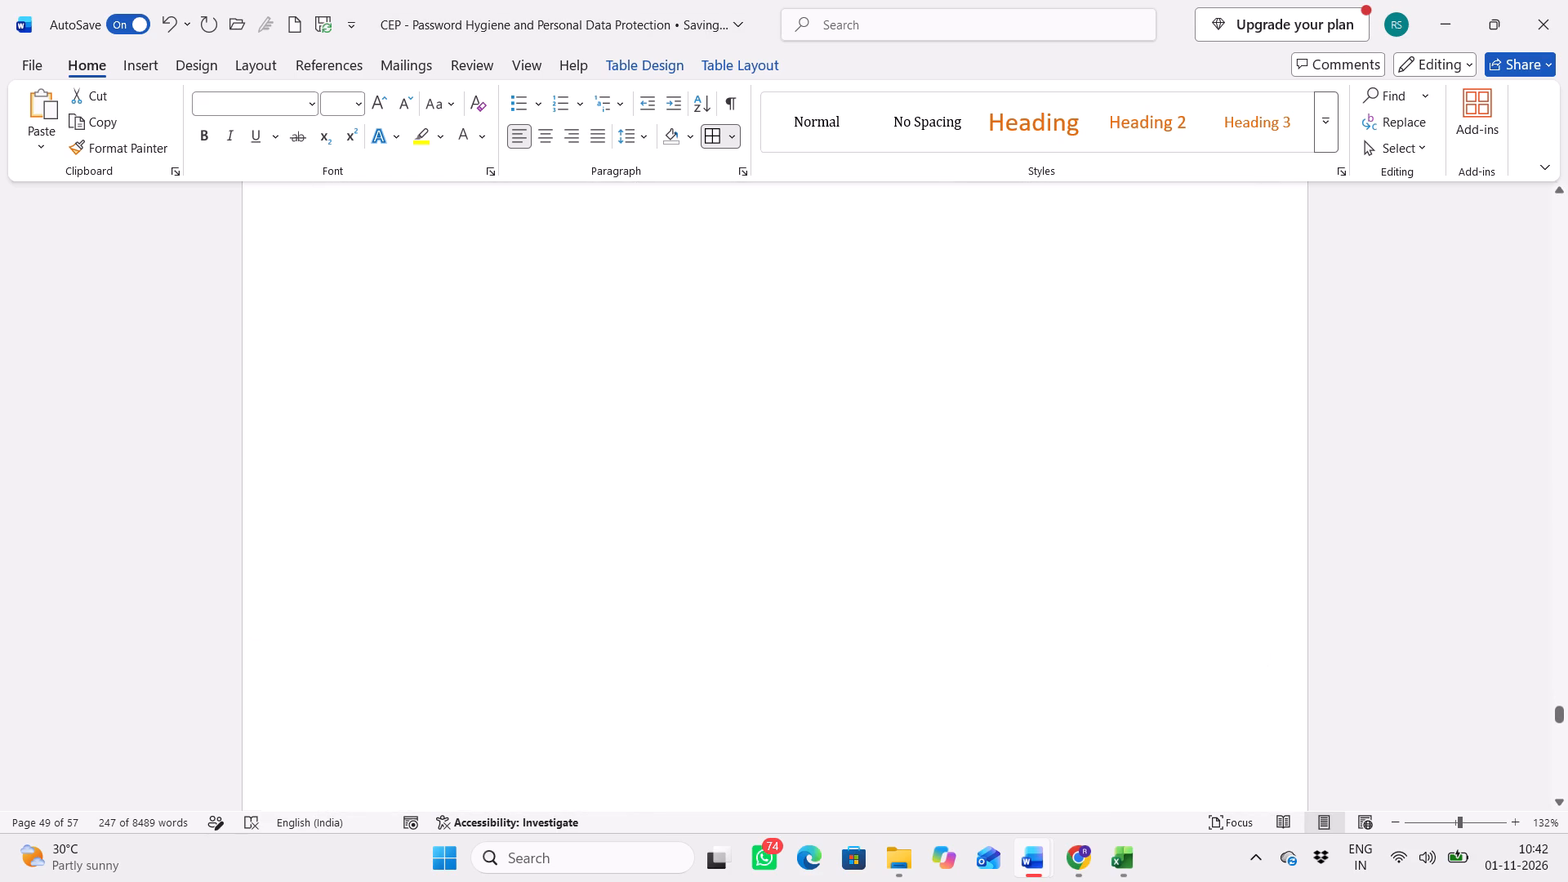
Compare the layout of the pasted table for questions 7 to 9 with the bordered question 4 table before it.
scroll(592, 550, down, 2)
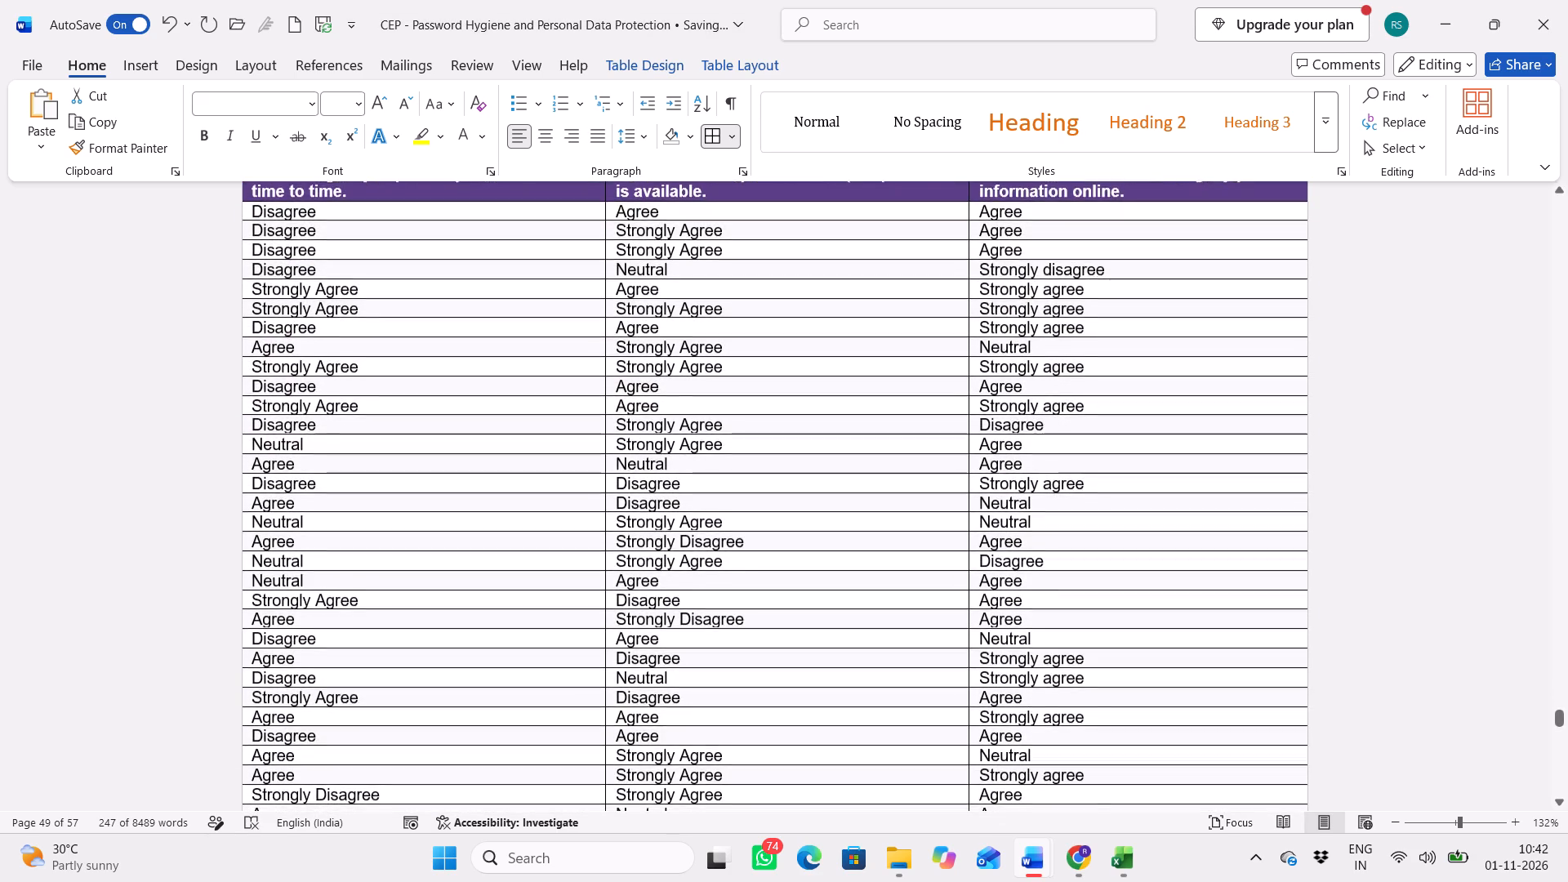
scroll(592, 550, down, 4)
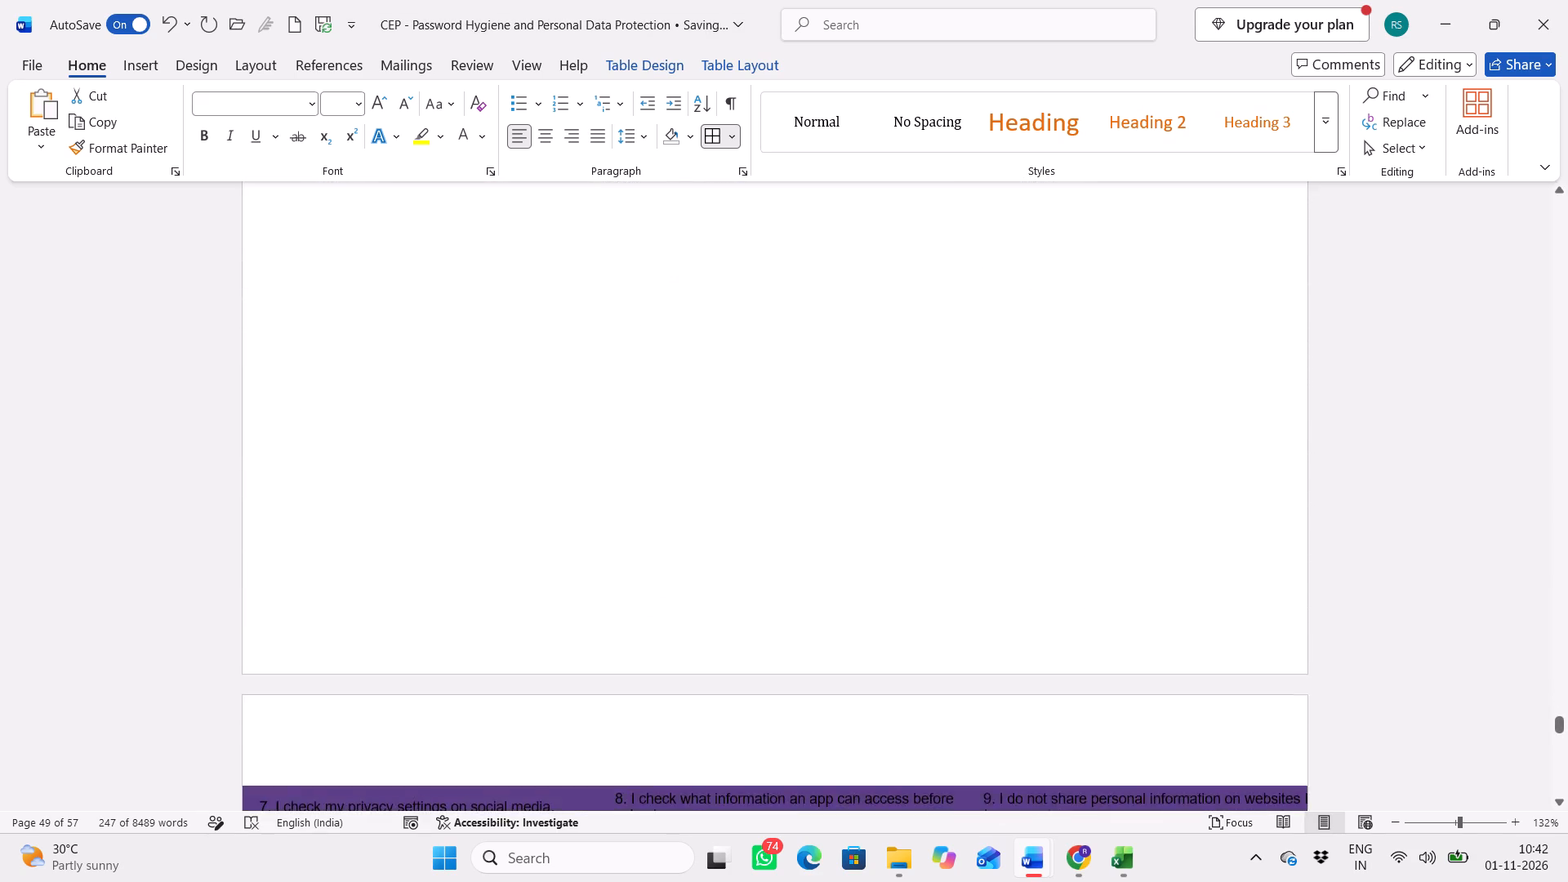
scroll(592, 550, down, 3)
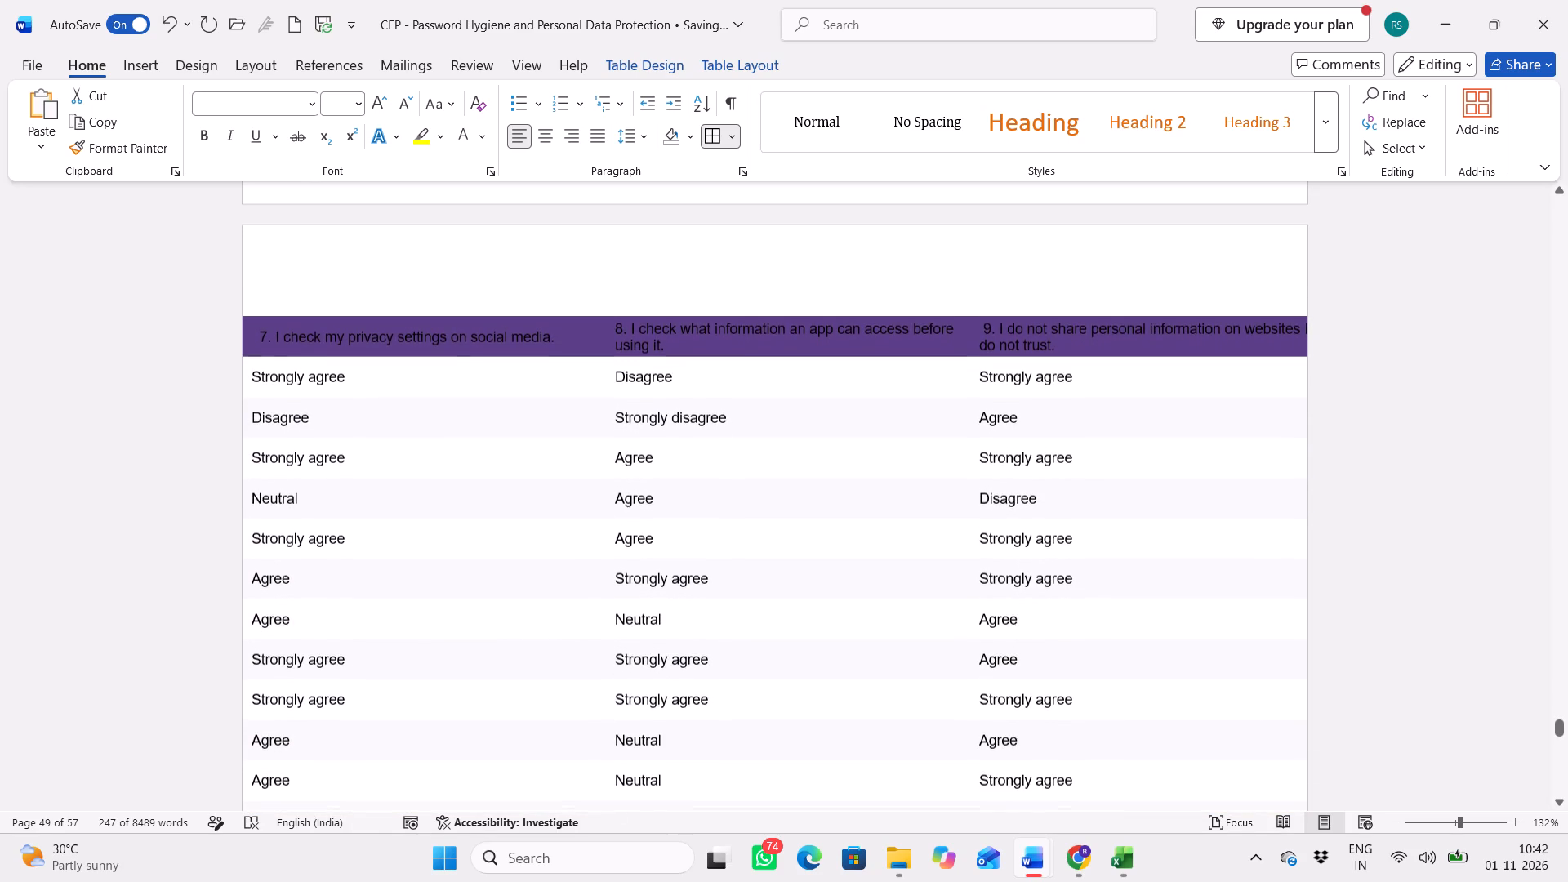
scroll(592, 550, down, 1)
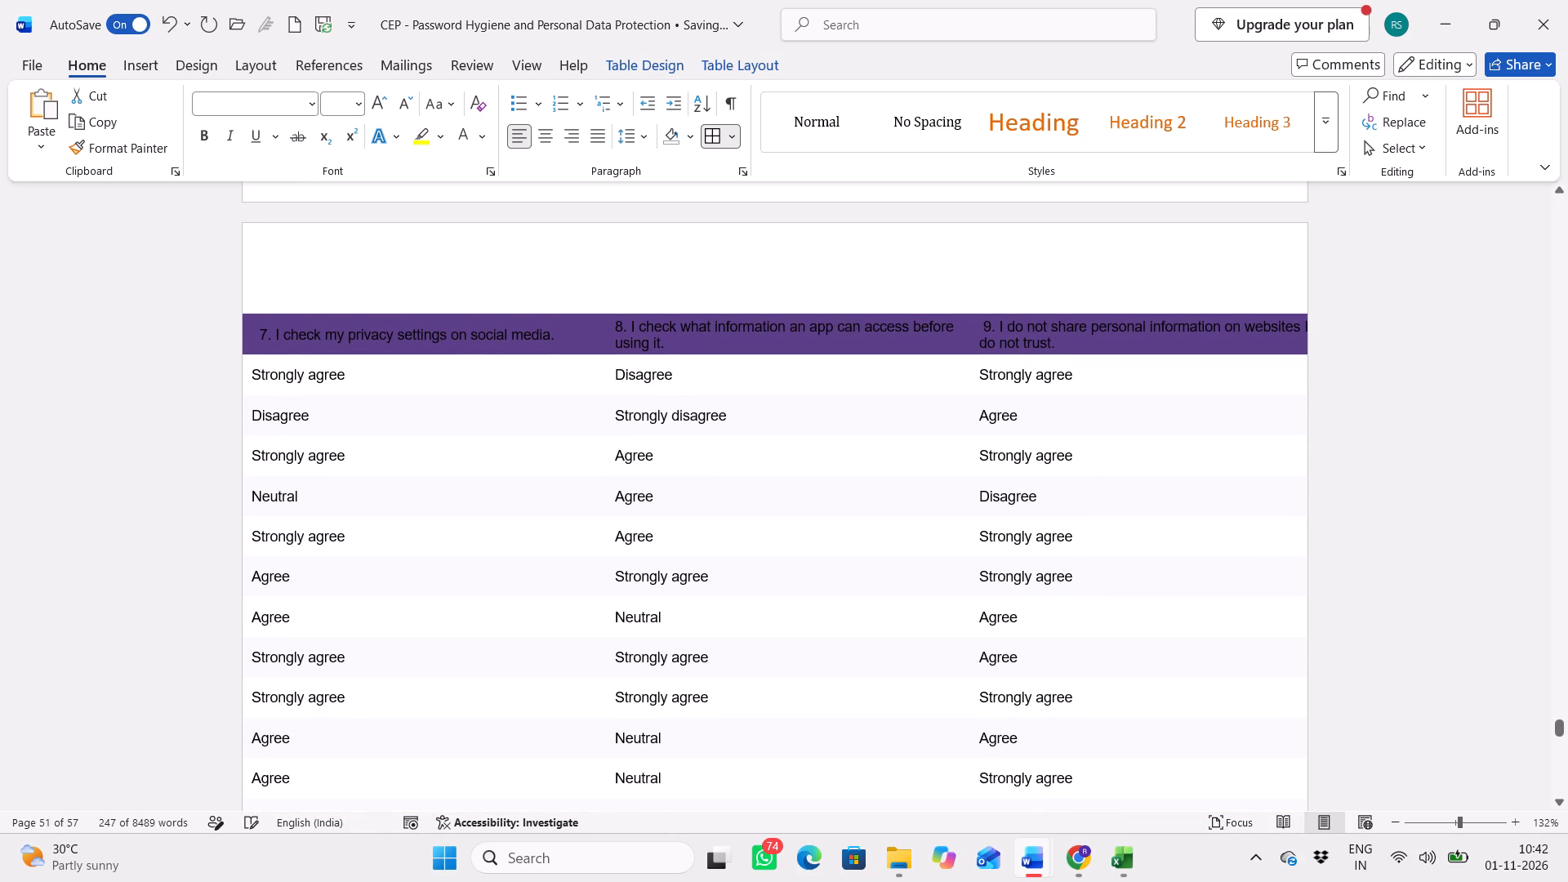
scroll(592, 550, down, 1)
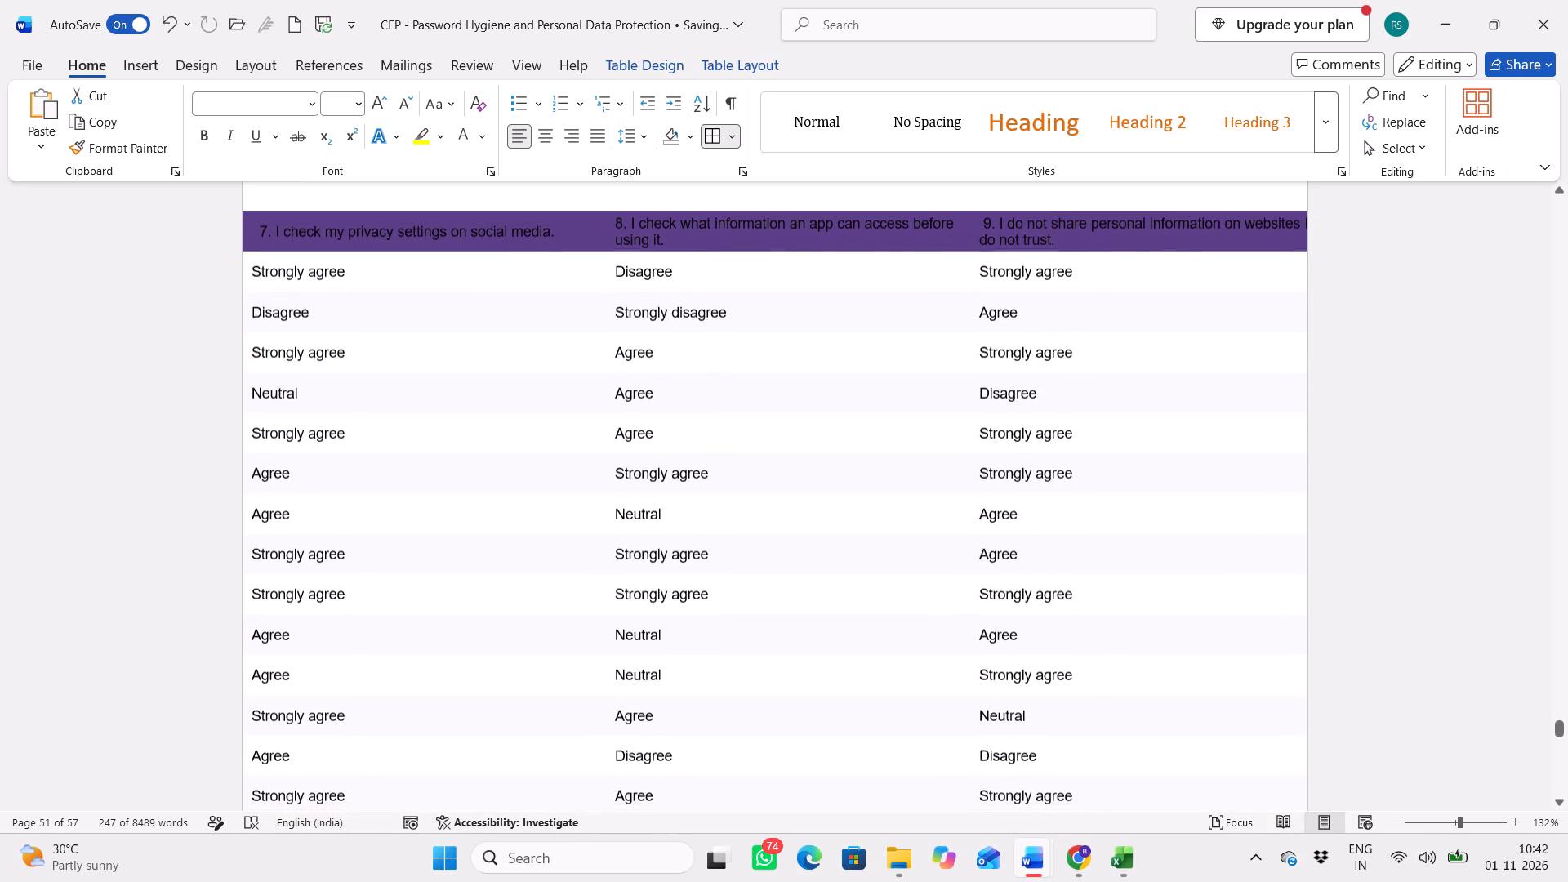
scroll(592, 550, down, 1)
scroll(592, 550, up, 7)
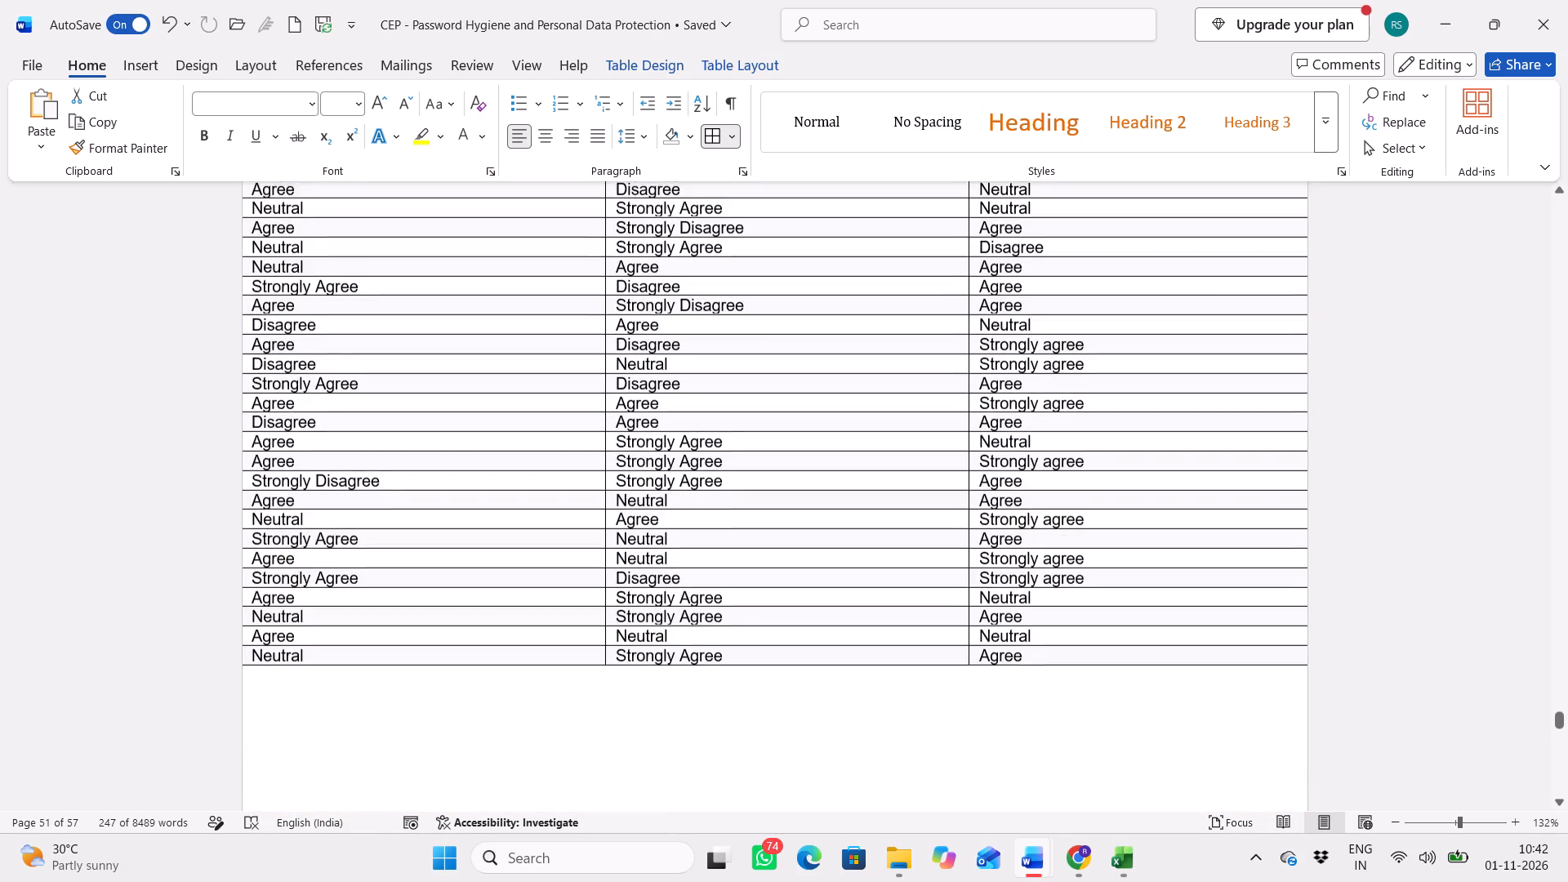